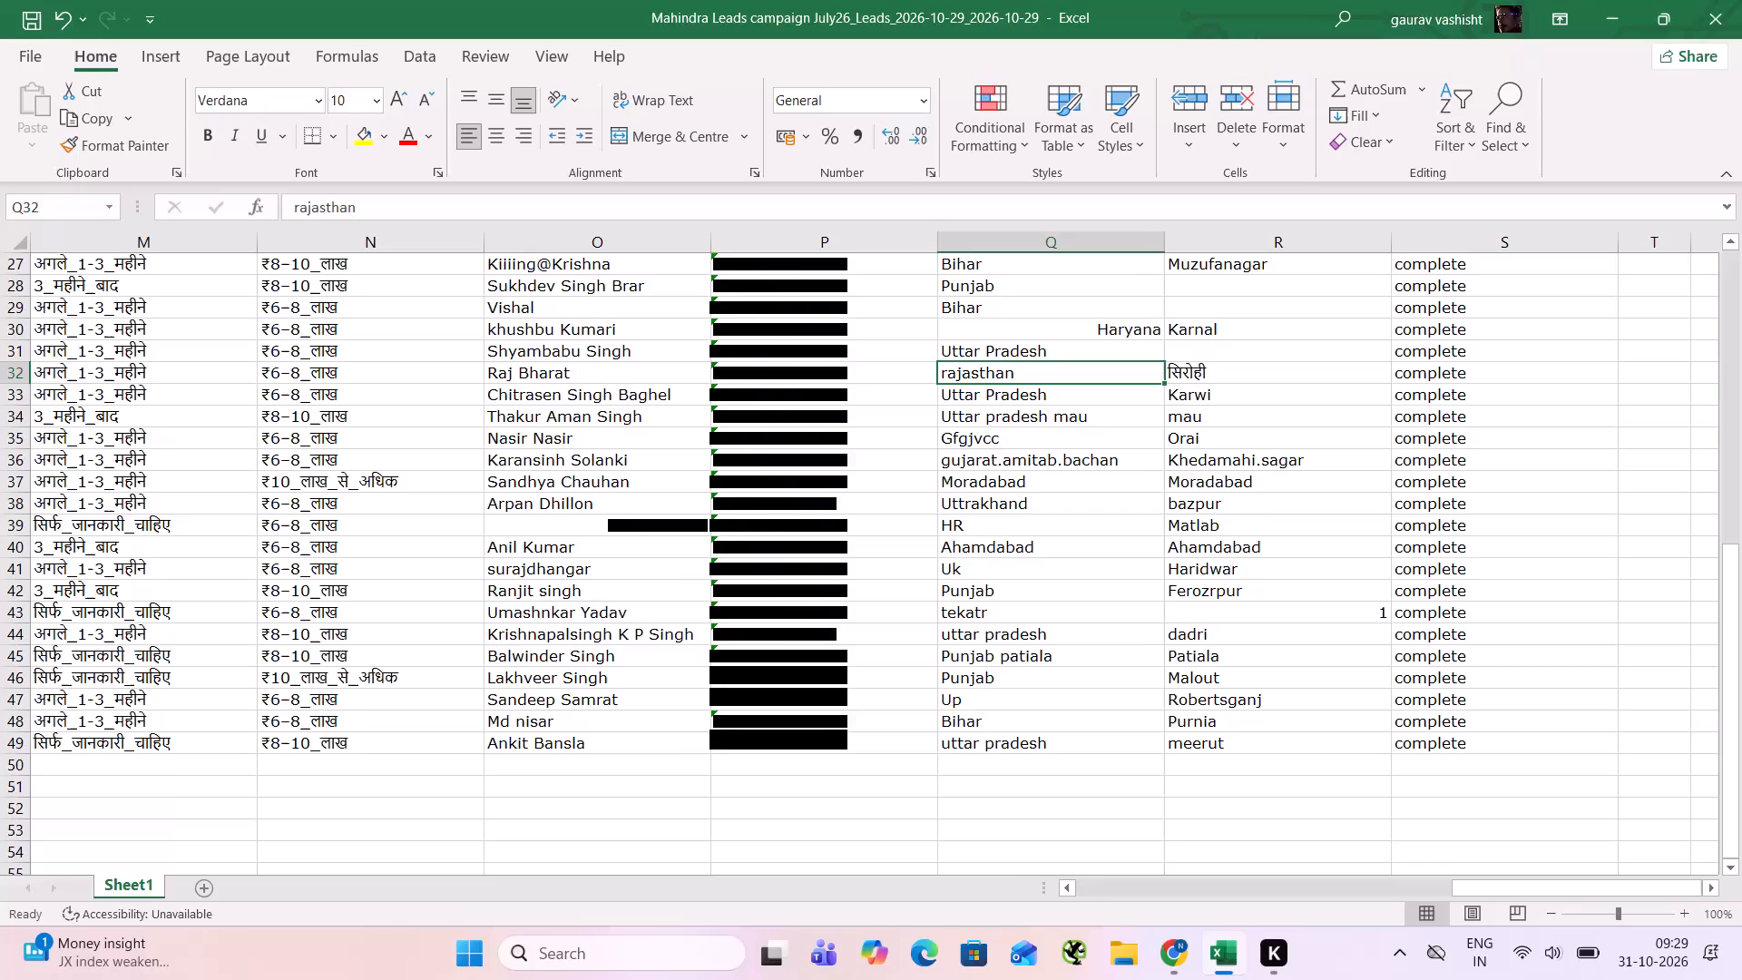
# Set the state in Q32 to Rajasthan and clear the city in R32.
pyautogui.write('Rajast')
pyautogui.write('han')
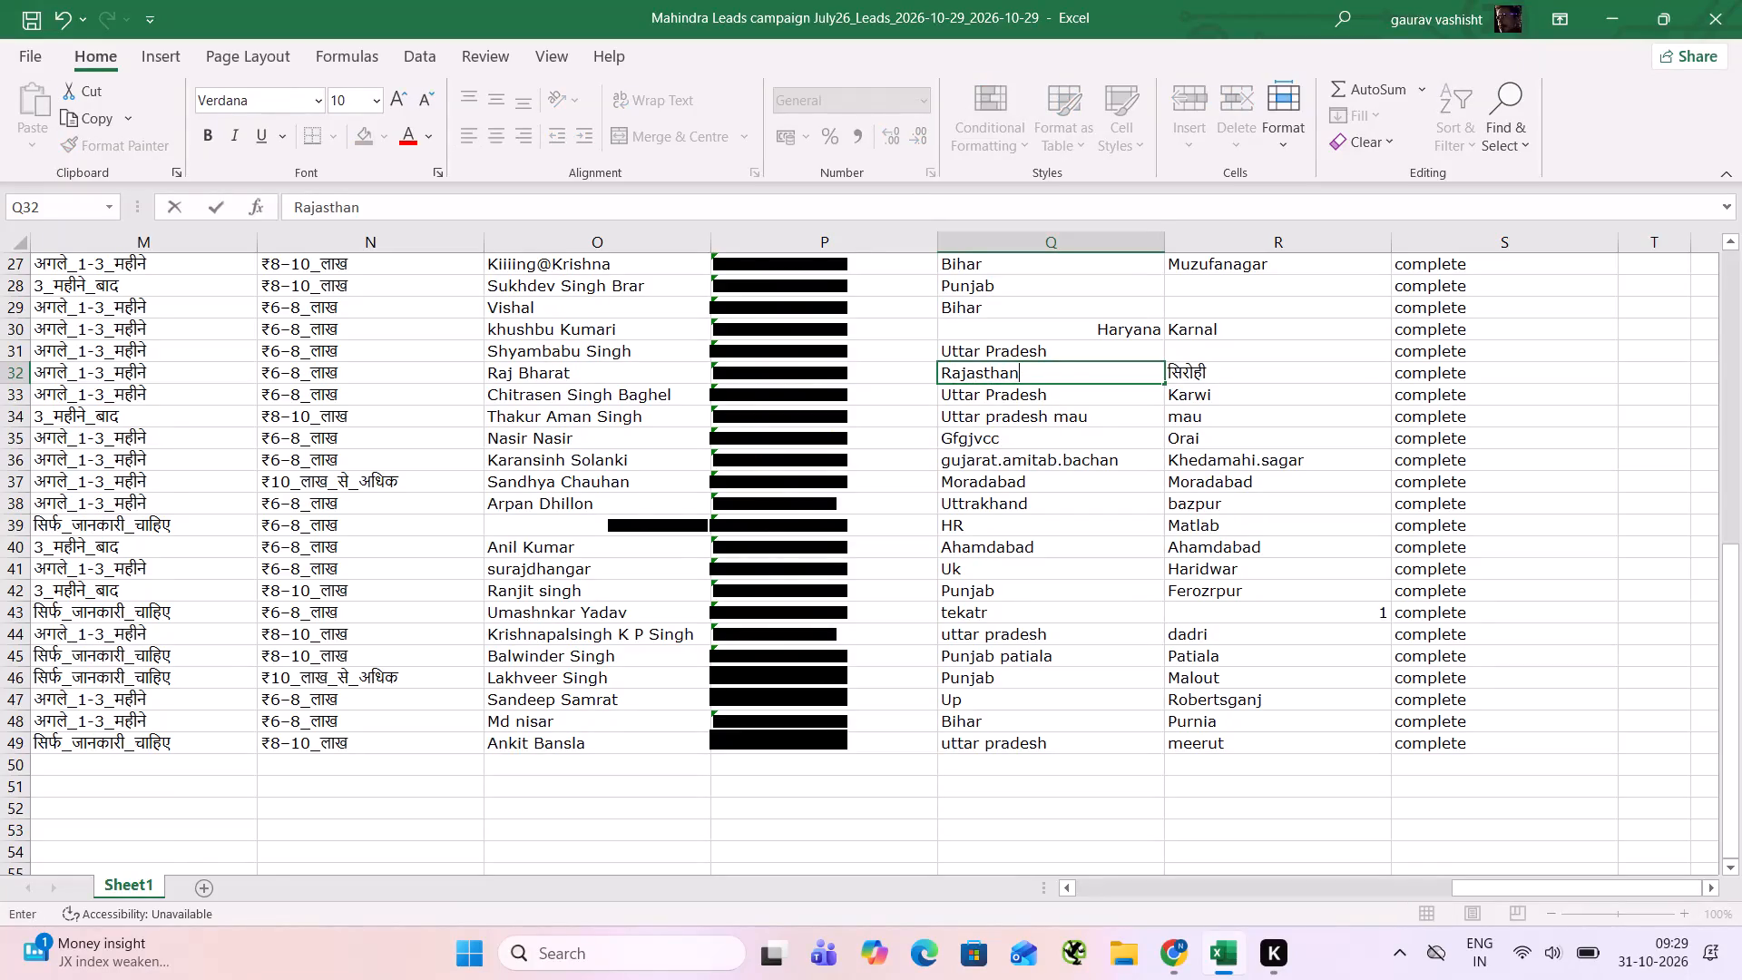
pyautogui.press('Right')
pyautogui.press('BackSpace')
# Copy Uttar Pradesh from Q33 into Q34 and Q35, and clear the city cells R34 and R35.
pyautogui.press('Down')
pyautogui.press('Left')
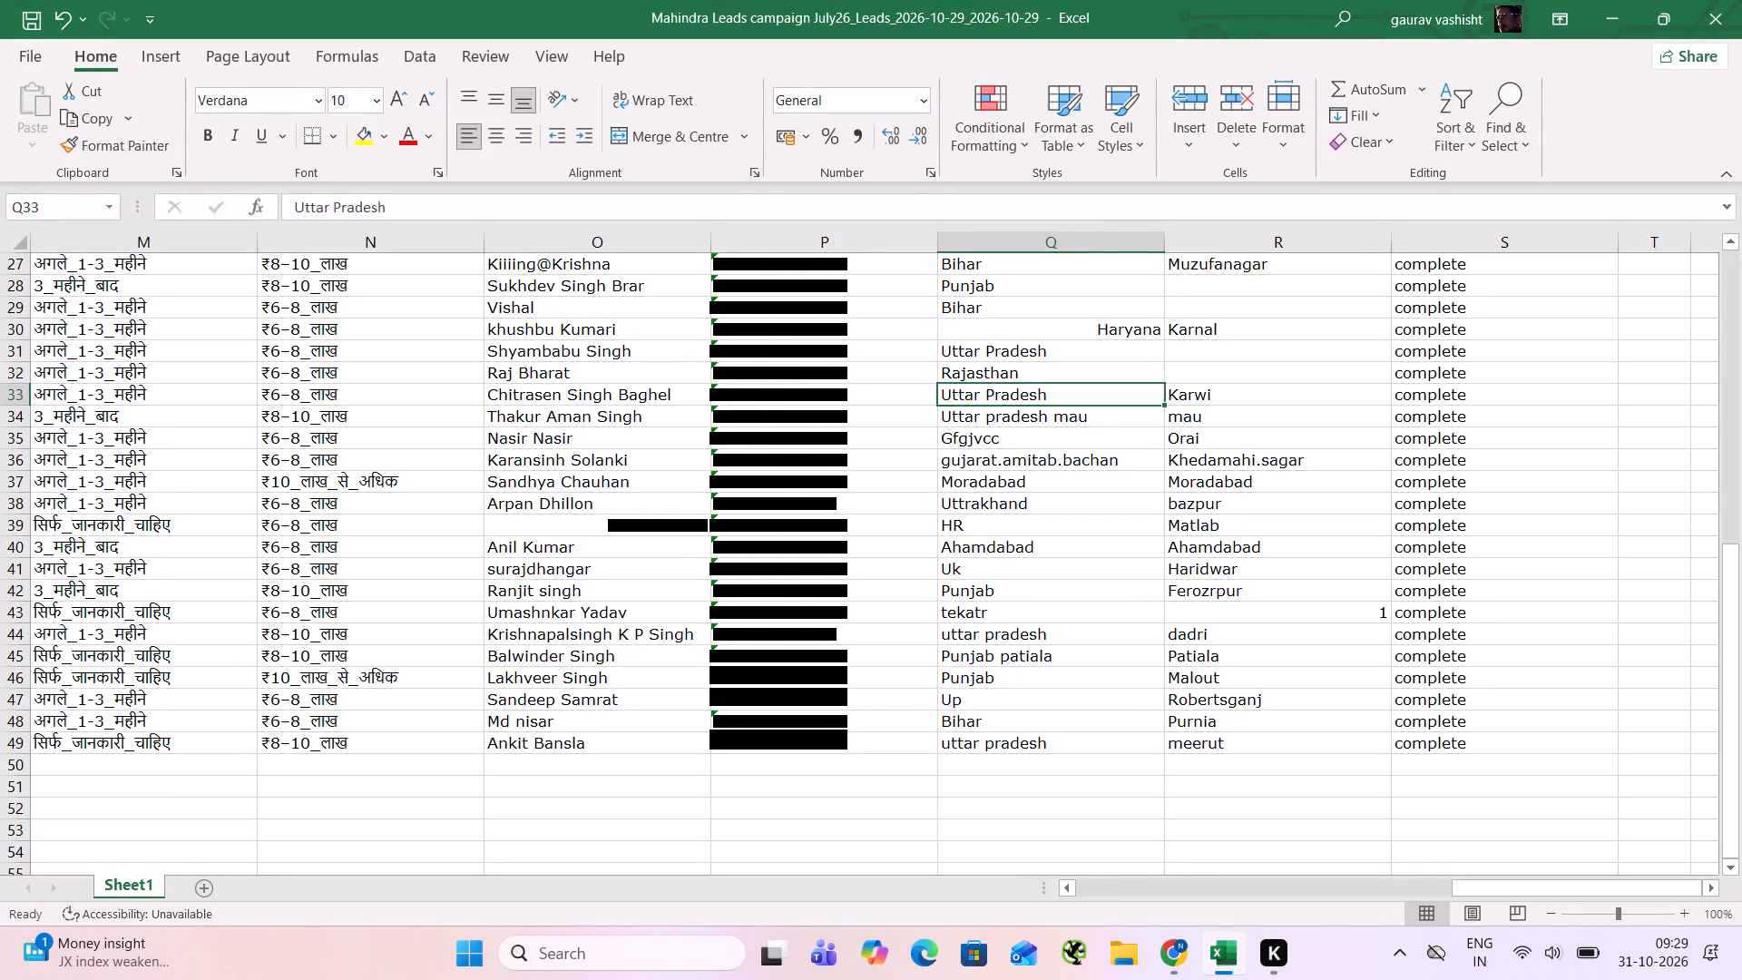
pyautogui.hotkey('ctrl', 'c')
pyautogui.press('Down')
pyautogui.hotkey('ctrl', 'v')
pyautogui.press('Down')
pyautogui.hotkey('ctrl', 'v')
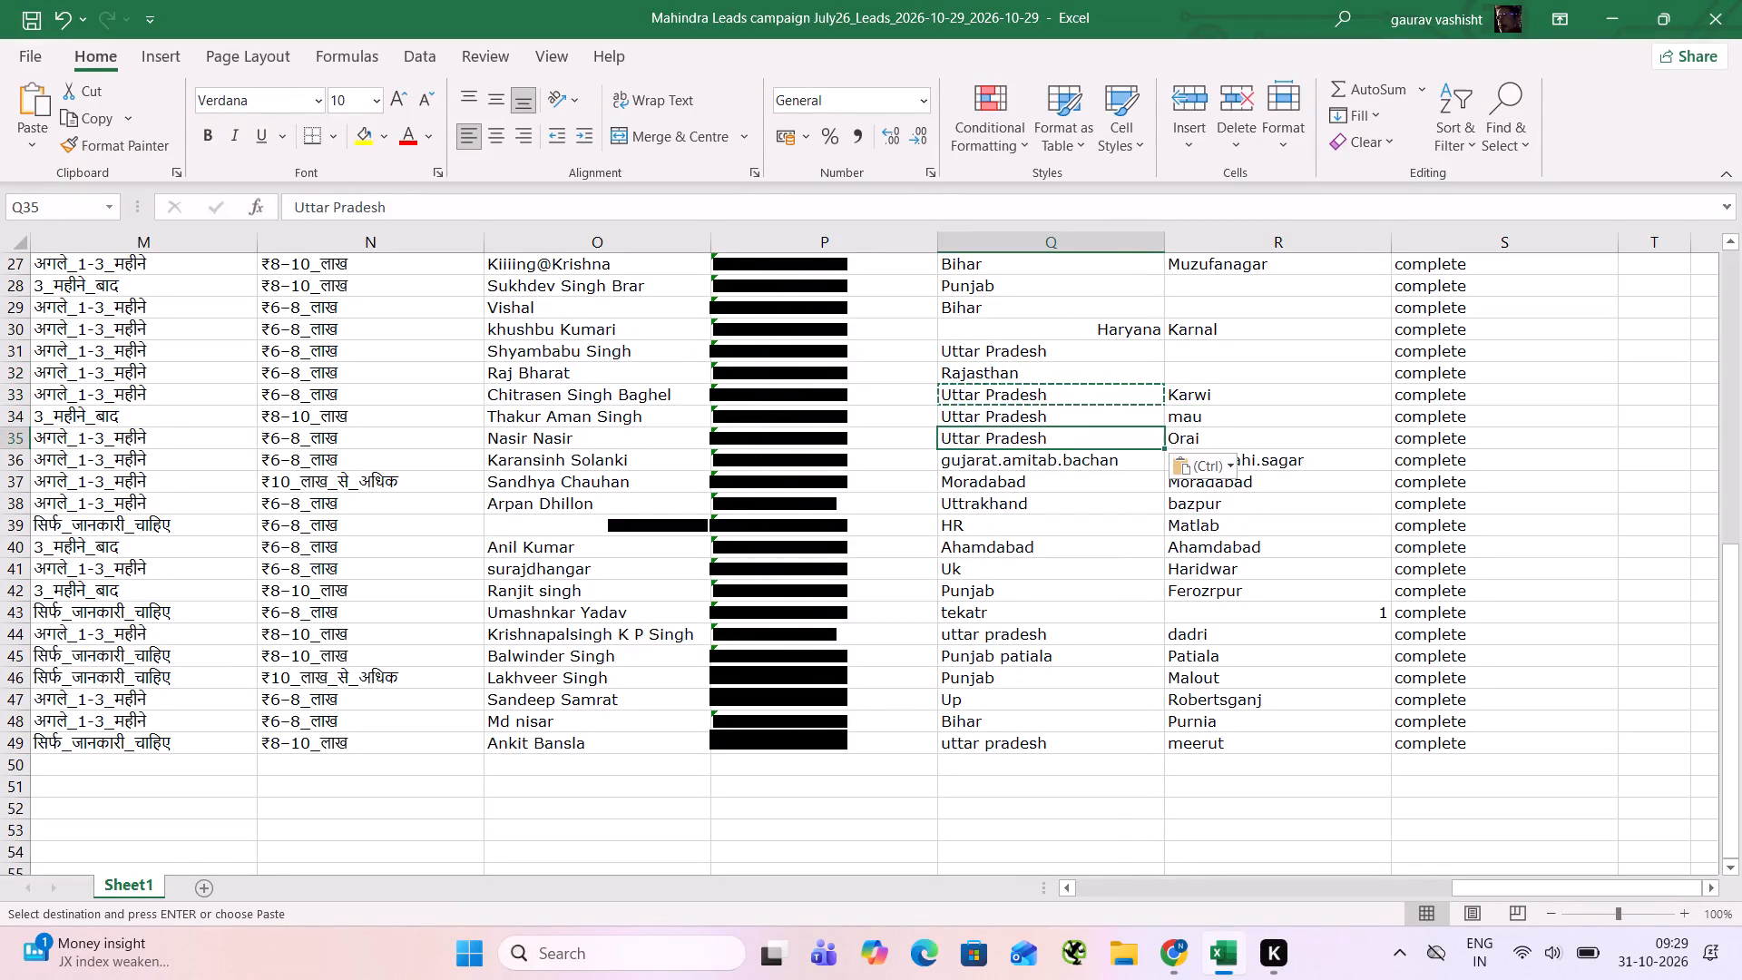
pyautogui.press('Right')
pyautogui.press('BackSpace')
pyautogui.press('Up')
pyautogui.press('BackSpace')
# Fill Uttar Pradesh from the cell above into Q36 and Q37, clearing the city in R36.
pyautogui.press('Down')
pyautogui.press('Down')
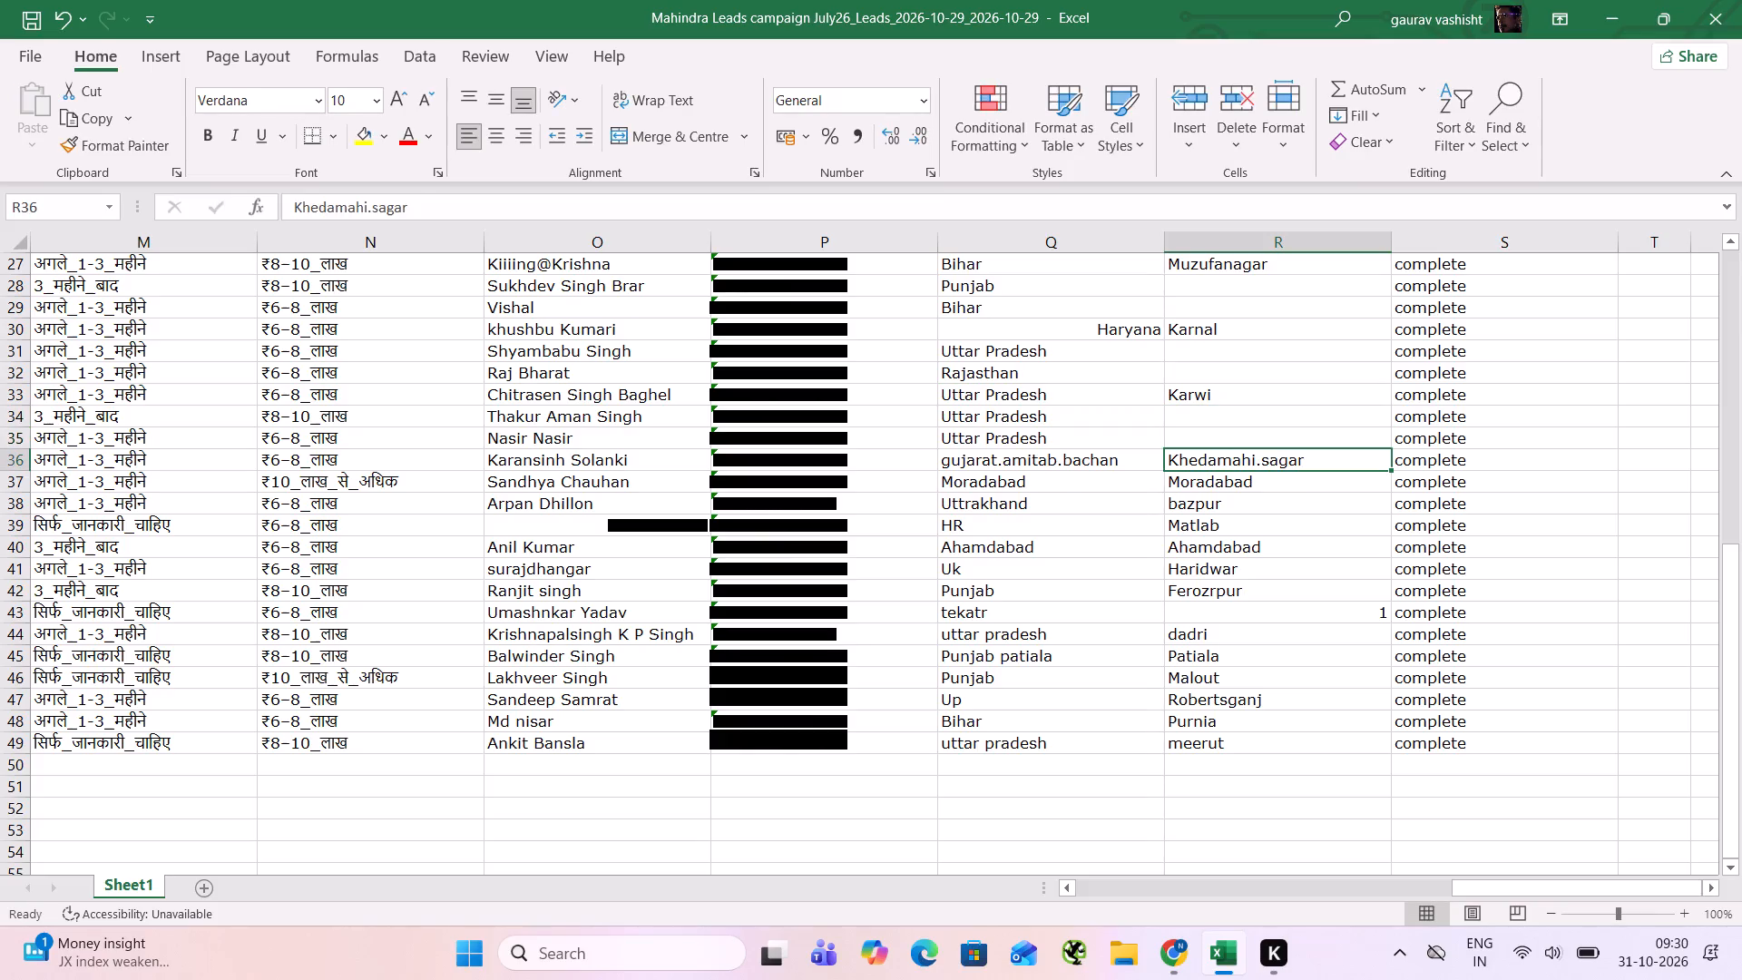
pyautogui.press('Left')
pyautogui.hotkey('ctrl', 'd')
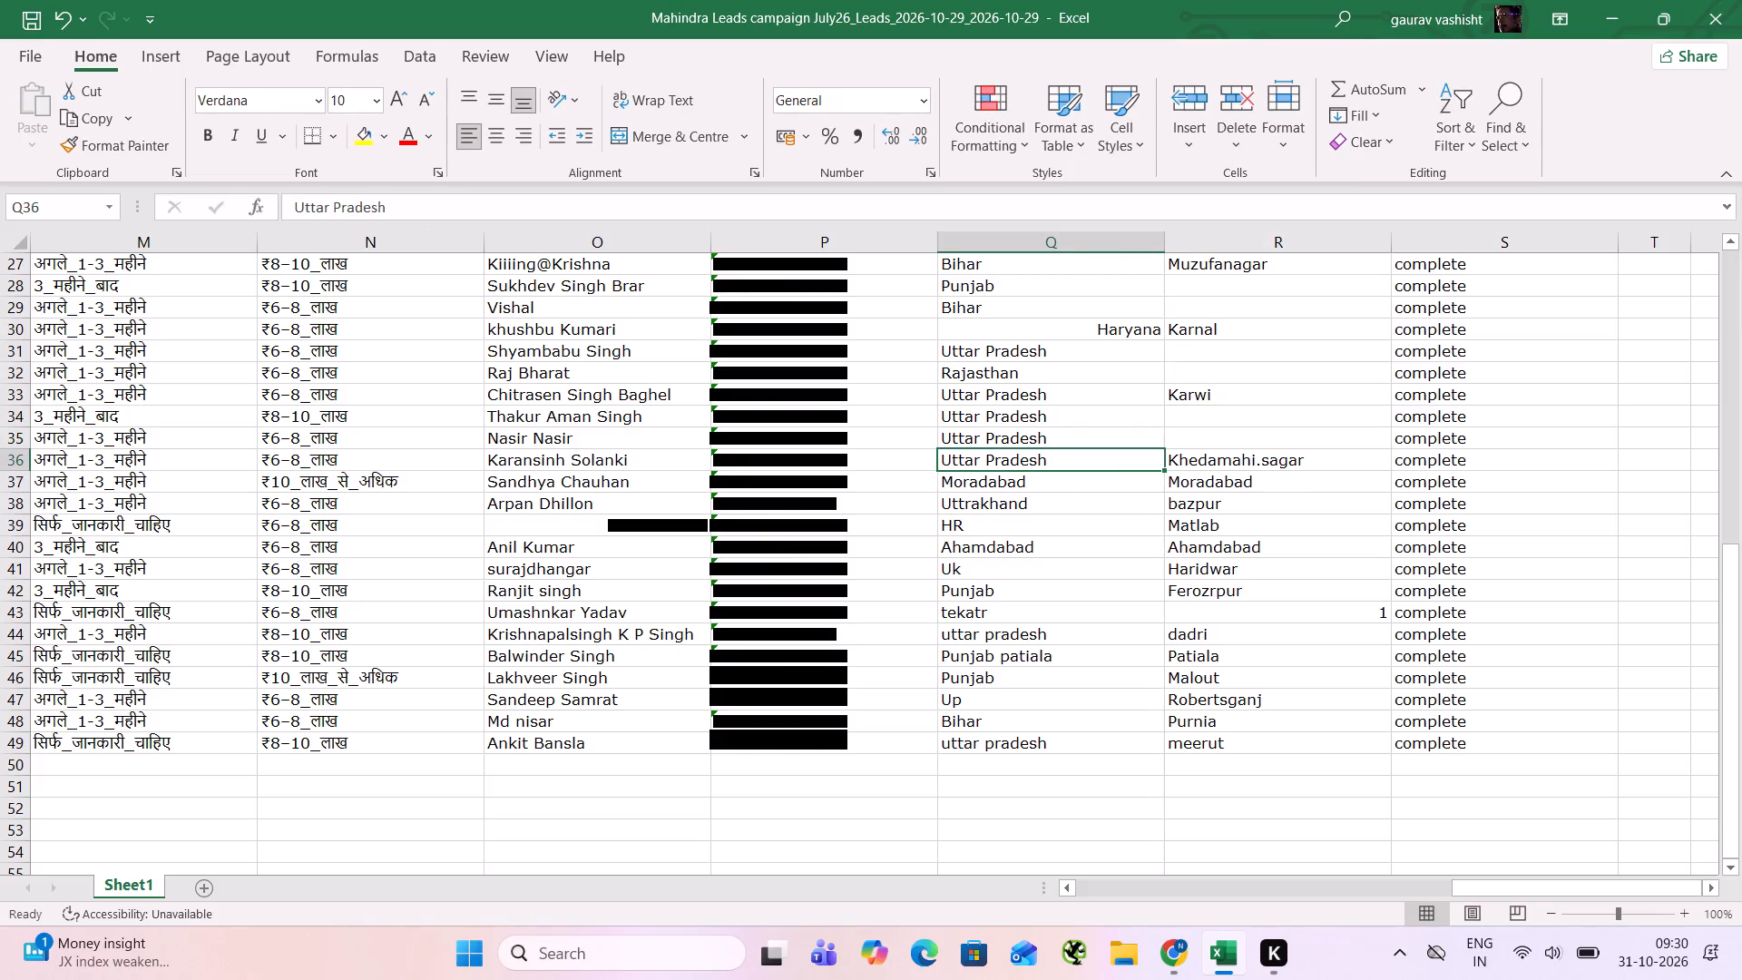
pyautogui.press('Right')
pyautogui.press('BackSpace')
pyautogui.press('Down')
pyautogui.press('Left')
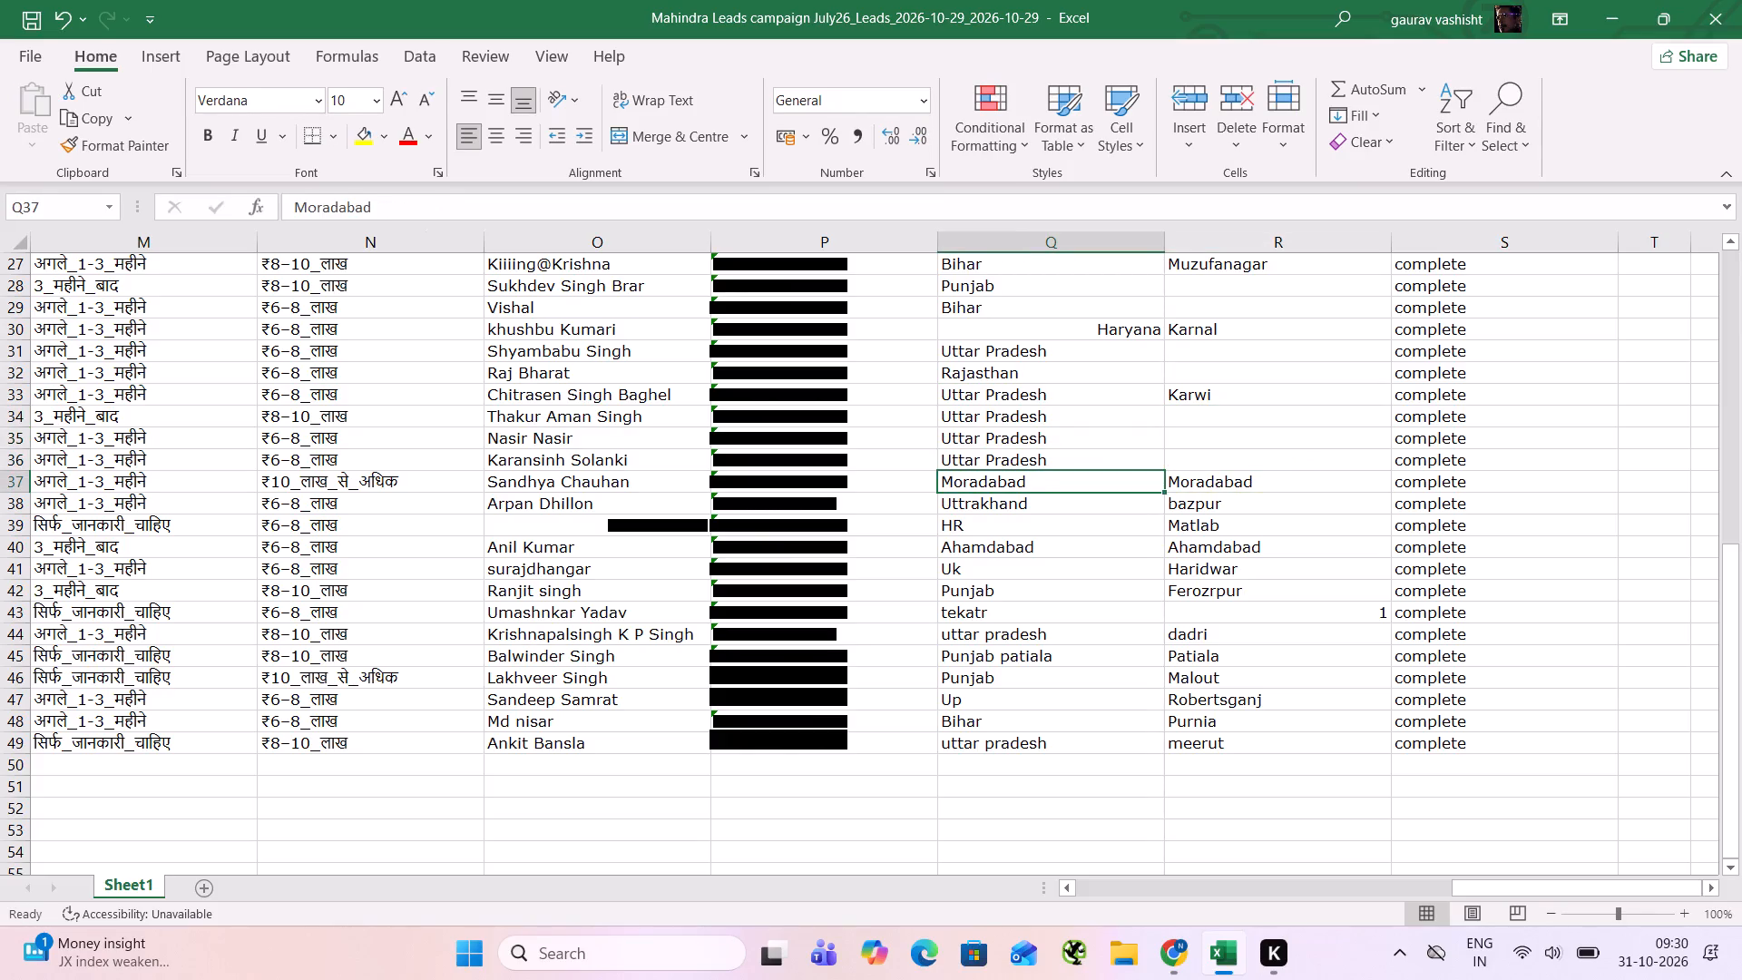
pyautogui.hotkey('ctrl', 'd')
# Set the state in Q39 to Haryana and clear the city in R38.
pyautogui.press('Down')
pyautogui.press('Down')
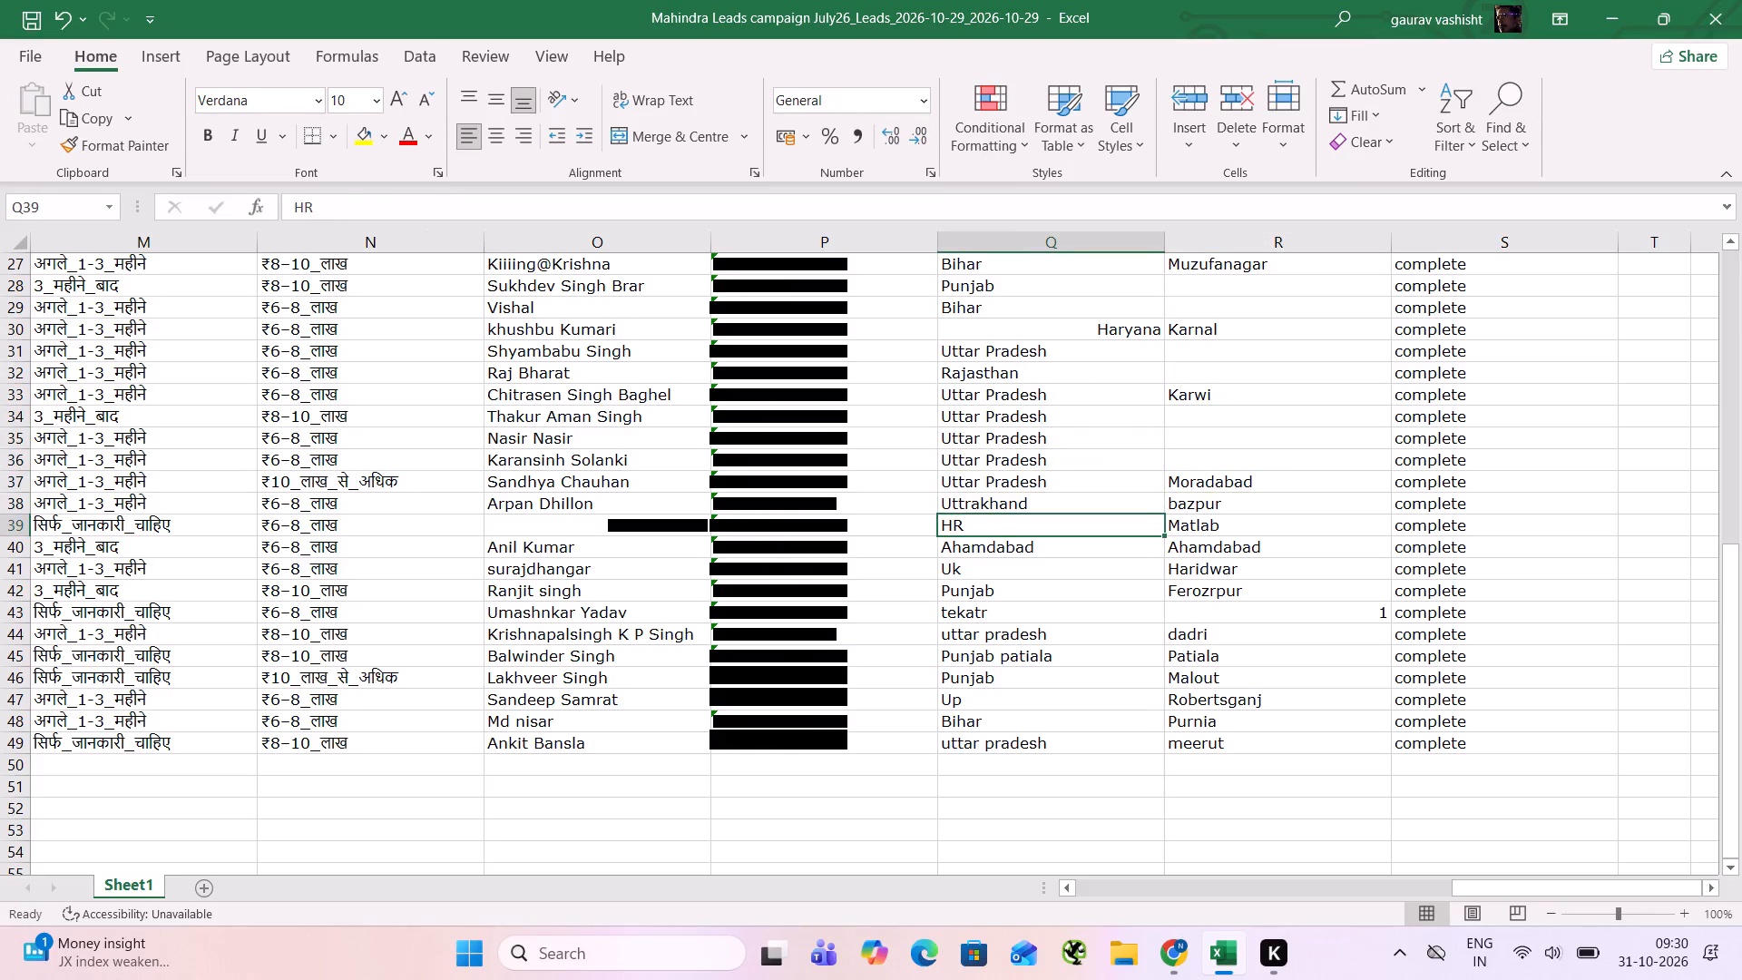
pyautogui.write('Haryana')
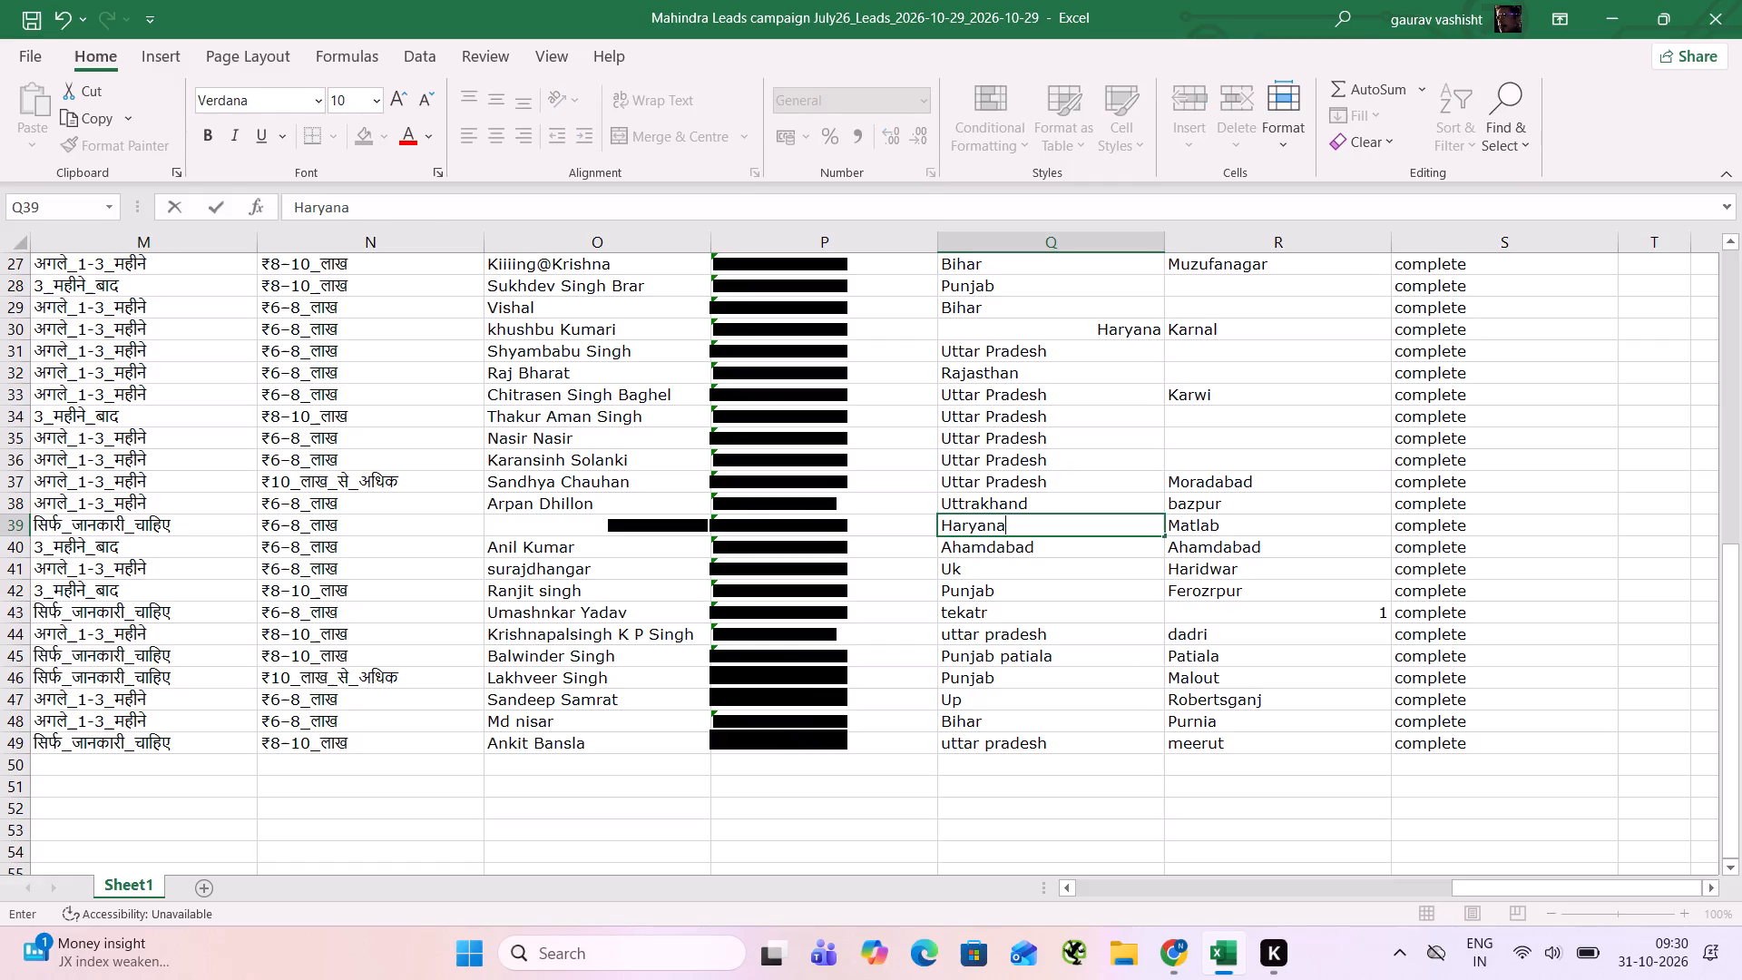
pyautogui.press('Right')
pyautogui.press('Up')
pyautogui.press('BackSpace')
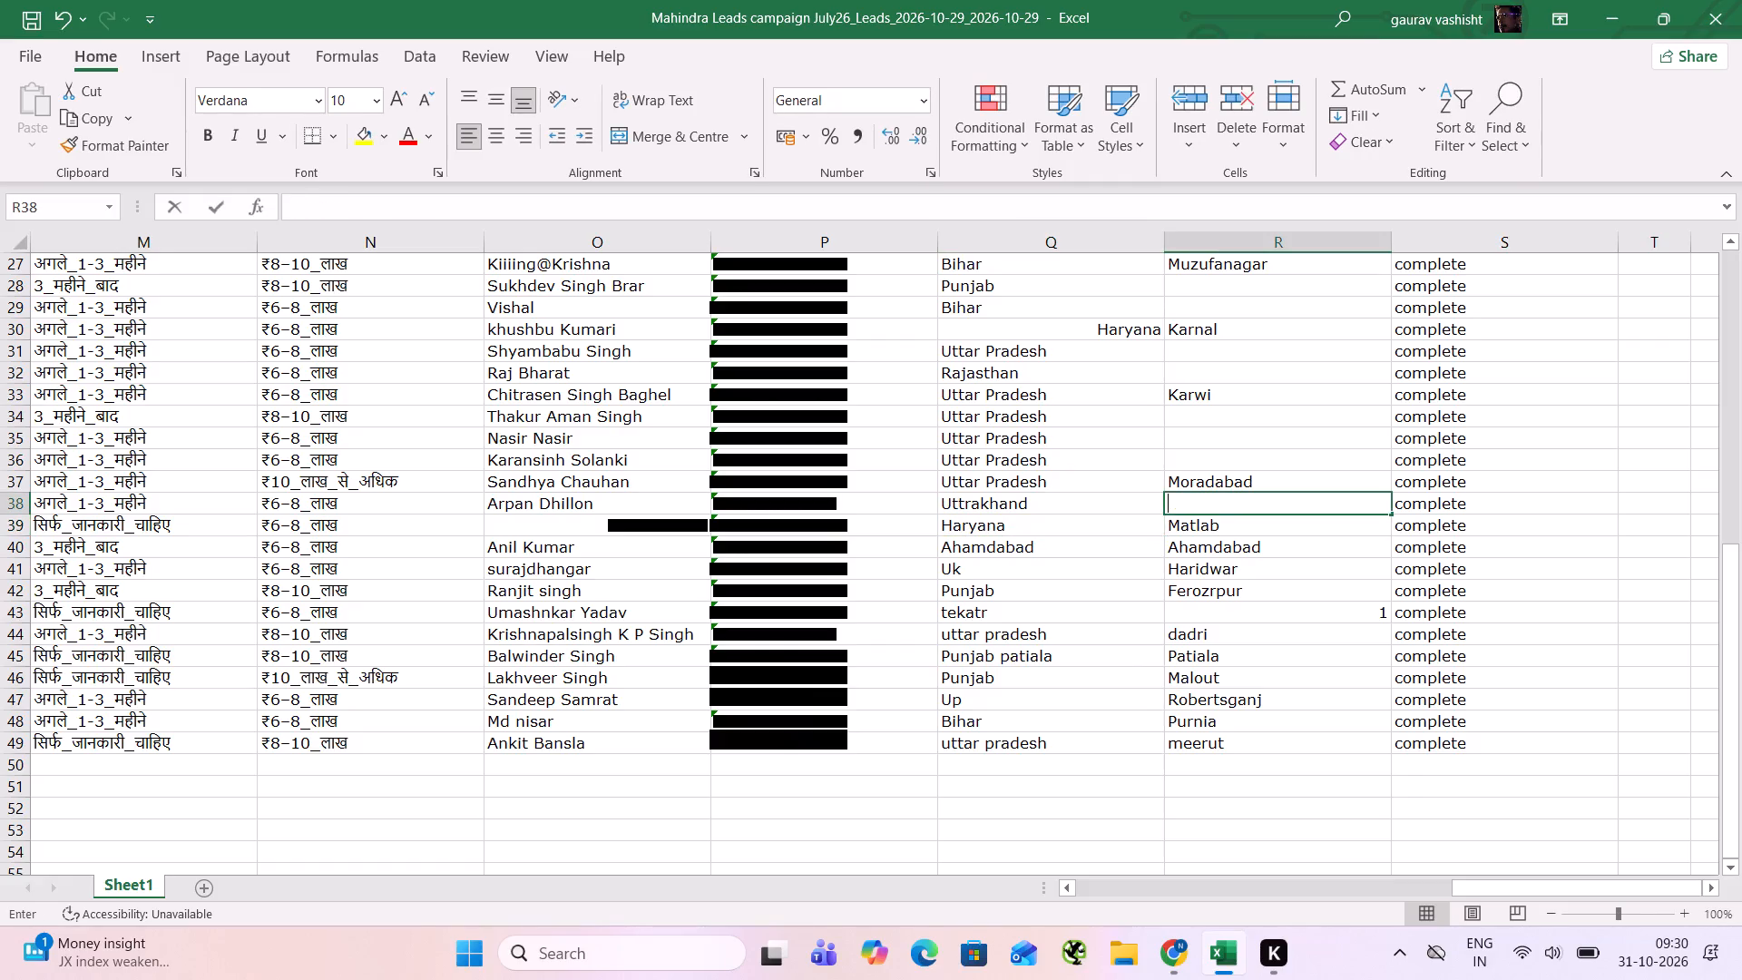
# Copy Uttar Pradesh from Q37 into Q40, replacing the city name in the state column.
pyautogui.press('Down')
pyautogui.press('Down')
pyautogui.press('Left')
pyautogui.press('Up')
pyautogui.press('Up')
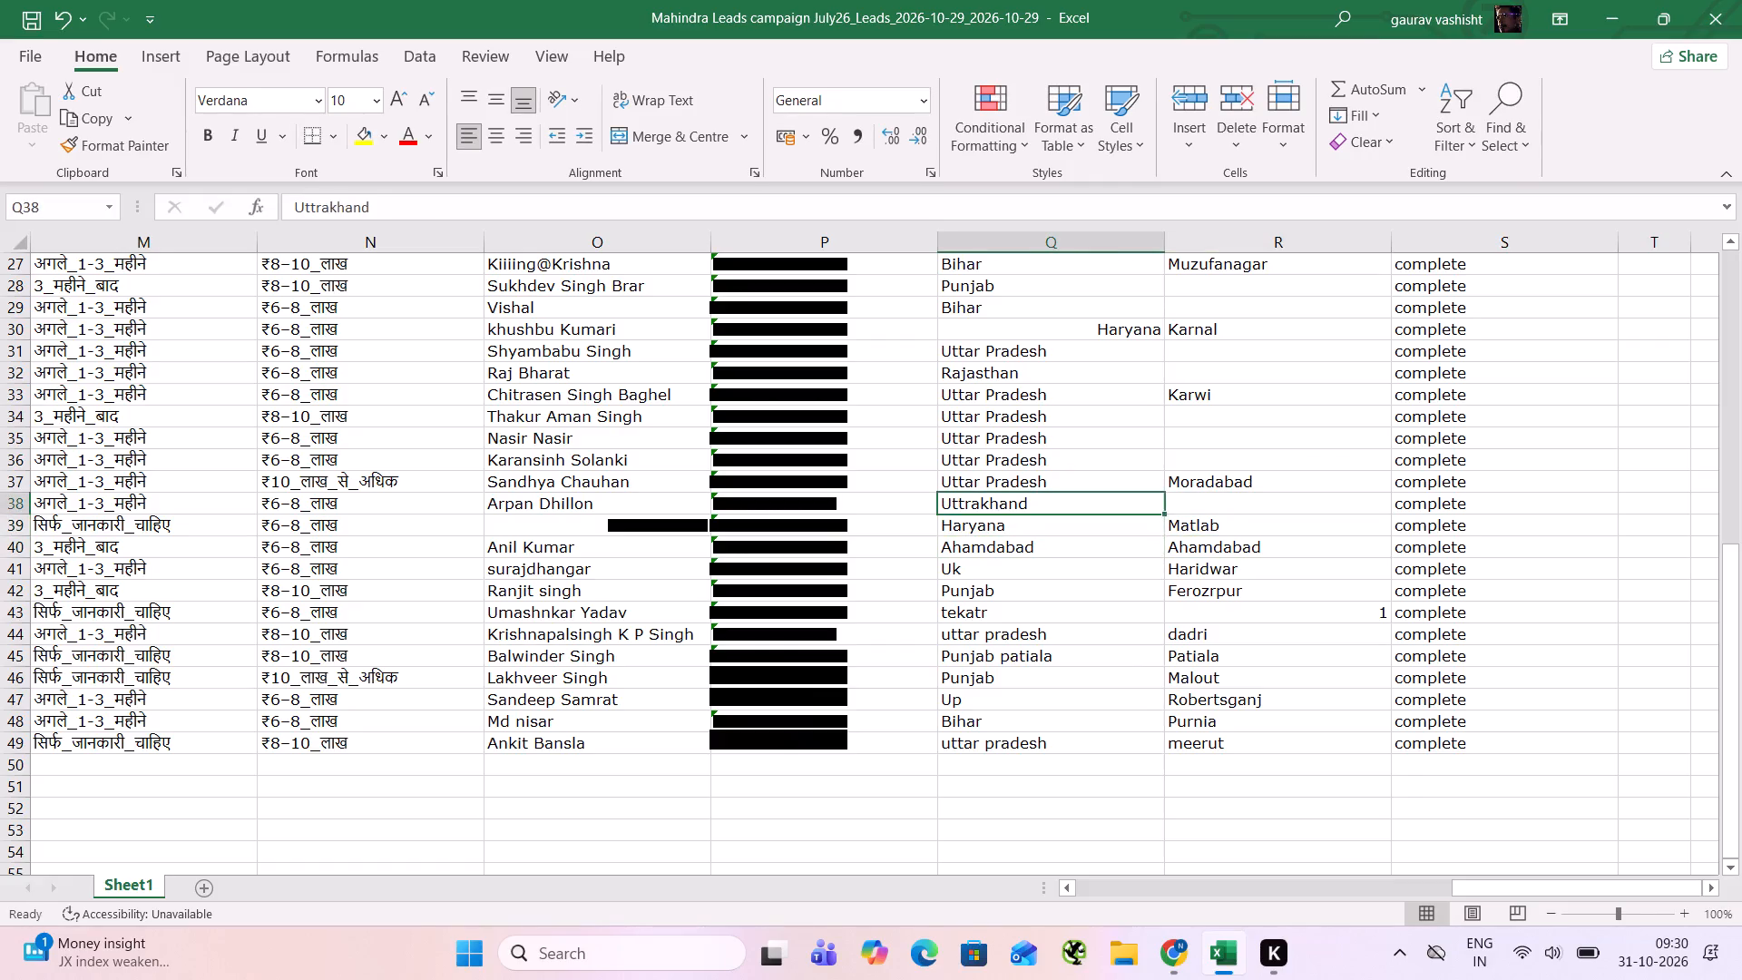
pyautogui.press('Up')
pyautogui.hotkey('ctrl', 'c')
pyautogui.press('Down')
pyautogui.press('Down')
pyautogui.press('Down')
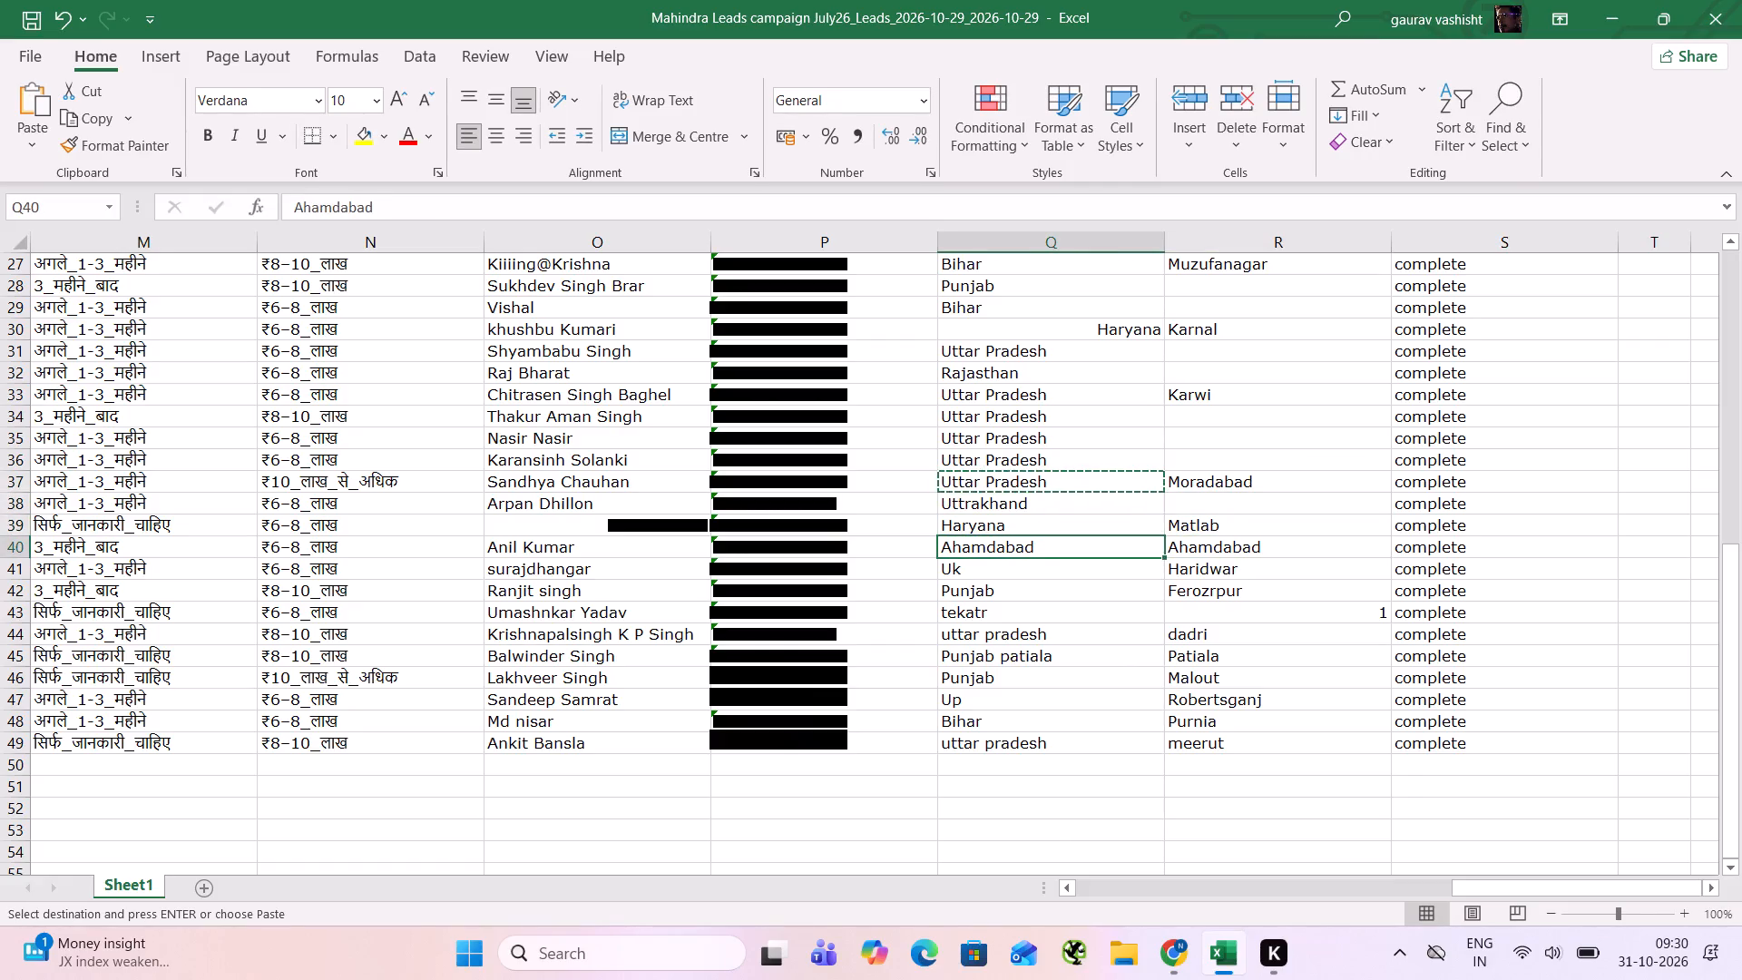
pyautogui.hotkey('ctrl', 'v')
# Replace the state abbreviation in Q41 with Utthrakhand.
pyautogui.press('Down')
pyautogui.write('Utthrakhand')
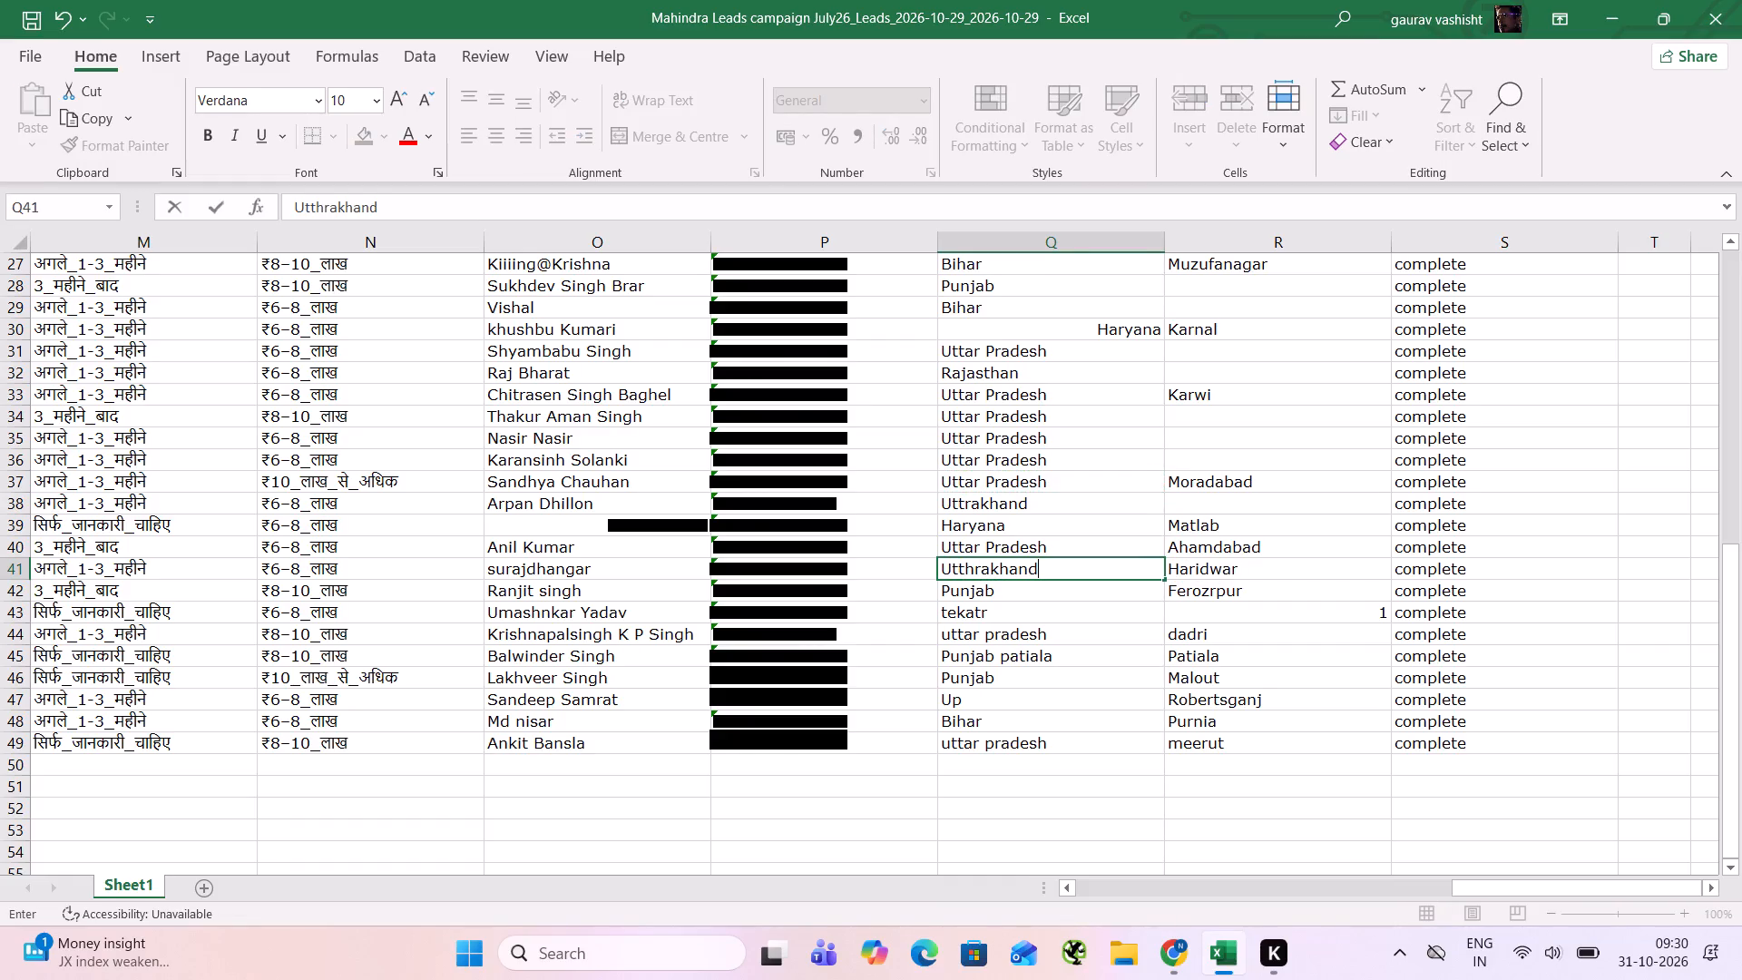
pyautogui.press('Right')
pyautogui.press('Down')
pyautogui.press('Left')
pyautogui.press('Down')
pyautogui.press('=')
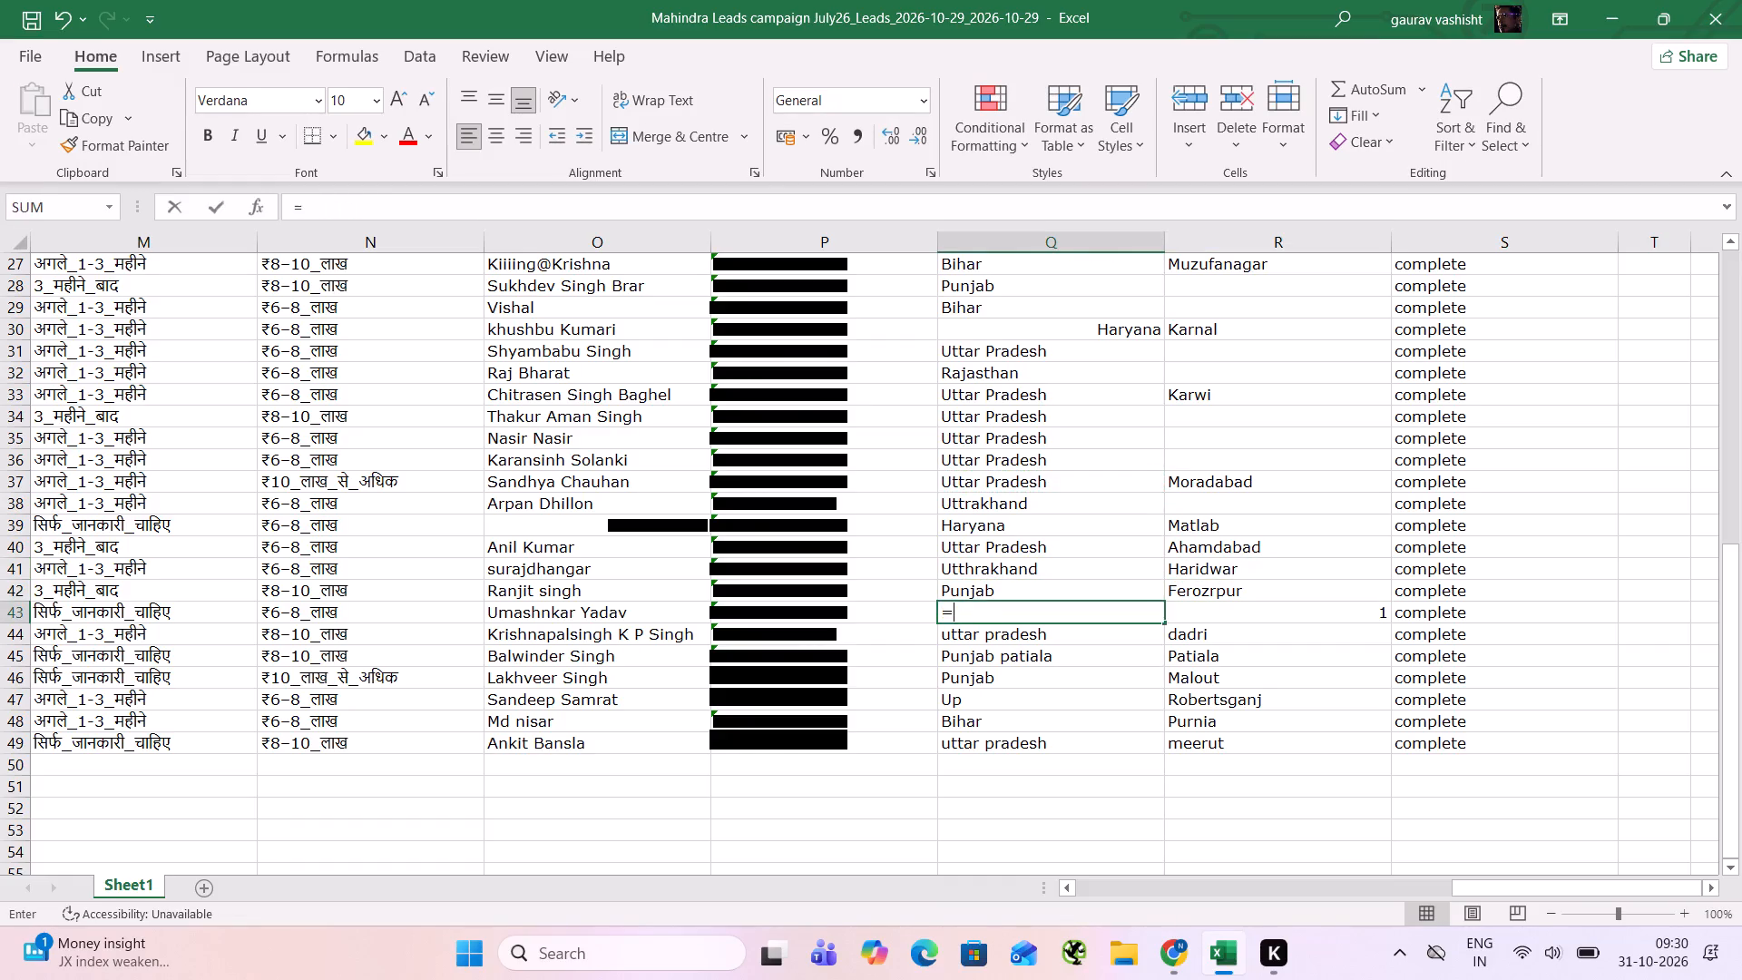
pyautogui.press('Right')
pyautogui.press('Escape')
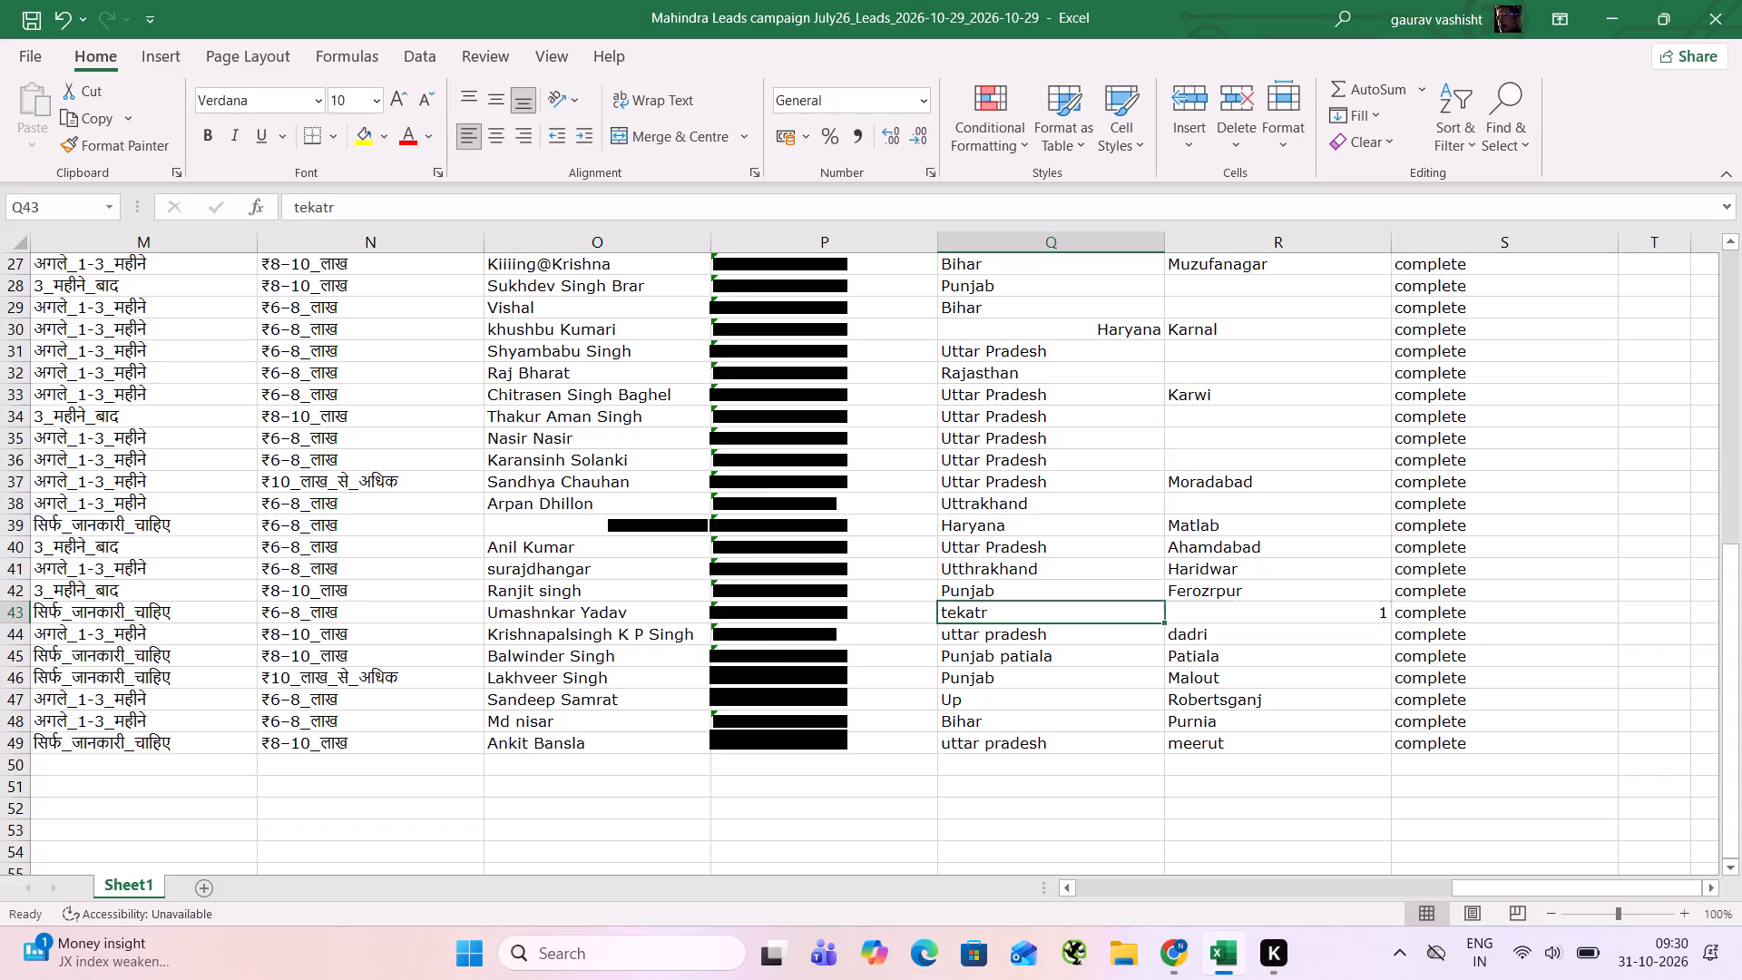
# Clear the invalid state and city entries in Q43 and R43.
pyautogui.press('BackSpace')
pyautogui.press('Right')
pyautogui.press('BackSpace')
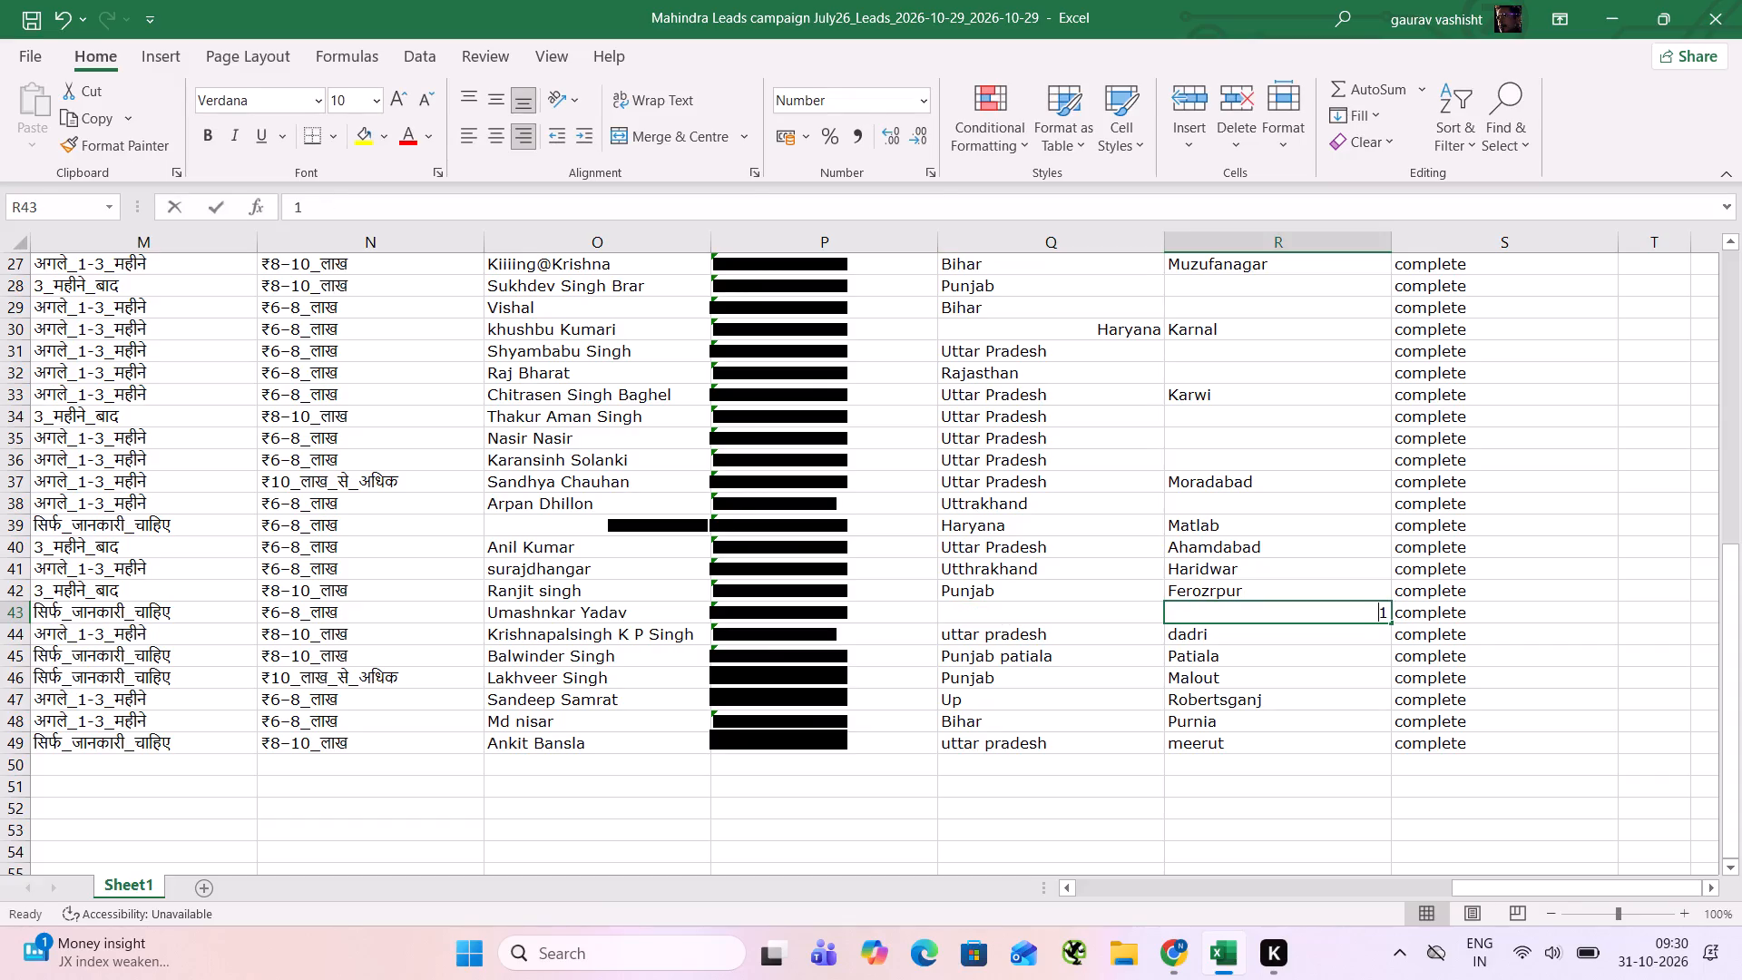
# Copy Uttar Pradesh from Q40 into Q44 and clear the city in R44.
pyautogui.press('Left')
pyautogui.press('Up')
pyautogui.press('Up')
pyautogui.press('Up')
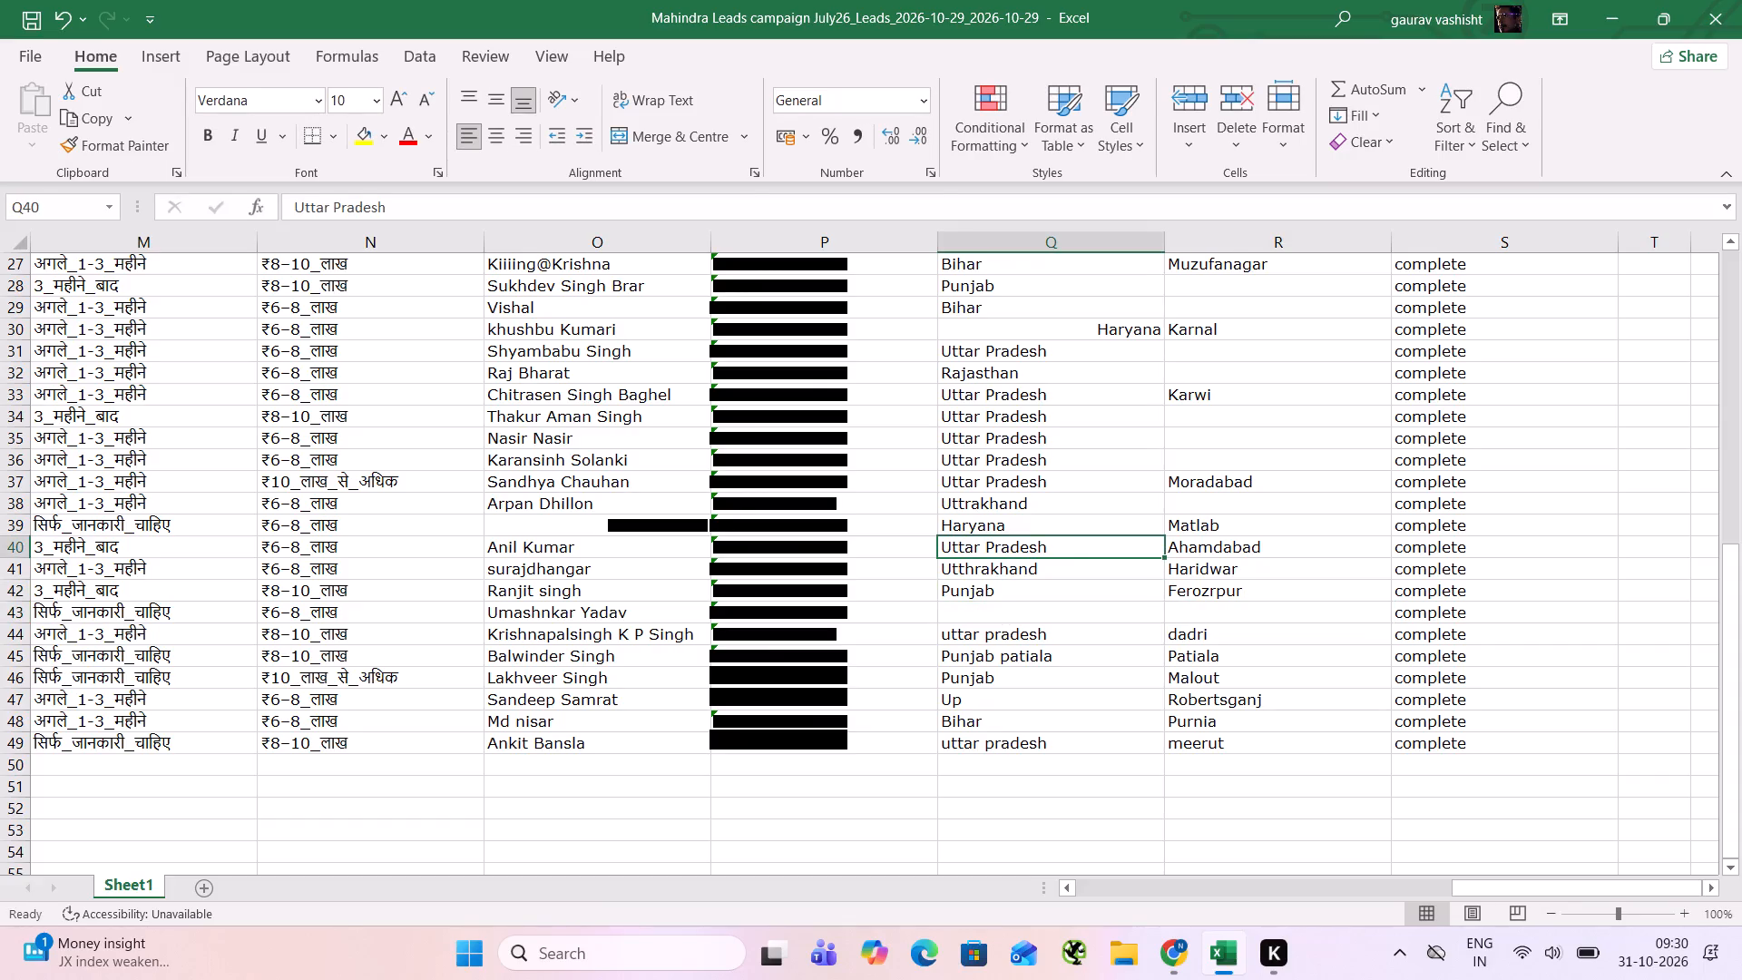
pyautogui.hotkey('ctrl', 'c')
pyautogui.press('Down')
pyautogui.press('Down')
pyautogui.press('Down')
pyautogui.press('Down')
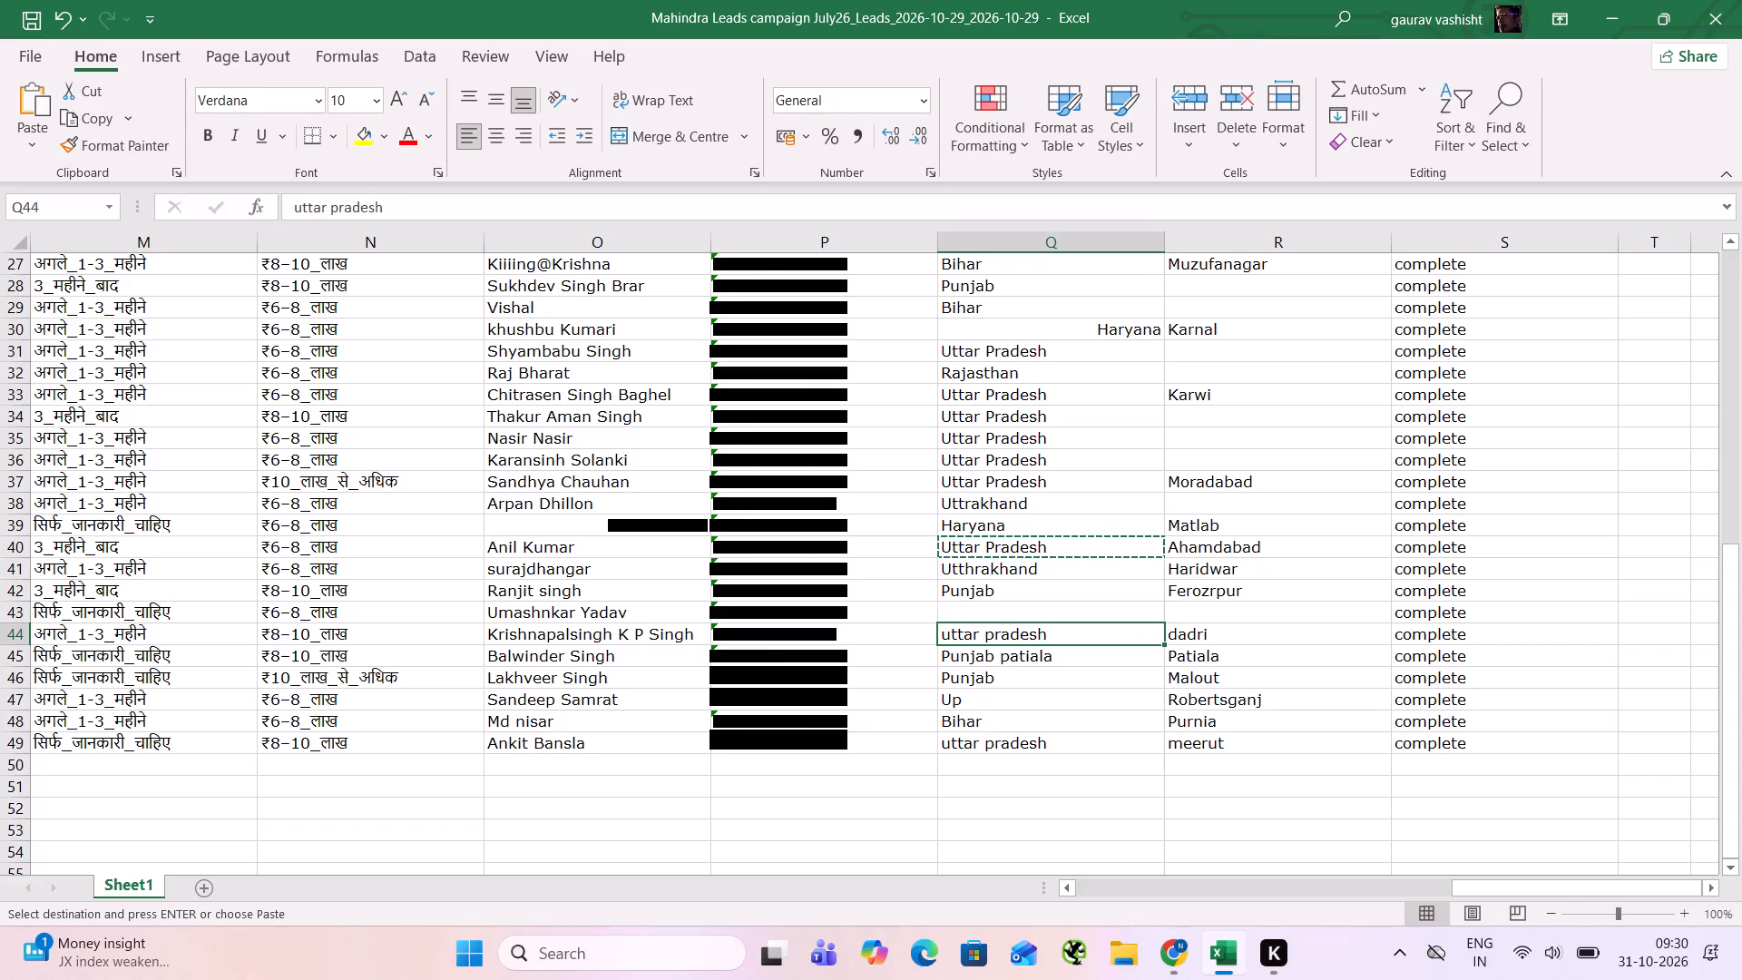
pyautogui.hotkey('ctrl', 'v')
pyautogui.press('Right')
pyautogui.press('BackSpace')
# Set the state in Q45 to Punjab.
pyautogui.press('Down')
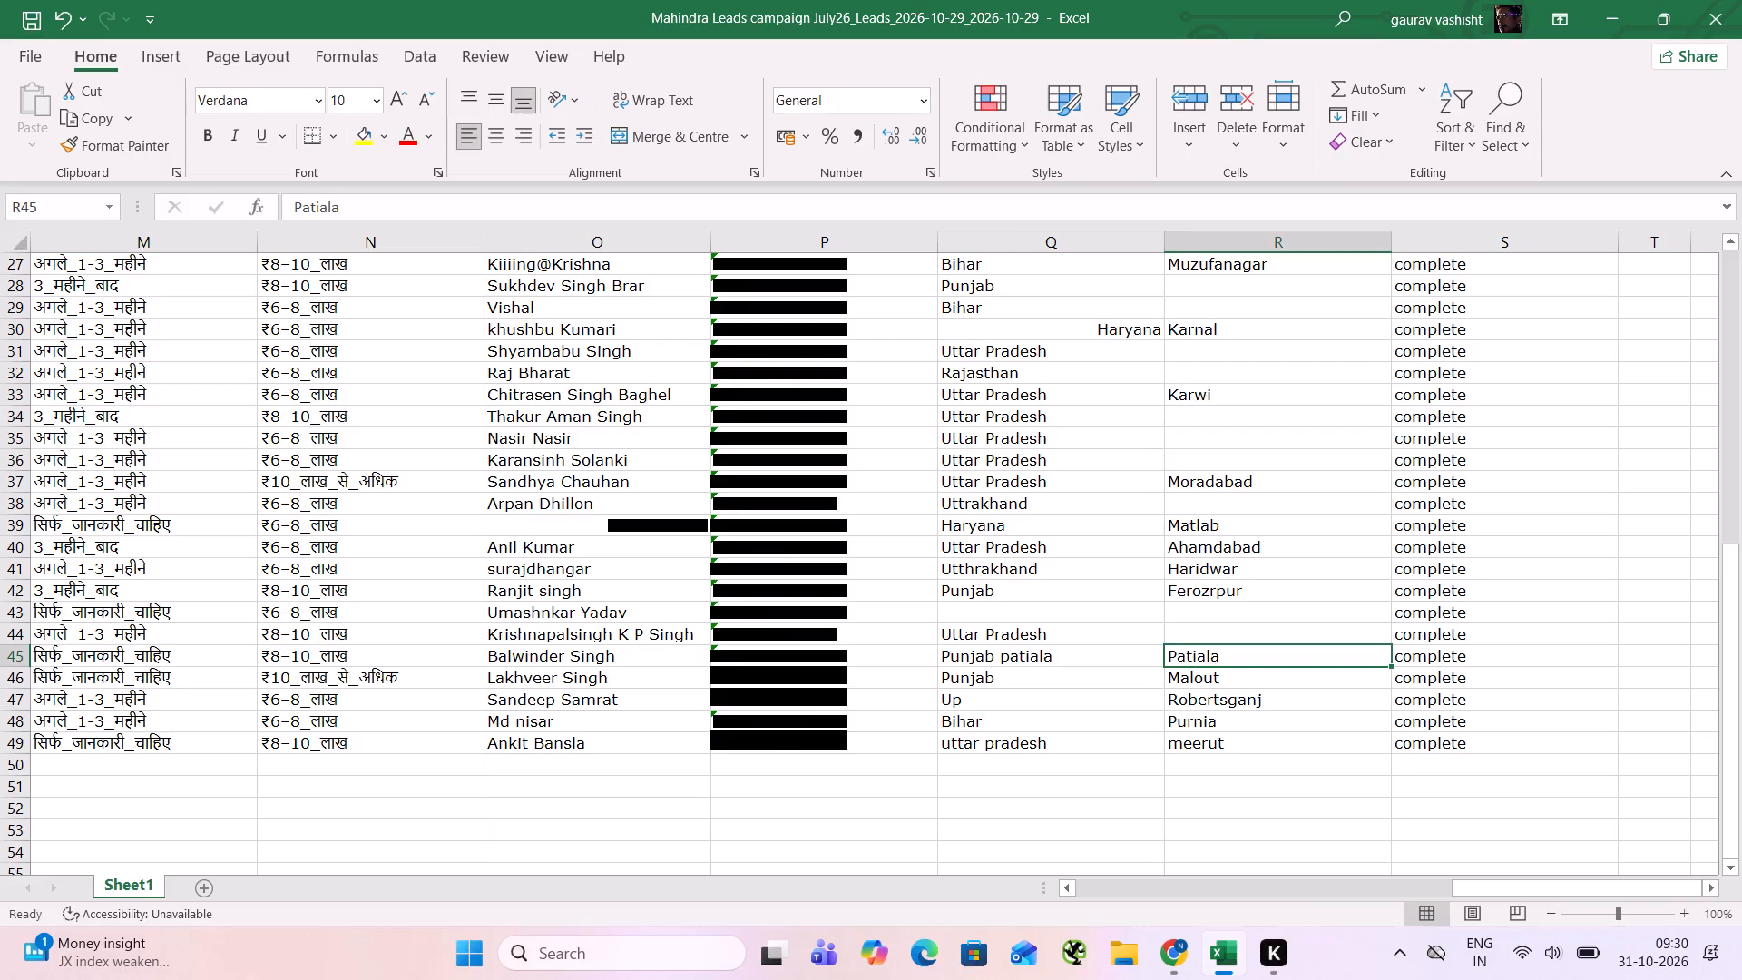
pyautogui.press('Left')
pyautogui.write('Punjab')
pyautogui.press('Down')
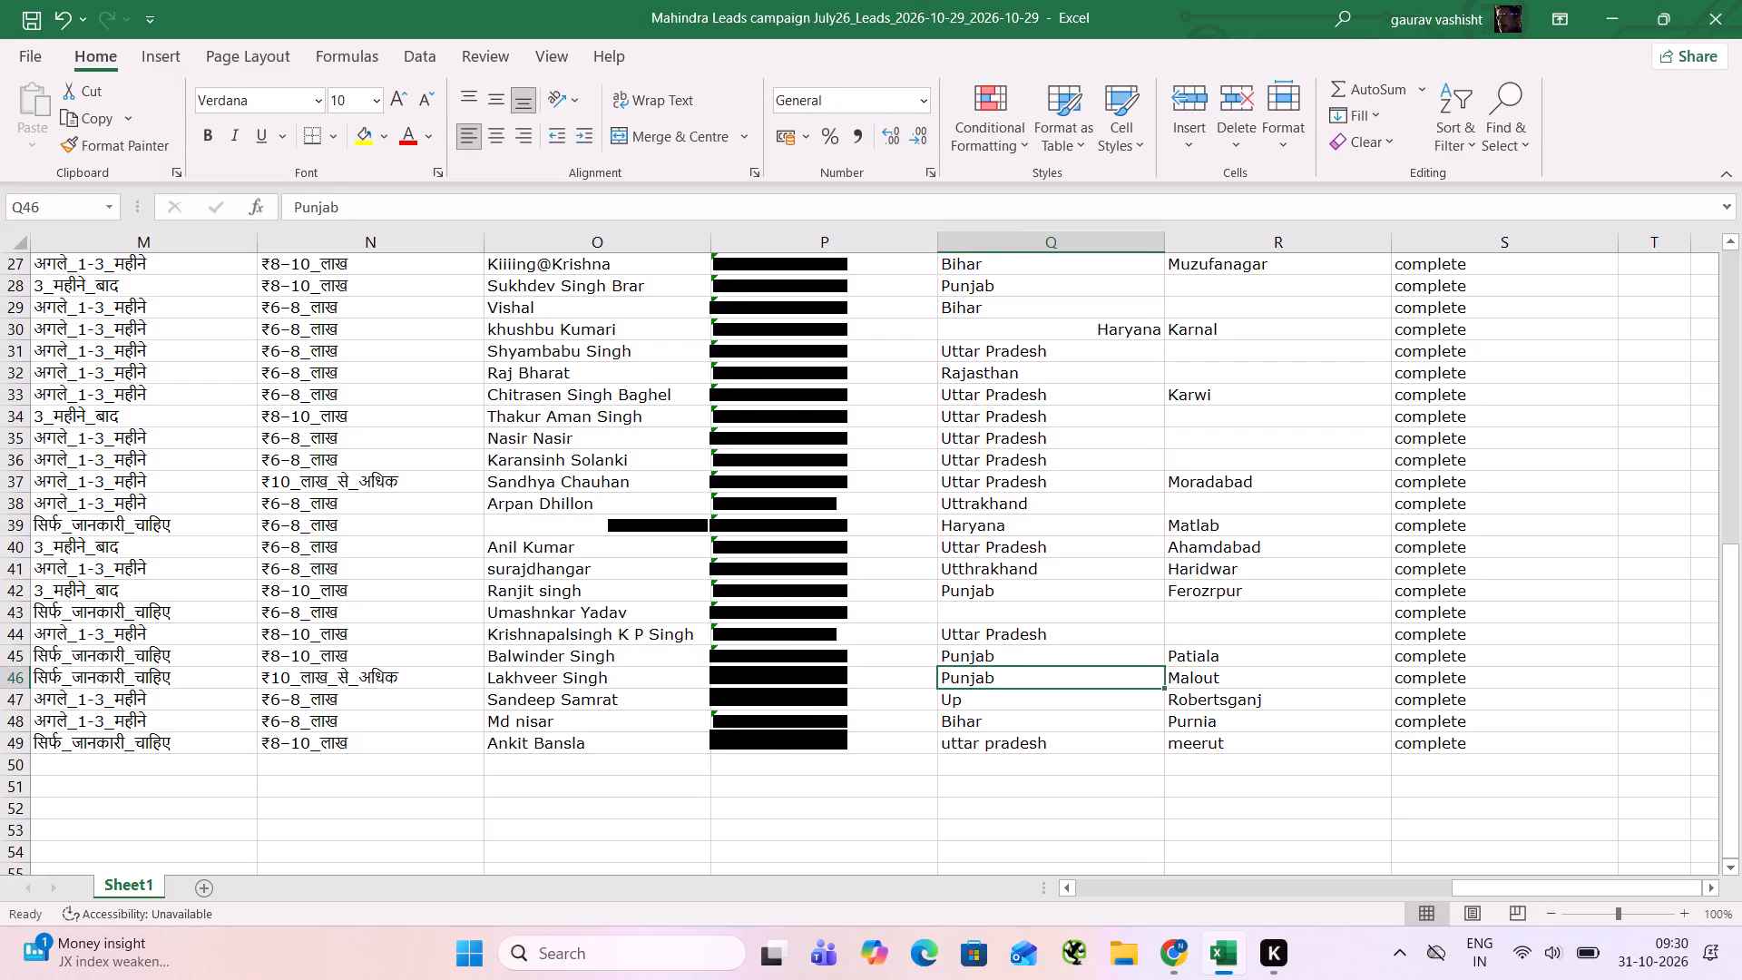
# Copy Uttar Pradesh from Q44 into Q47 and Q49 to standardise those state entries.
pyautogui.press('Up')
pyautogui.press('Up')
pyautogui.hotkey('ctrl', 'c')
pyautogui.press('Down')
pyautogui.press('Down')
pyautogui.press('Down')
pyautogui.press('Down')
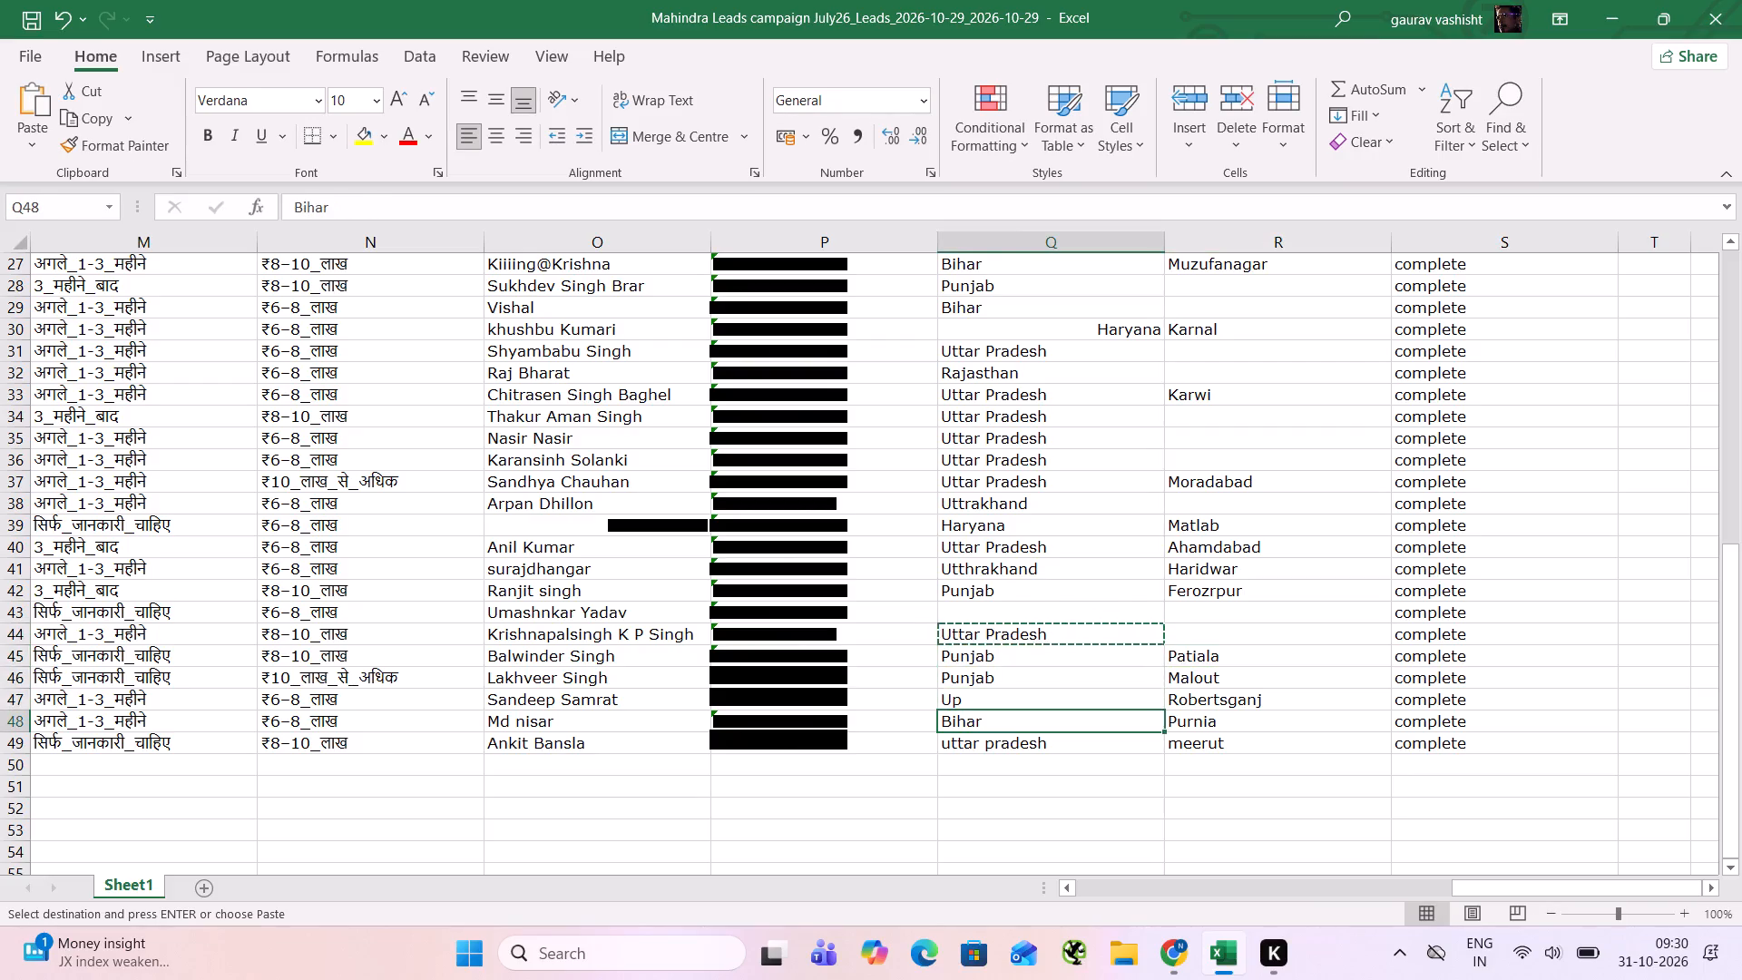
pyautogui.press('Up')
pyautogui.hotkey('ctrl', 'v')
pyautogui.press('Down')
pyautogui.press('Down')
pyautogui.hotkey('ctrl', 'v')
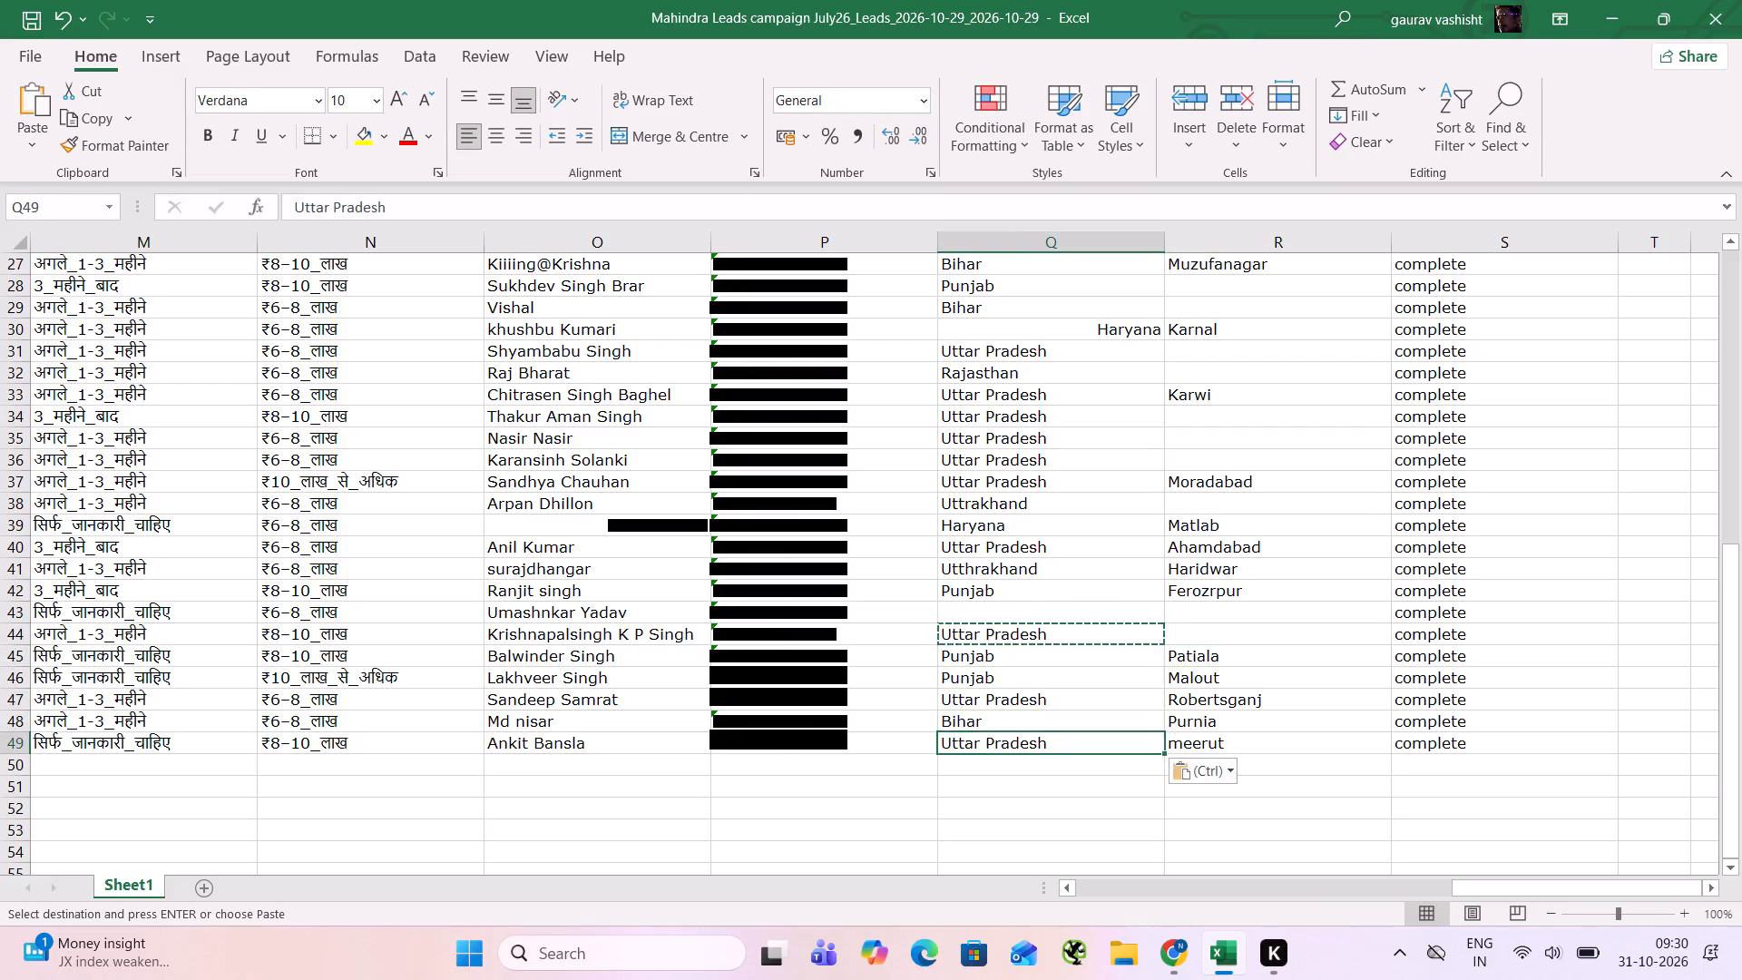
# Set the city in R49 to Merrut.
pyautogui.press('Right')
pyautogui.write('Merrut')
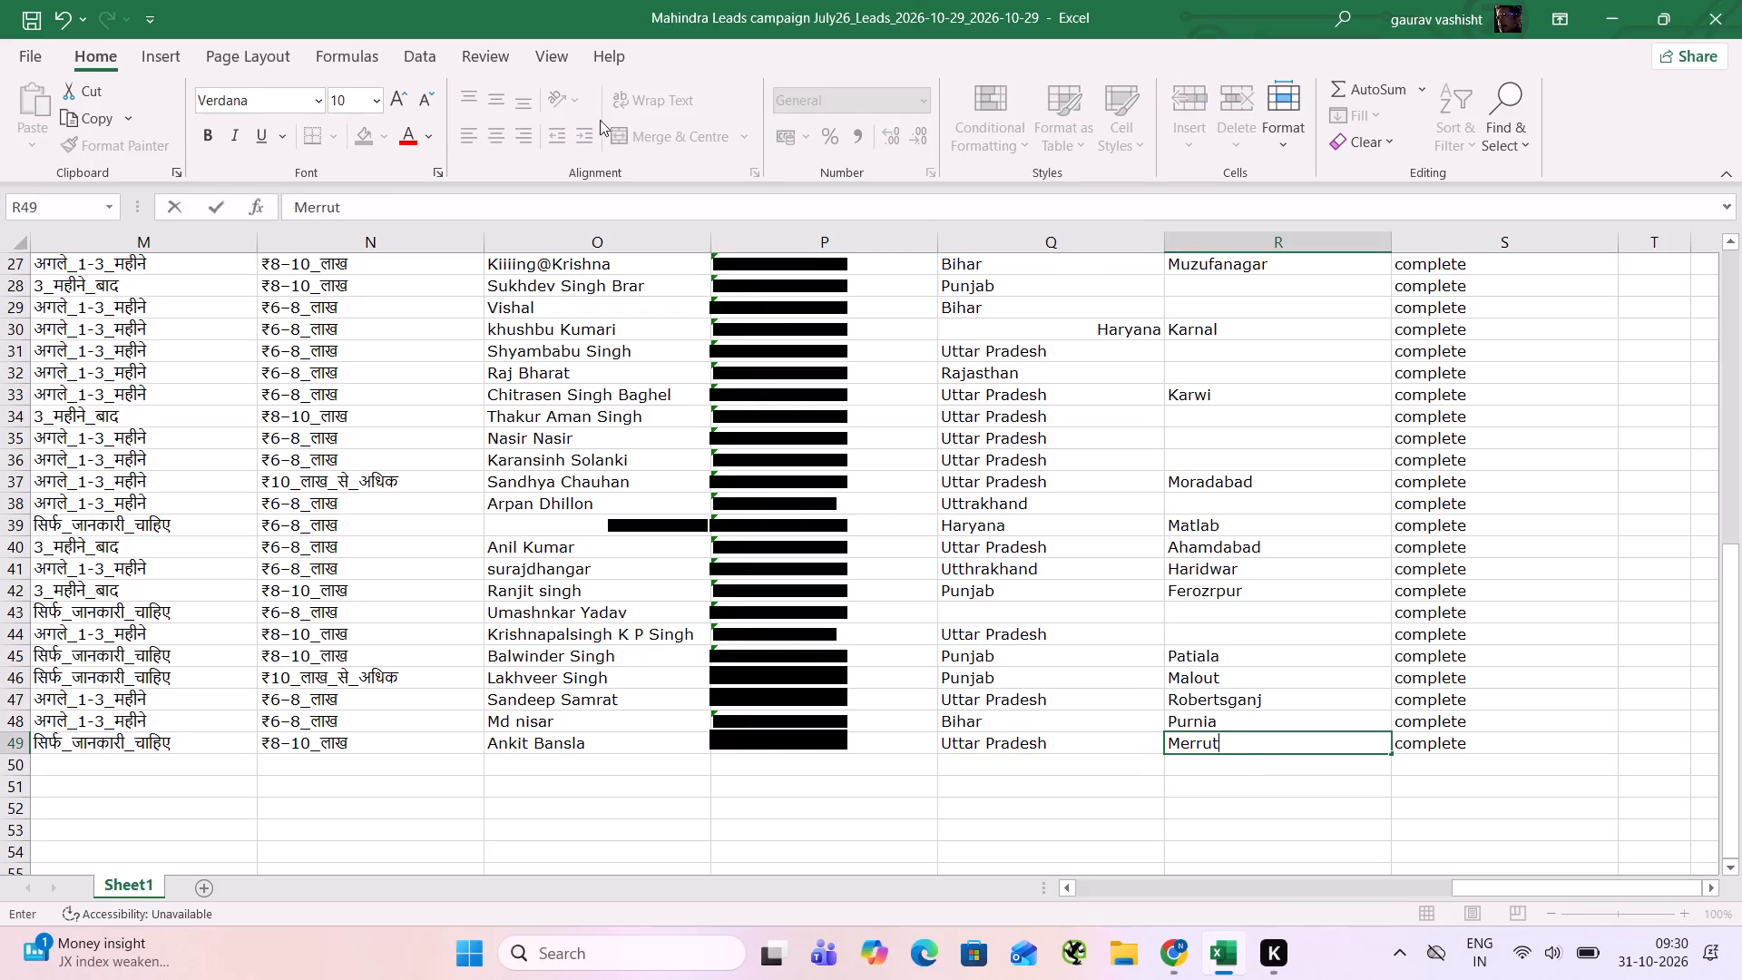
# In File Explorer, copy the name of today's Mahindra Leads campaign July26 file in Downloads, leaving the file unrenamed.
pyautogui.click(1121, 938)
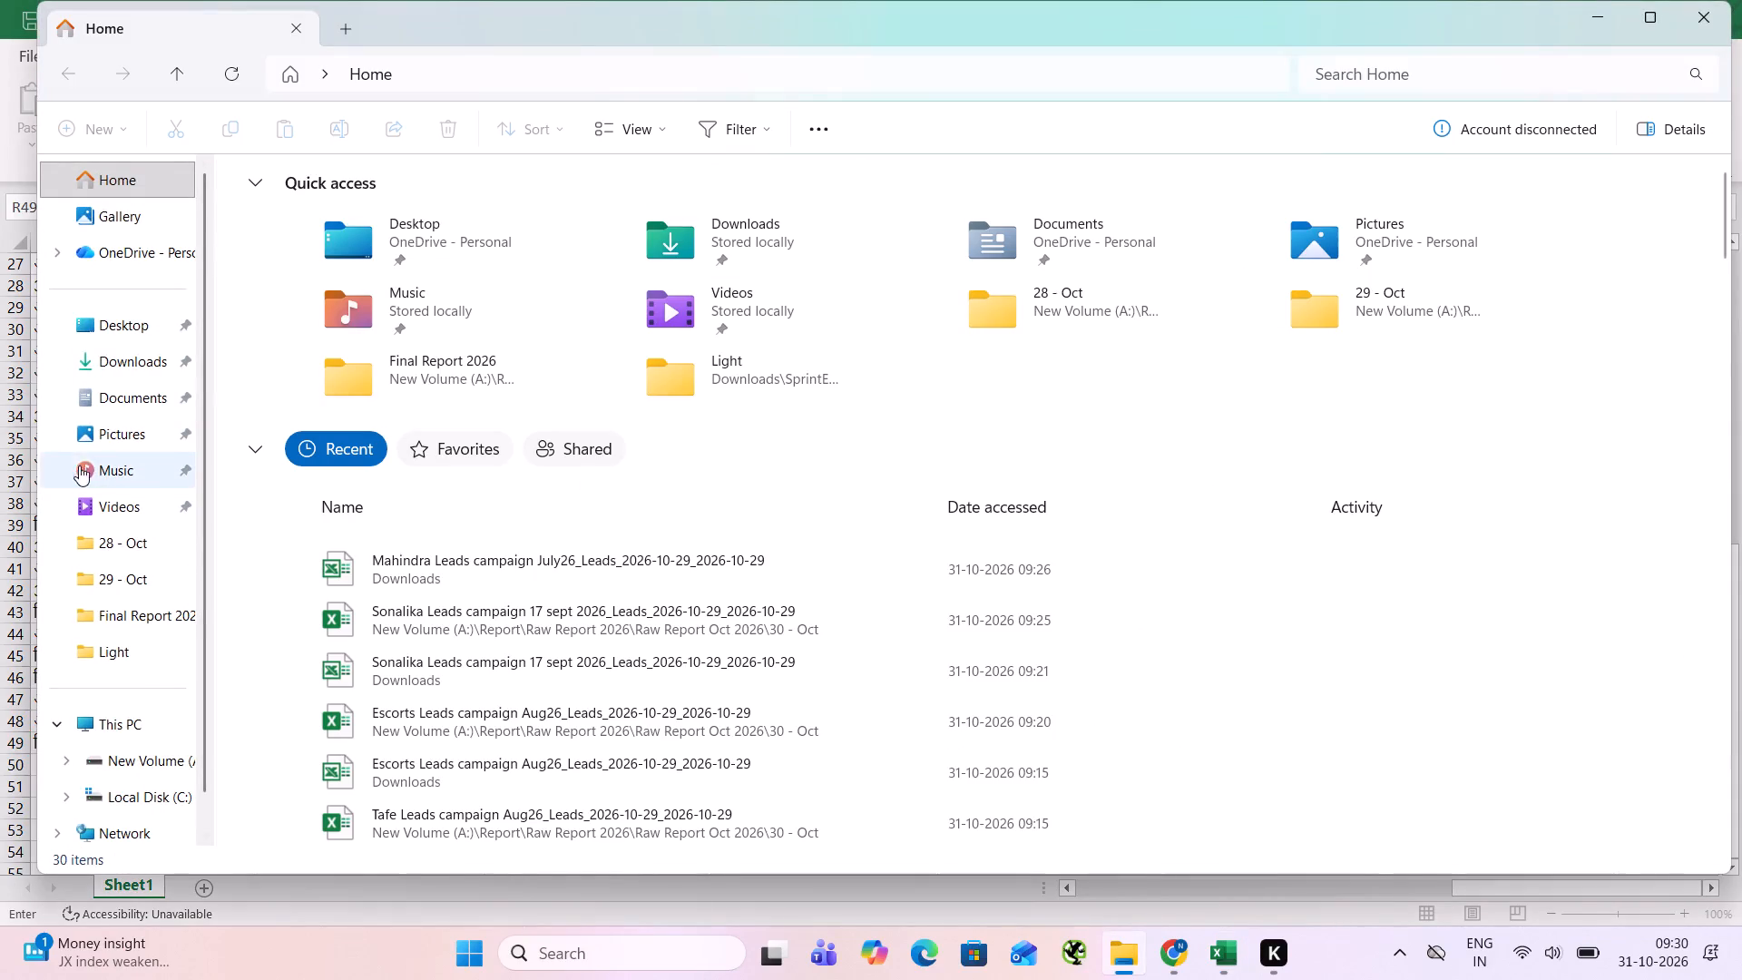
pyautogui.click(112, 372)
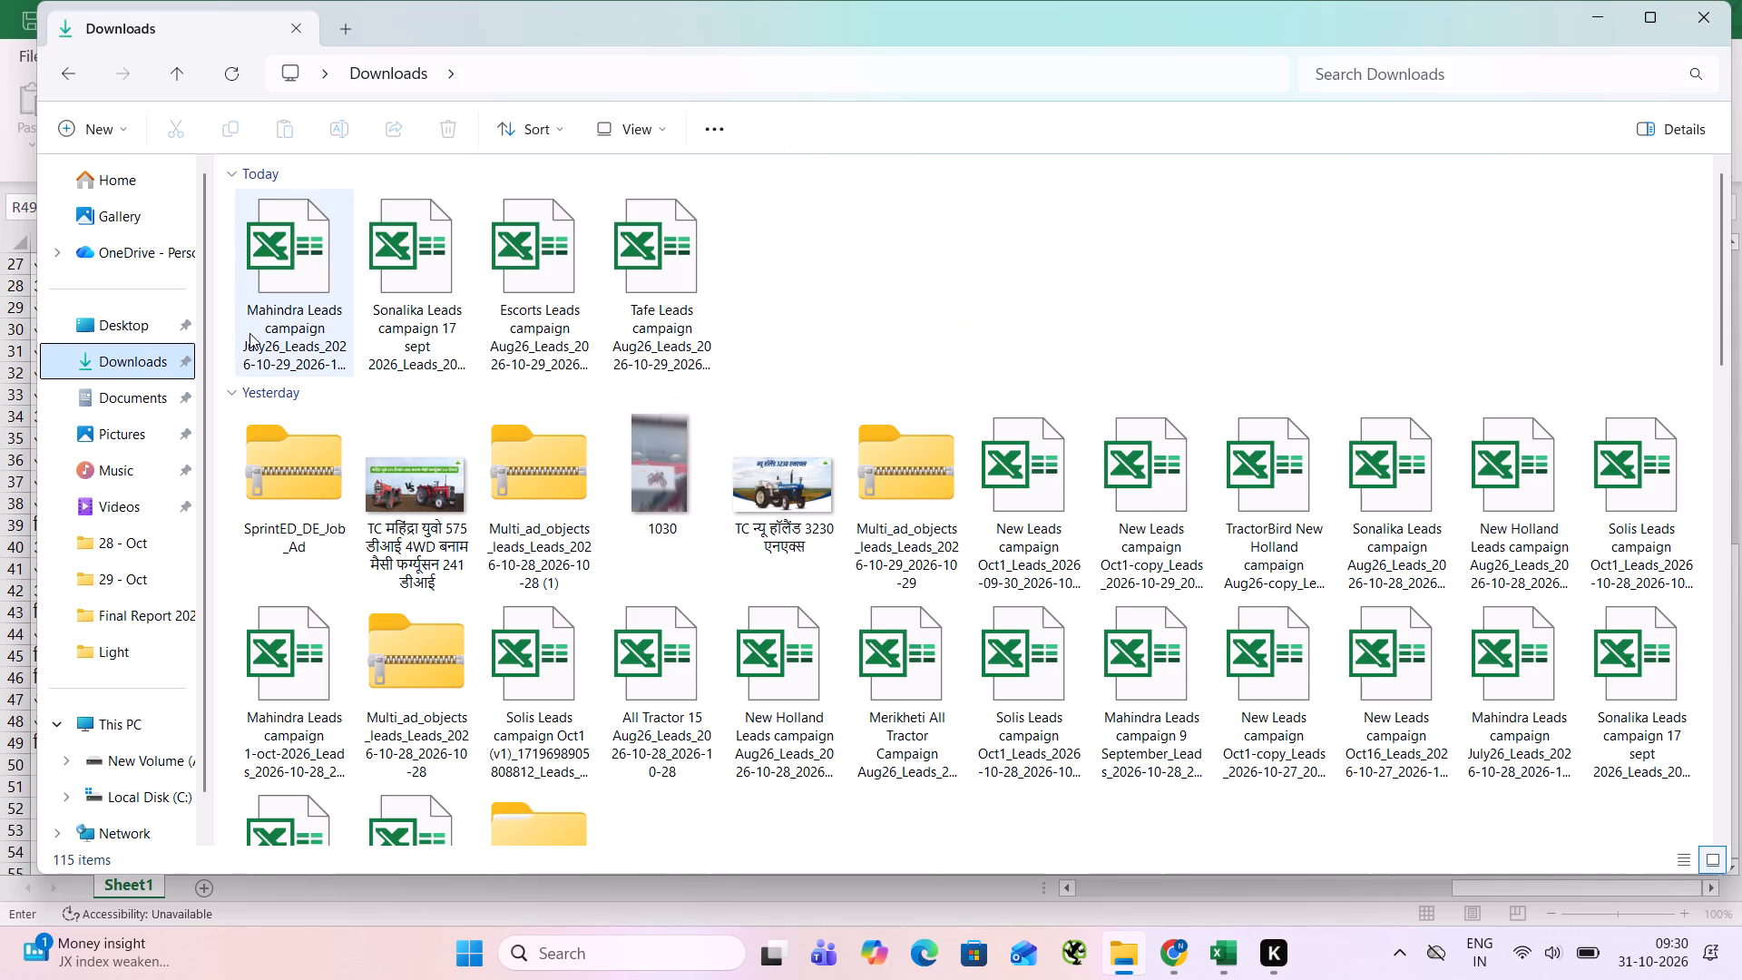
pyautogui.click(300, 314)
pyautogui.click(347, 138)
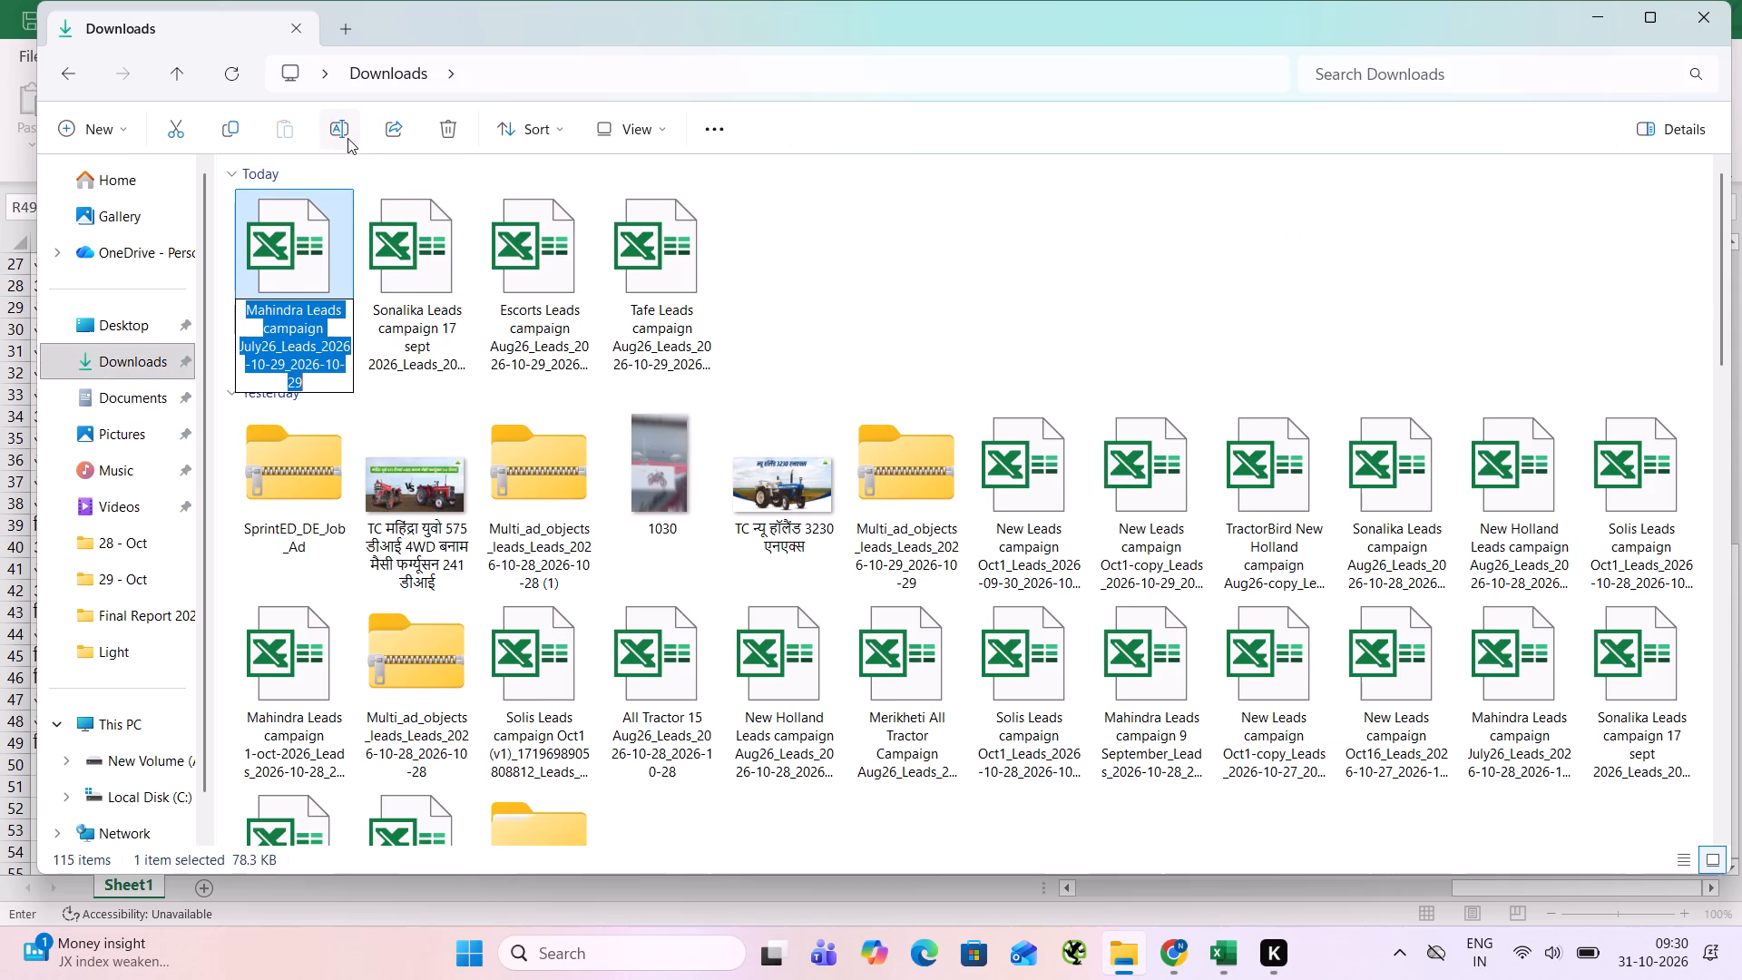
pyautogui.hotkey('ctrl', 'c')
pyautogui.click(1704, 16)
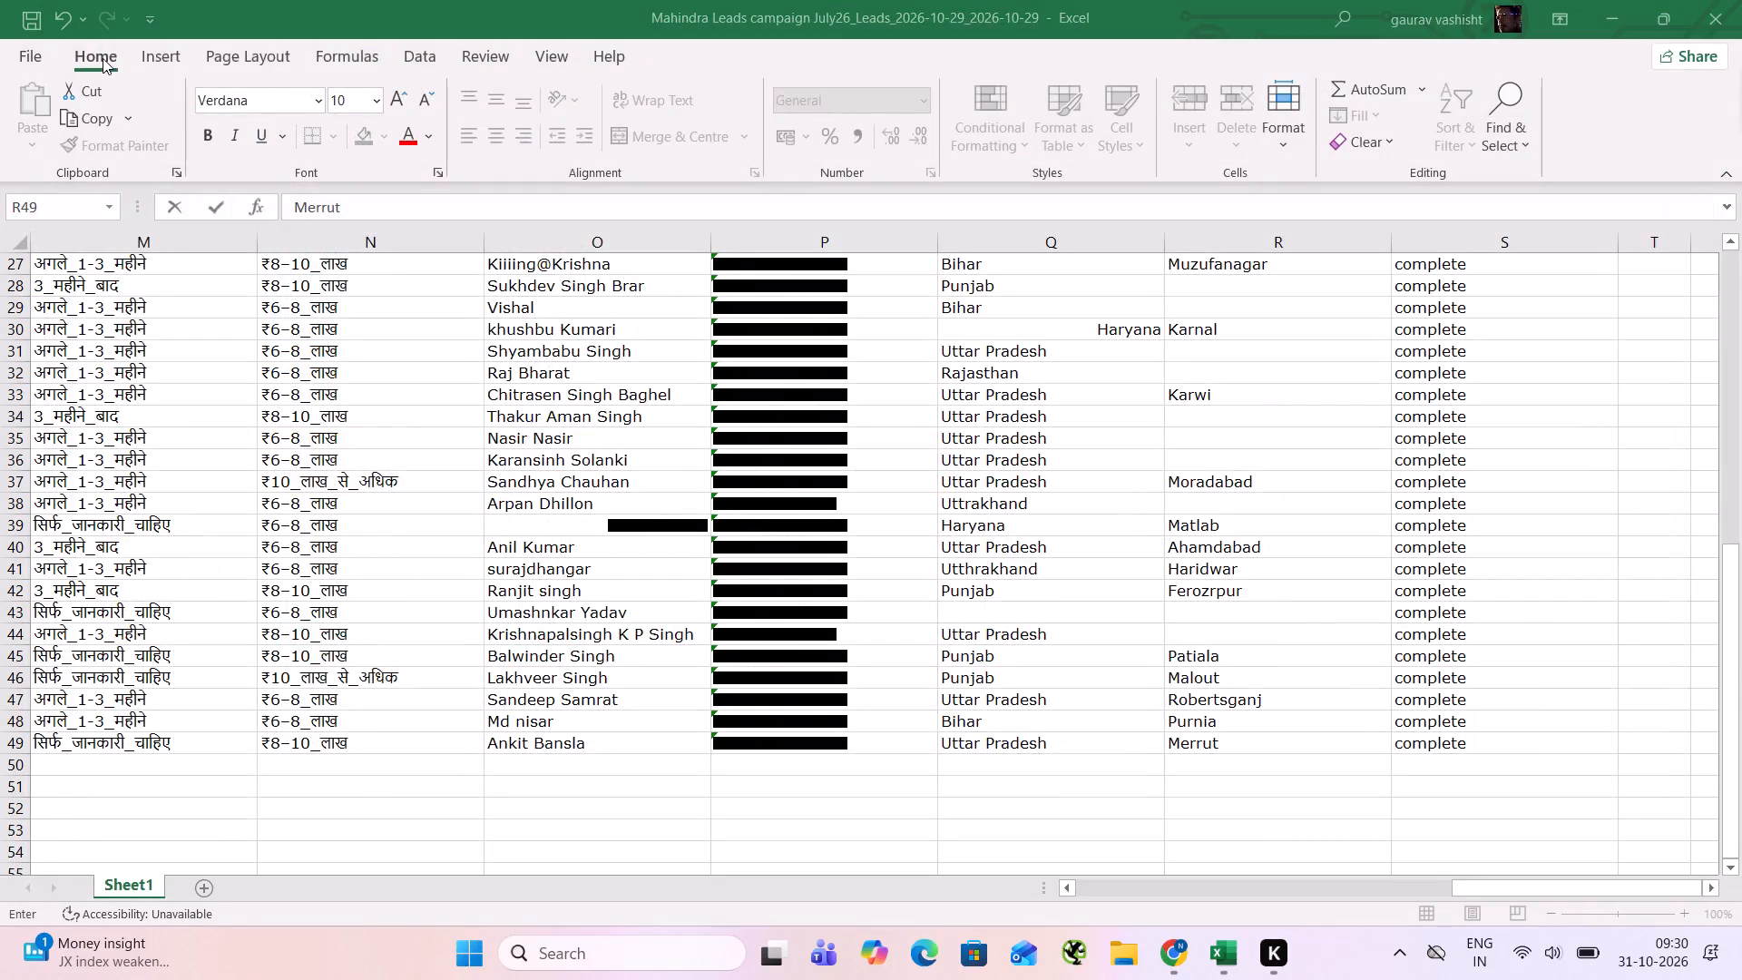
# Save the workbook in the 30 - Oct folder as an Excel Workbook named Mahindra Leads campaign July26_Leads_2026-10-29_2026-10-29.
pyautogui.click(13, 54)
pyautogui.click(13, 54)
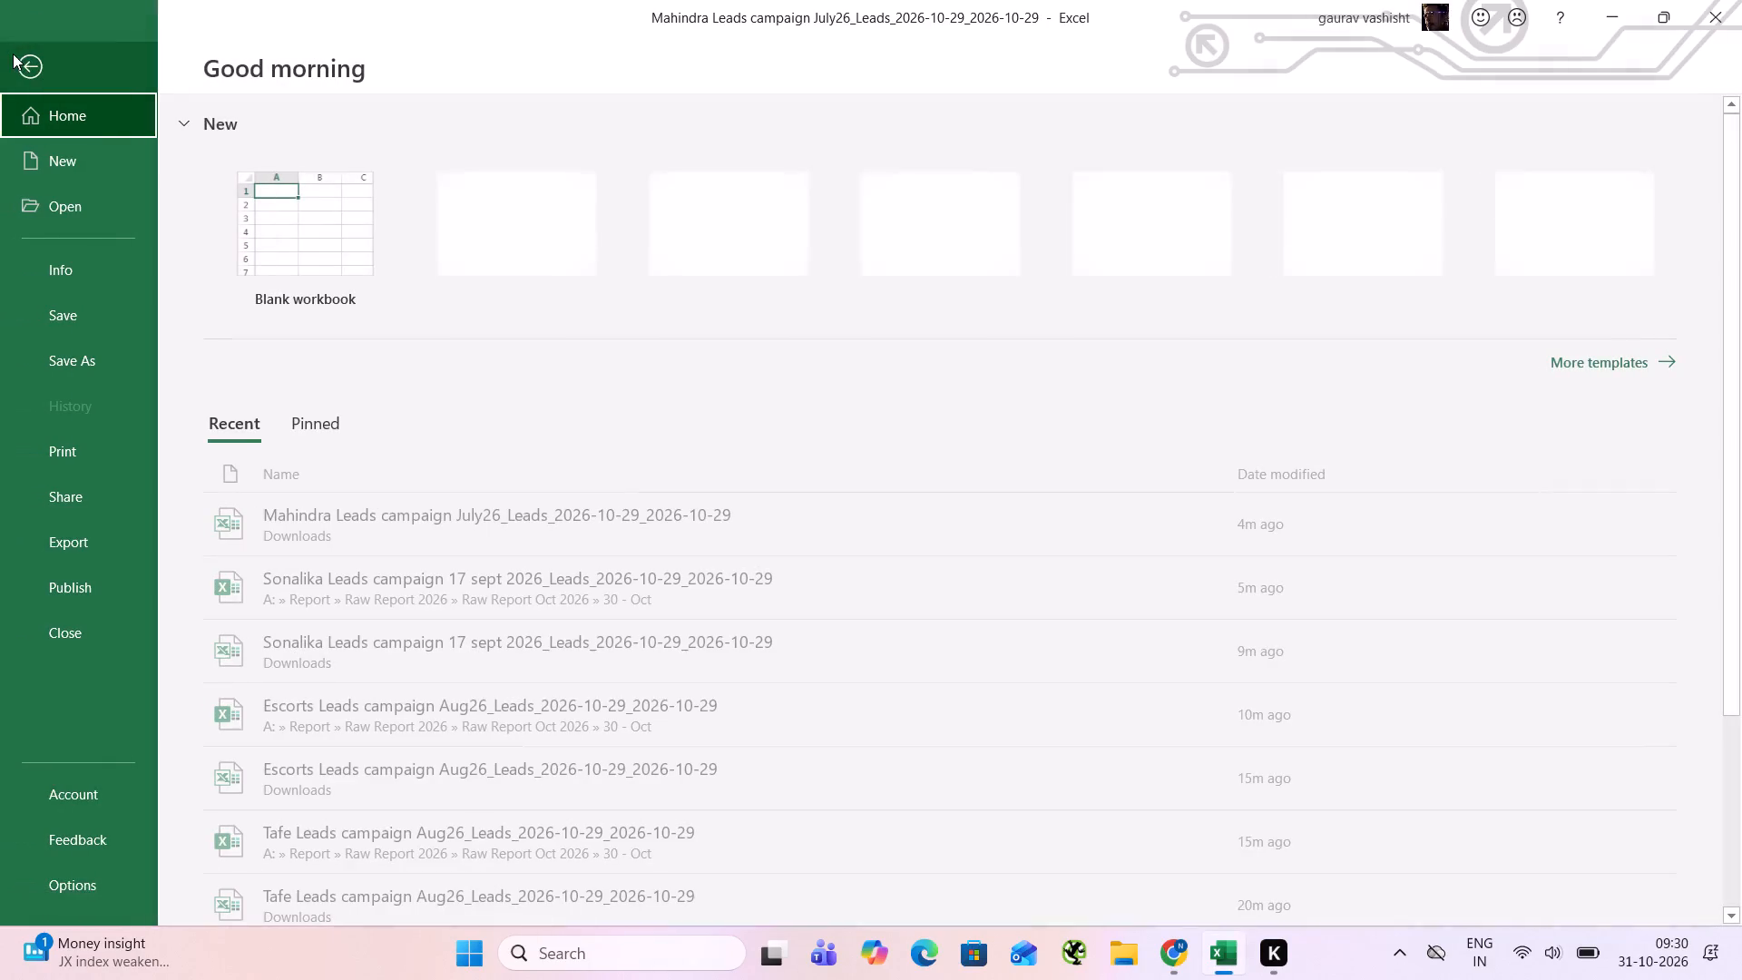
pyautogui.click(60, 367)
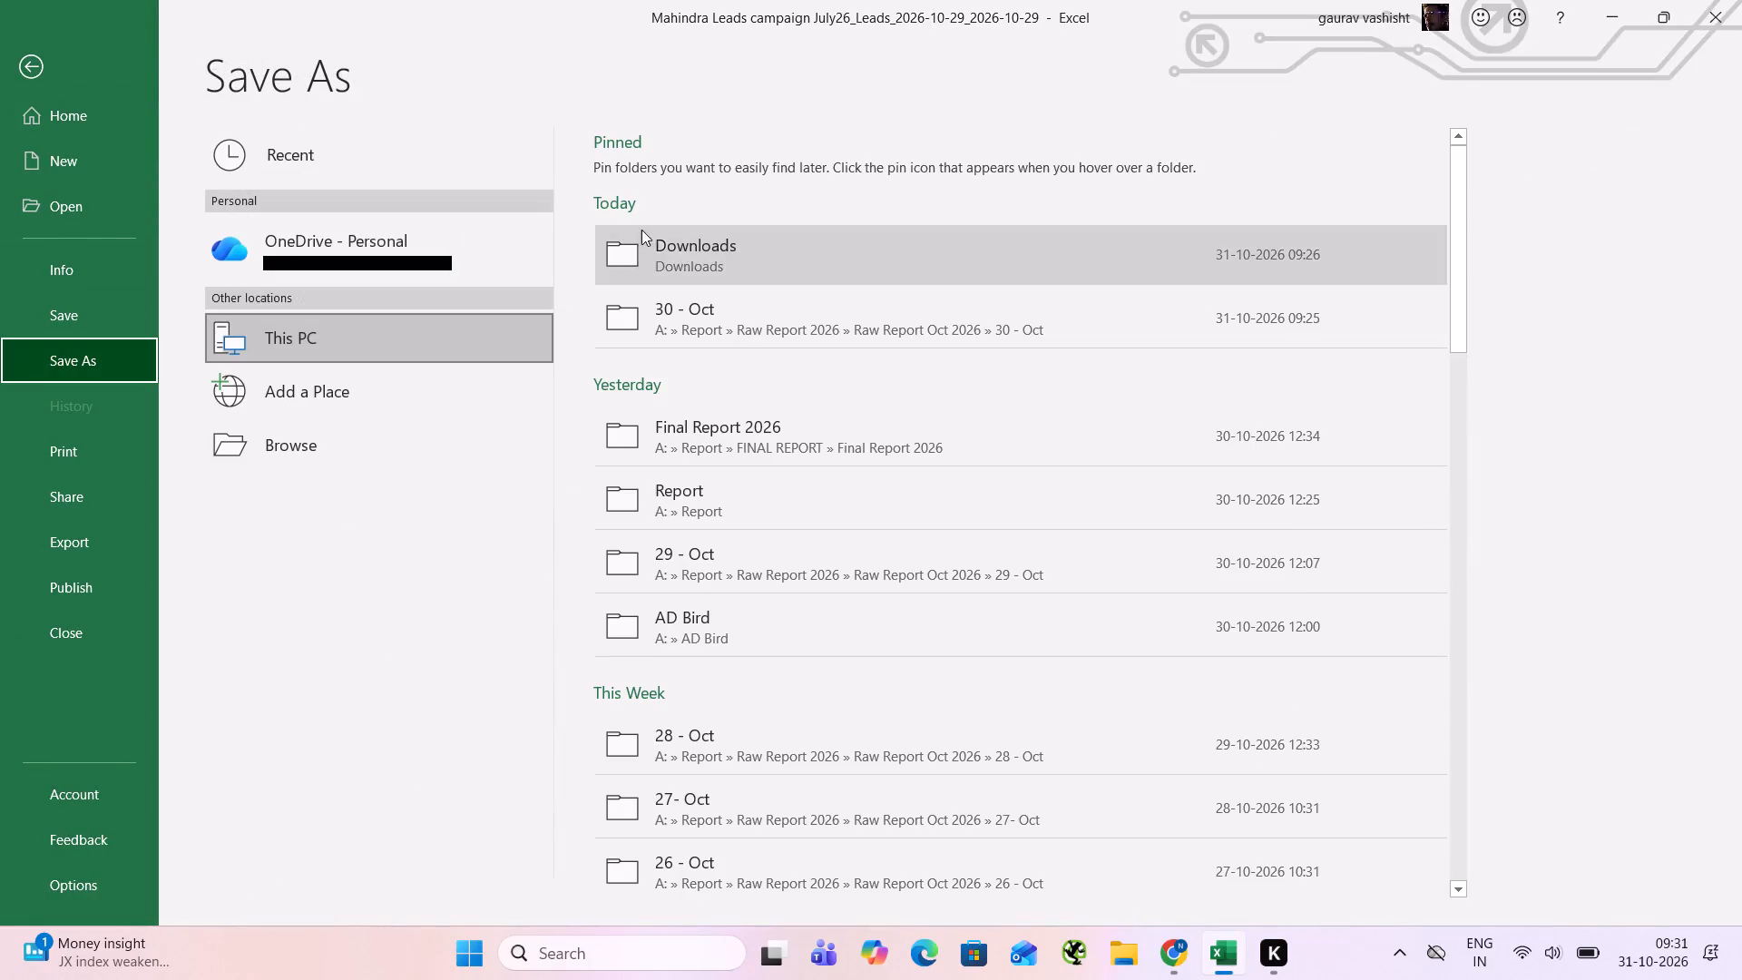
pyautogui.click(728, 310)
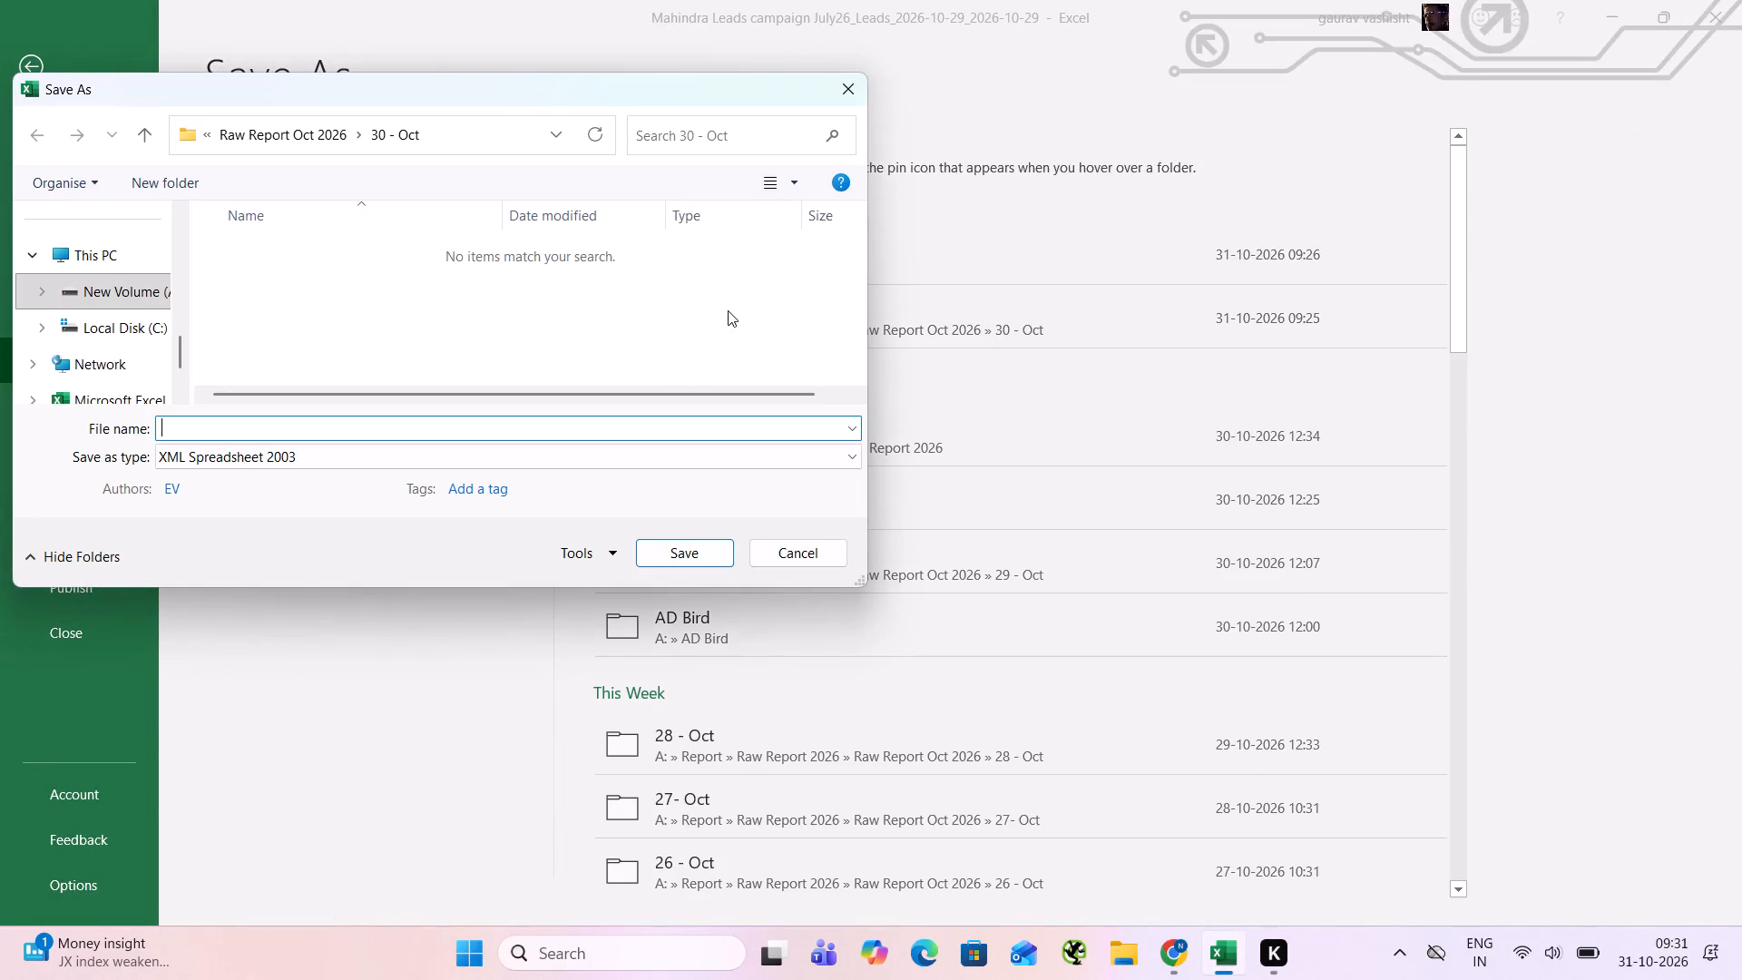
pyautogui.hotkey('ctrl', 'v')
pyautogui.click(567, 459)
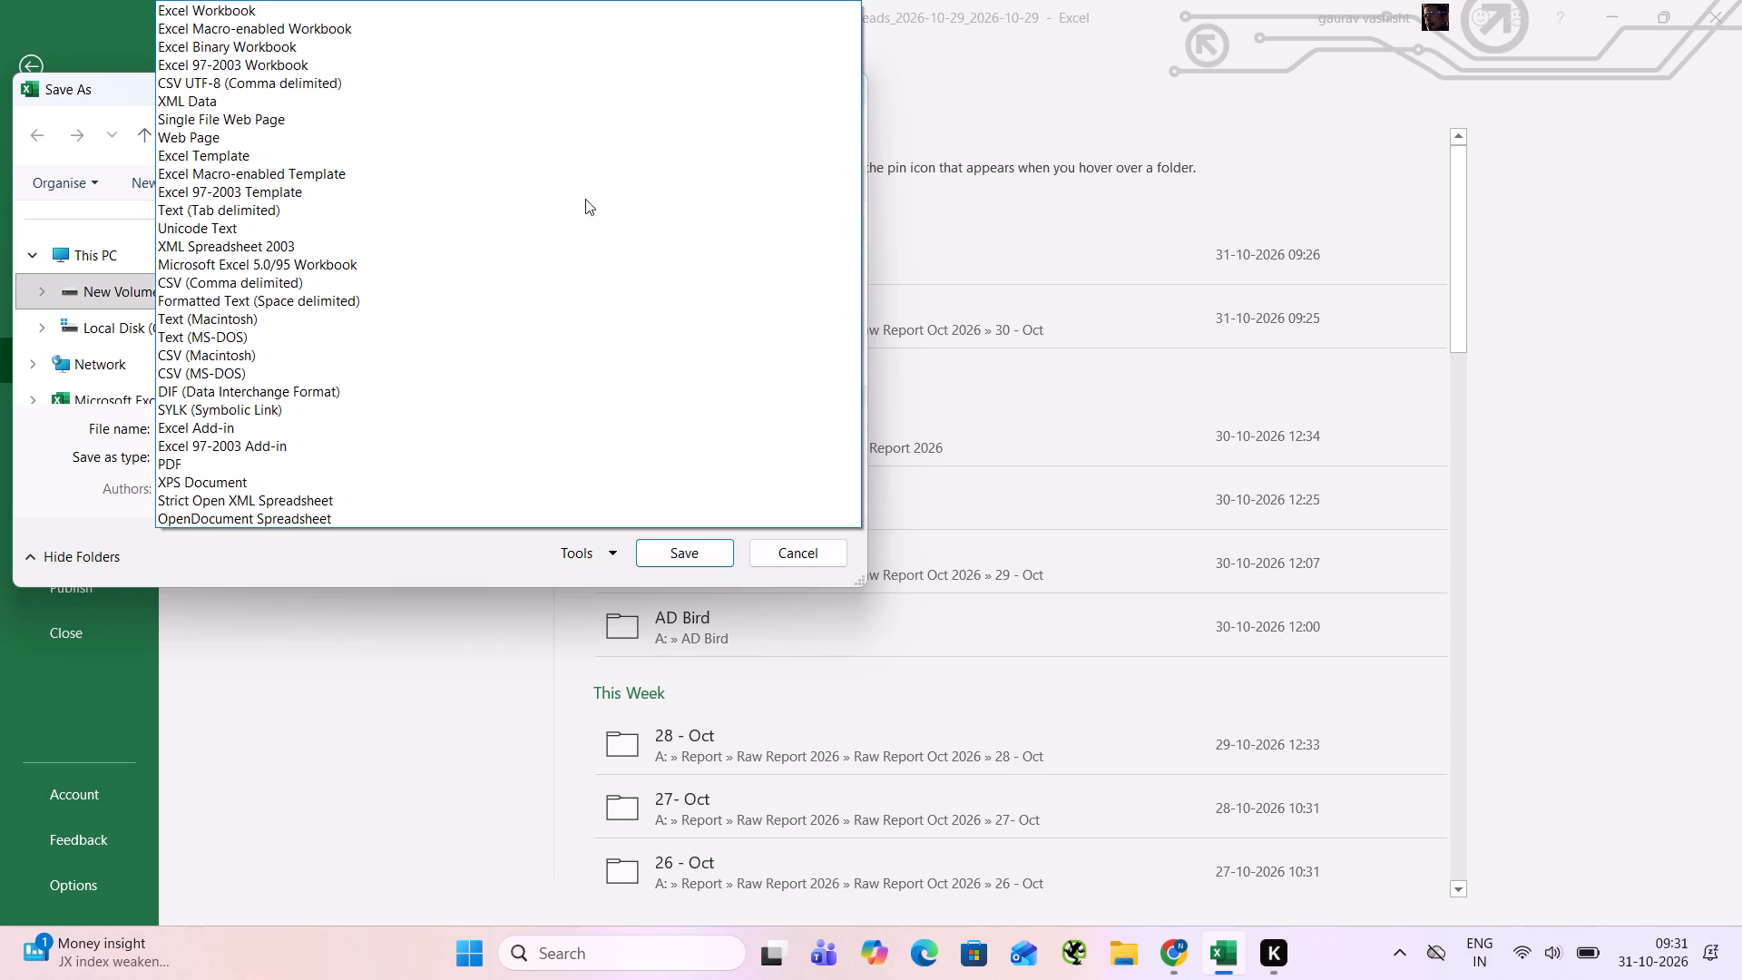
pyautogui.click(636, 8)
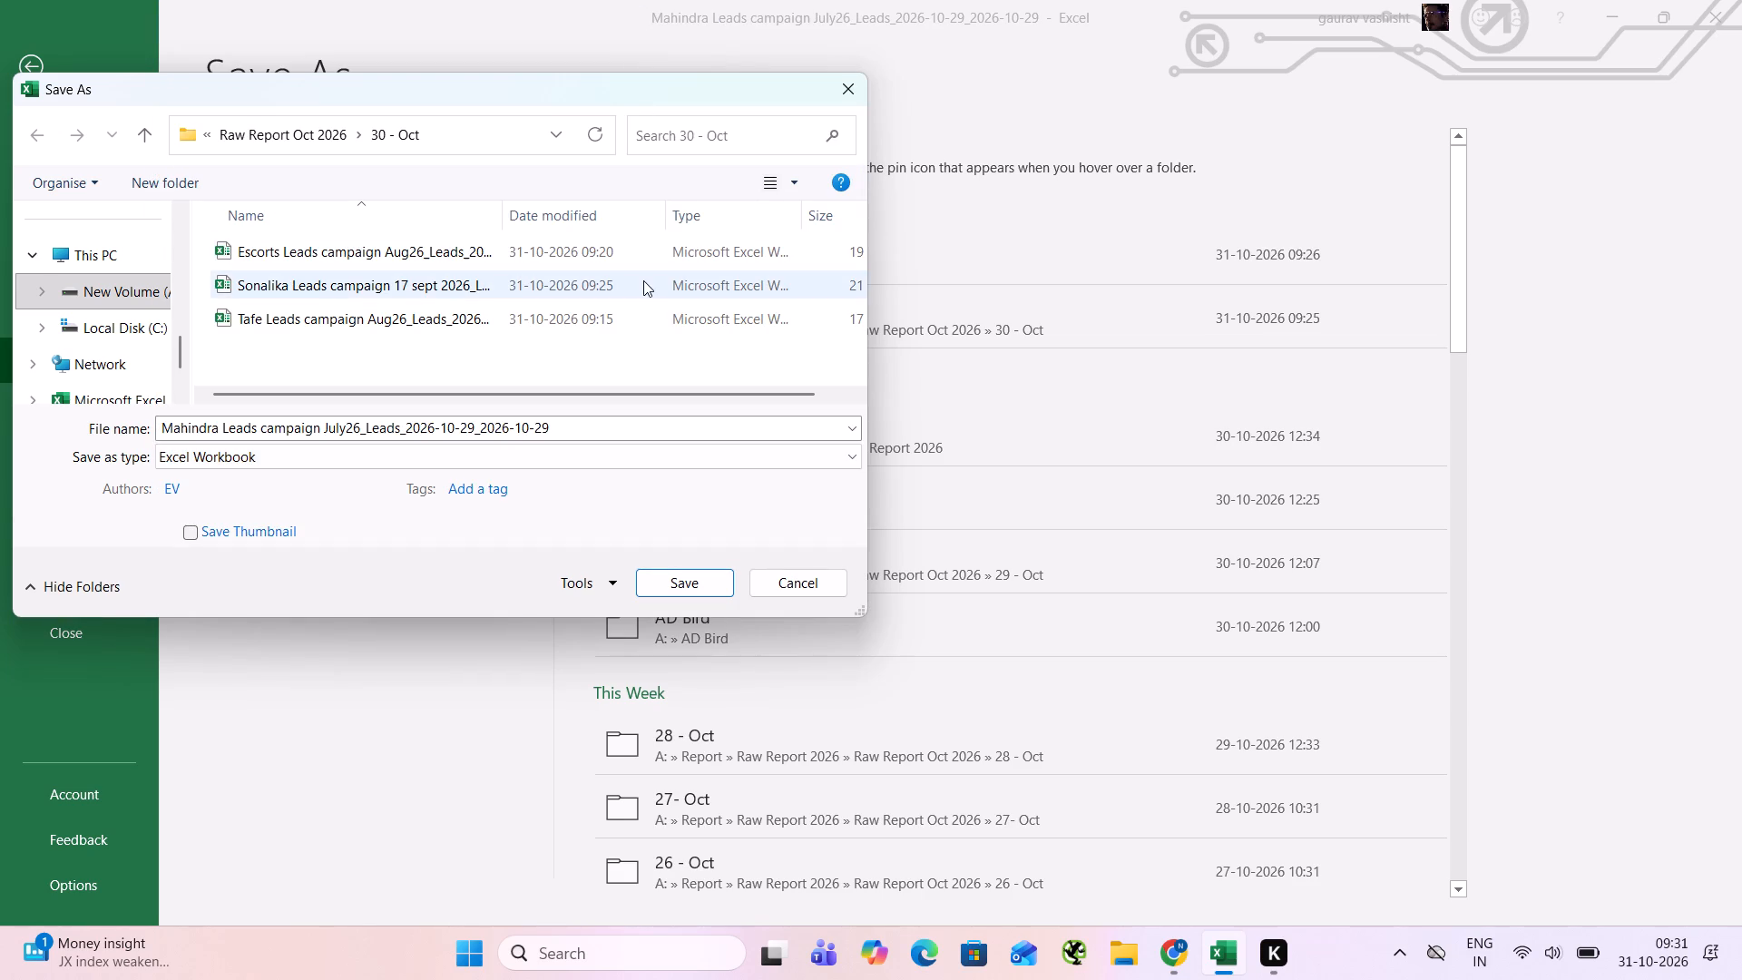
pyautogui.click(657, 581)
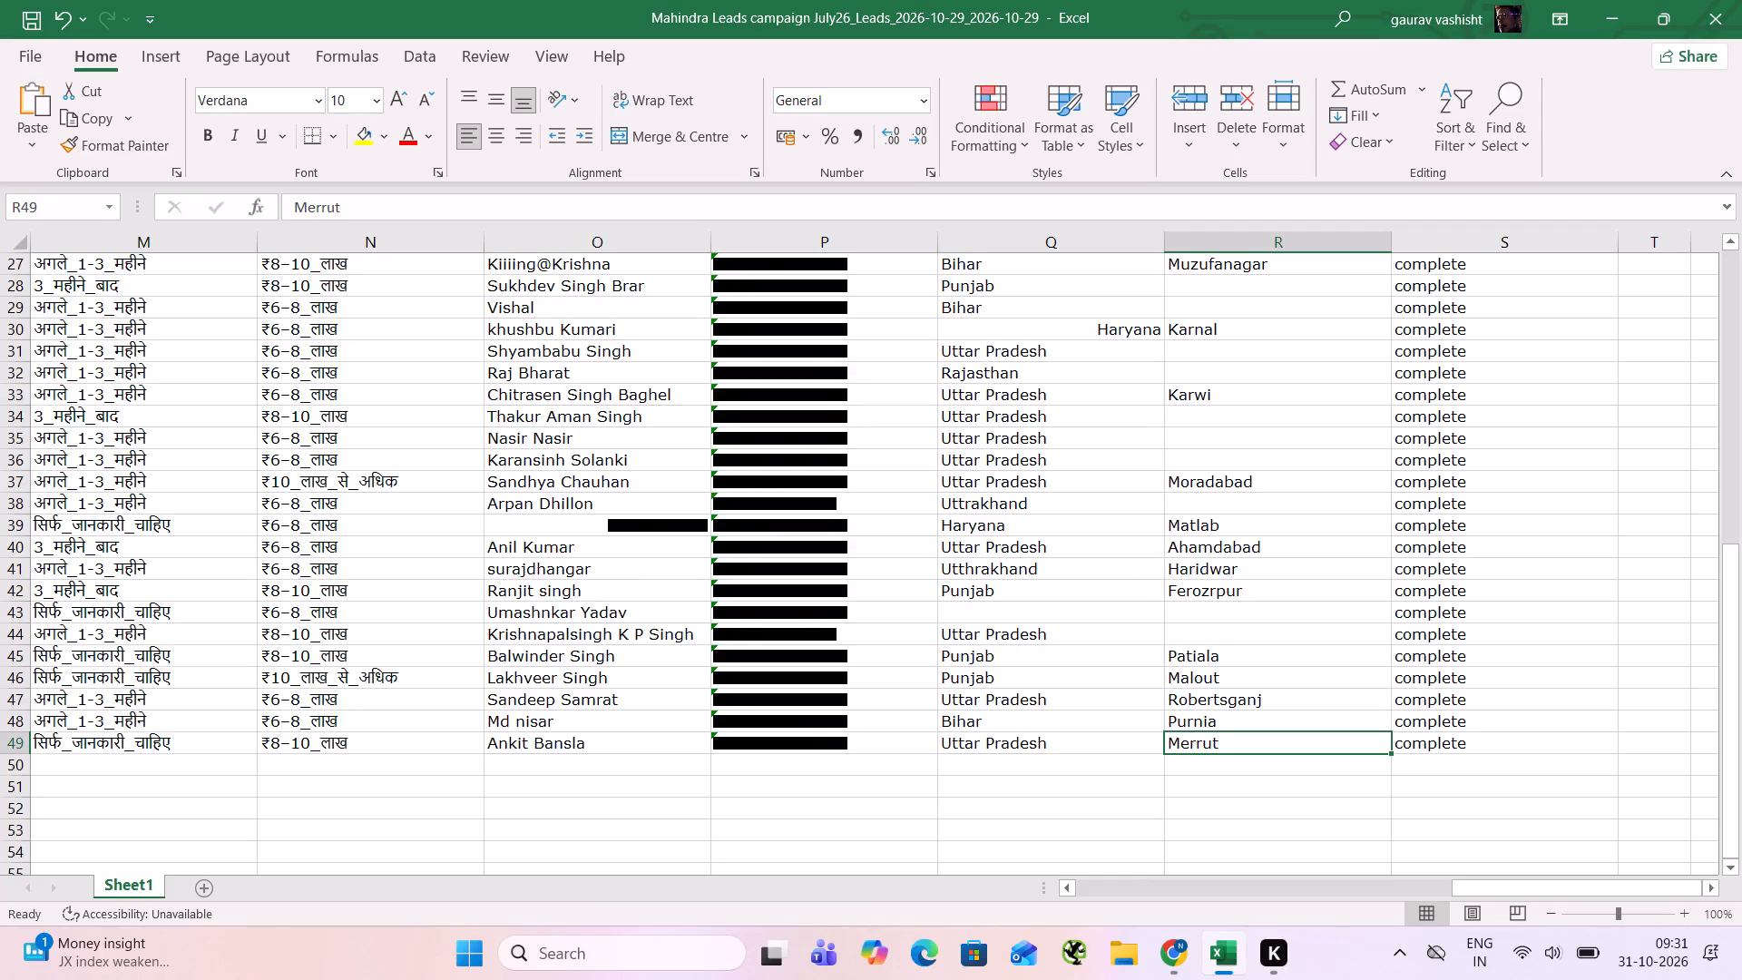
pyautogui.hotkey('ctrl', 's')
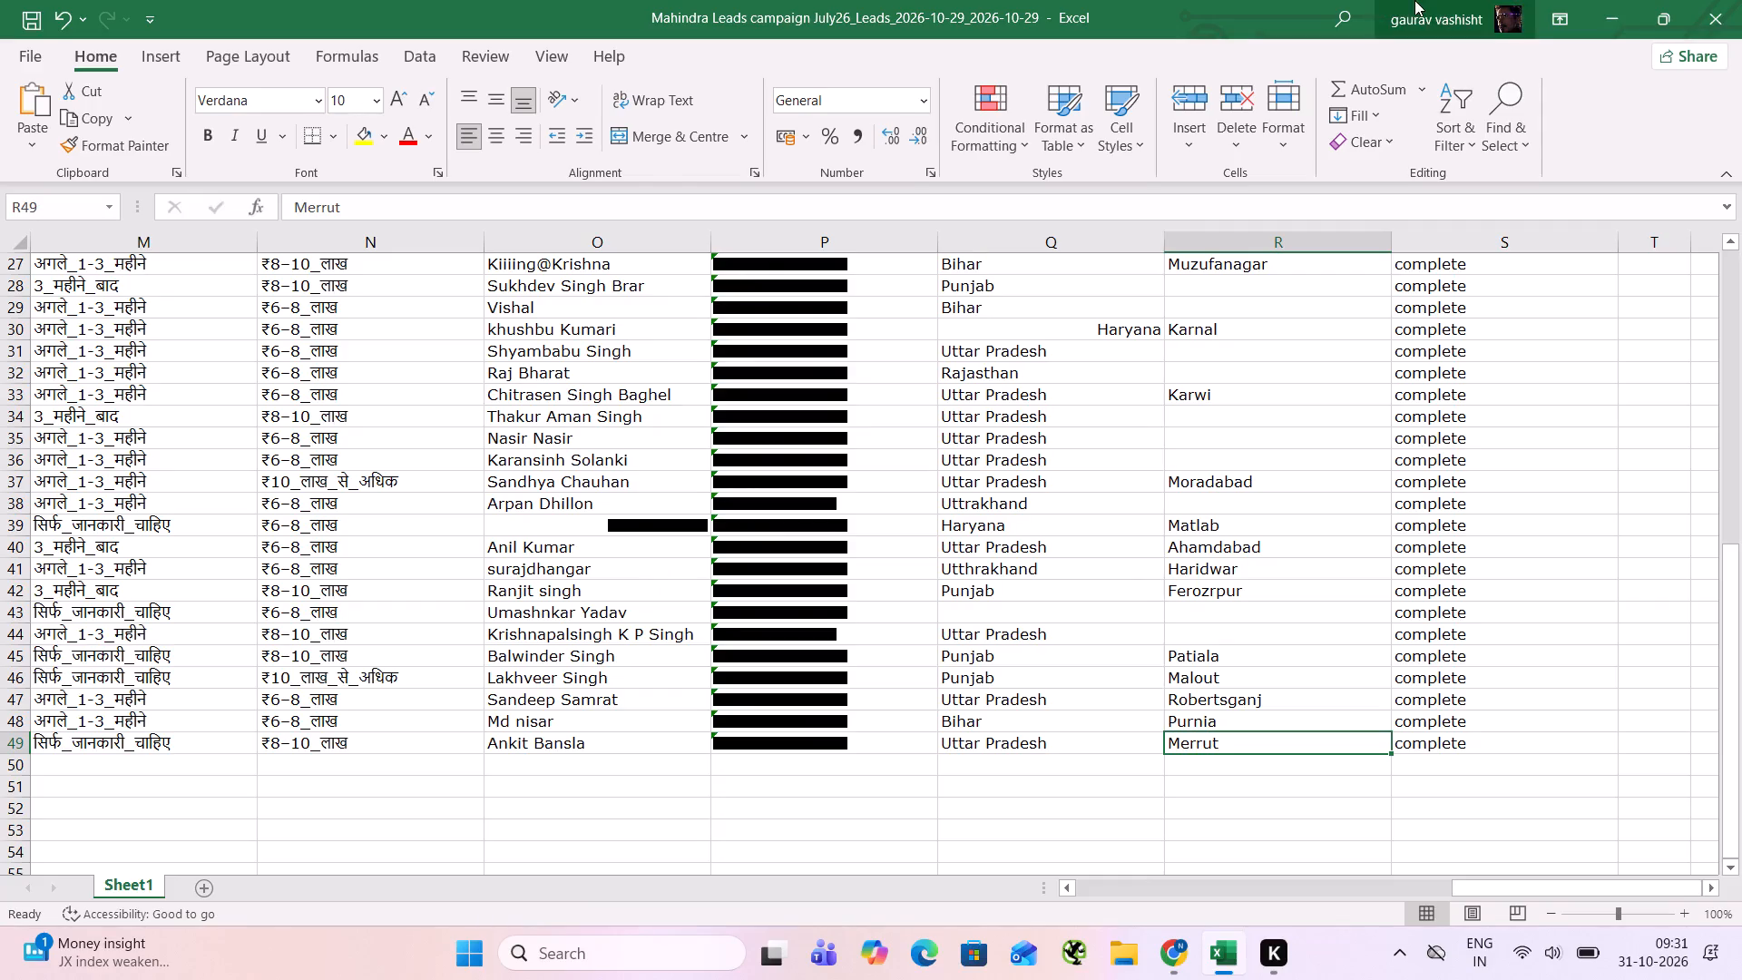
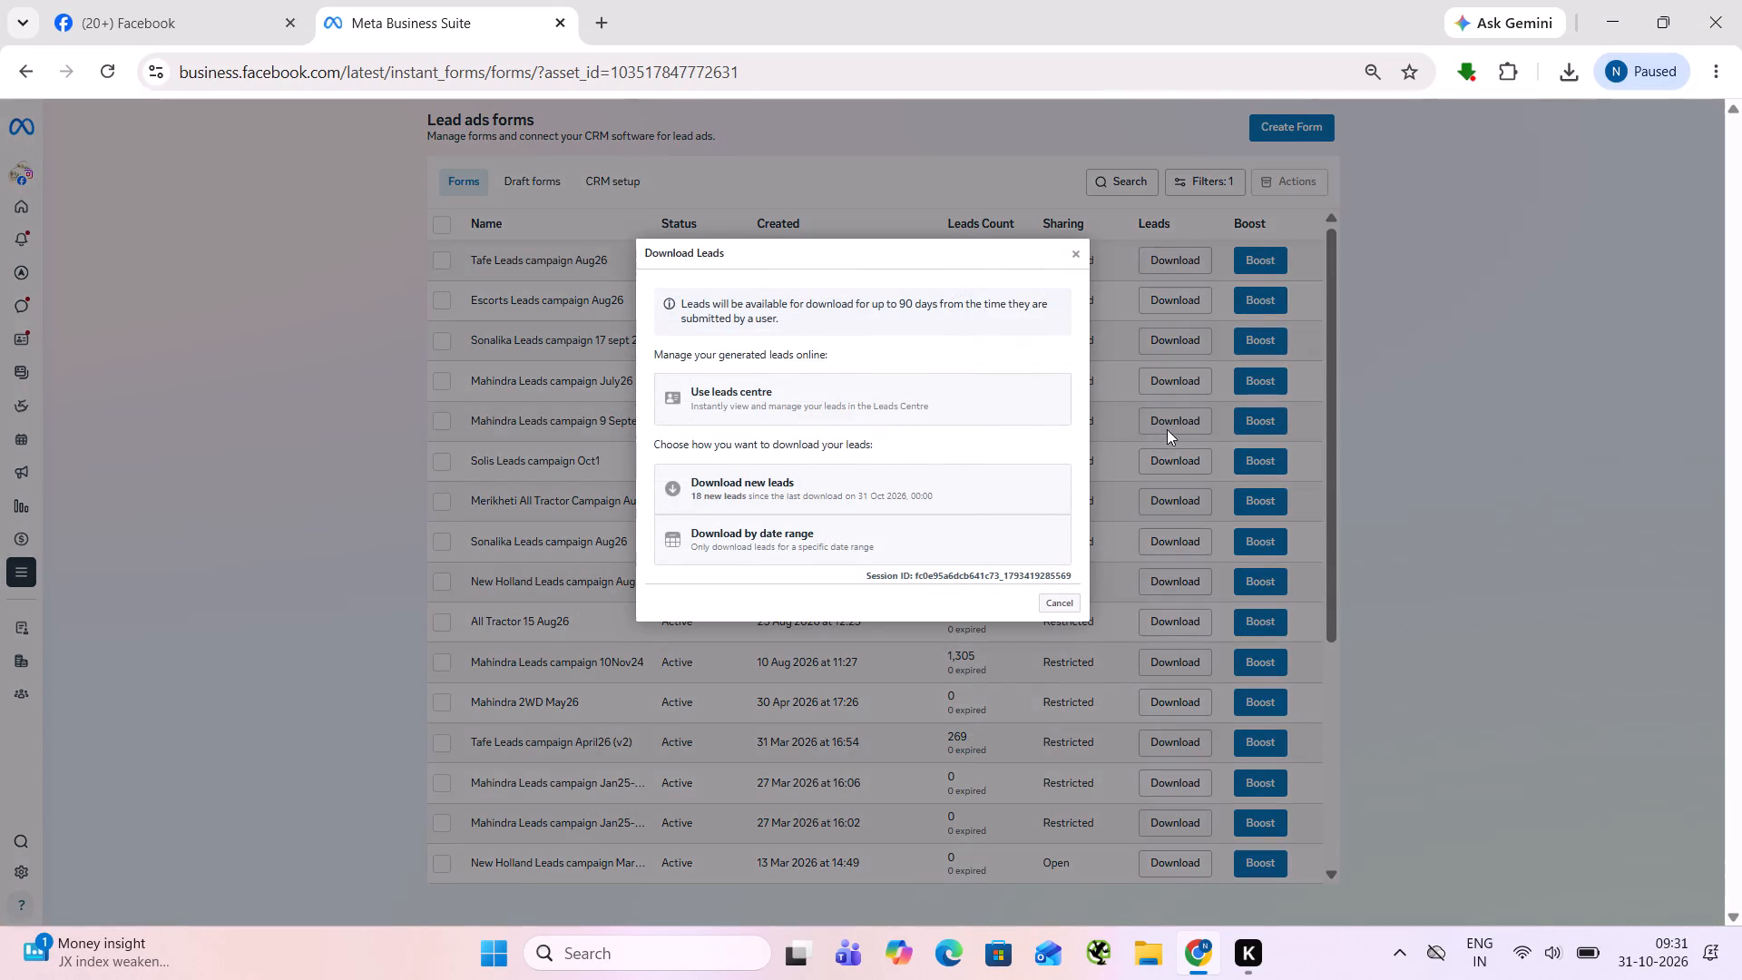
# Download yesterday's leads (30 Oct 2026) for the Mahindra Leads campaign 9 September form as an XLS file.
pyautogui.click(1167, 429)
pyautogui.click(1165, 419)
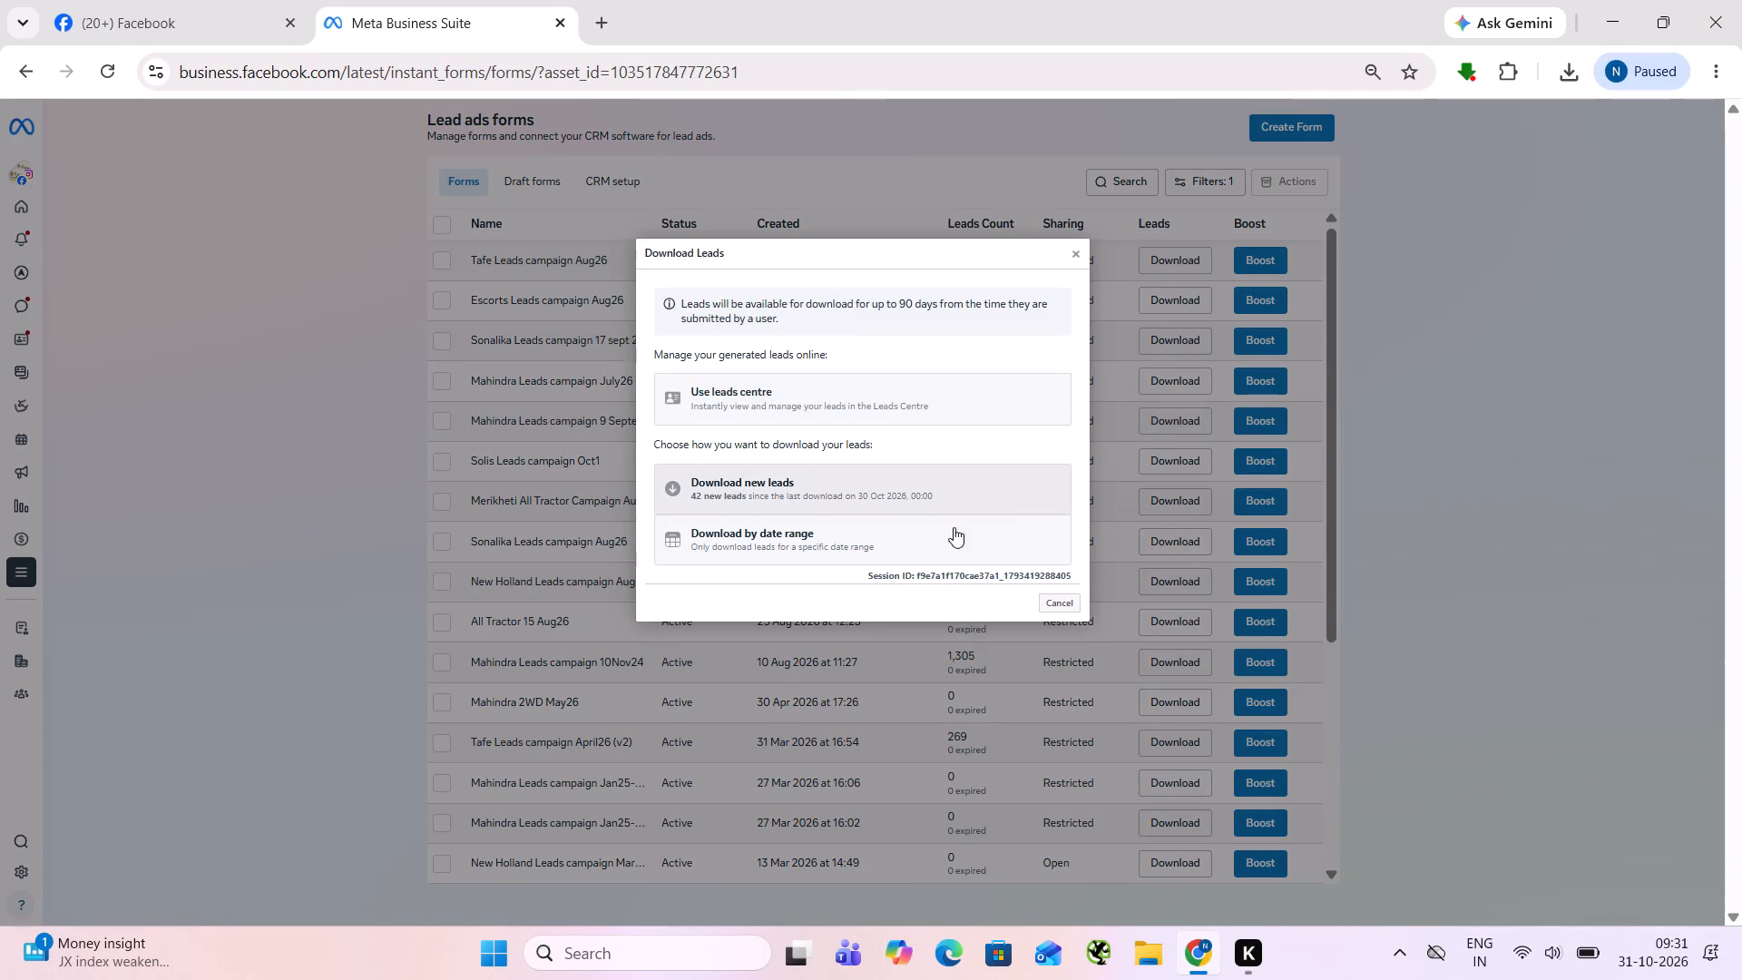
pyautogui.click(903, 545)
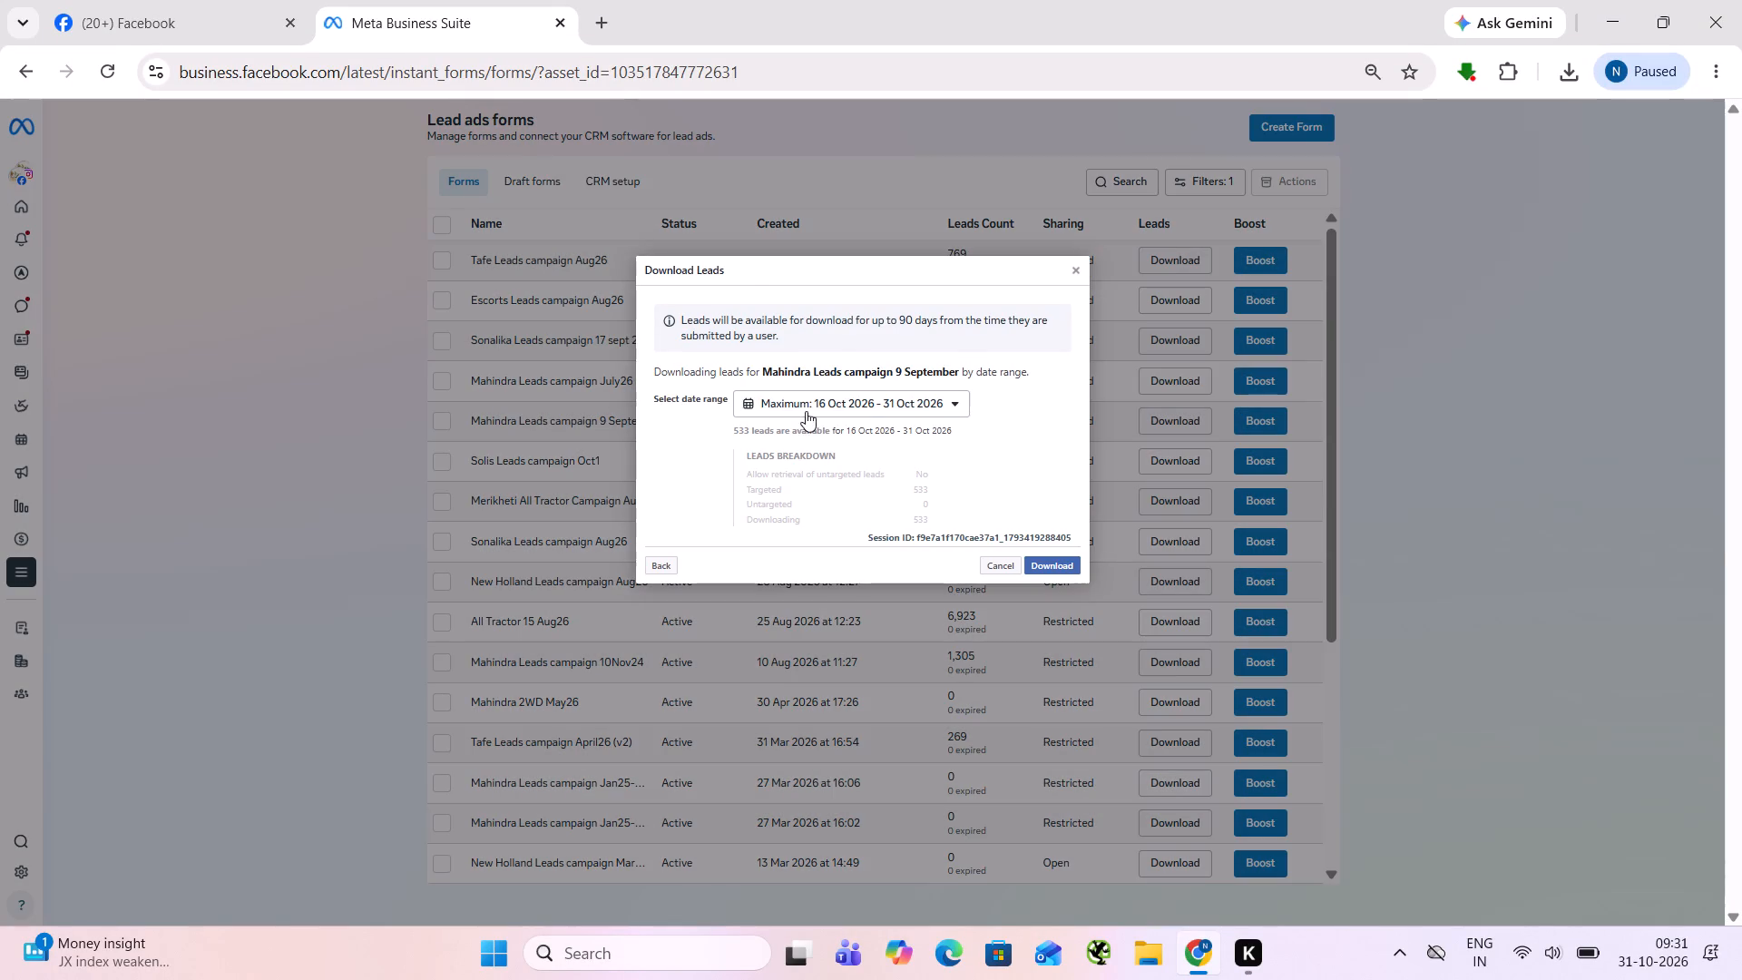
pyautogui.click(807, 408)
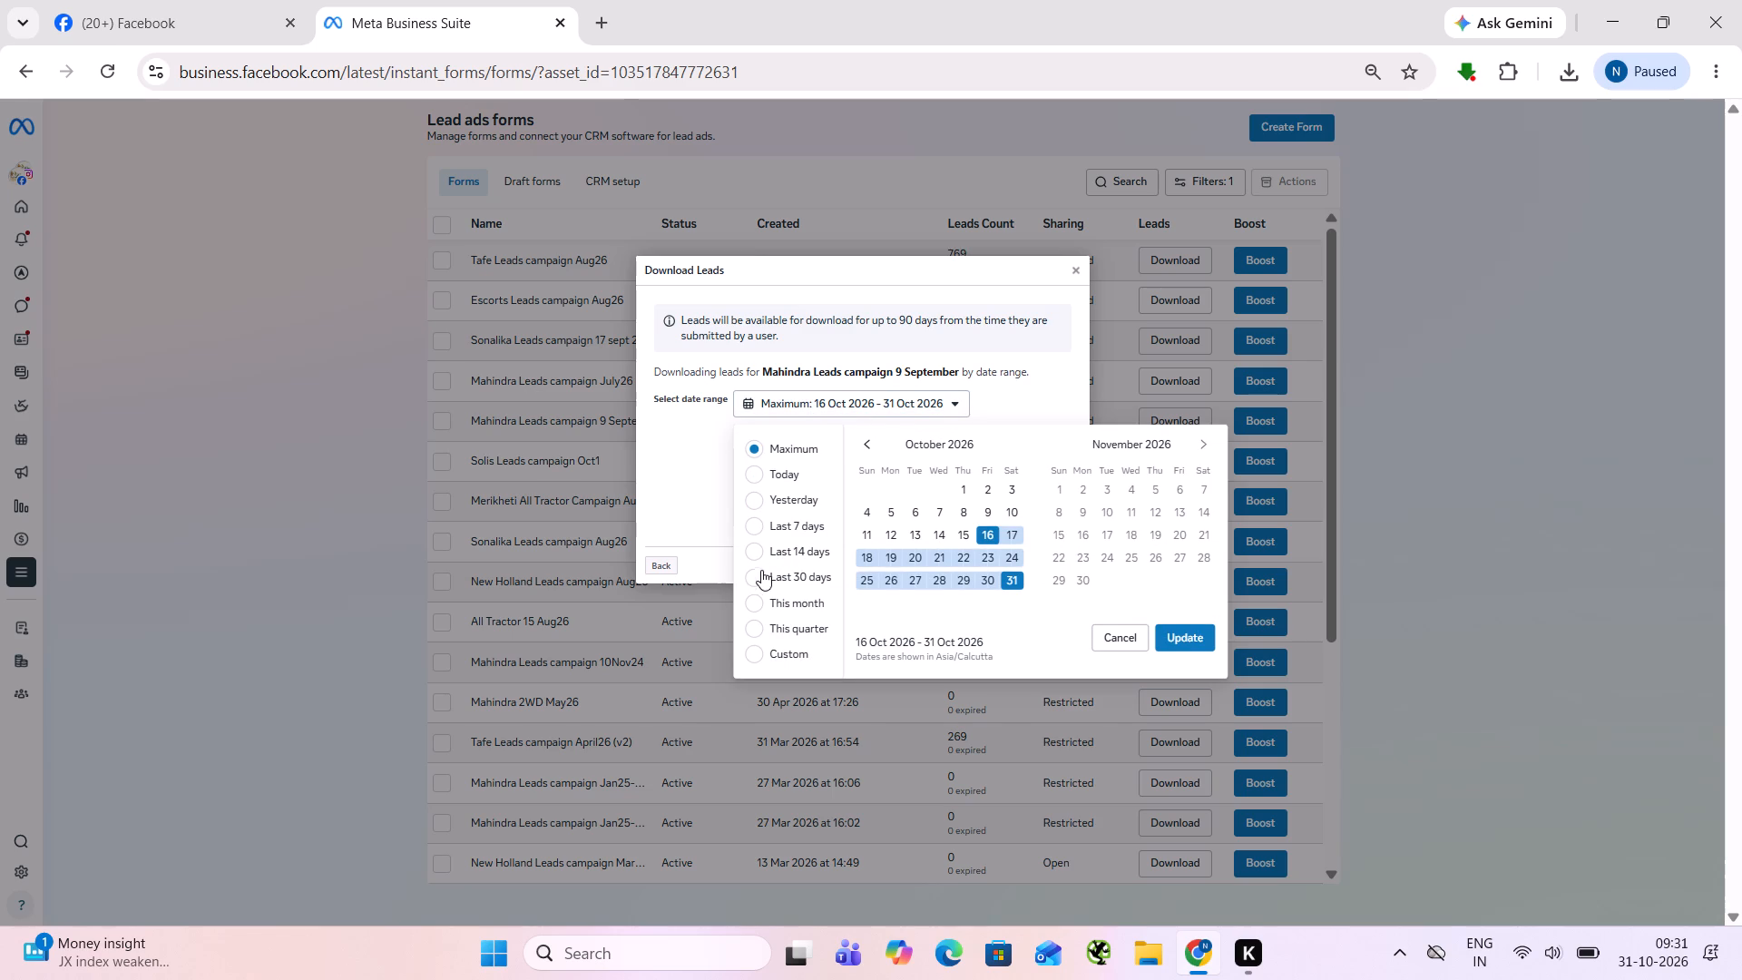
pyautogui.click(758, 498)
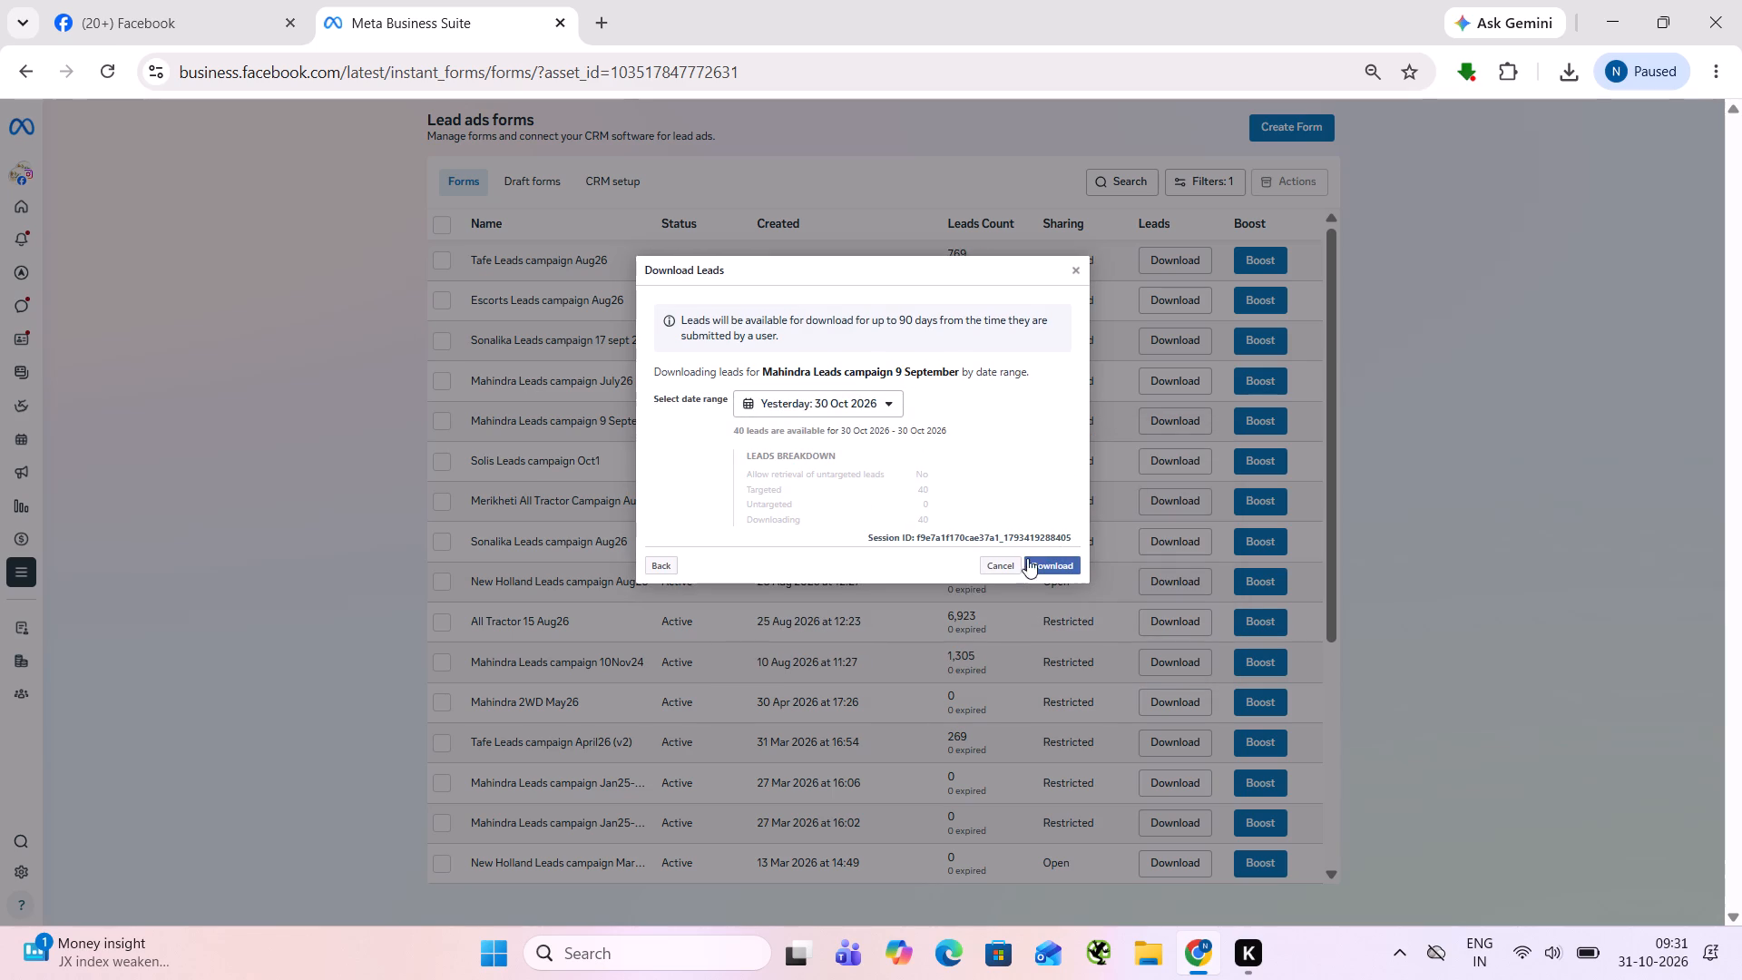
pyautogui.click(1039, 567)
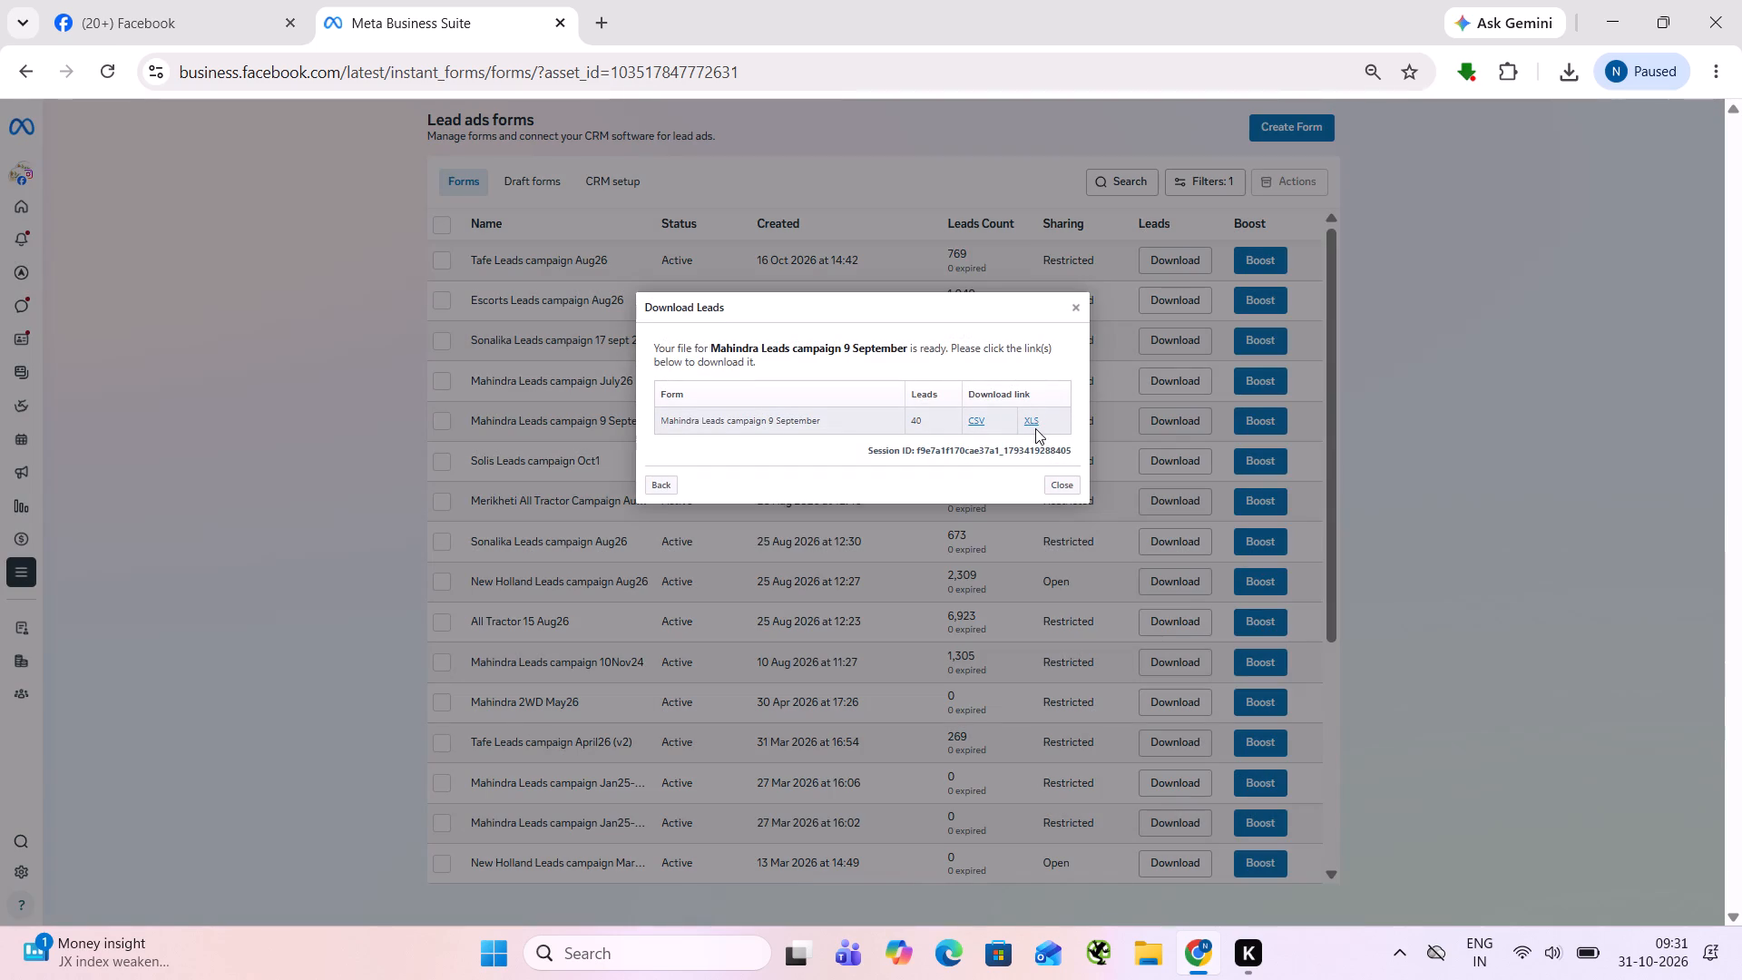
pyautogui.click(1035, 428)
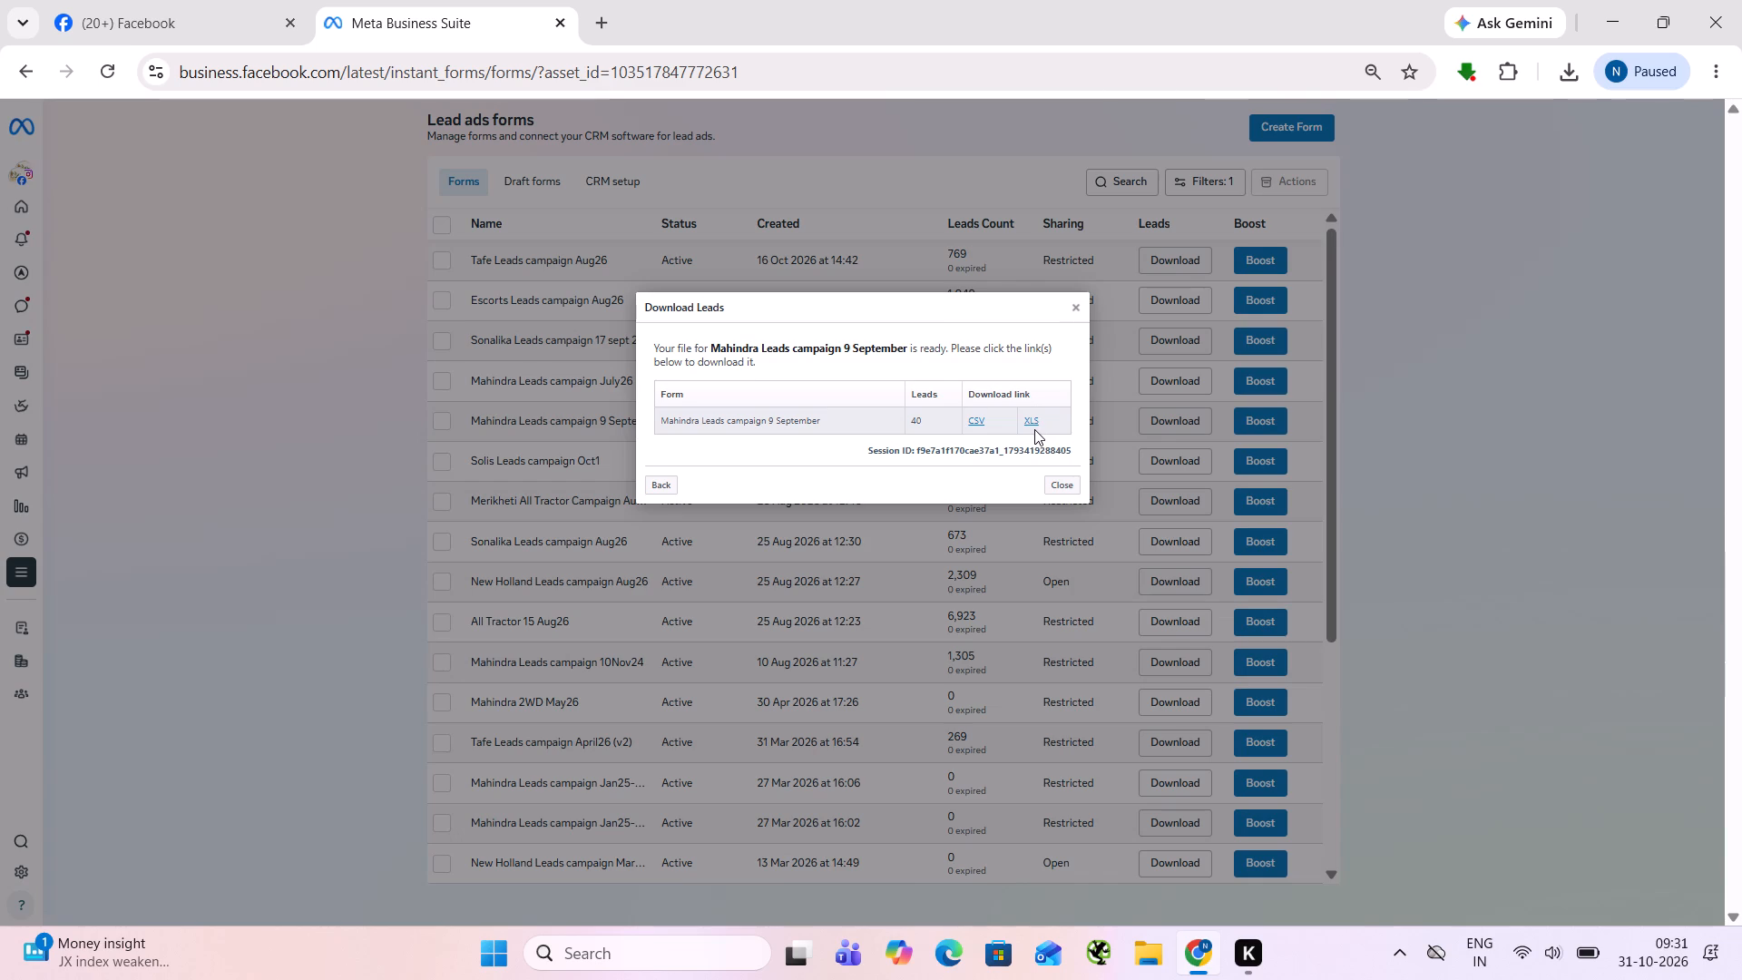
pyautogui.click(1030, 422)
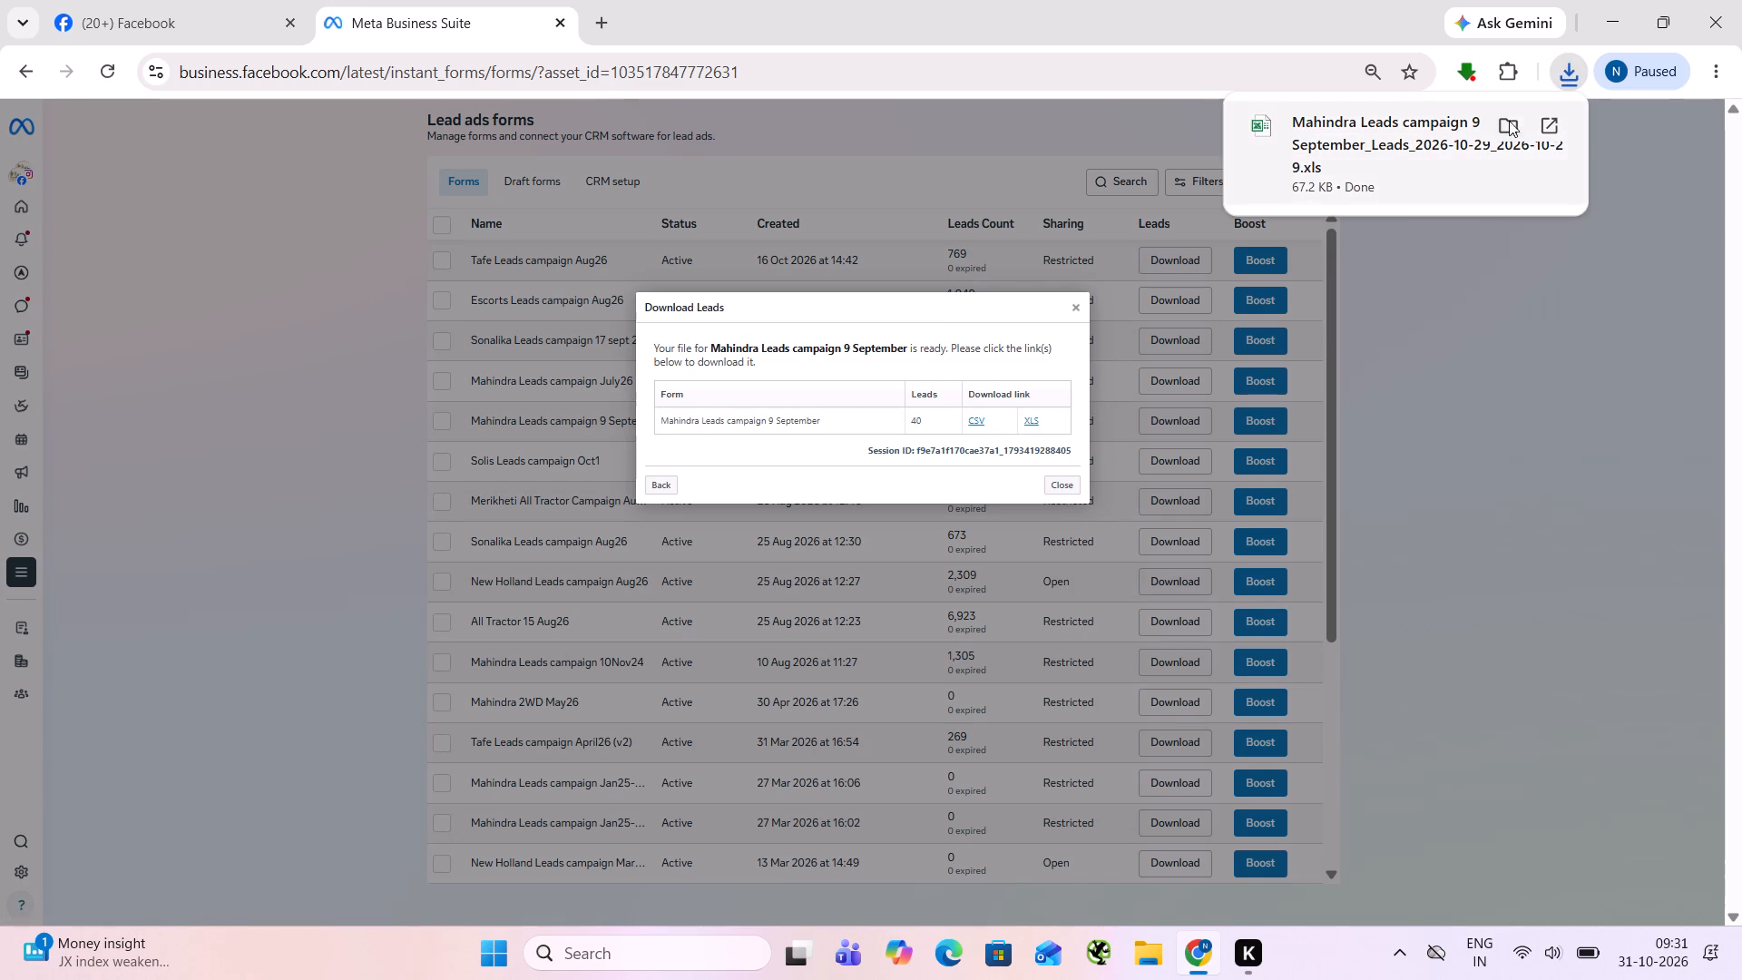
# Open the downloaded Mahindra Leads campaign 9 September file in Excel and enable editing.
pyautogui.click(1545, 129)
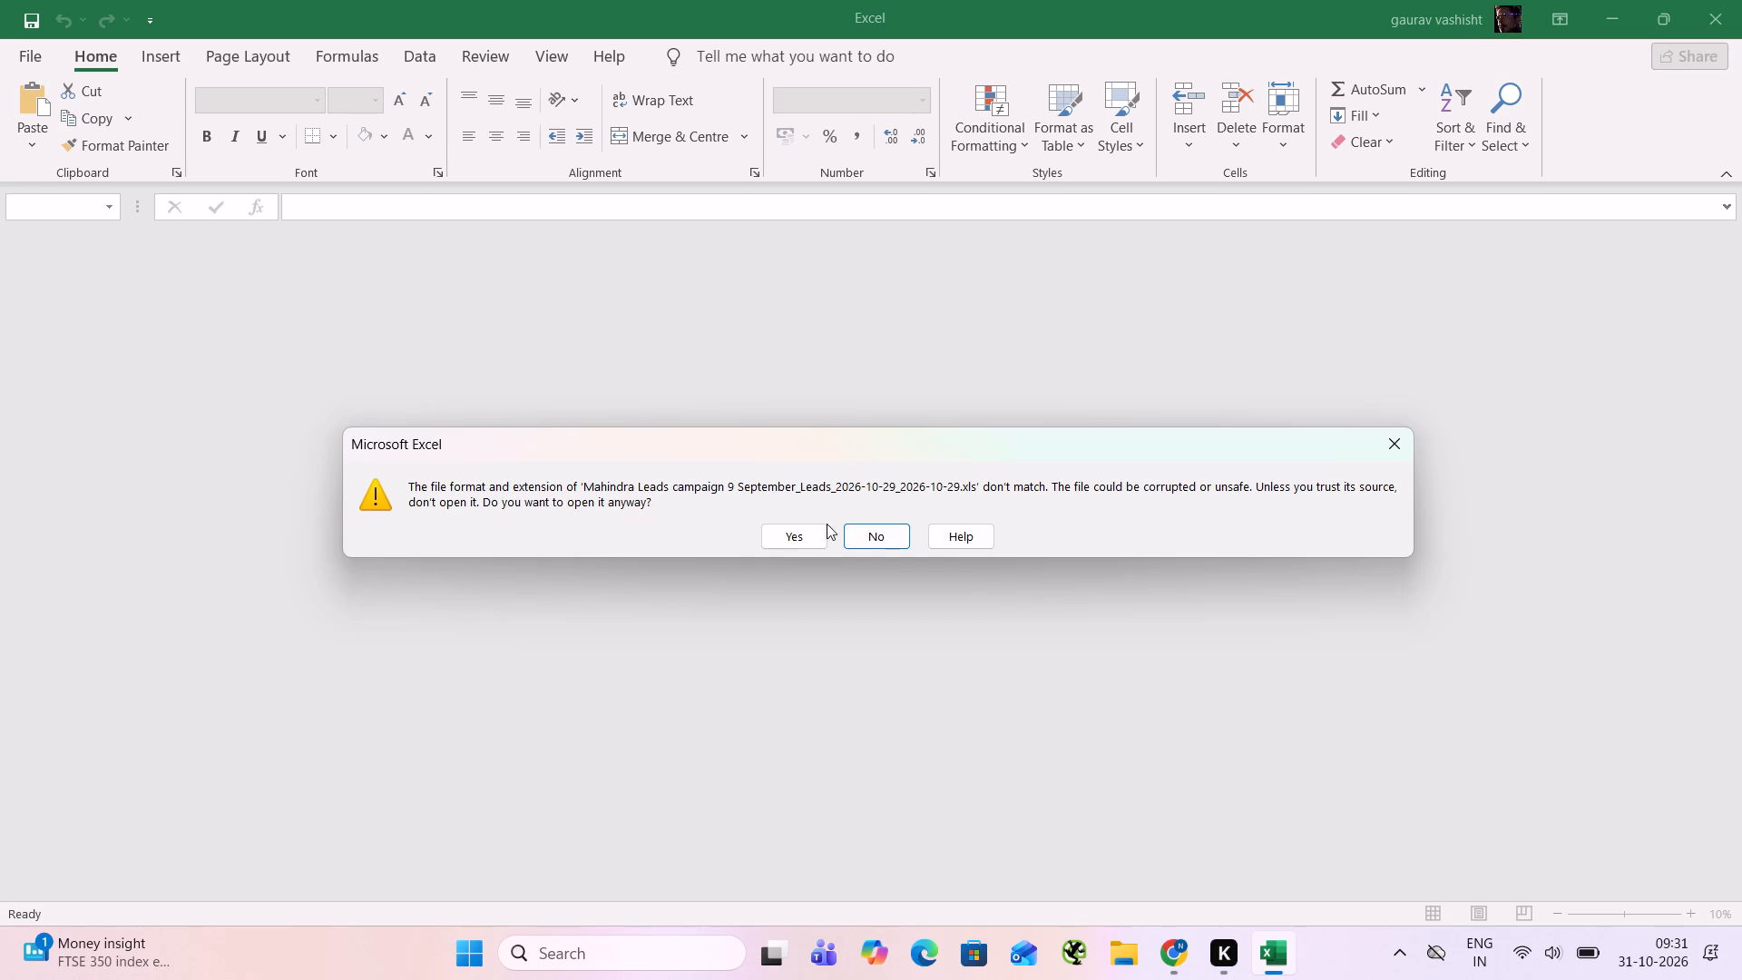
pyautogui.click(771, 537)
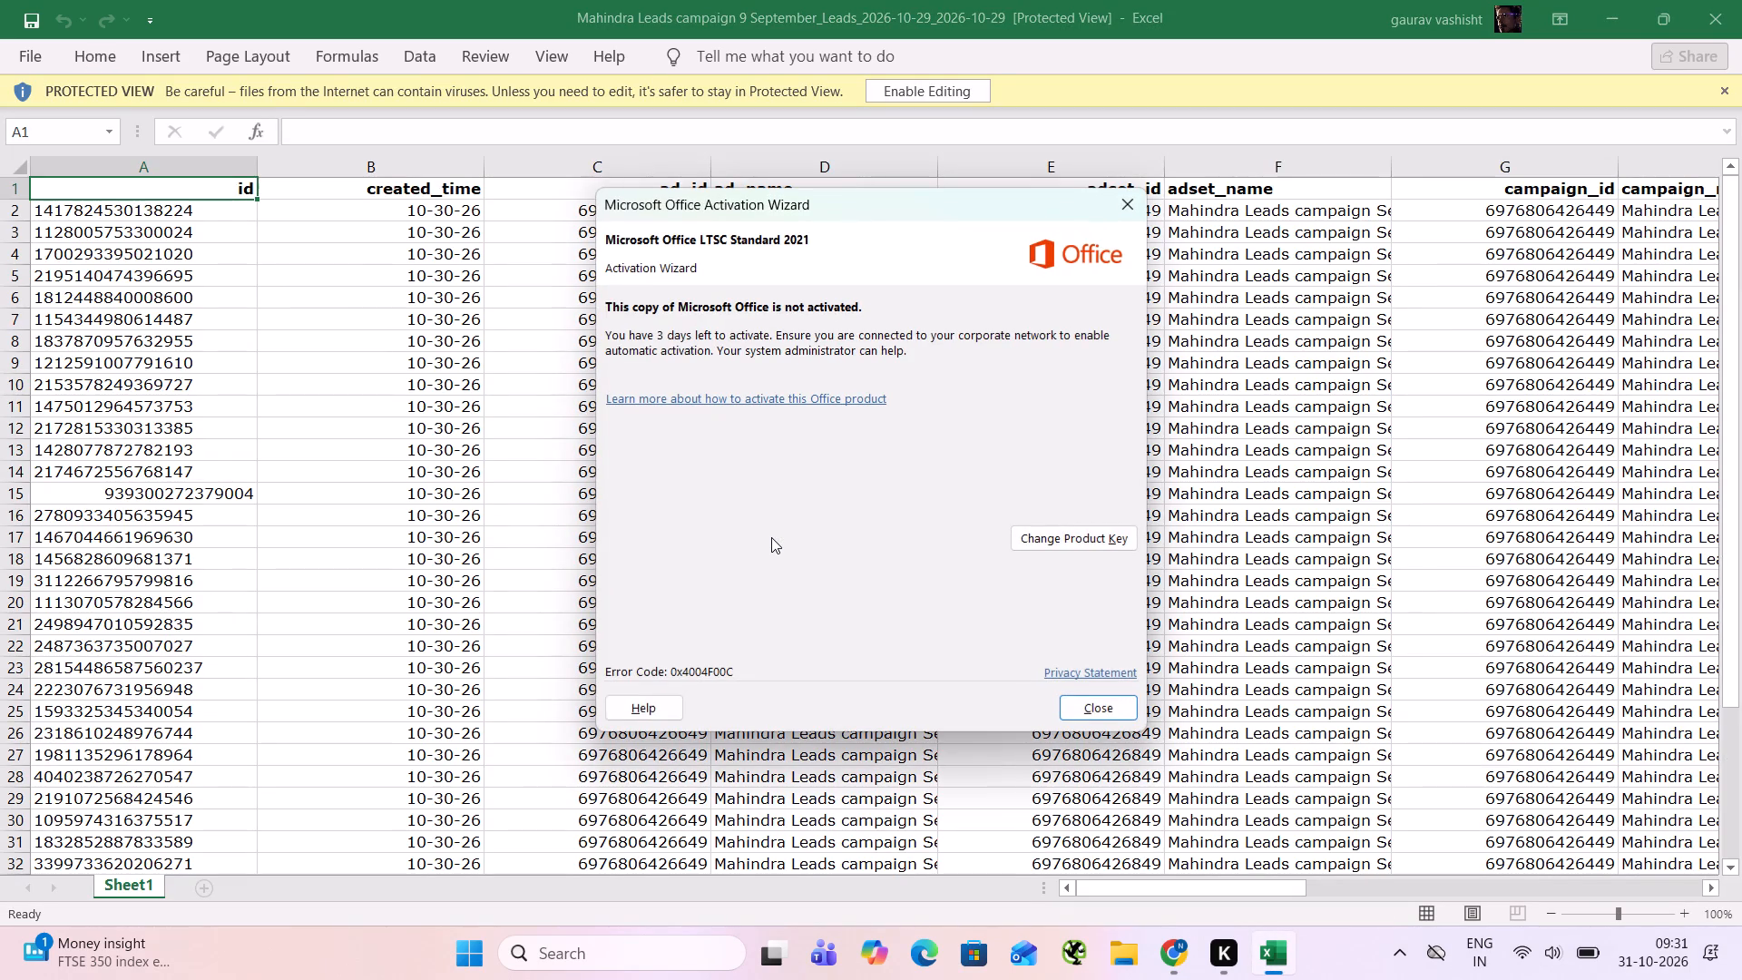
pyautogui.click(1131, 208)
pyautogui.click(891, 88)
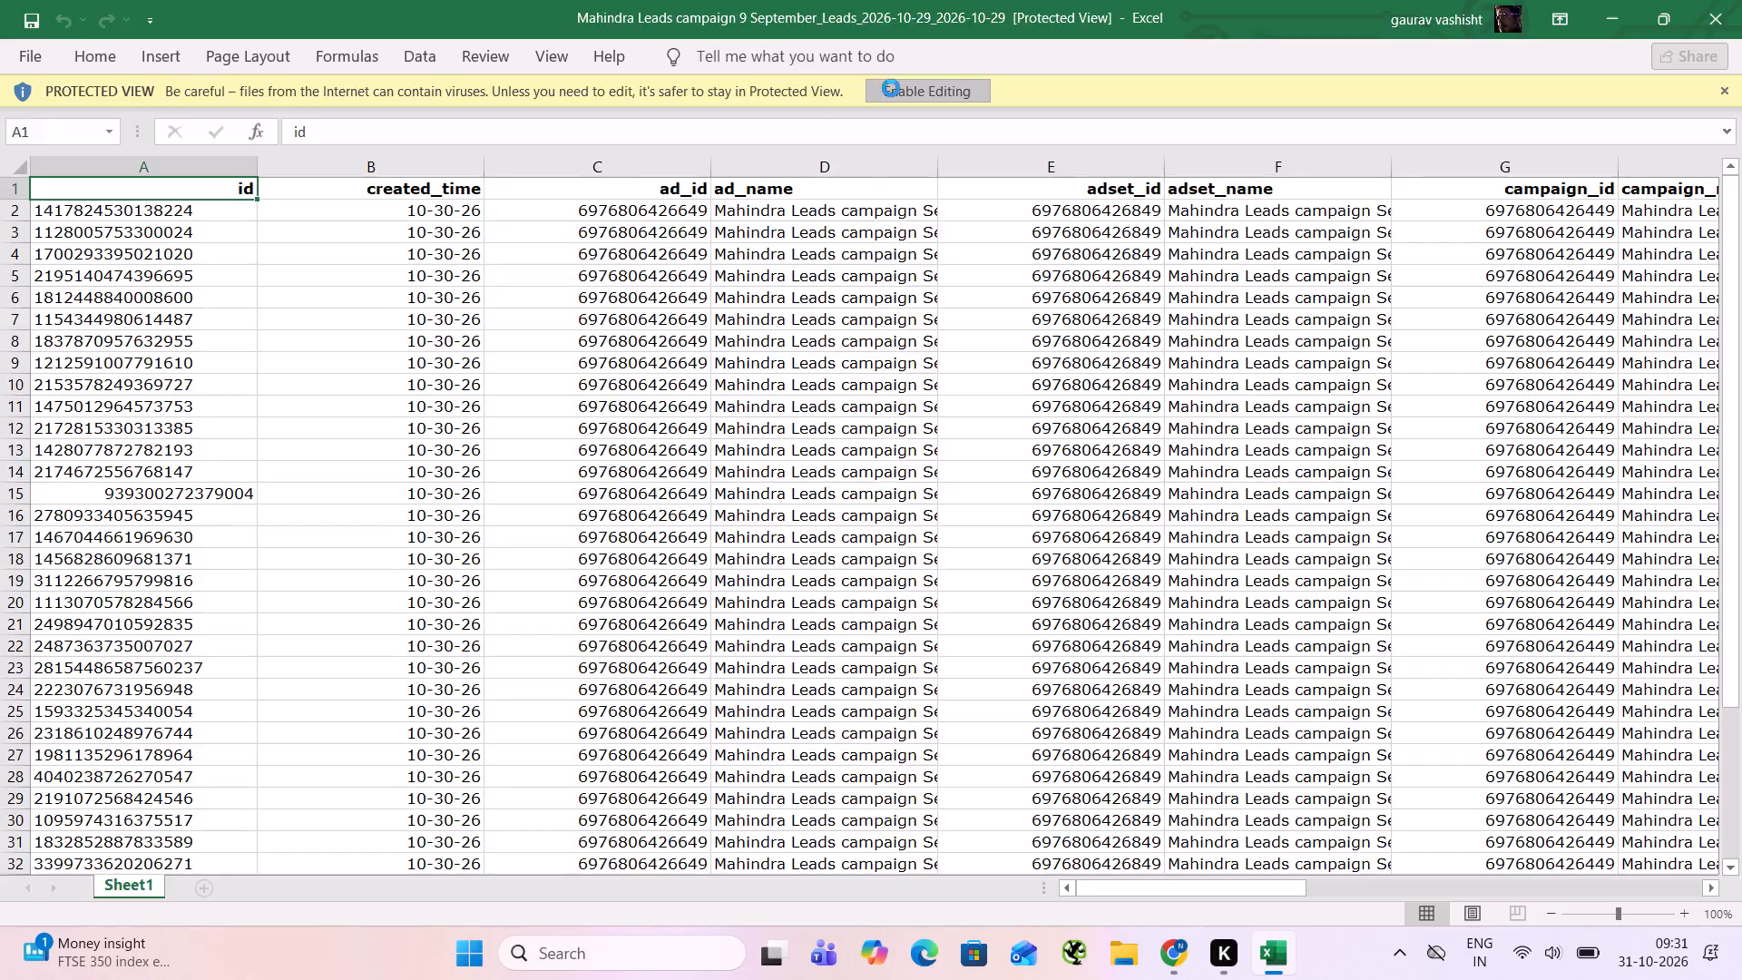
# Set the state in Q2 to Uttar Pradesh and copy it into Q3.
pyautogui.hotkey('ctrl', 'Right')
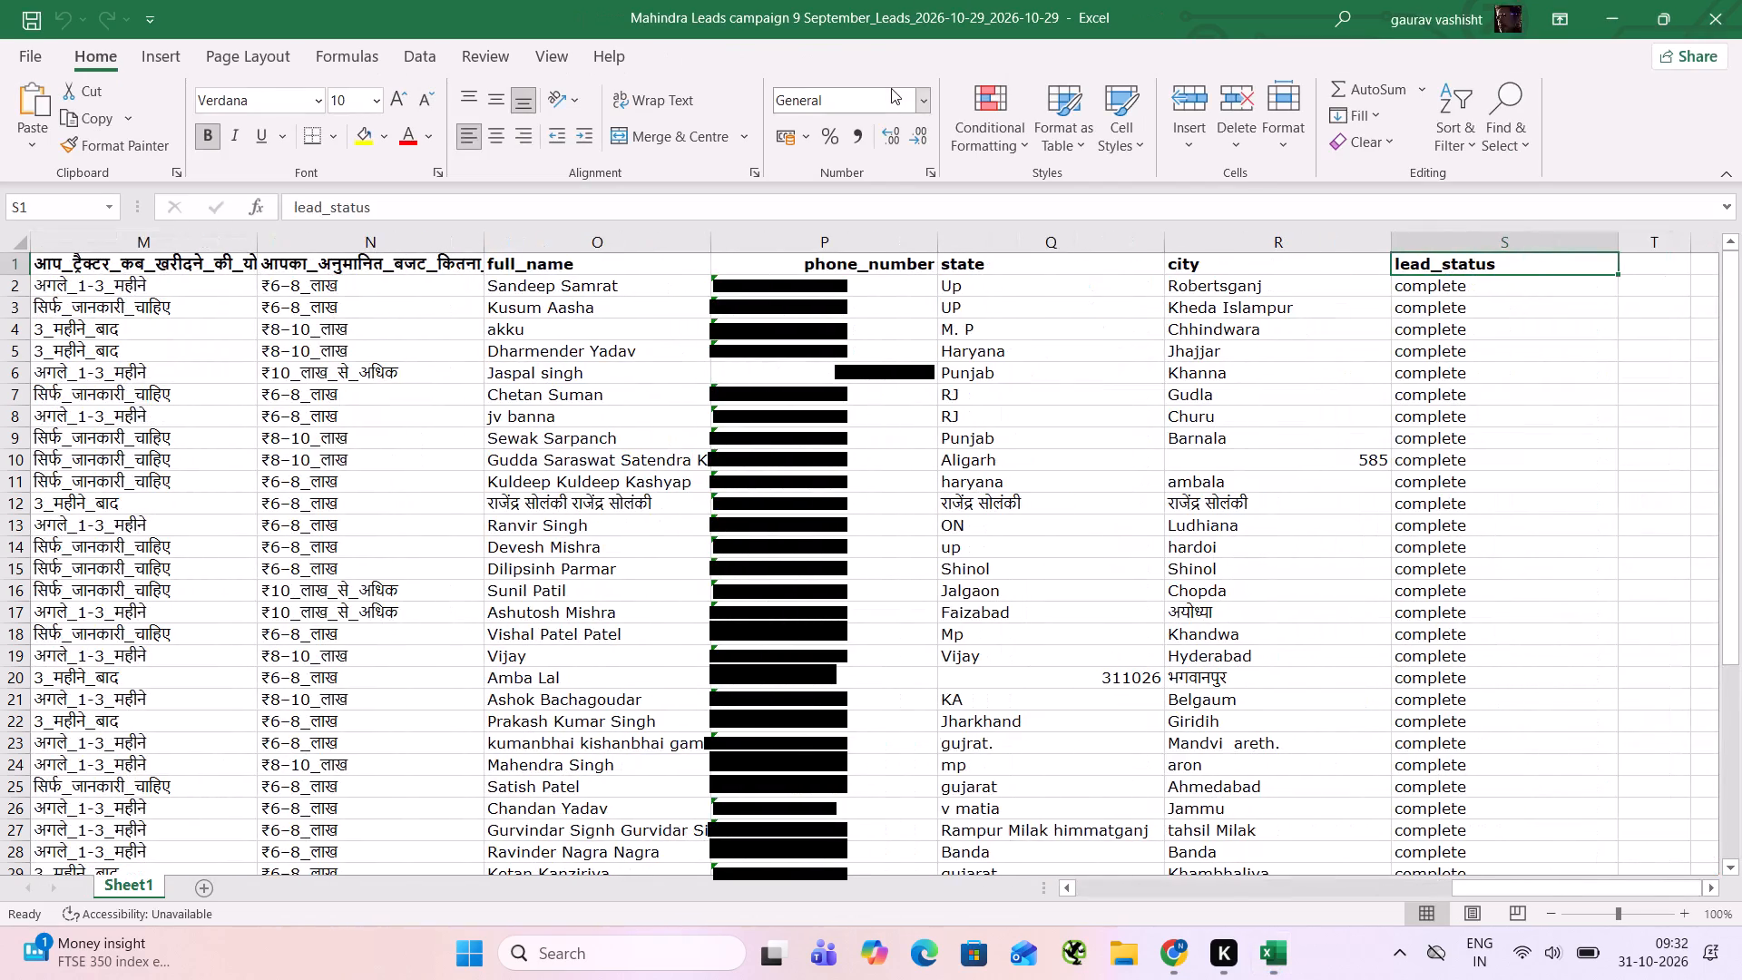
pyautogui.click(972, 286)
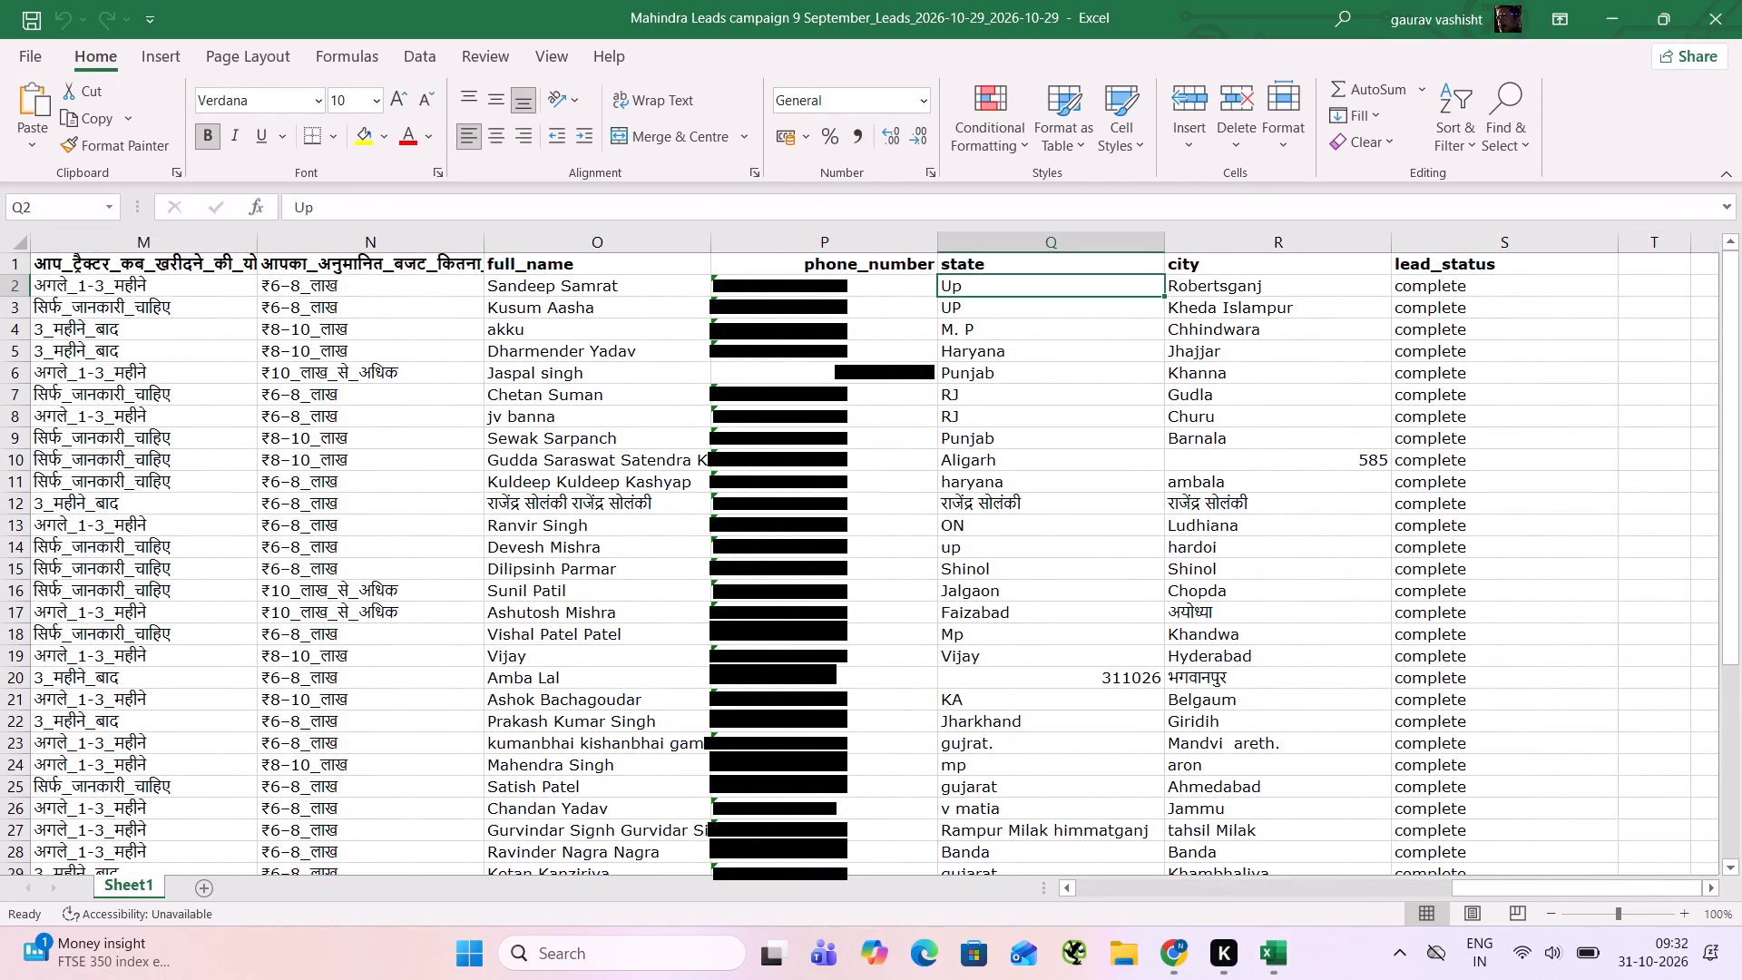
pyautogui.write('utt')
pyautogui.press('Return')
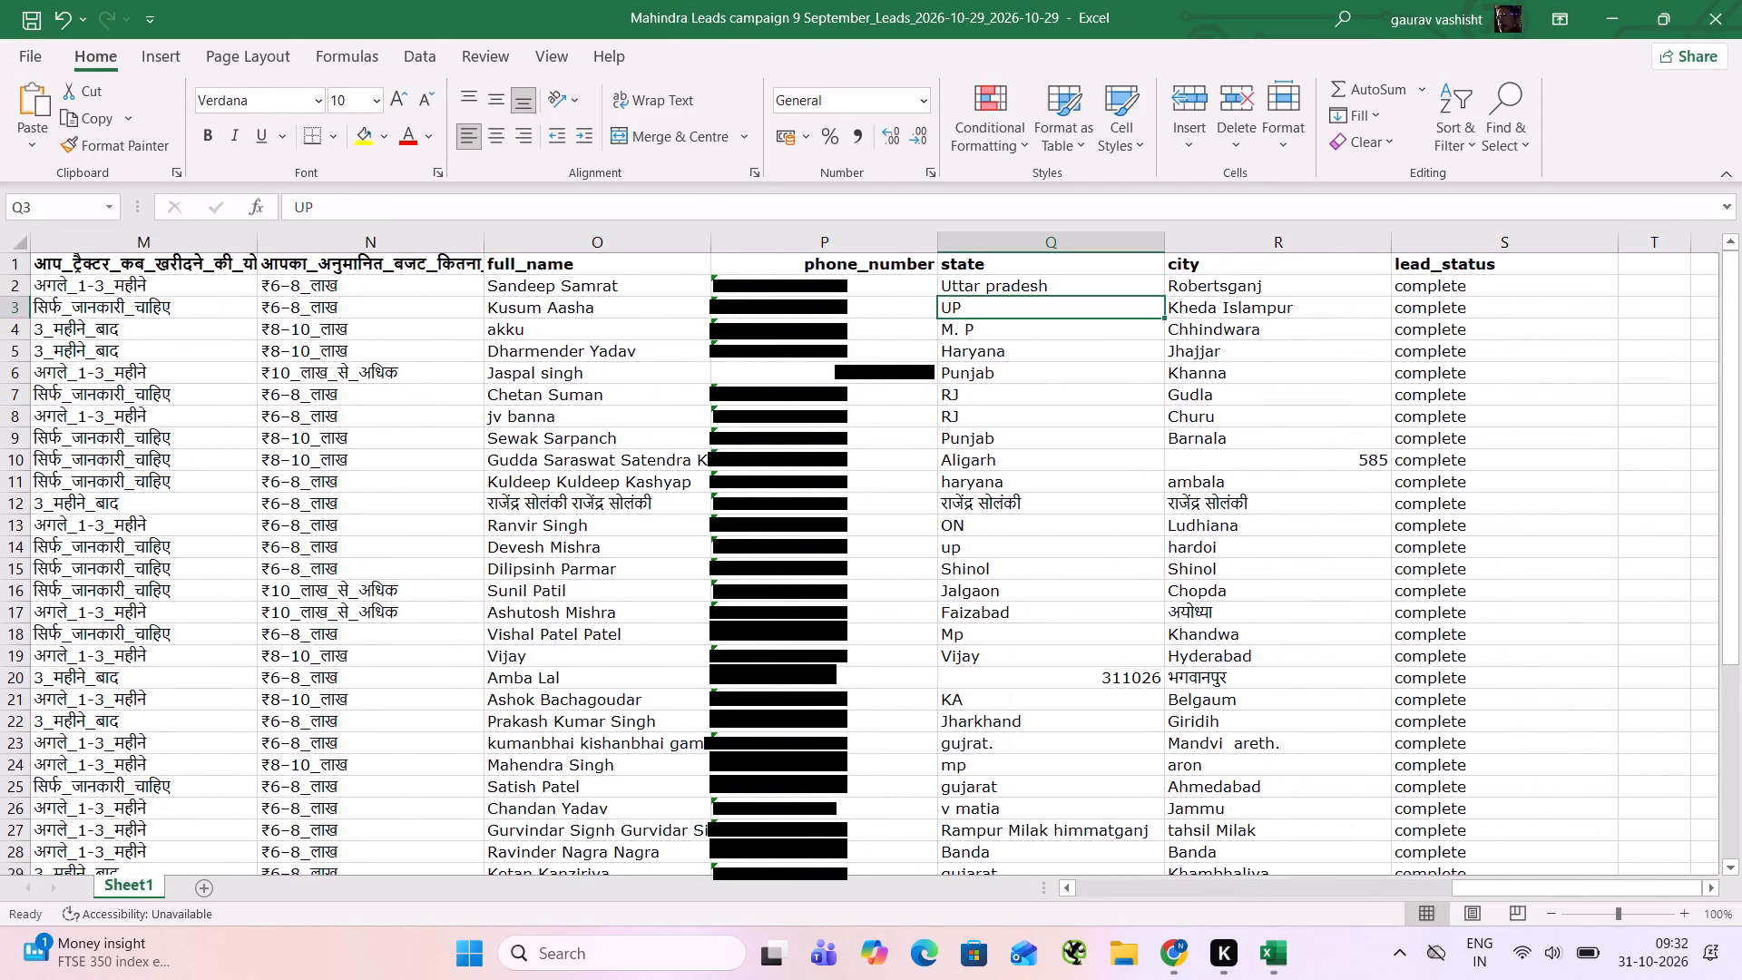
pyautogui.press('Up')
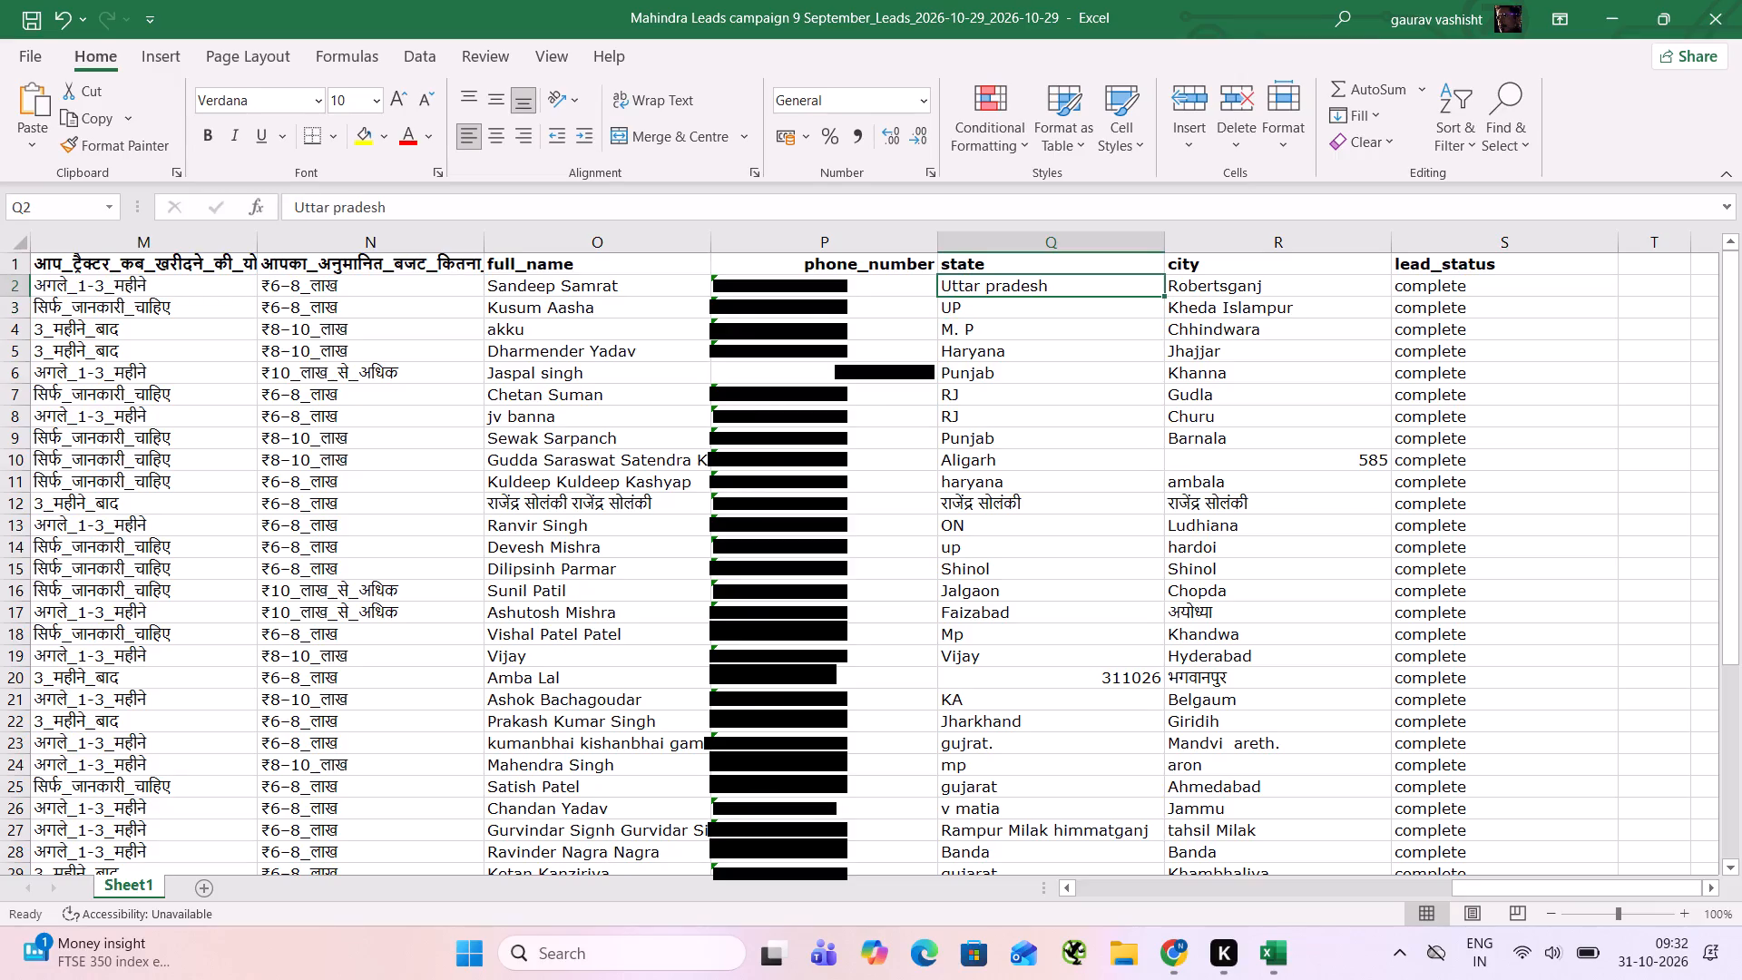
pyautogui.write('Uttar Pradesh')
pyautogui.press('Down')
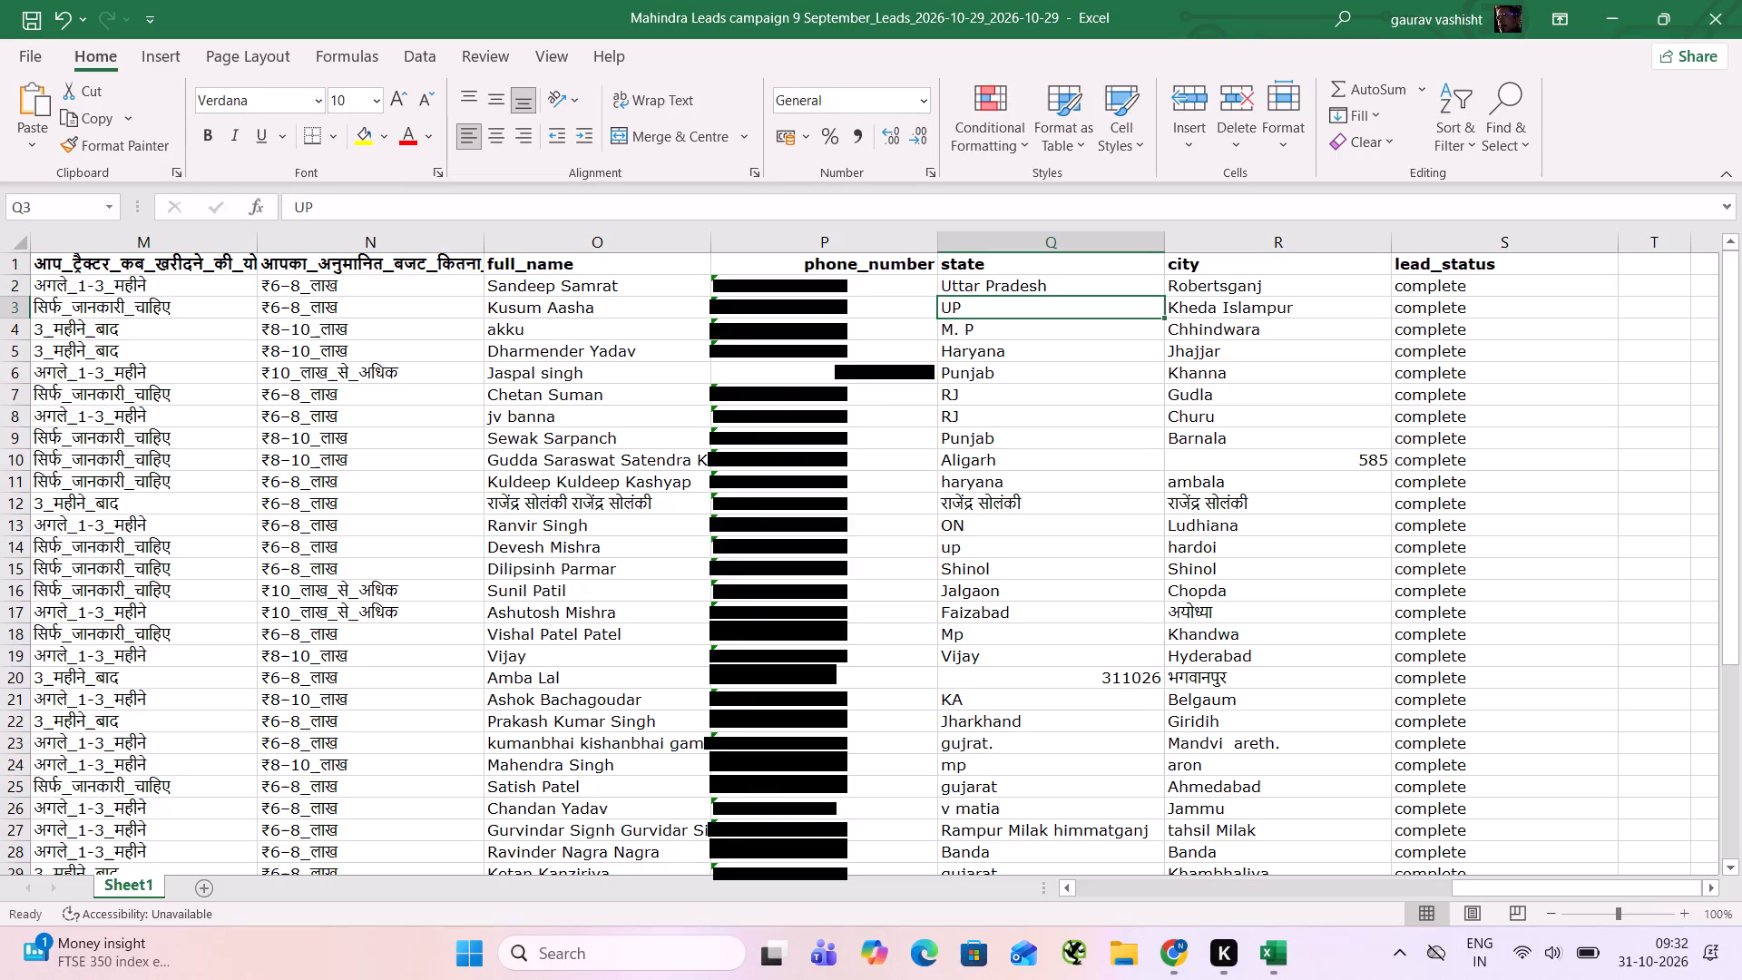
pyautogui.press('Up')
pyautogui.hotkey('ctrl', 'c')
pyautogui.press('Down')
pyautogui.hotkey('ctrl', 'v')
# Set the state in Q4 to Madhya Pradesh.
pyautogui.press('Down')
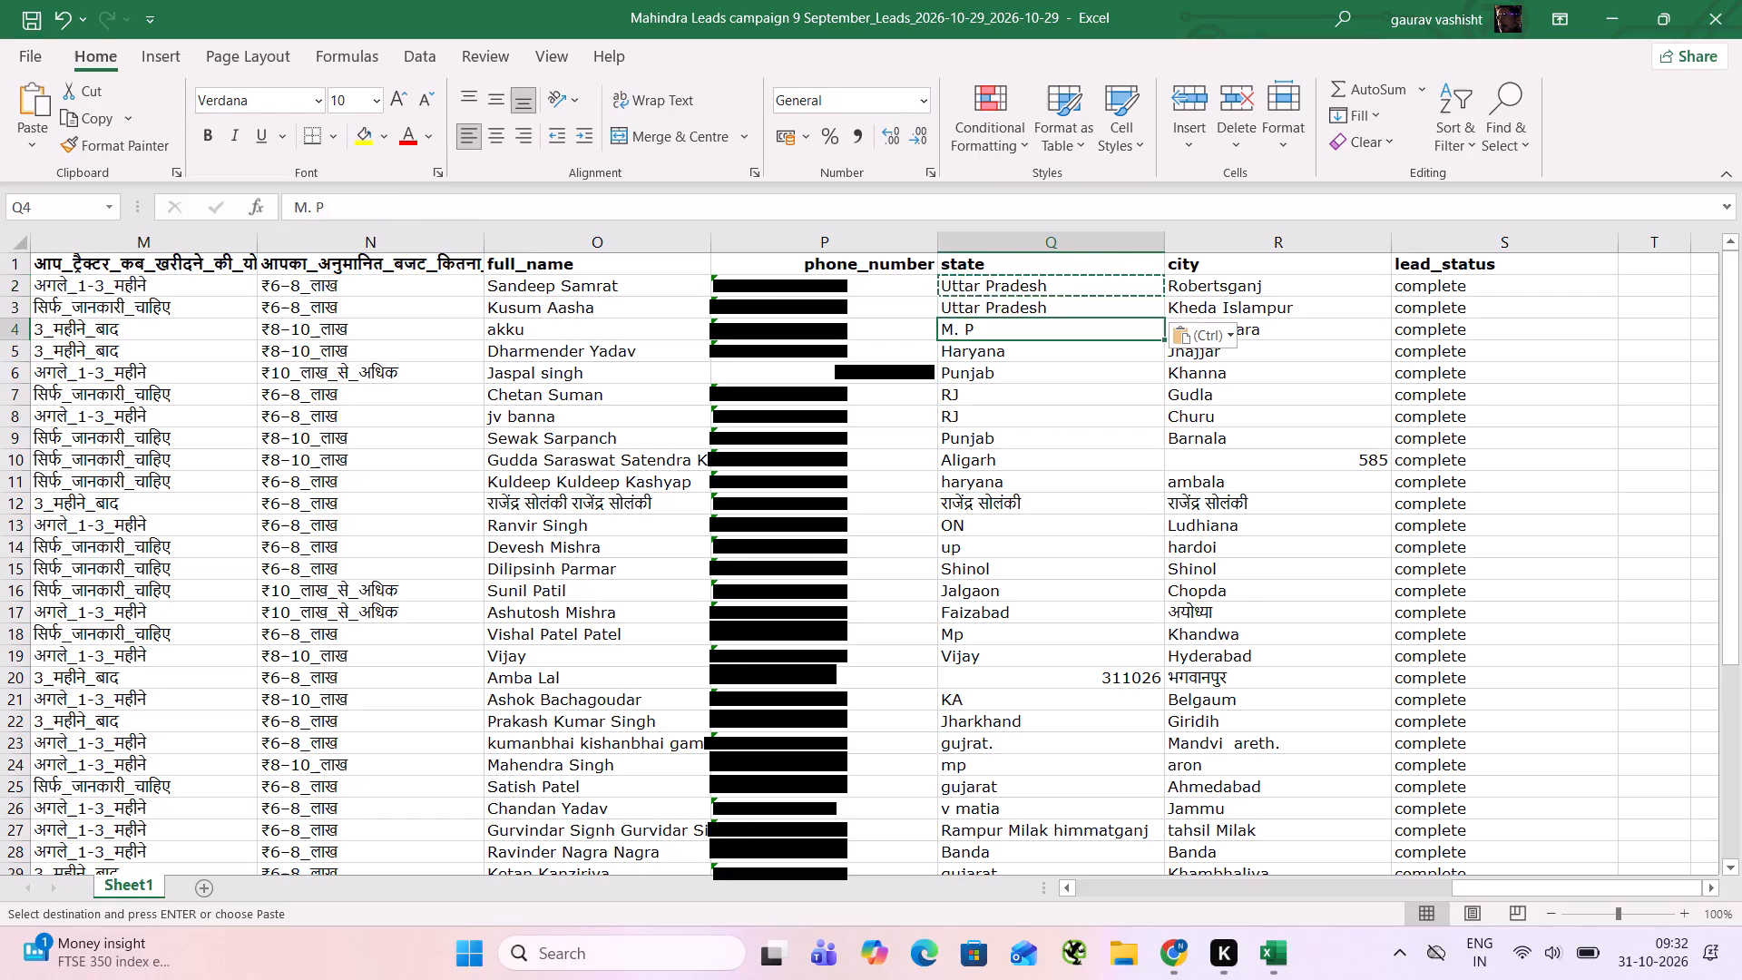
pyautogui.write('Madhya')
pyautogui.press('space')
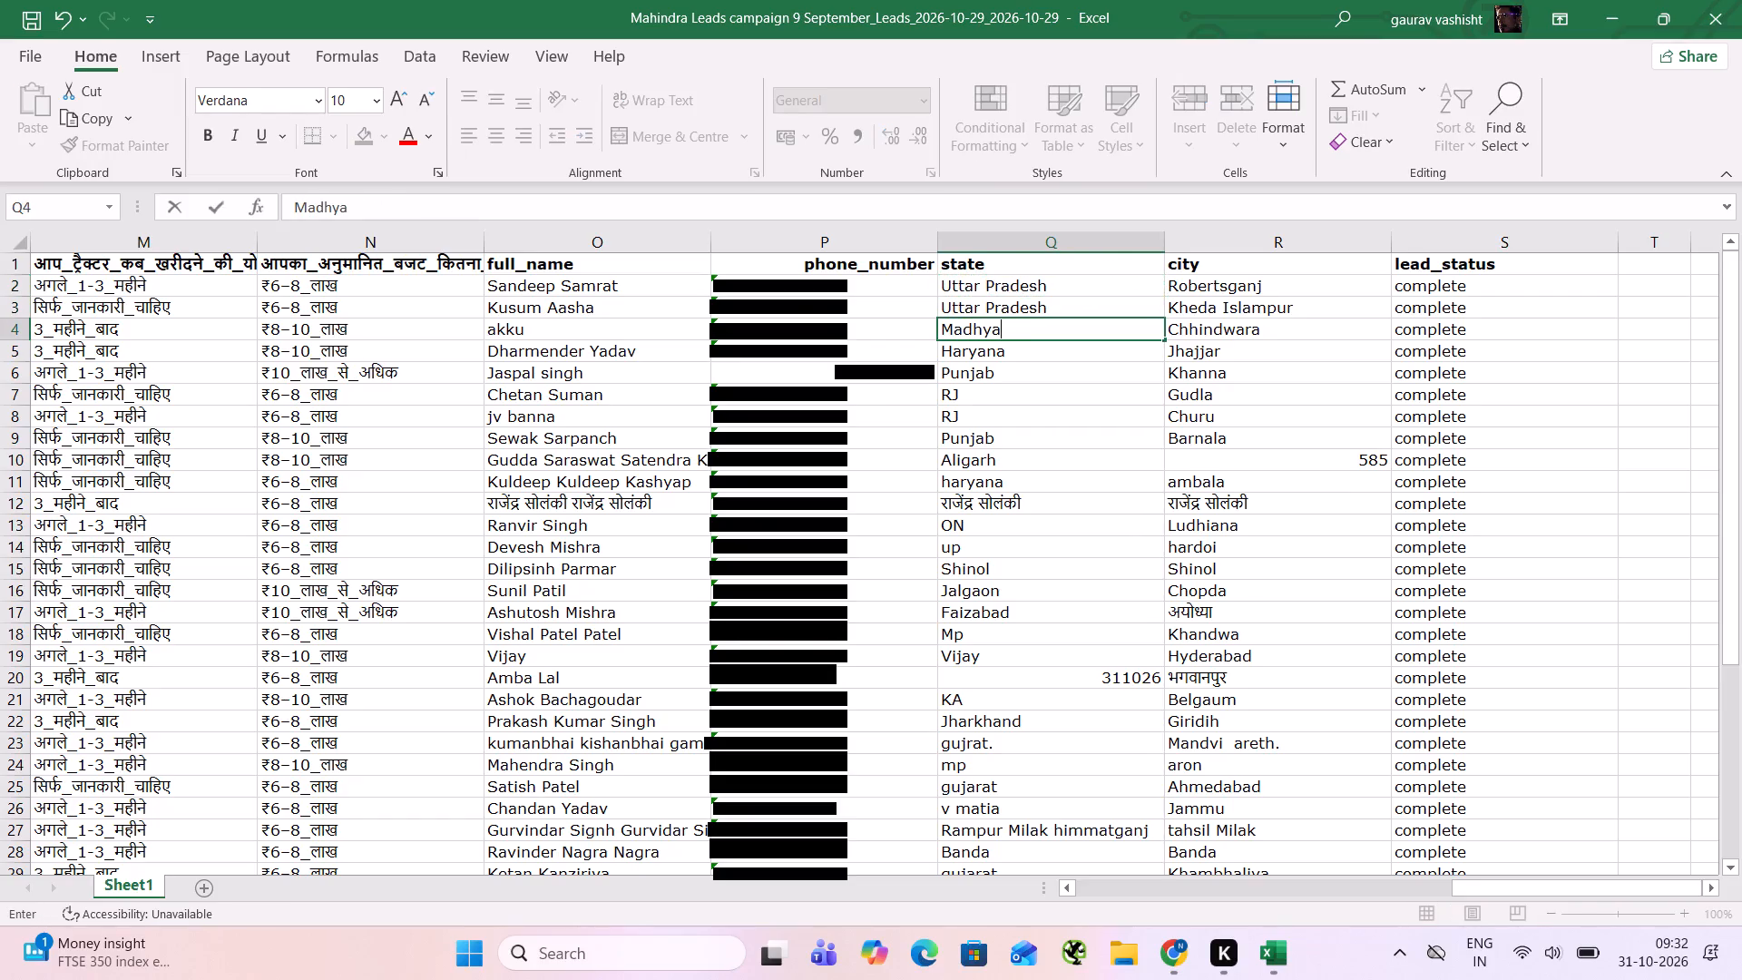
pyautogui.write('Pradesh')
pyautogui.press('Down')
# Set the state in Q7 to Rajasthan and copy it into Q8.
pyautogui.press('Right')
pyautogui.press('Down')
pyautogui.press('Left')
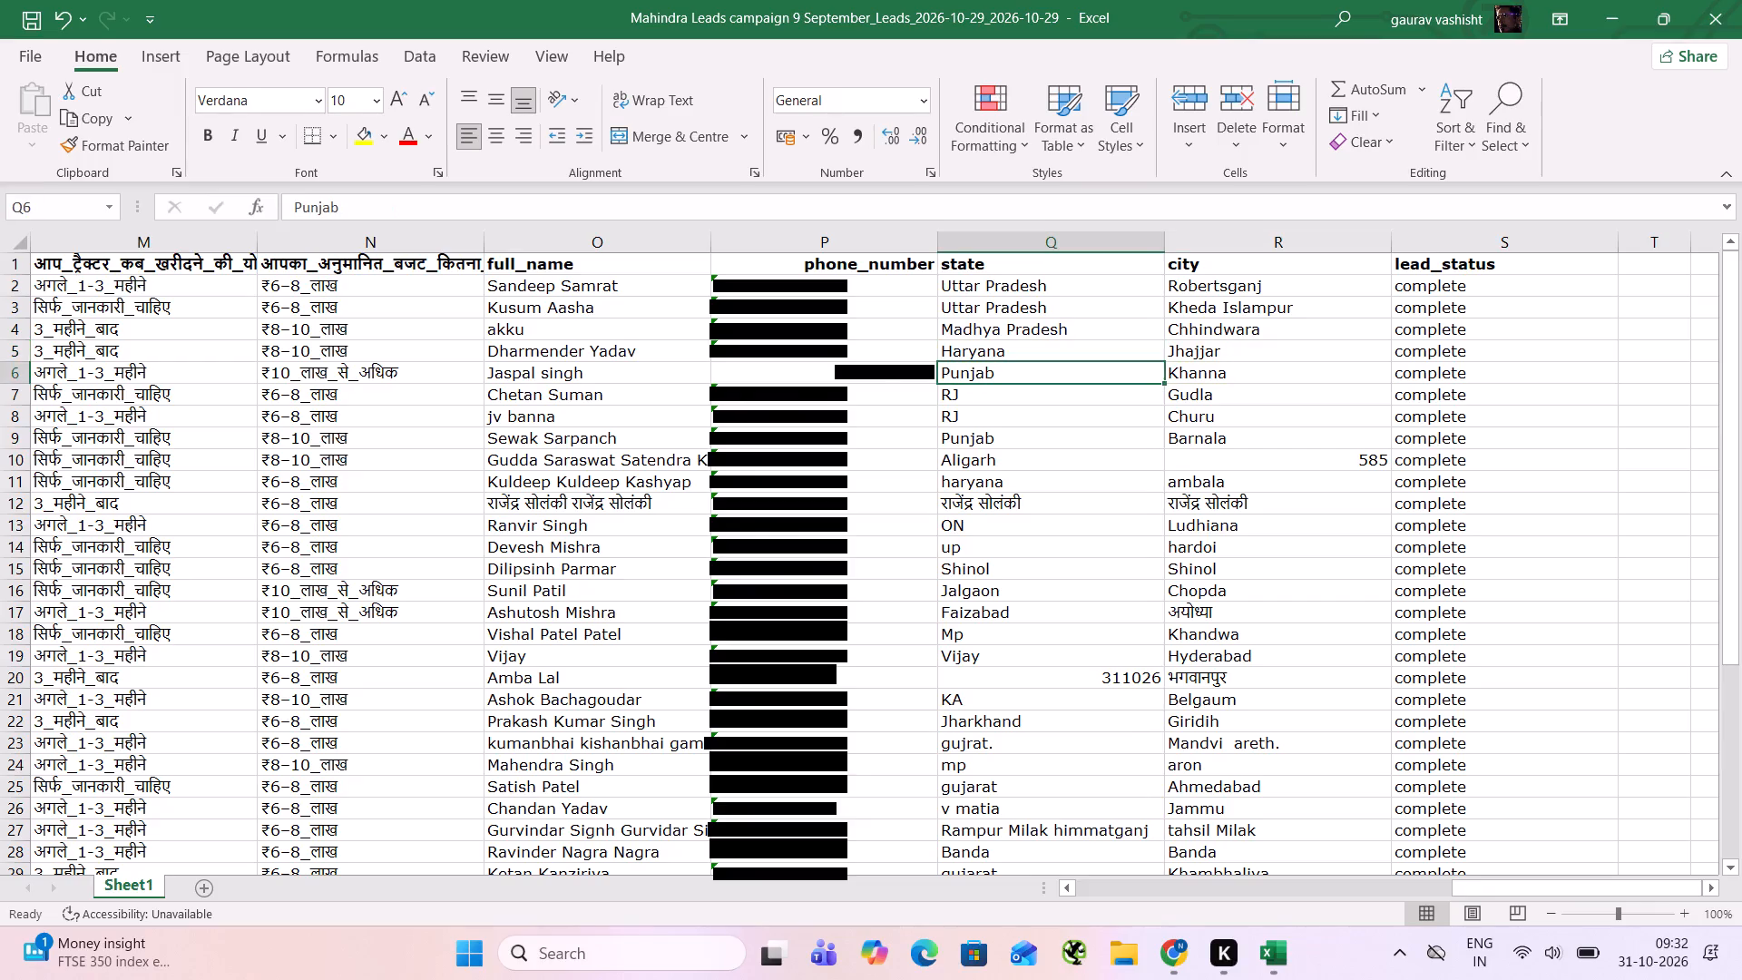
pyautogui.press('Down')
pyautogui.write('Rs')
pyautogui.press('BackSpace')
pyautogui.write('ajasthan')
pyautogui.press('Down')
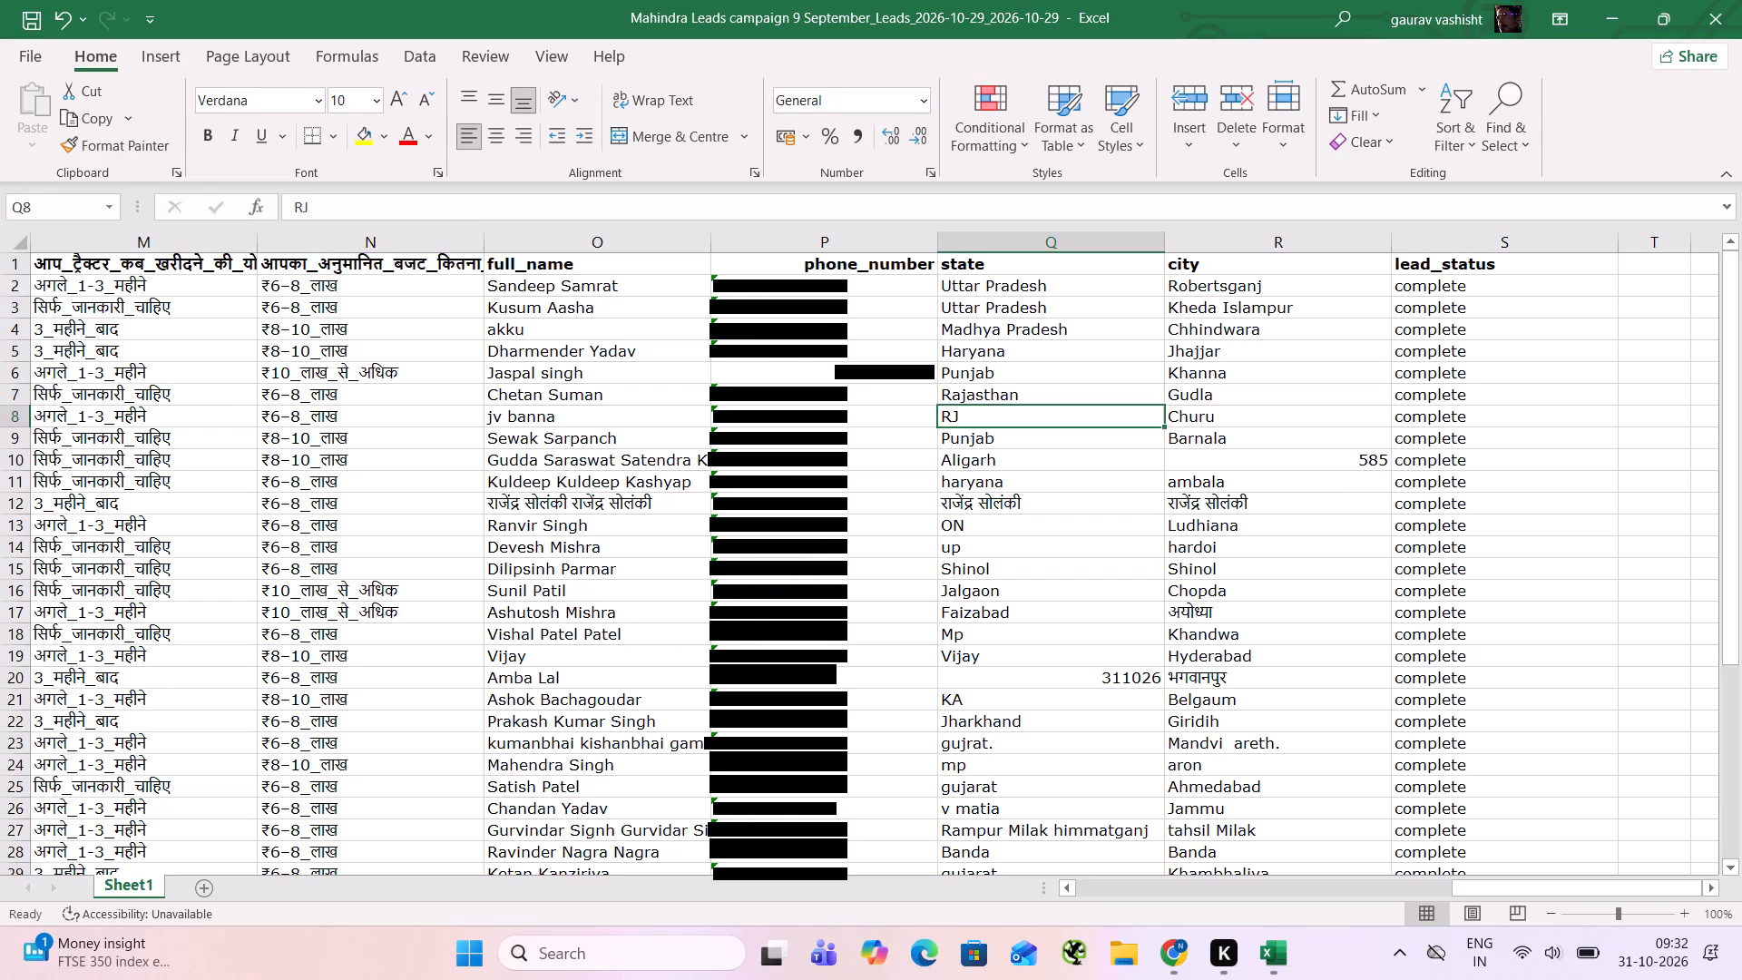
pyautogui.press('Up')
pyautogui.hotkey('ctrl', 'c')
pyautogui.press('Down')
pyautogui.hotkey('ctrl', 'v')
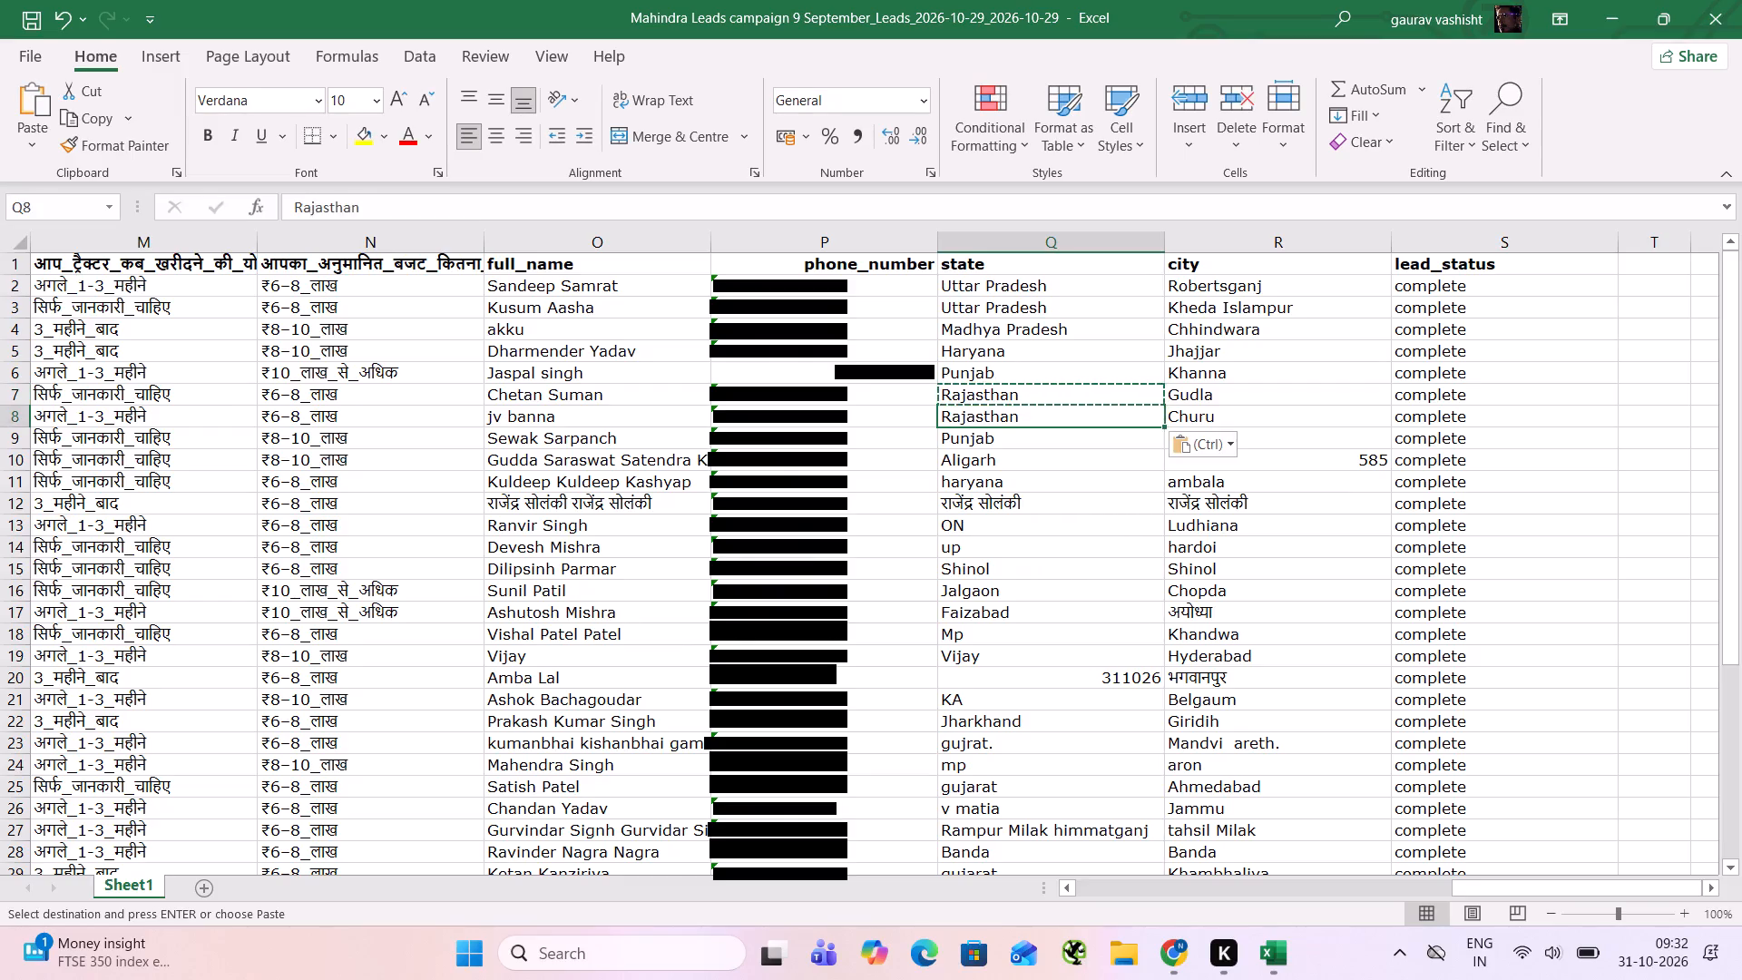
# Move Aligarh from Q10 to the city cell R10, replacing its number, and set the state in Q10 to Uttar Pradesh.
pyautogui.press('Down')
pyautogui.press('Down')
pyautogui.hotkey('ctrl', 'x')
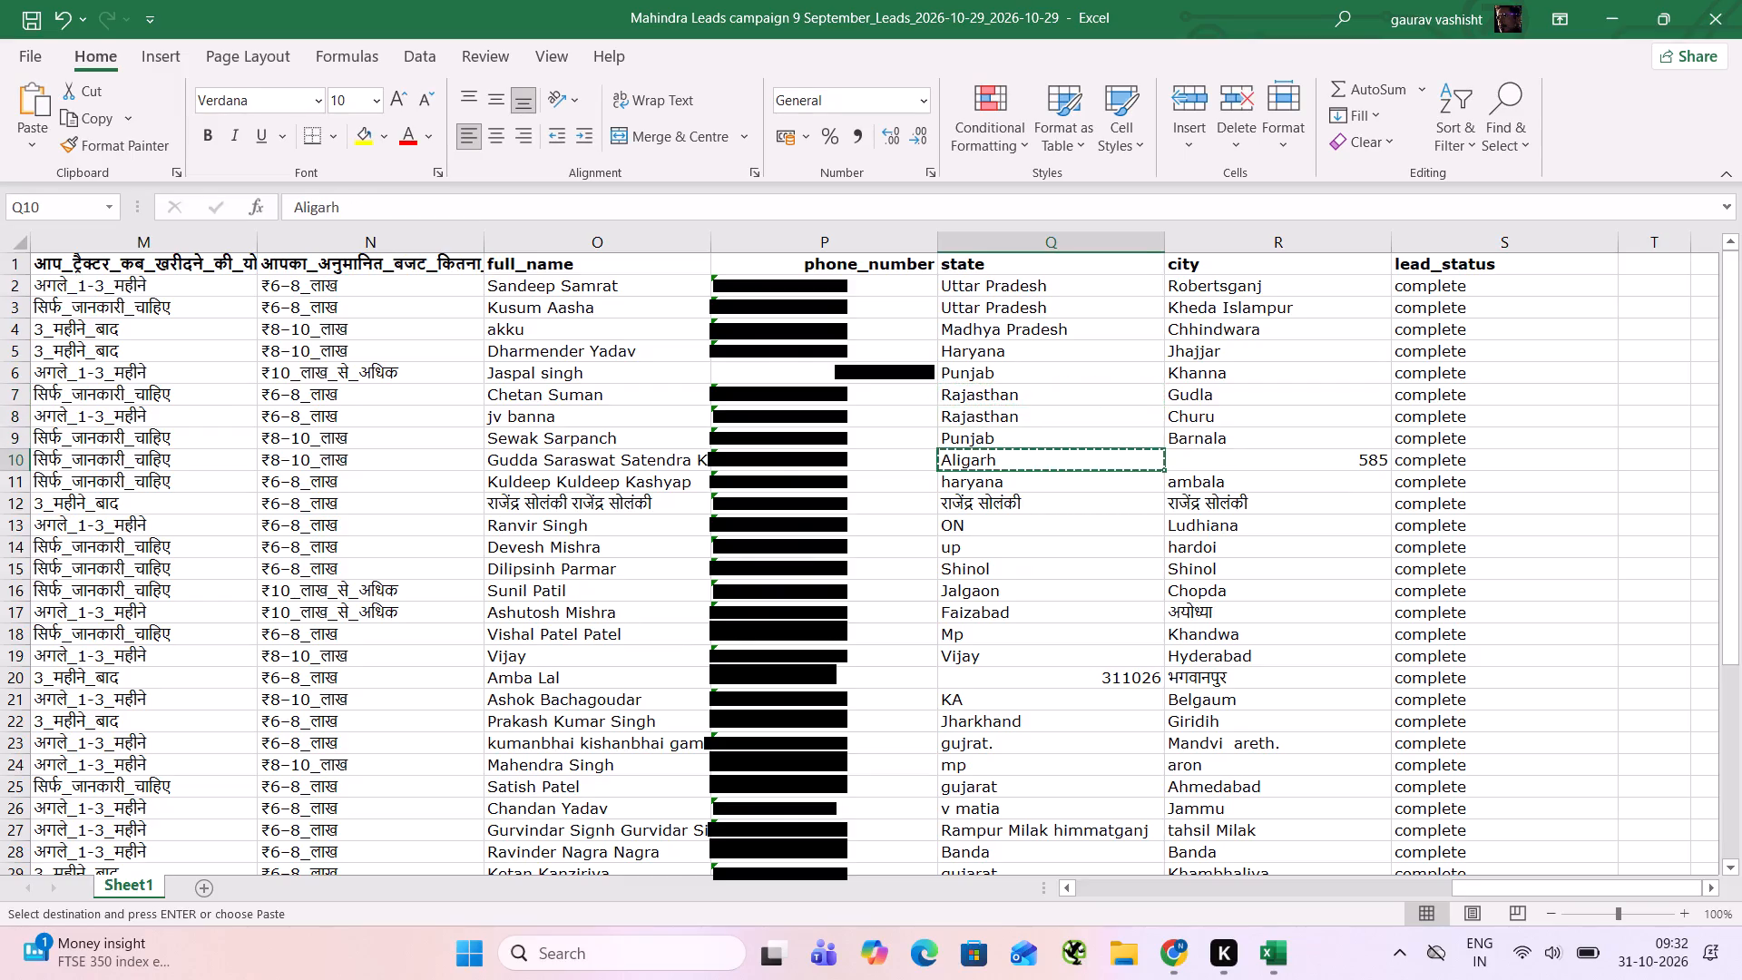
pyautogui.press('Right')
pyautogui.hotkey('ctrl', 'v')
pyautogui.press('Left')
pyautogui.write('Utt')
pyautogui.write('ar')
pyautogui.press('space')
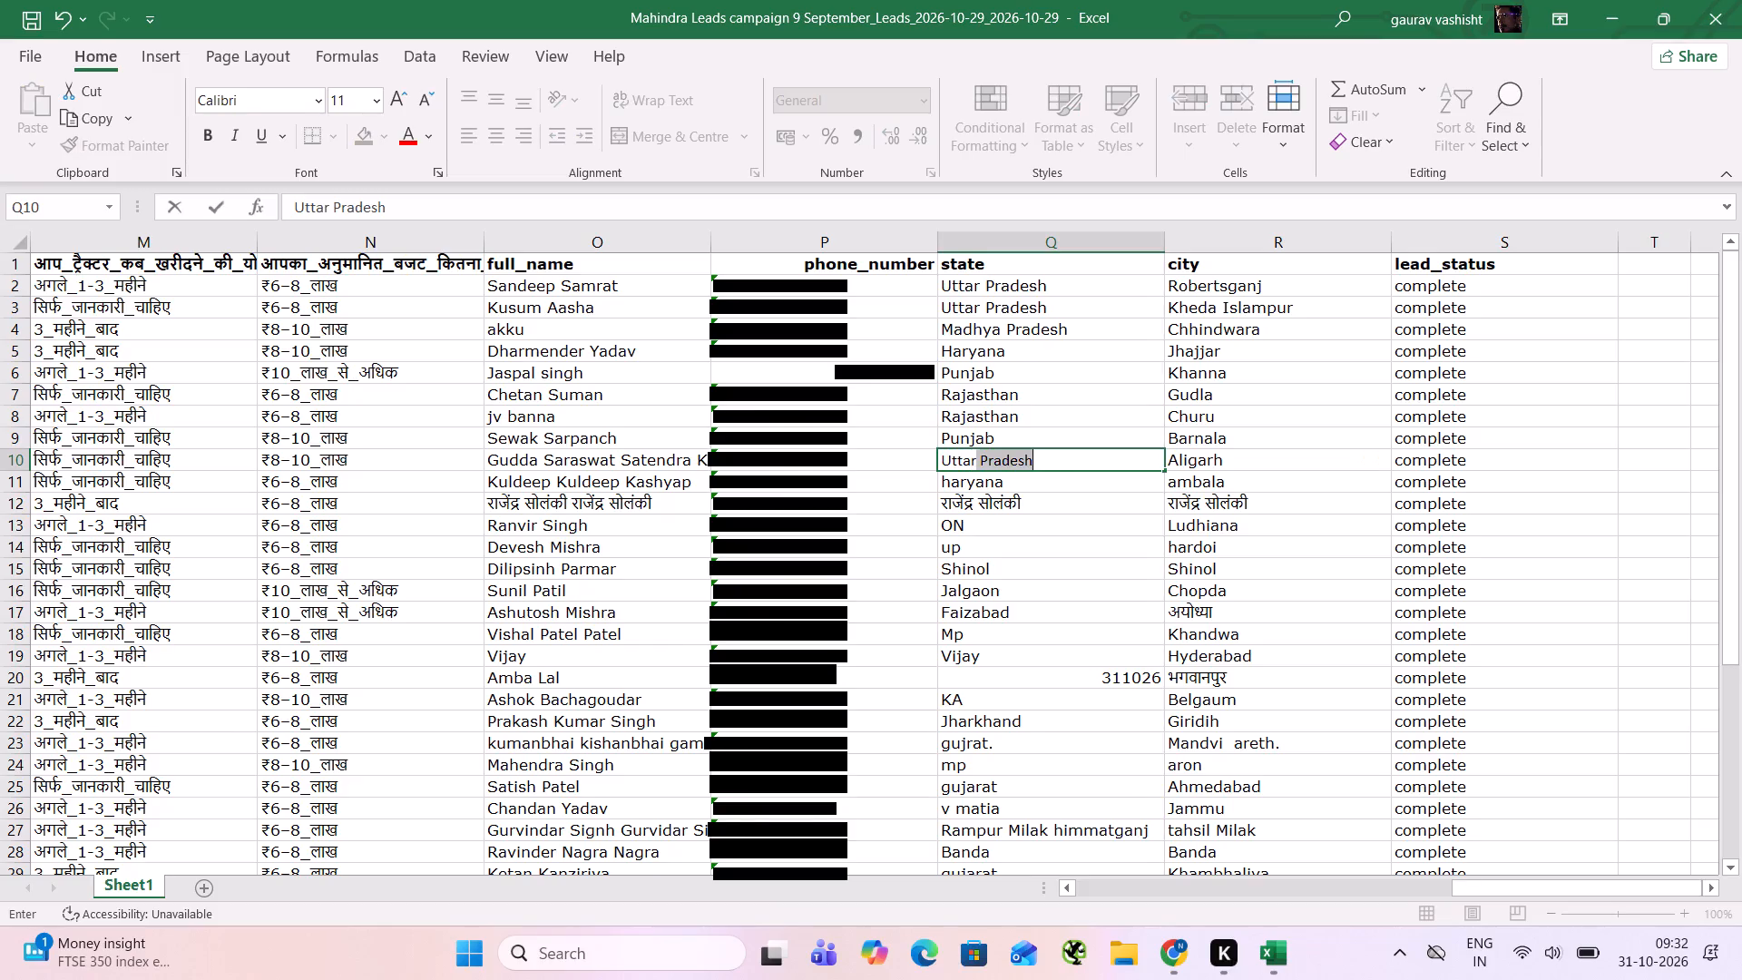
pyautogui.press('Return')
# Set the state in Q11 to Haryana and the city in R11 to Amabla.
pyautogui.write('Haryana')
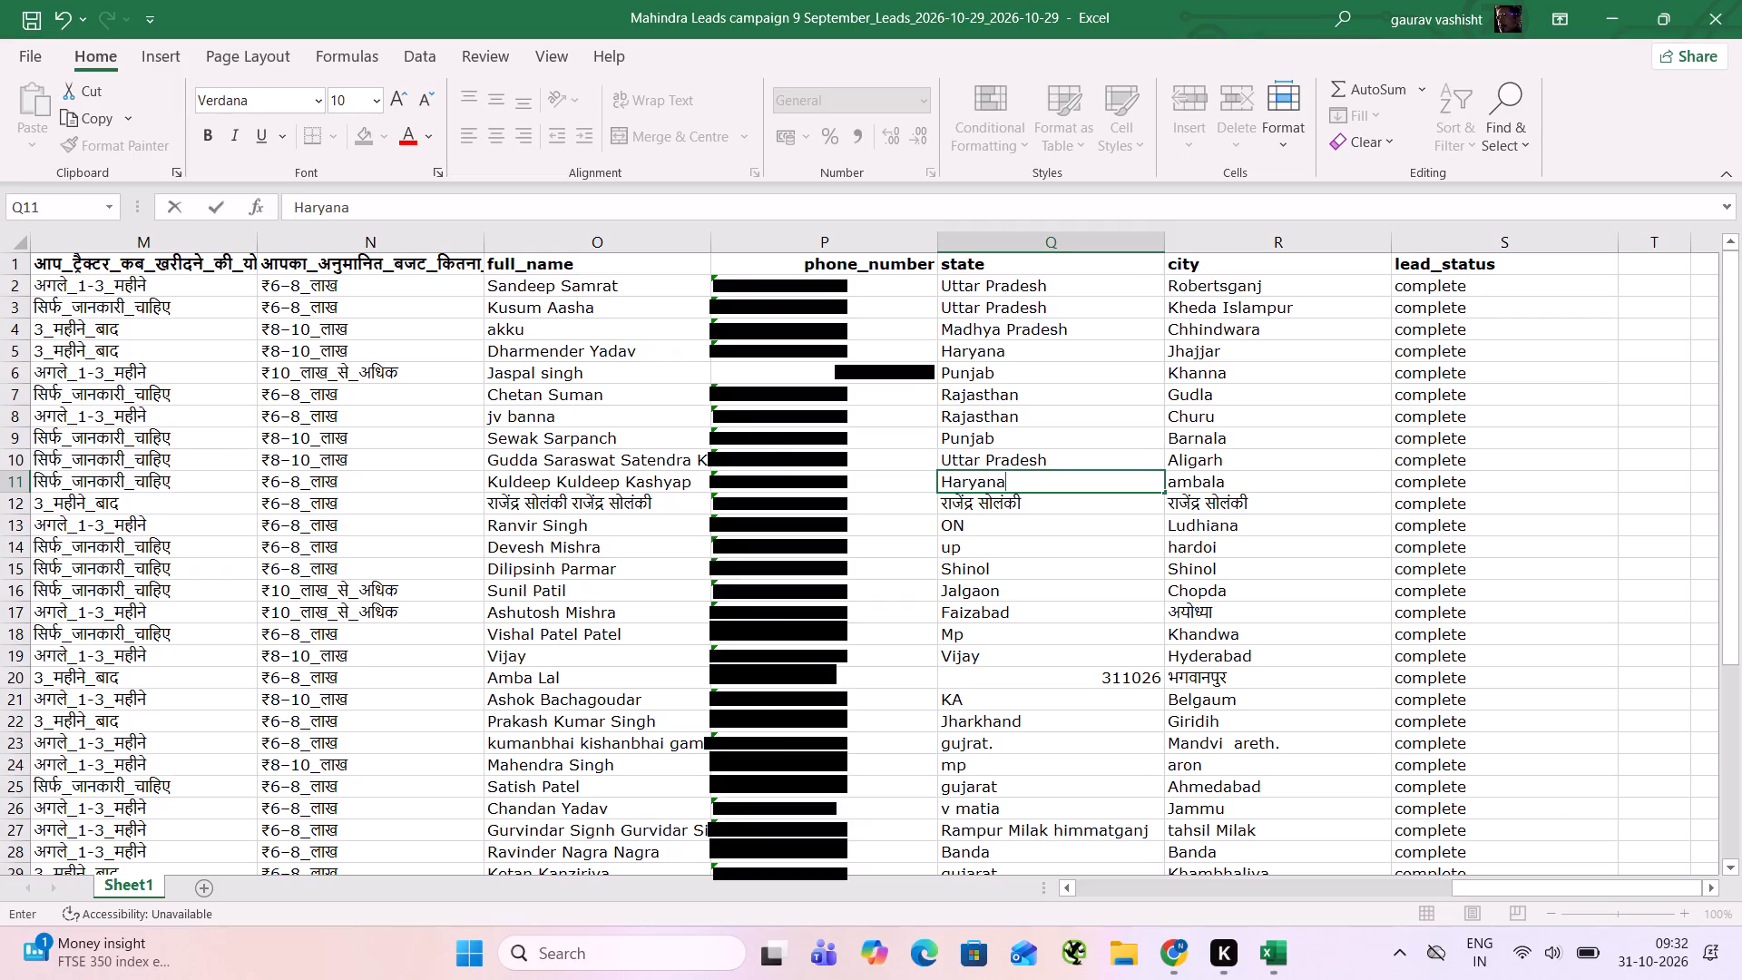
pyautogui.press('Right')
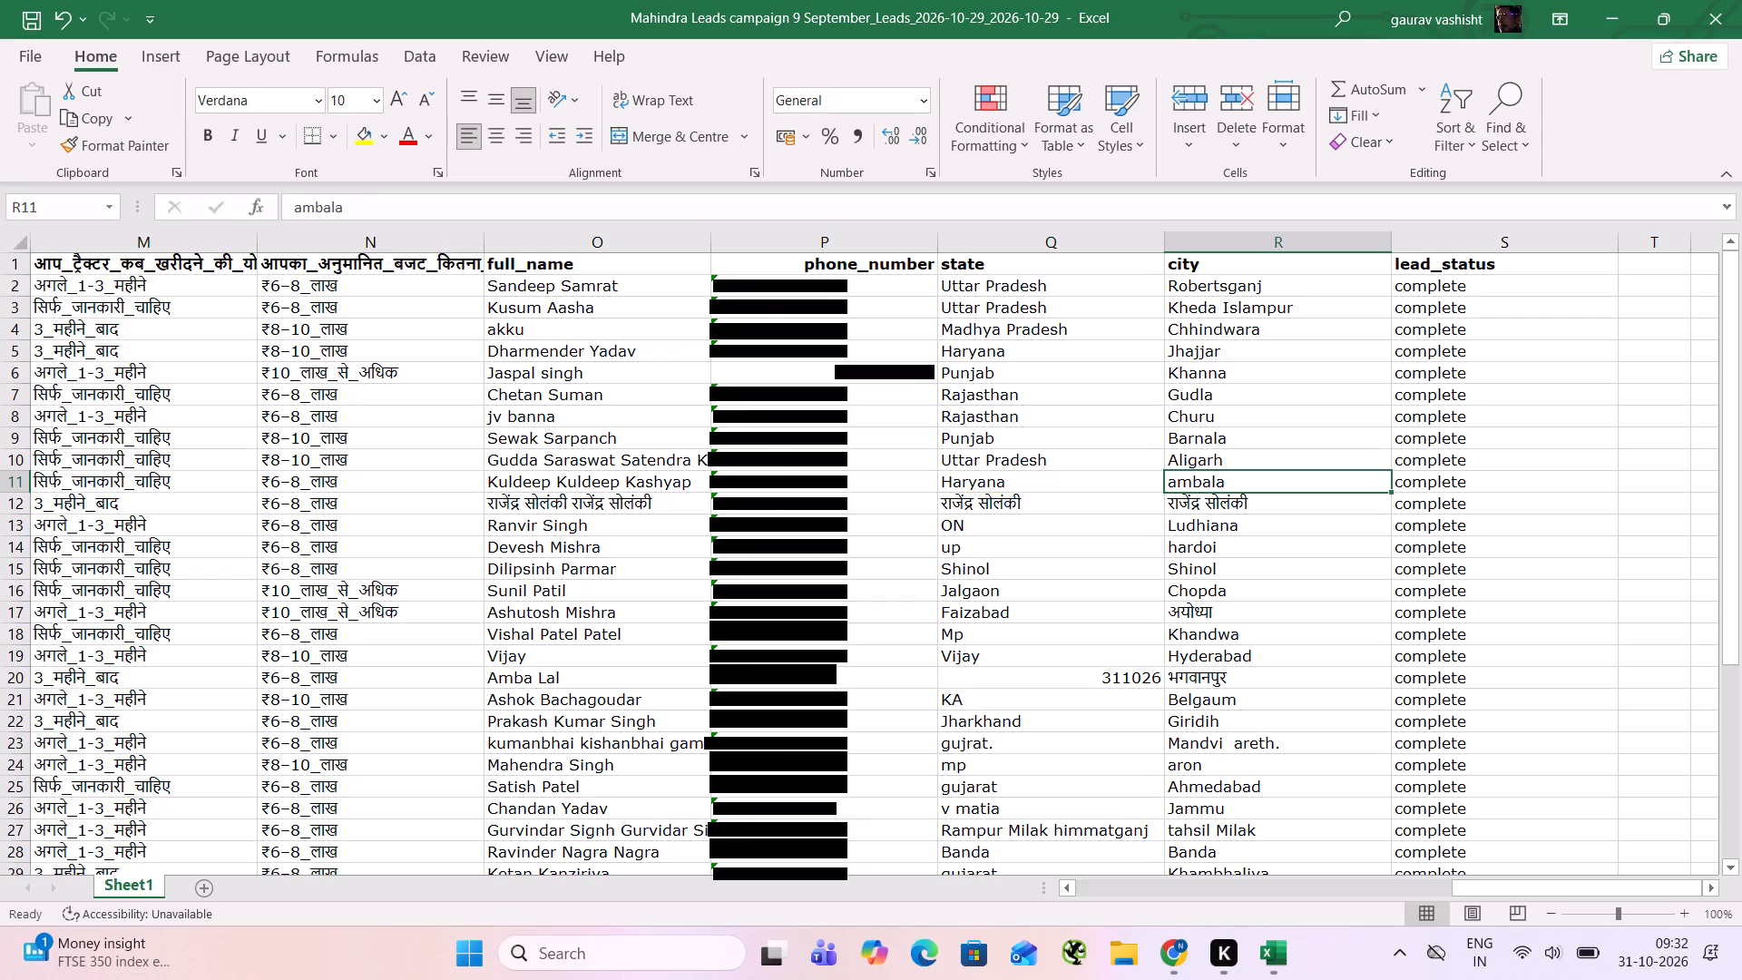
pyautogui.write('Amabk')
pyautogui.press('BackSpace')
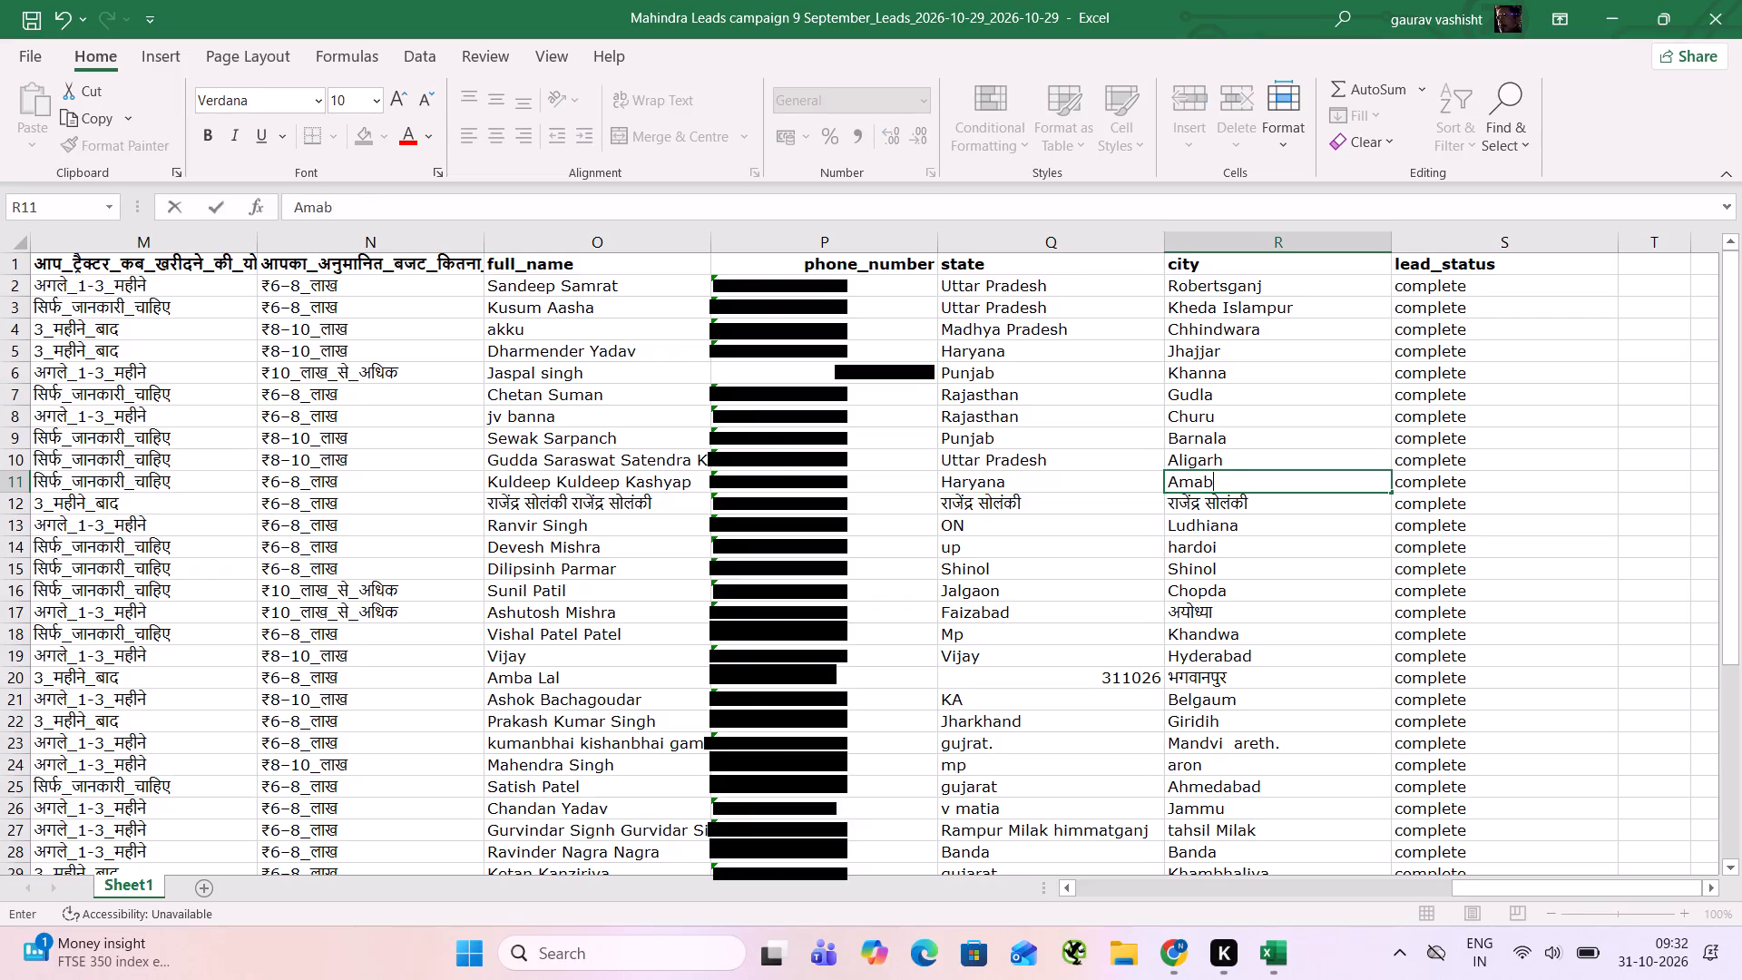
pyautogui.press('a')
pyautogui.press('BackSpace')
pyautogui.write('la')
pyautogui.press('Down')
# Clear the city in R12 and replace the state in Q12 with Uttar Pradesh copied from Q10.
pyautogui.press('BackSpace')
pyautogui.press('Left')
pyautogui.press('Up')
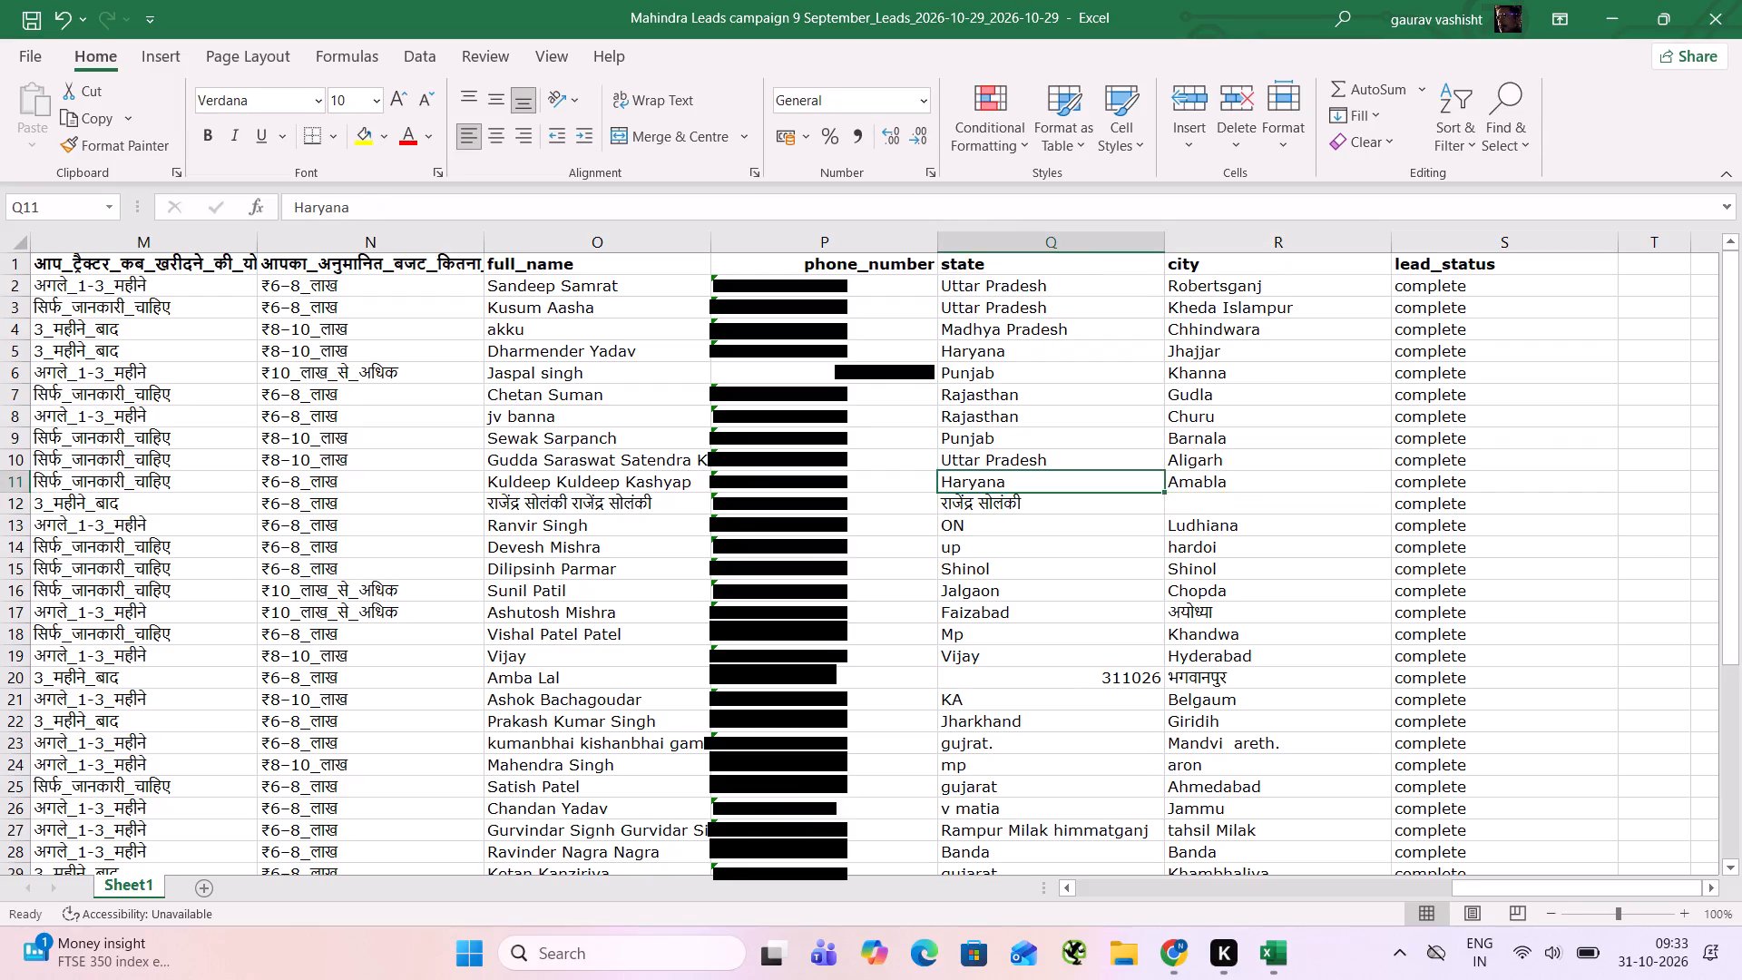
pyautogui.press('Up')
pyautogui.hotkey('ctrl', 'c')
pyautogui.press('Down')
pyautogui.press('Down')
pyautogui.hotkey('ctrl', 'v')
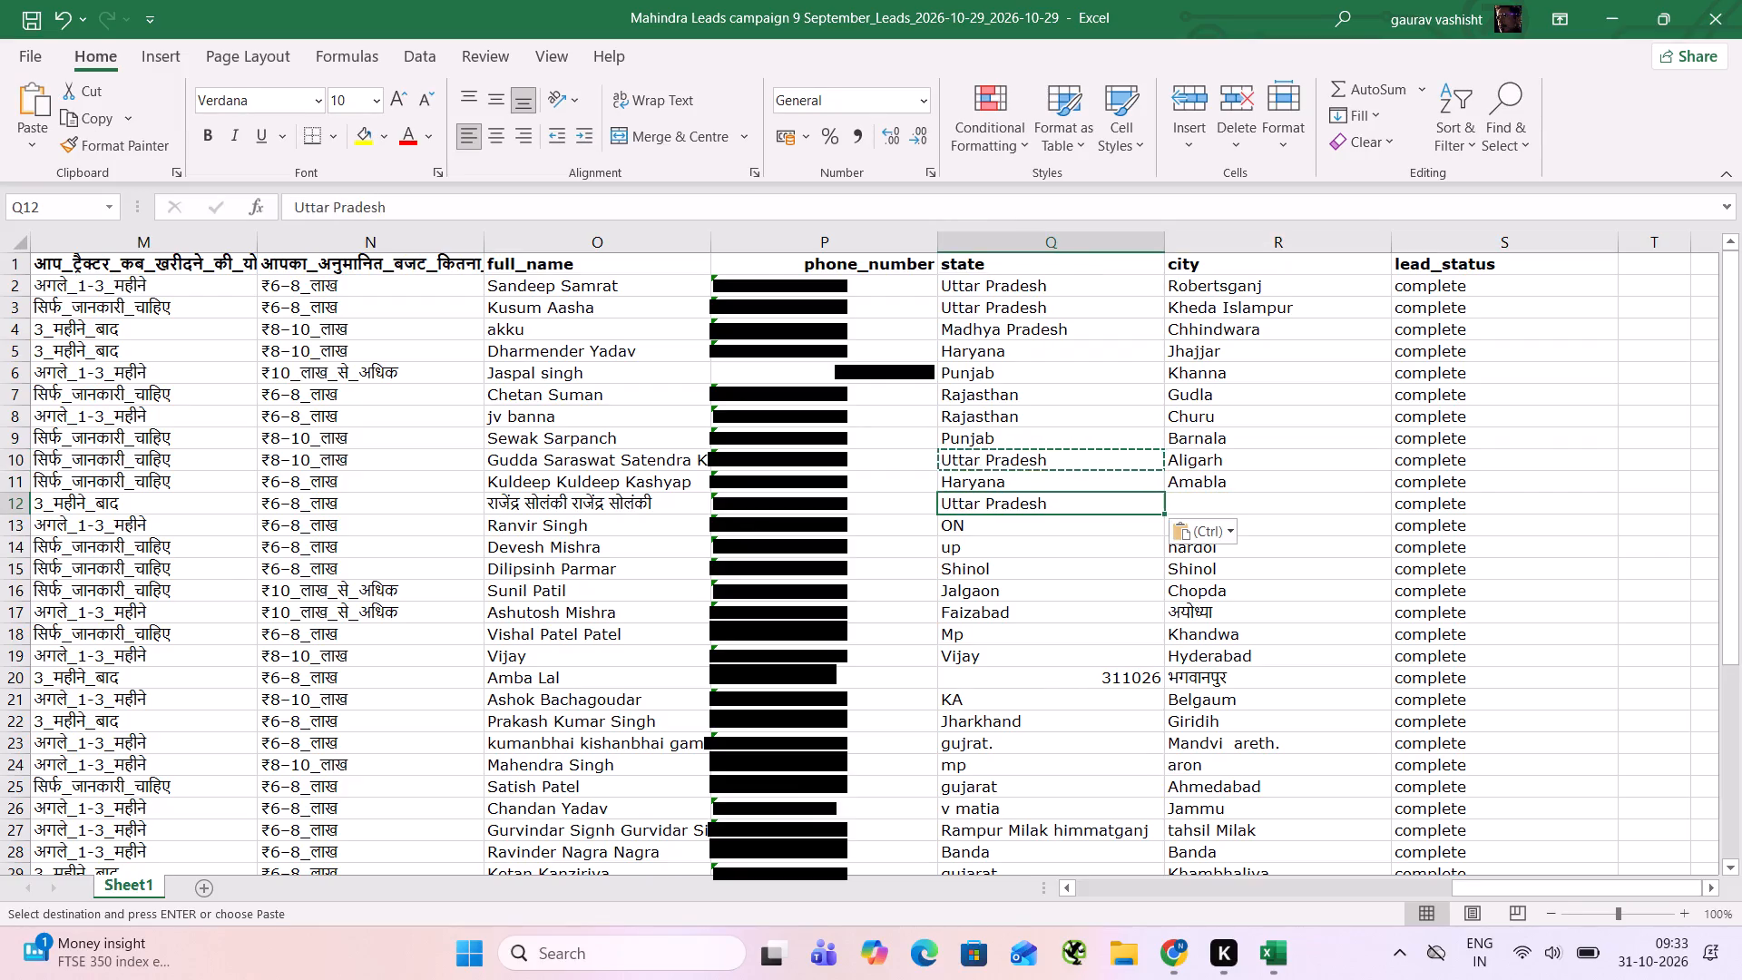
# Set the state in Q13 to Punjab.
pyautogui.press('Down')
pyautogui.write('Punjab')
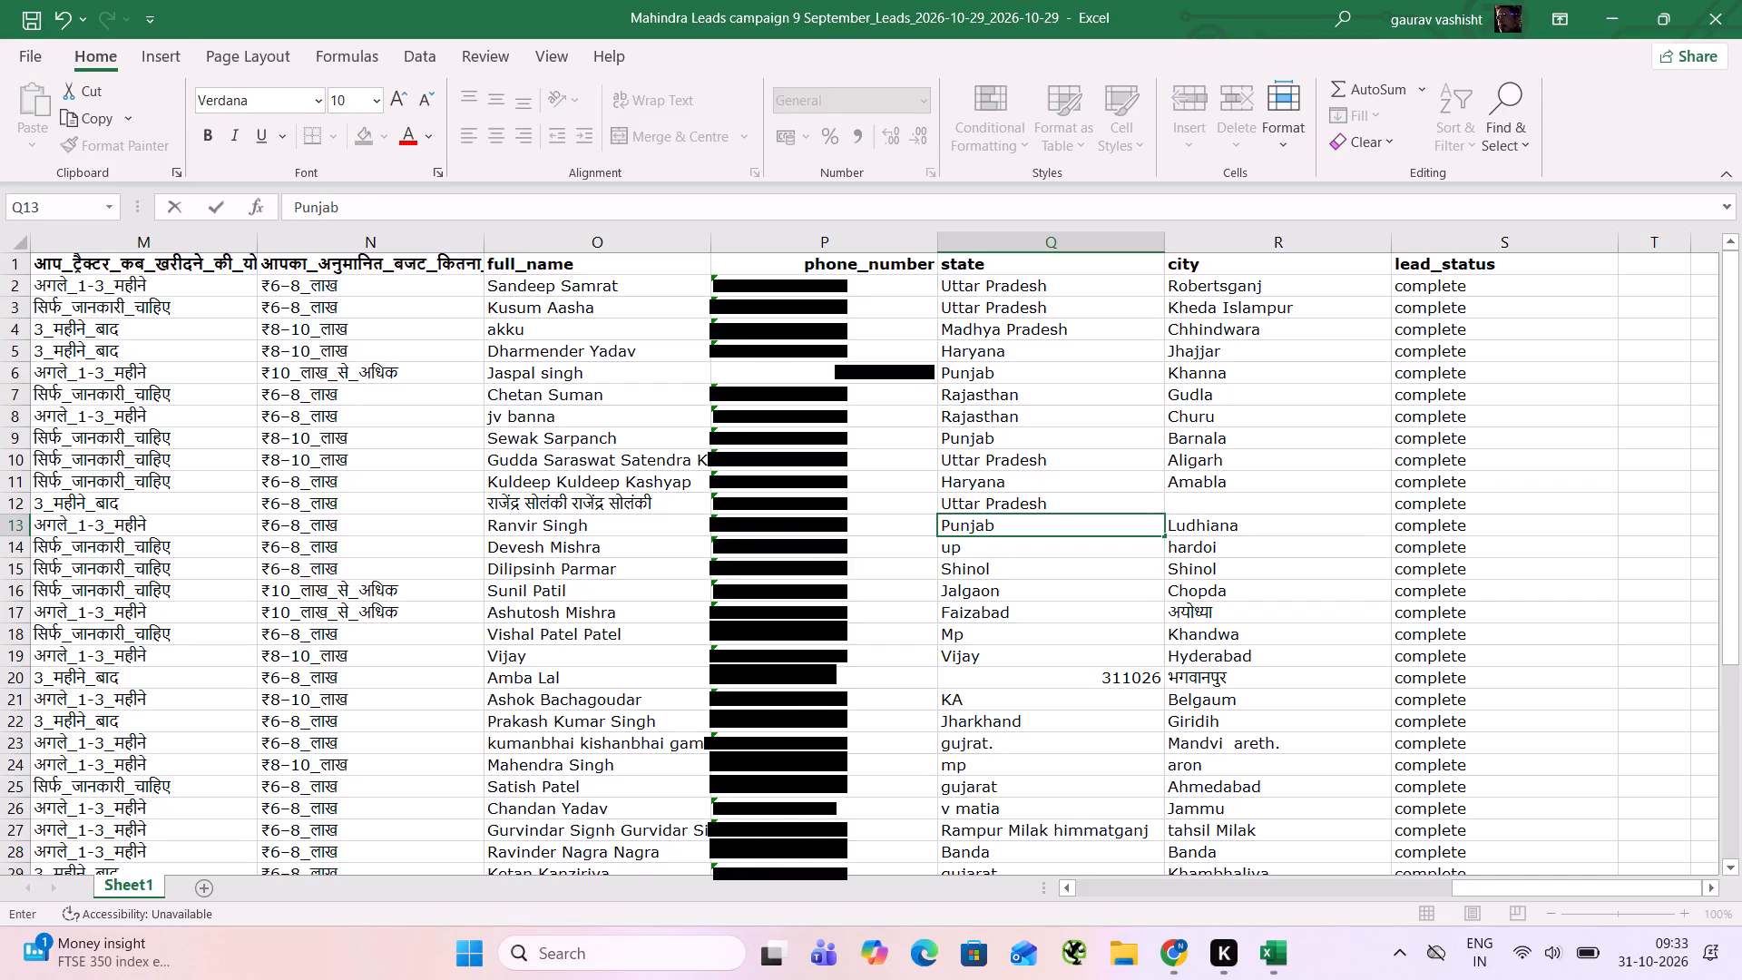
pyautogui.press('Up')
# Copy Uttar Pradesh from Q12 into the state cells Q14, Q15, Q16 and Q17.
pyautogui.hotkey('ctrl', 'c')
pyautogui.press('Down')
pyautogui.press('Down')
pyautogui.hotkey('ctrl', 'v')
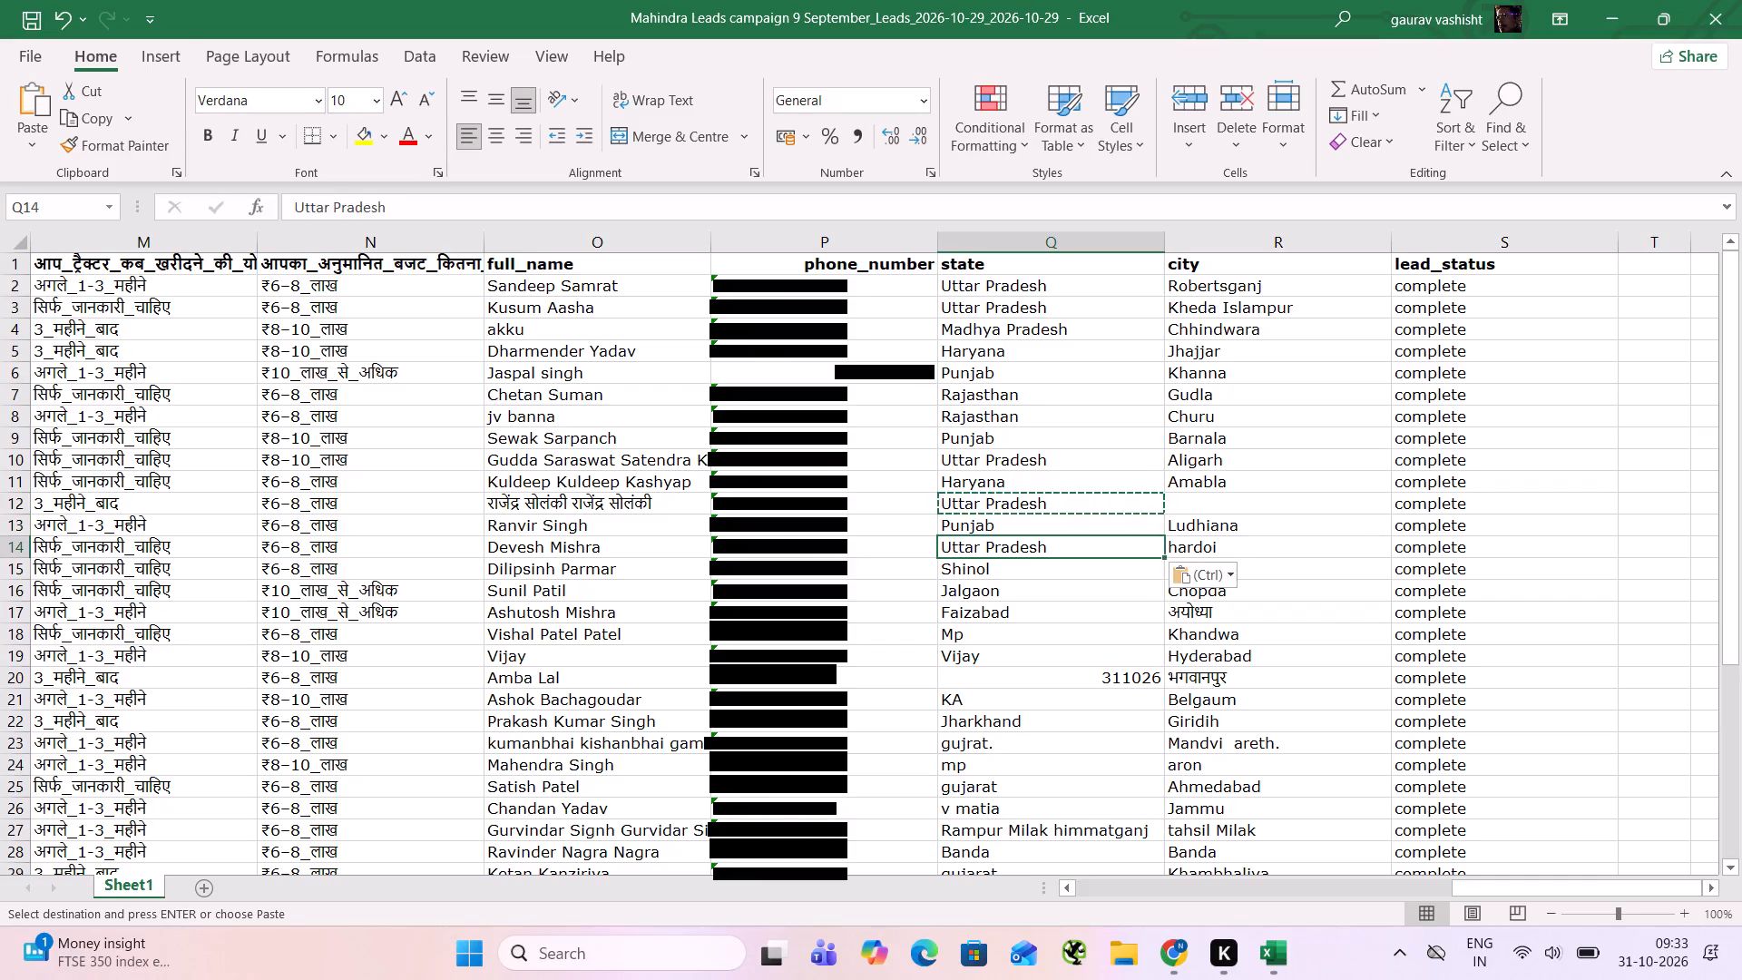
pyautogui.press('Down')
pyautogui.hotkey('ctrl', 'v')
pyautogui.press('Down')
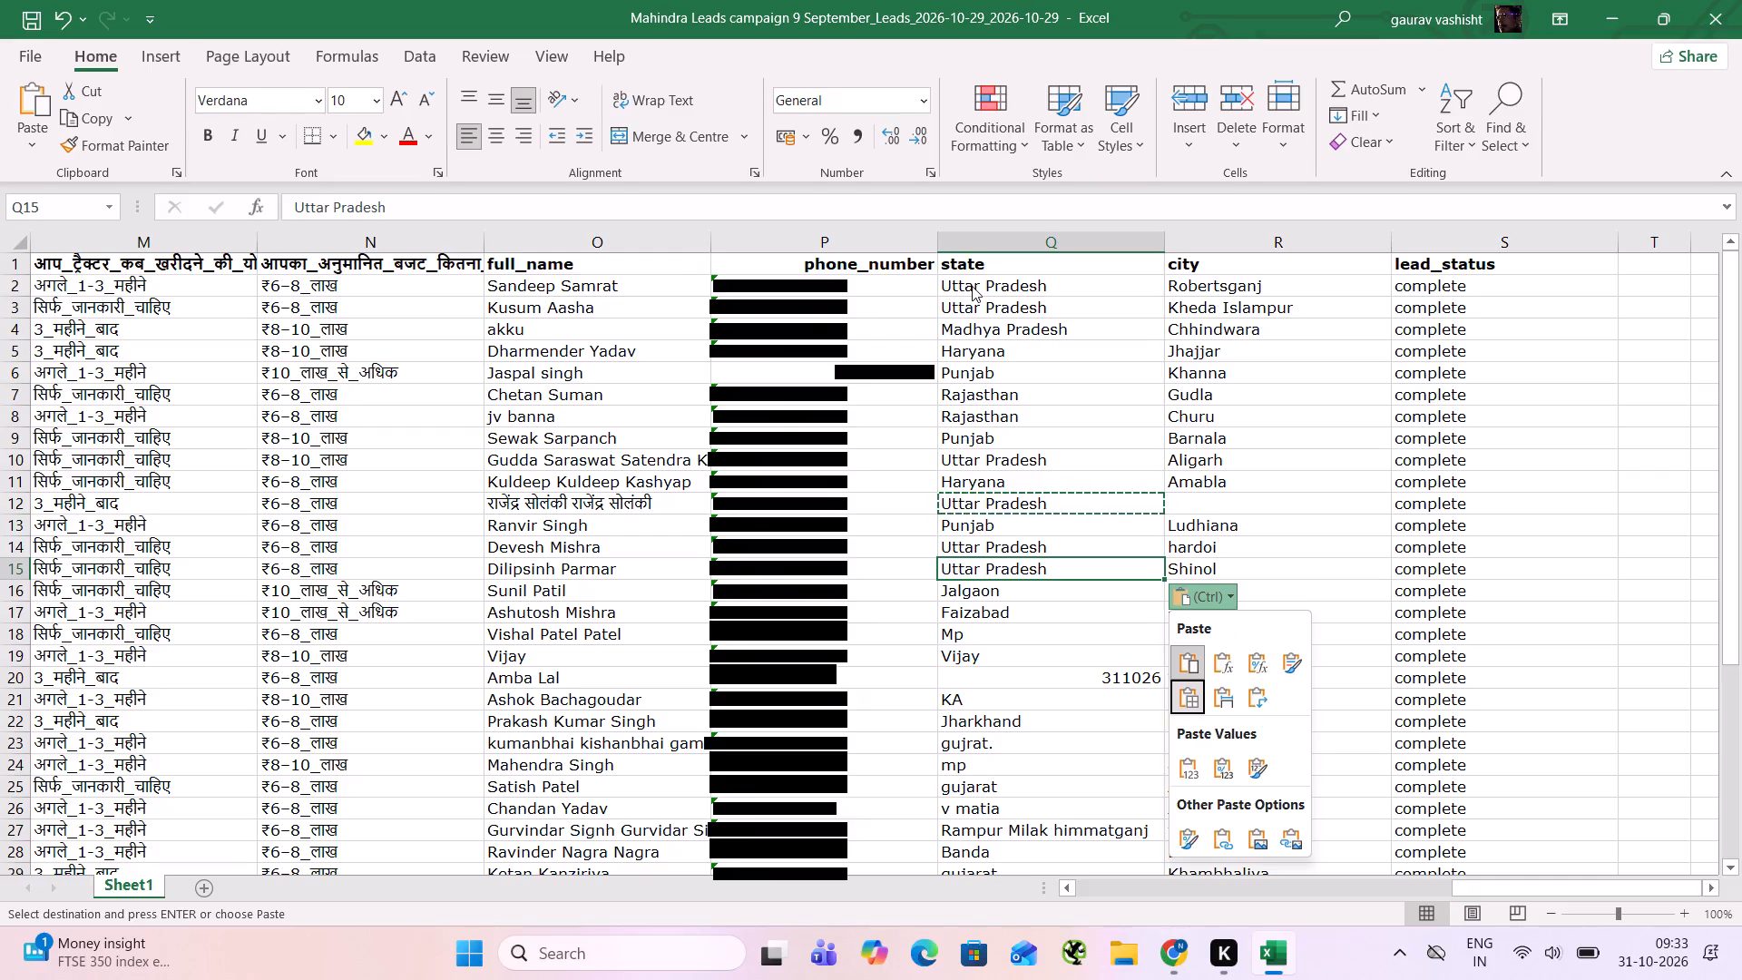
pyautogui.click(987, 599)
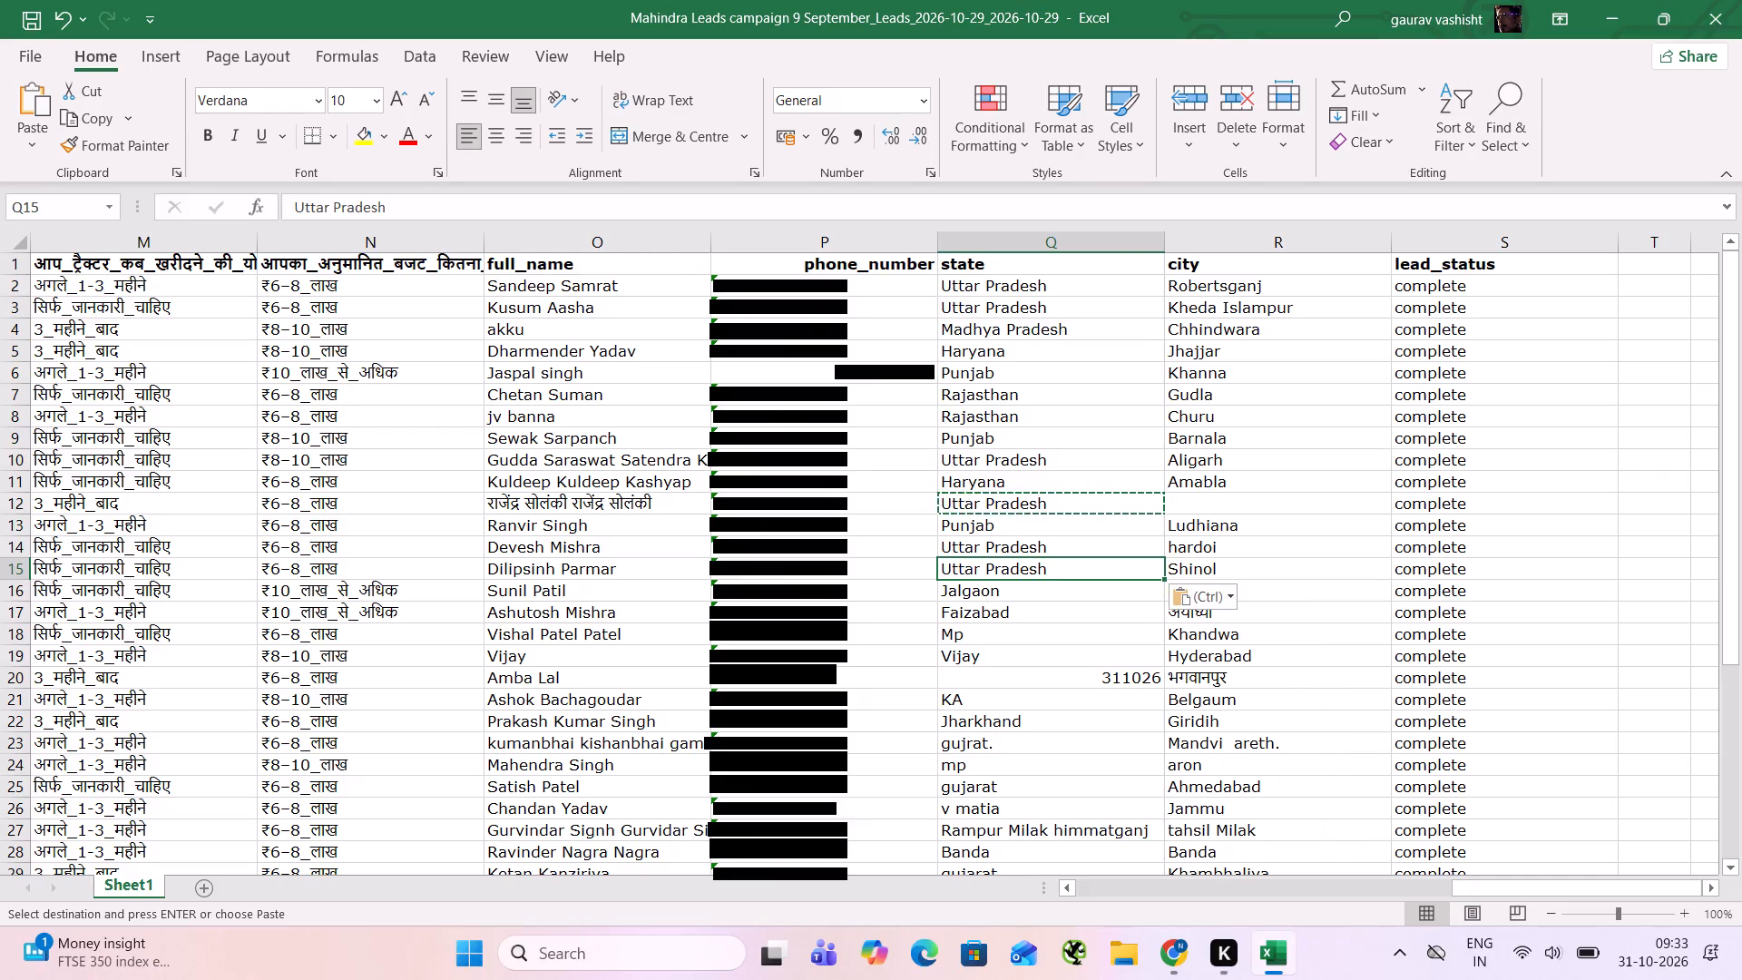
pyautogui.click(987, 584)
pyautogui.hotkey('ctrl', 'v')
pyautogui.click(985, 603)
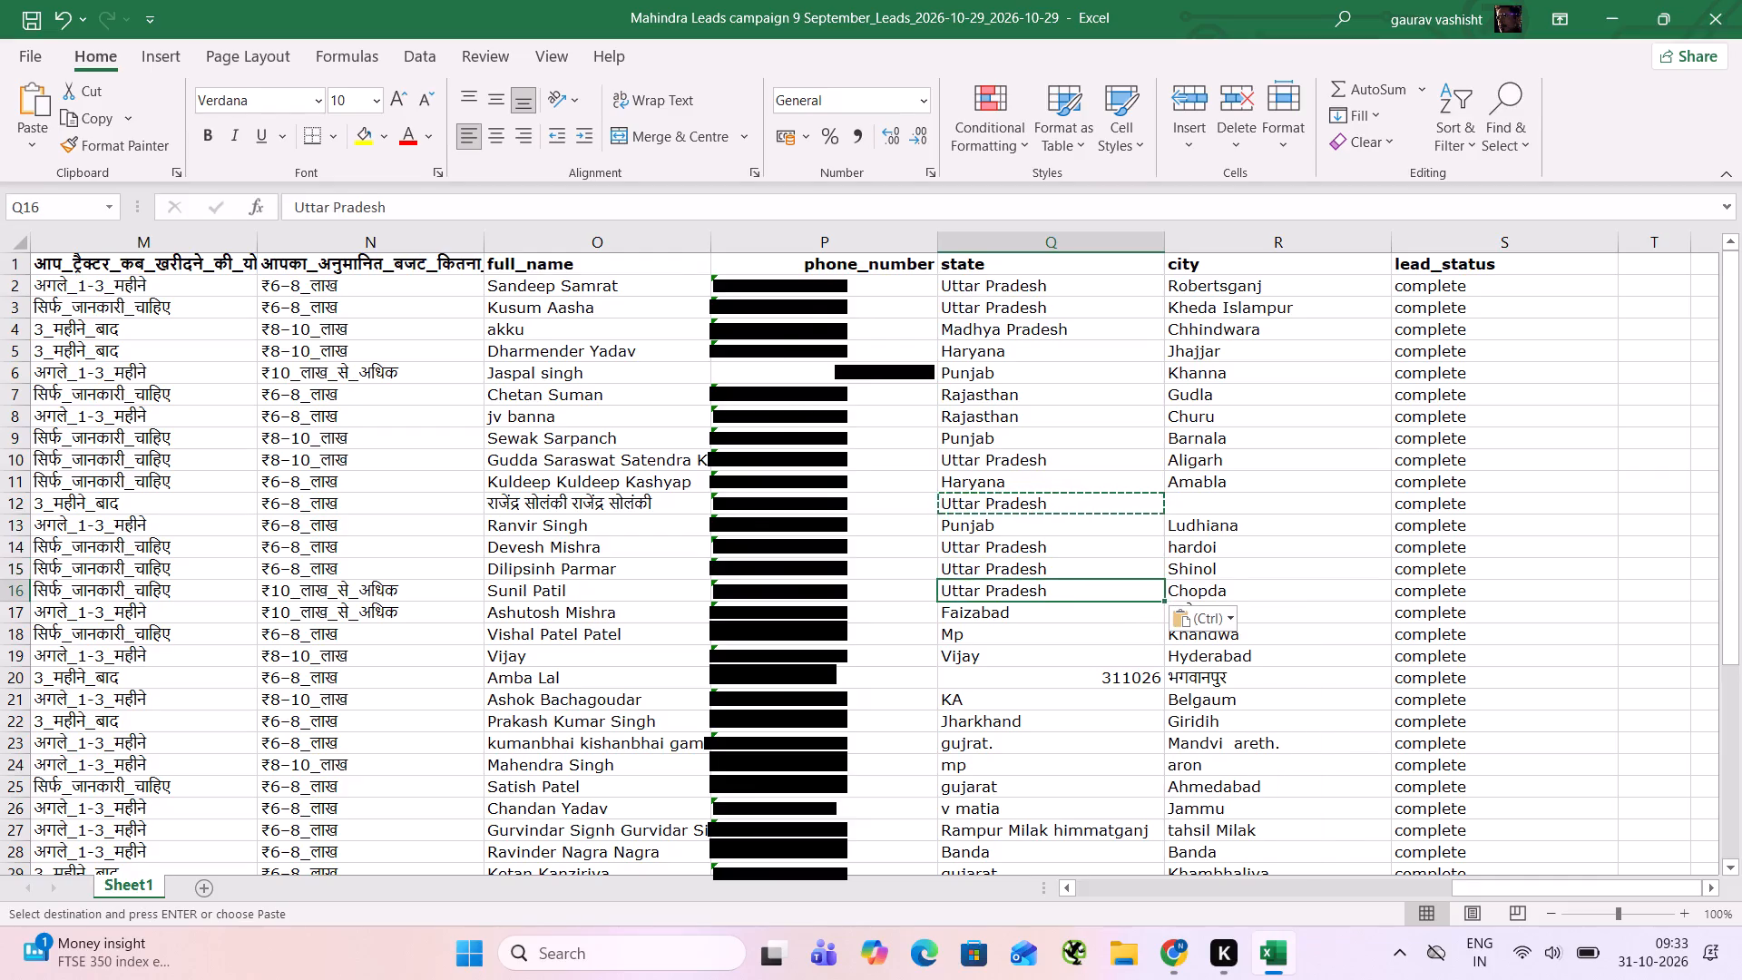
pyautogui.click(988, 616)
pyautogui.hotkey('ctrl', 'v')
pyautogui.press('Right')
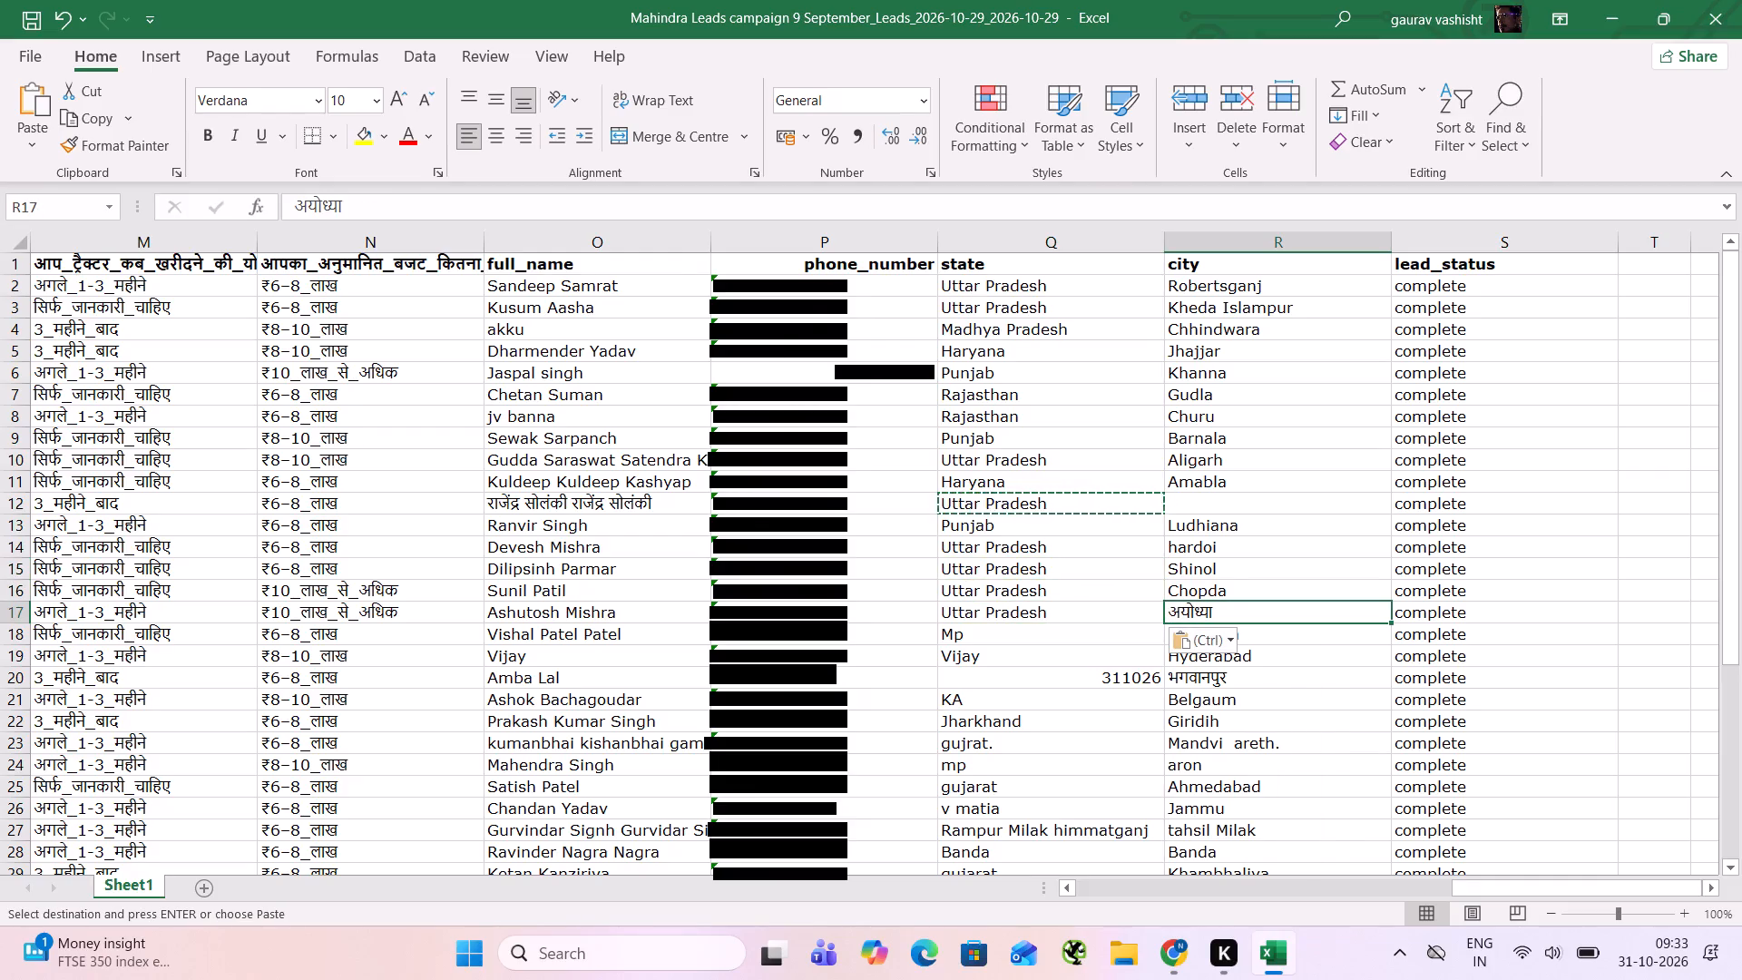
# Set the city in R17 to Aodhya and the state in Q18 to Madhya Pradesh.
pyautogui.hotkey('shift', 'a')
pyautogui.write('odhya')
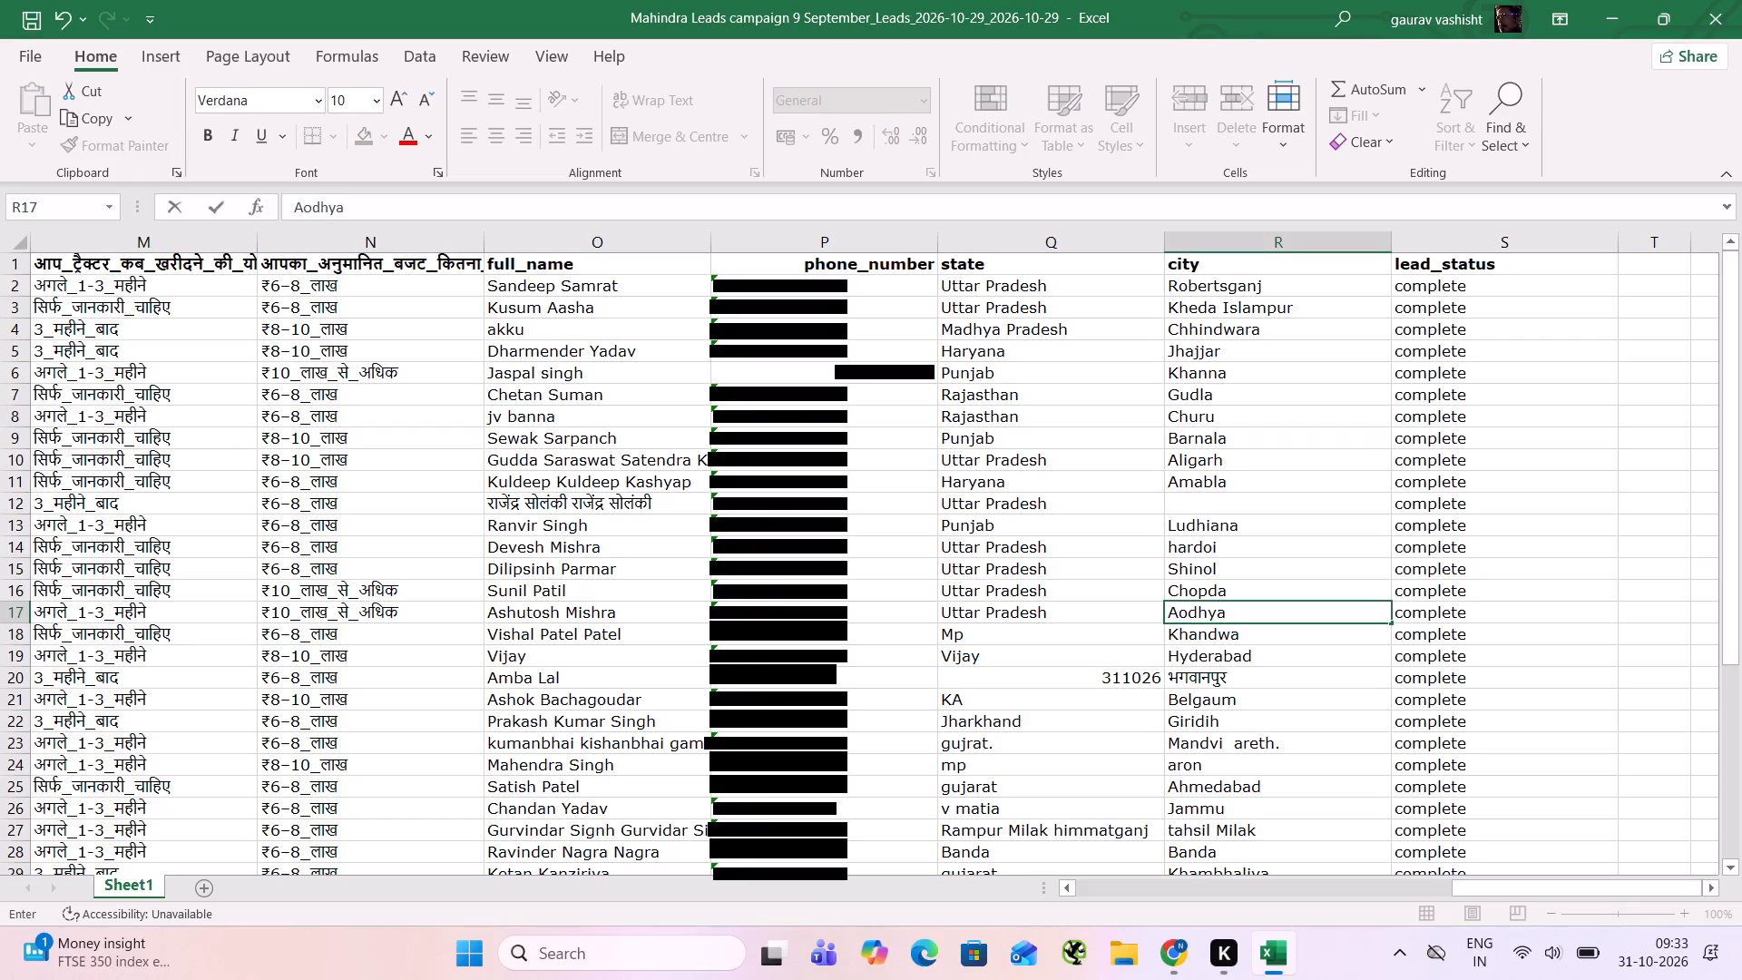
pyautogui.press('Down')
pyautogui.press('Left')
pyautogui.write('Madhya')
pyautogui.press('space')
pyautogui.press('Return')
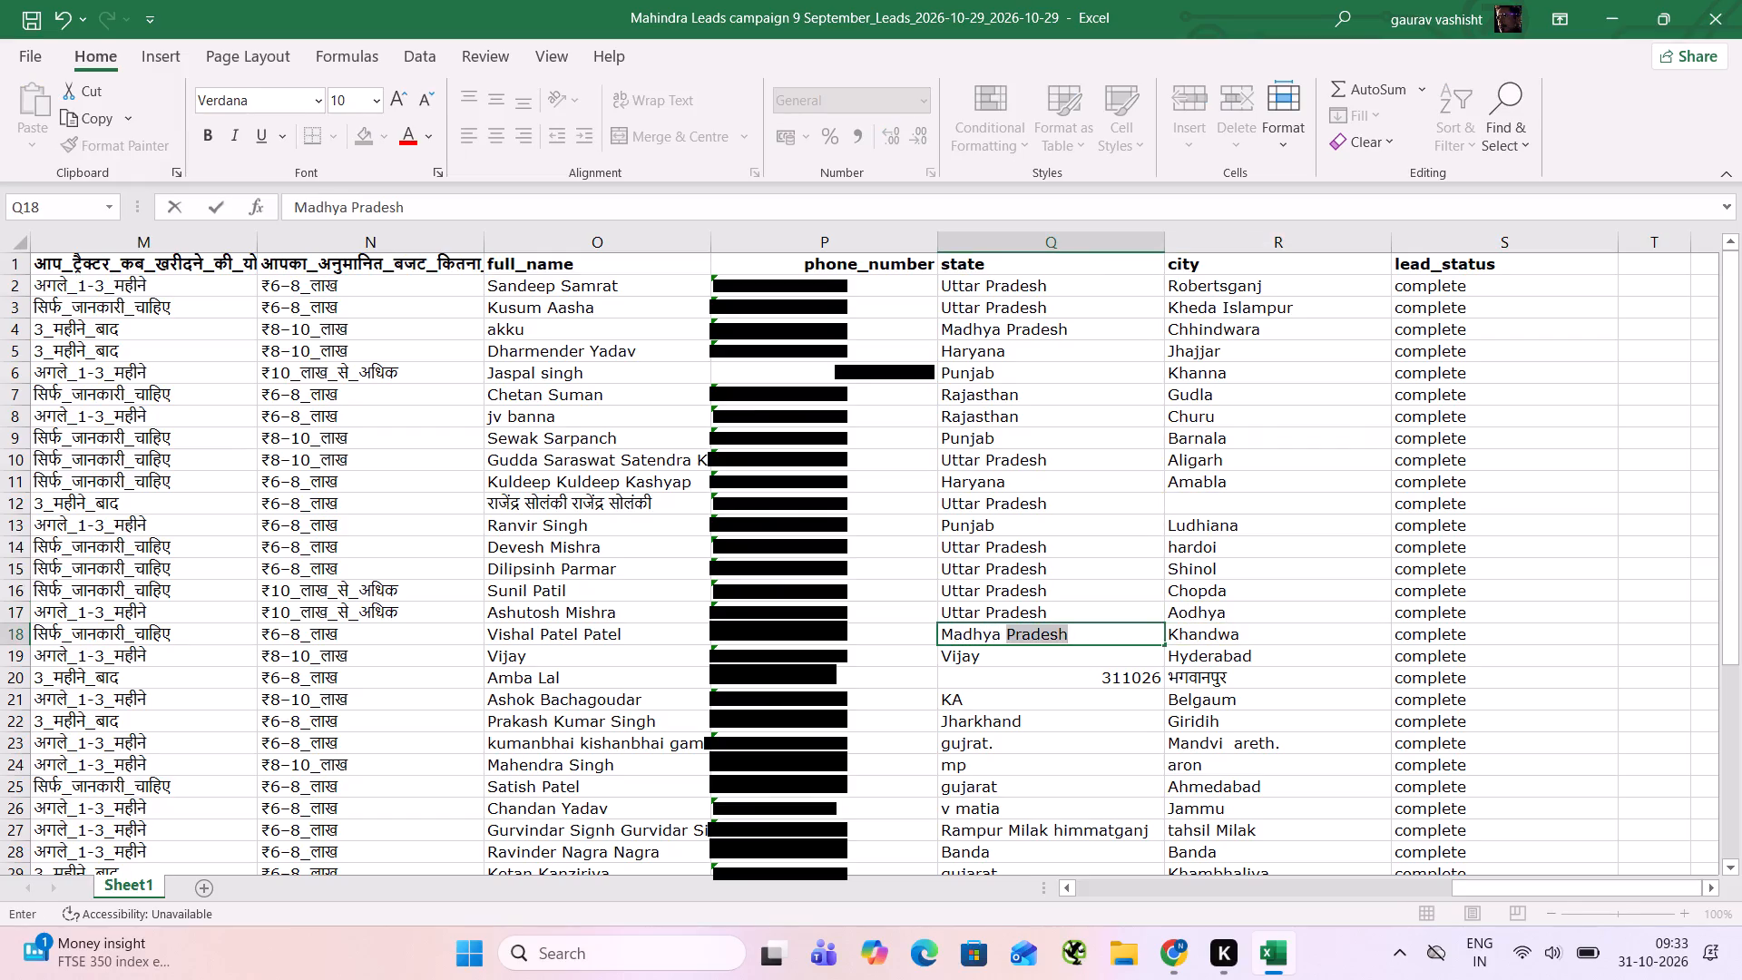
# Clear the city in R19 and set the state in Q19 to Telengana.
pyautogui.press('Right')
pyautogui.press('BackSpace')
pyautogui.press('Down')
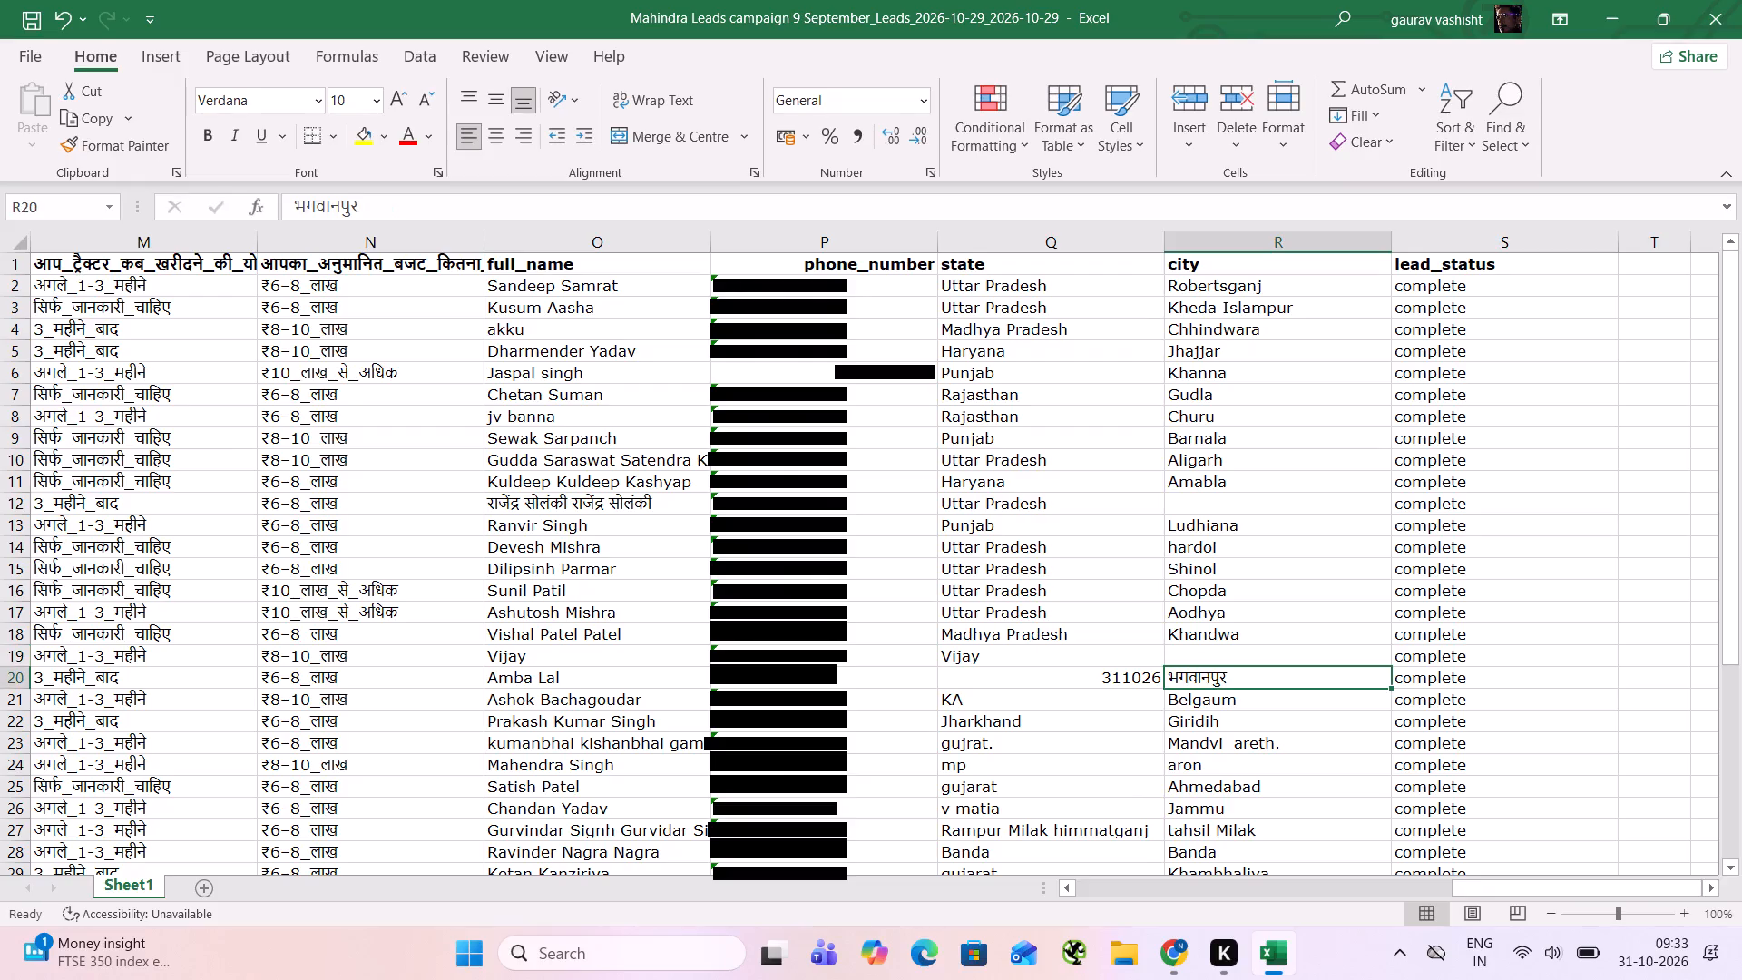
pyautogui.press('Left')
pyautogui.press('Up')
pyautogui.hotkey('shift', 'h')
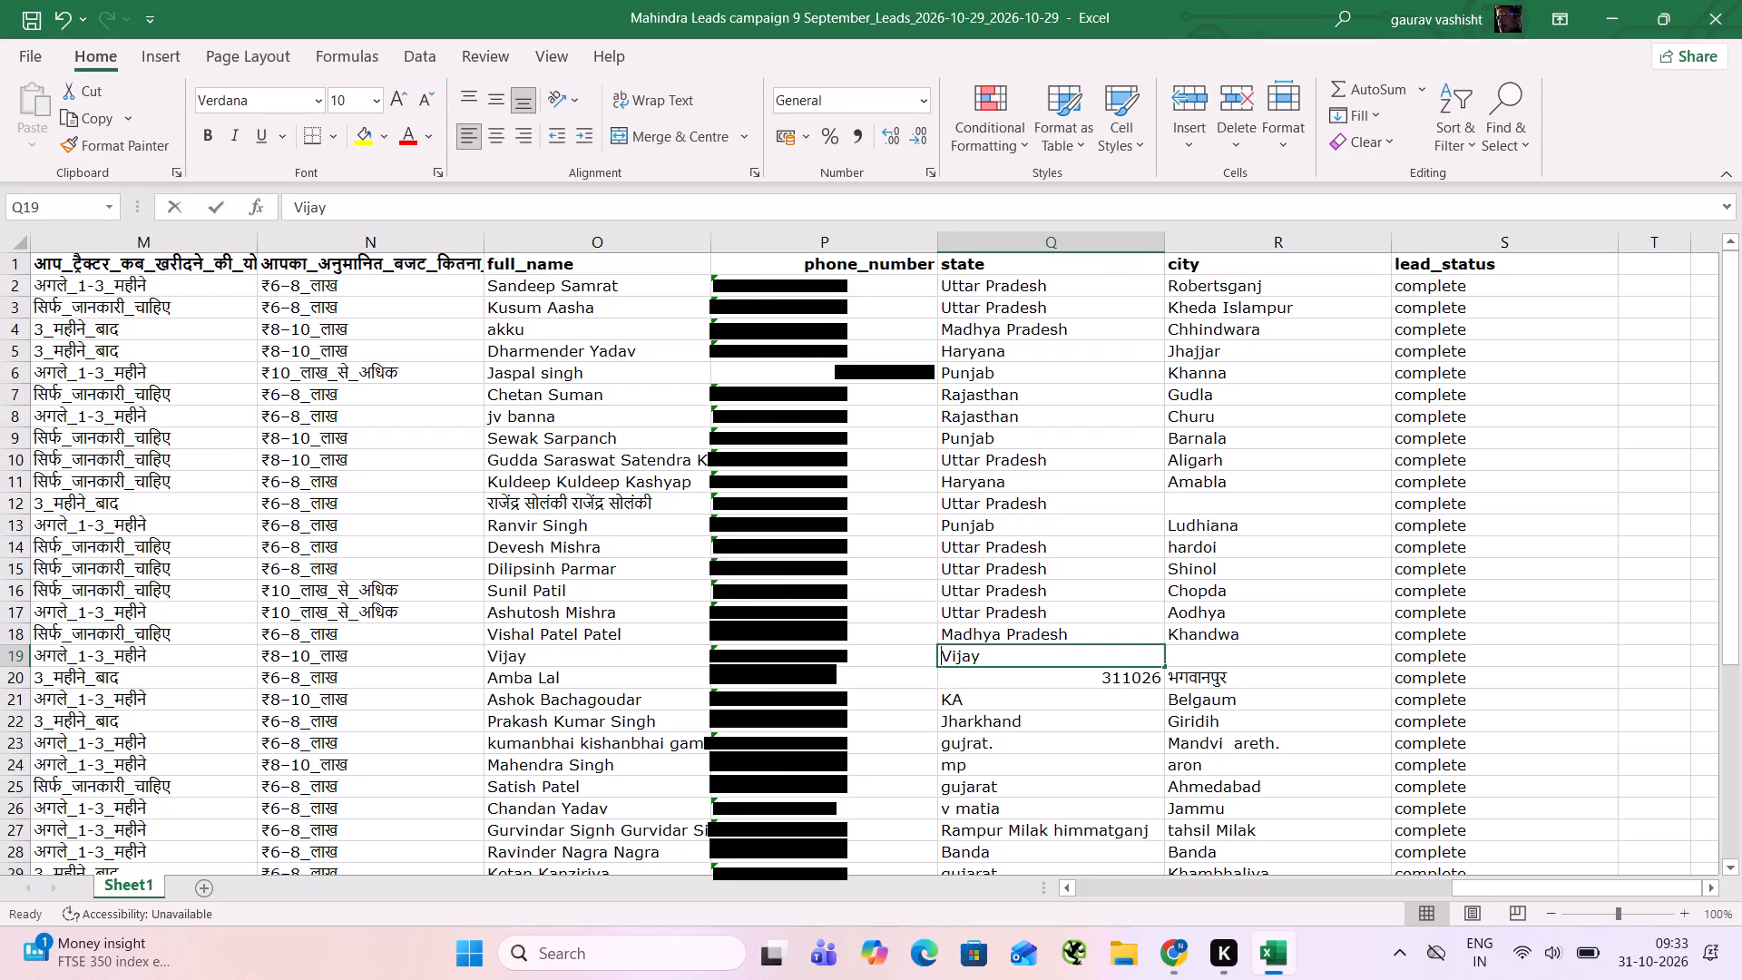
pyautogui.press('BackSpace')
pyautogui.write('Telengana')
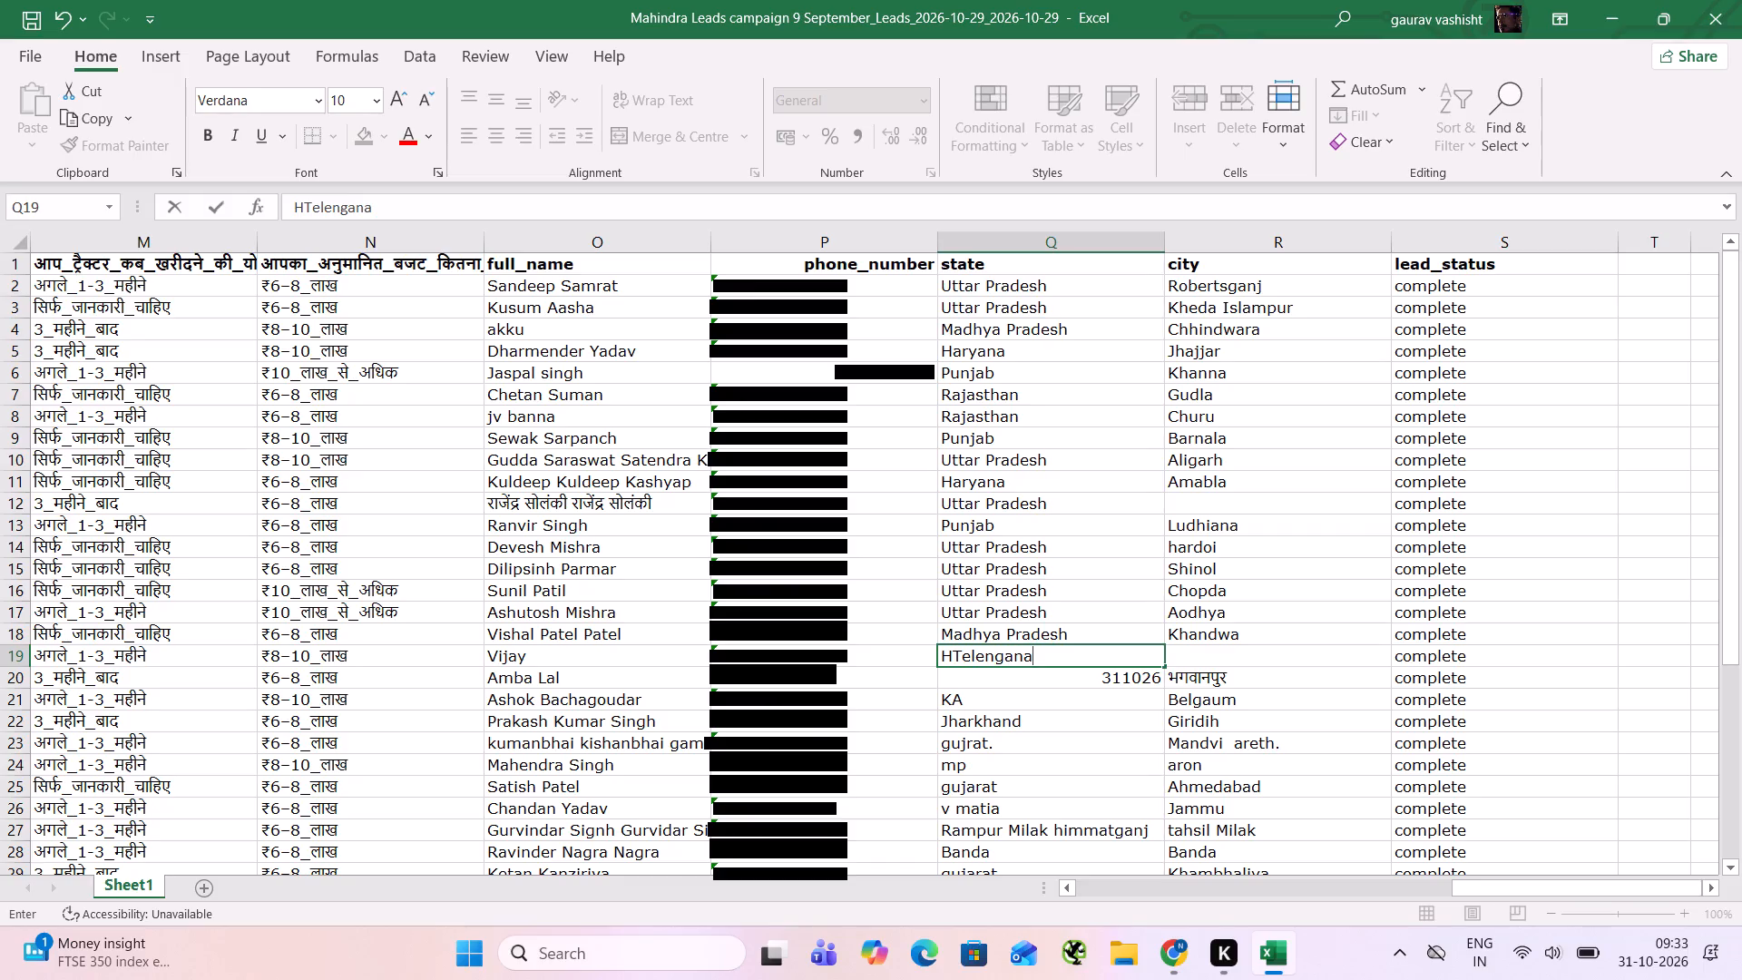
pyautogui.click(958, 662)
pyautogui.press('Left')
pyautogui.press(']')
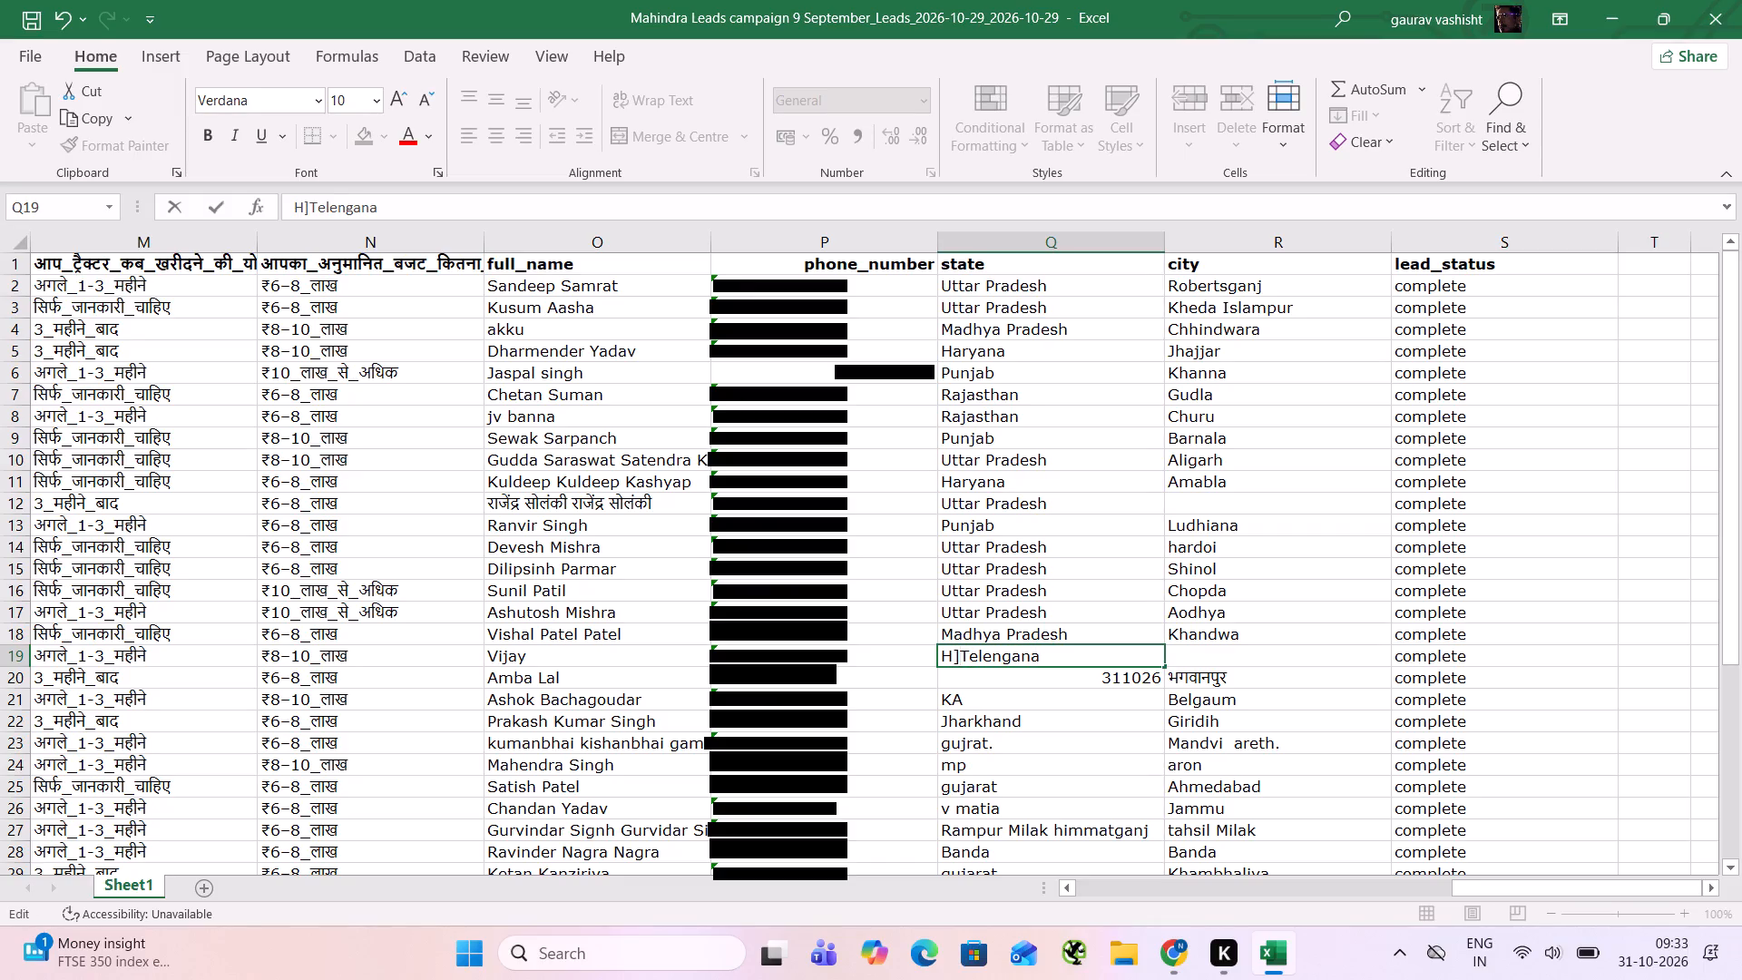
pyautogui.press('BackSpace')
pyautogui.press('BackSpace')
pyautogui.press('Return')
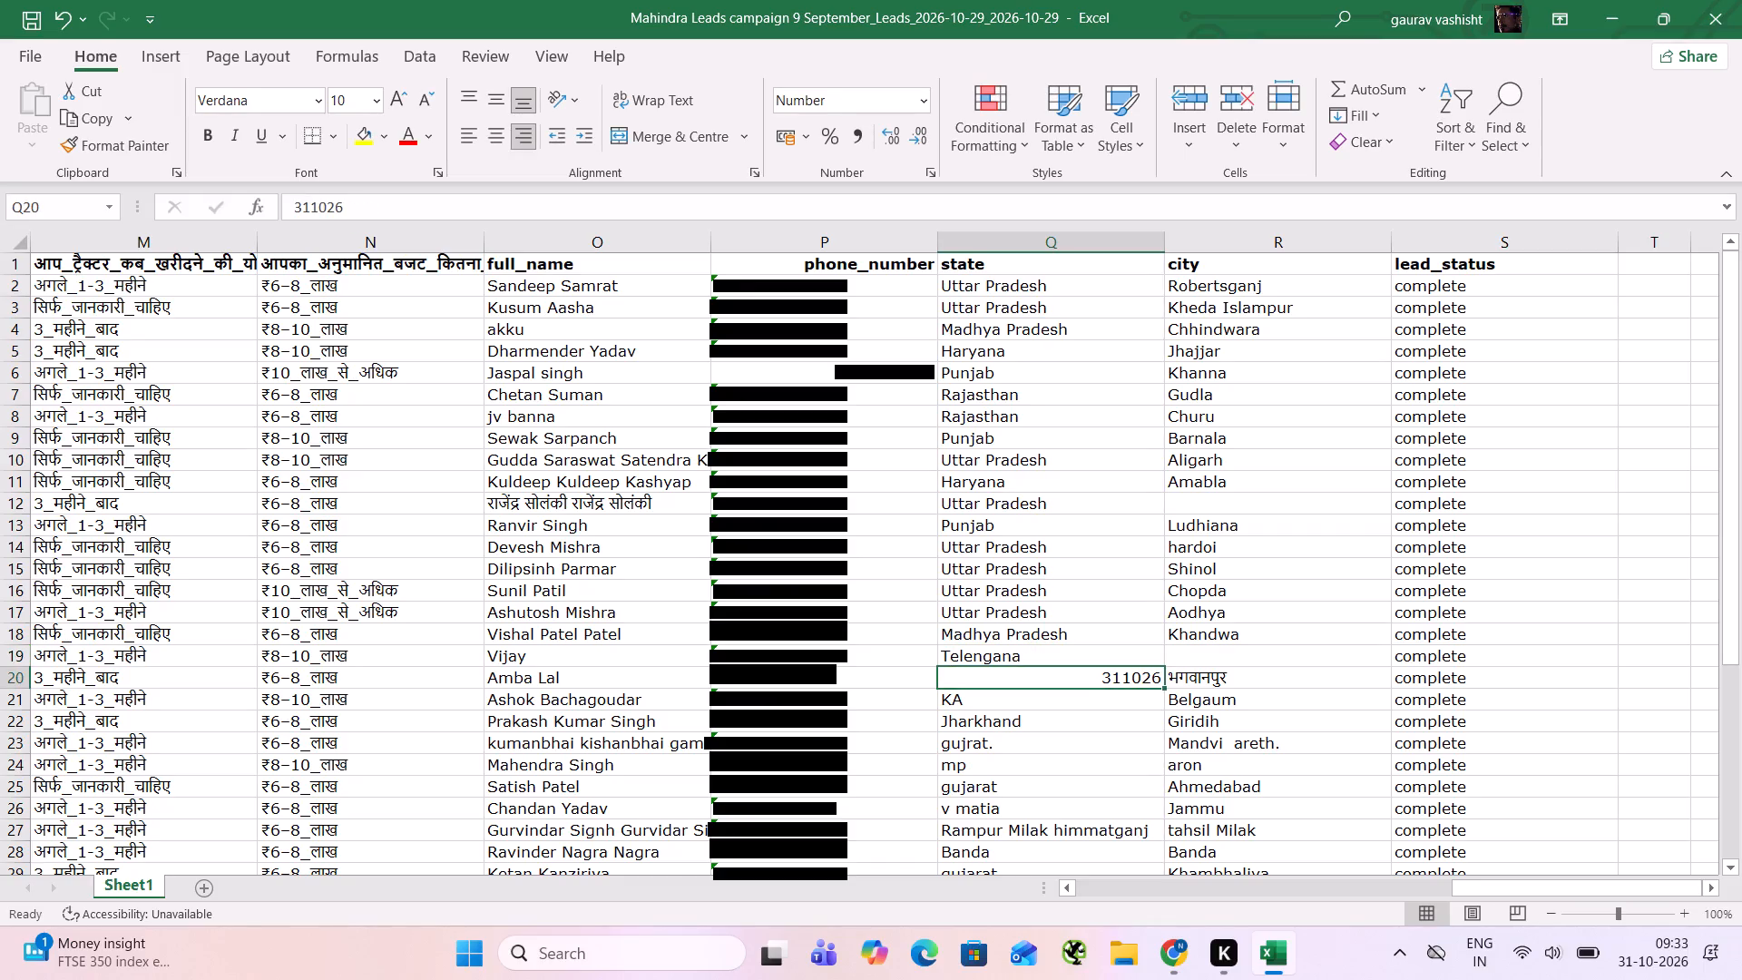
# Replace the state in Q20 with Uttar Pradesh copied from Q17 and clear the city in R20.
pyautogui.press('Up')
pyautogui.press('Up')
pyautogui.press('Up')
pyautogui.hotkey('ctrl', 'c')
pyautogui.press('Down')
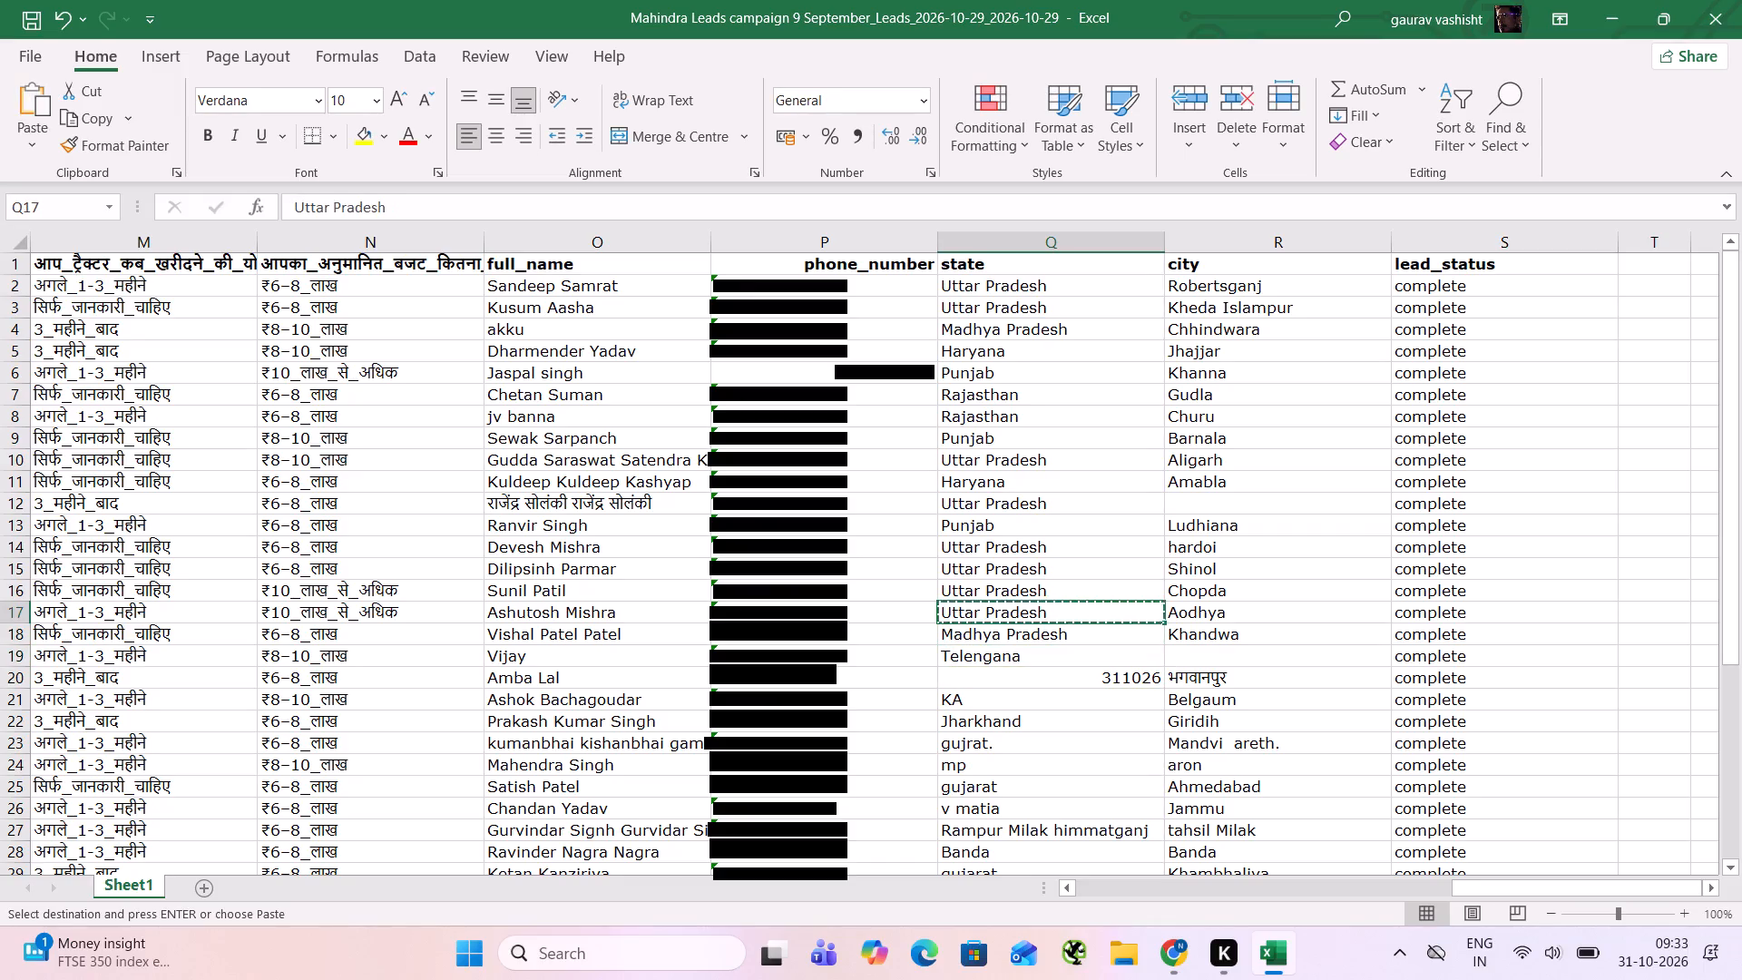
pyautogui.press('Down')
pyautogui.press('Down')
pyautogui.hotkey('ctrl', 'v')
pyautogui.press('Right')
pyautogui.press('BackSpace')
pyautogui.press('Down')
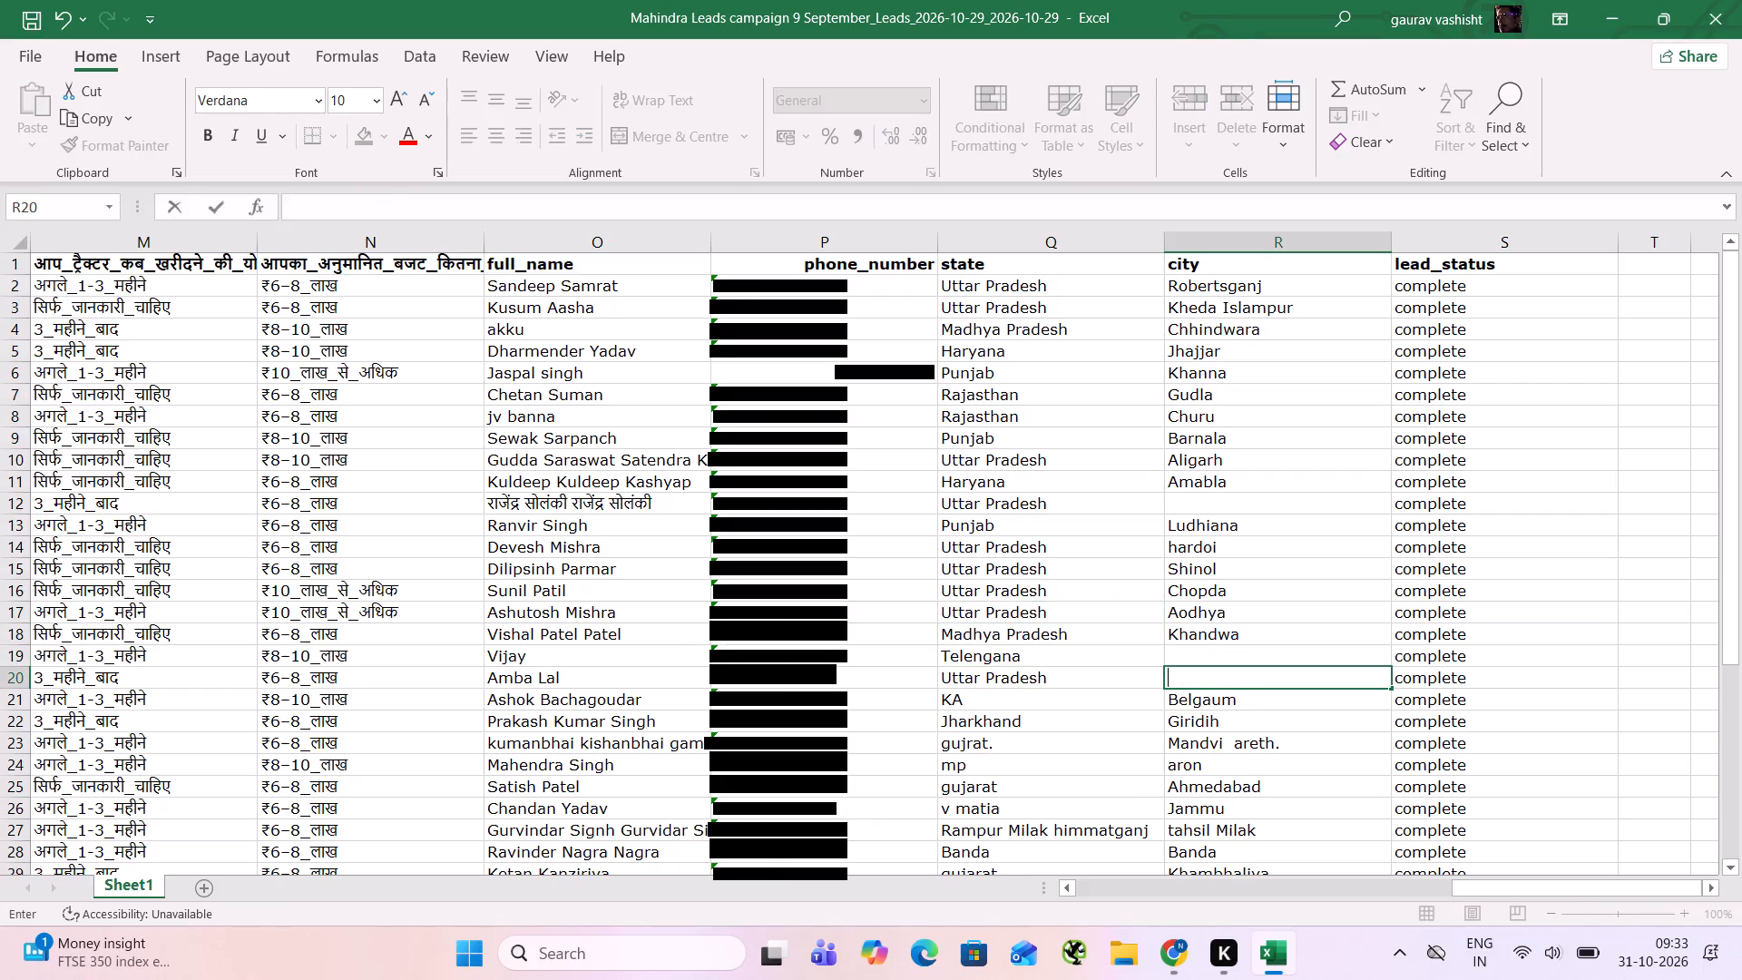
# Set the state in Q21 to Karnataka and the state in Q23 to Gujarat.
pyautogui.press('Left')
pyautogui.write('Karnataka')
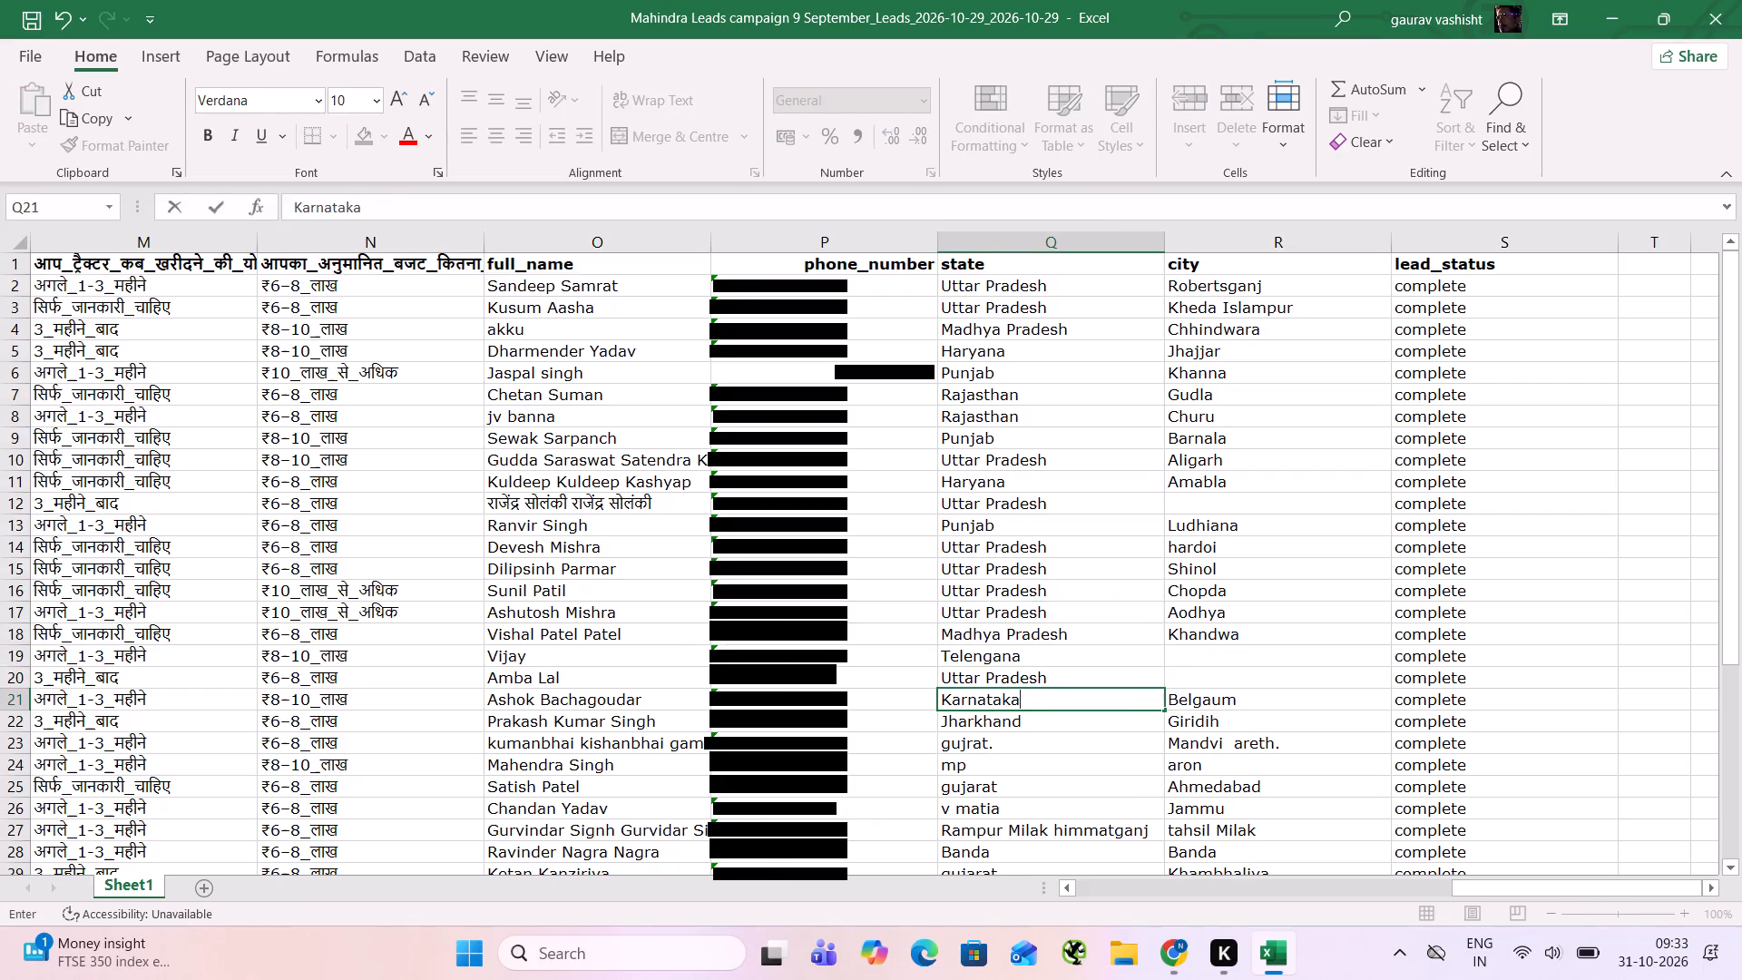
pyautogui.press('Right')
pyautogui.press('Down')
pyautogui.press('Left')
pyautogui.press('Down')
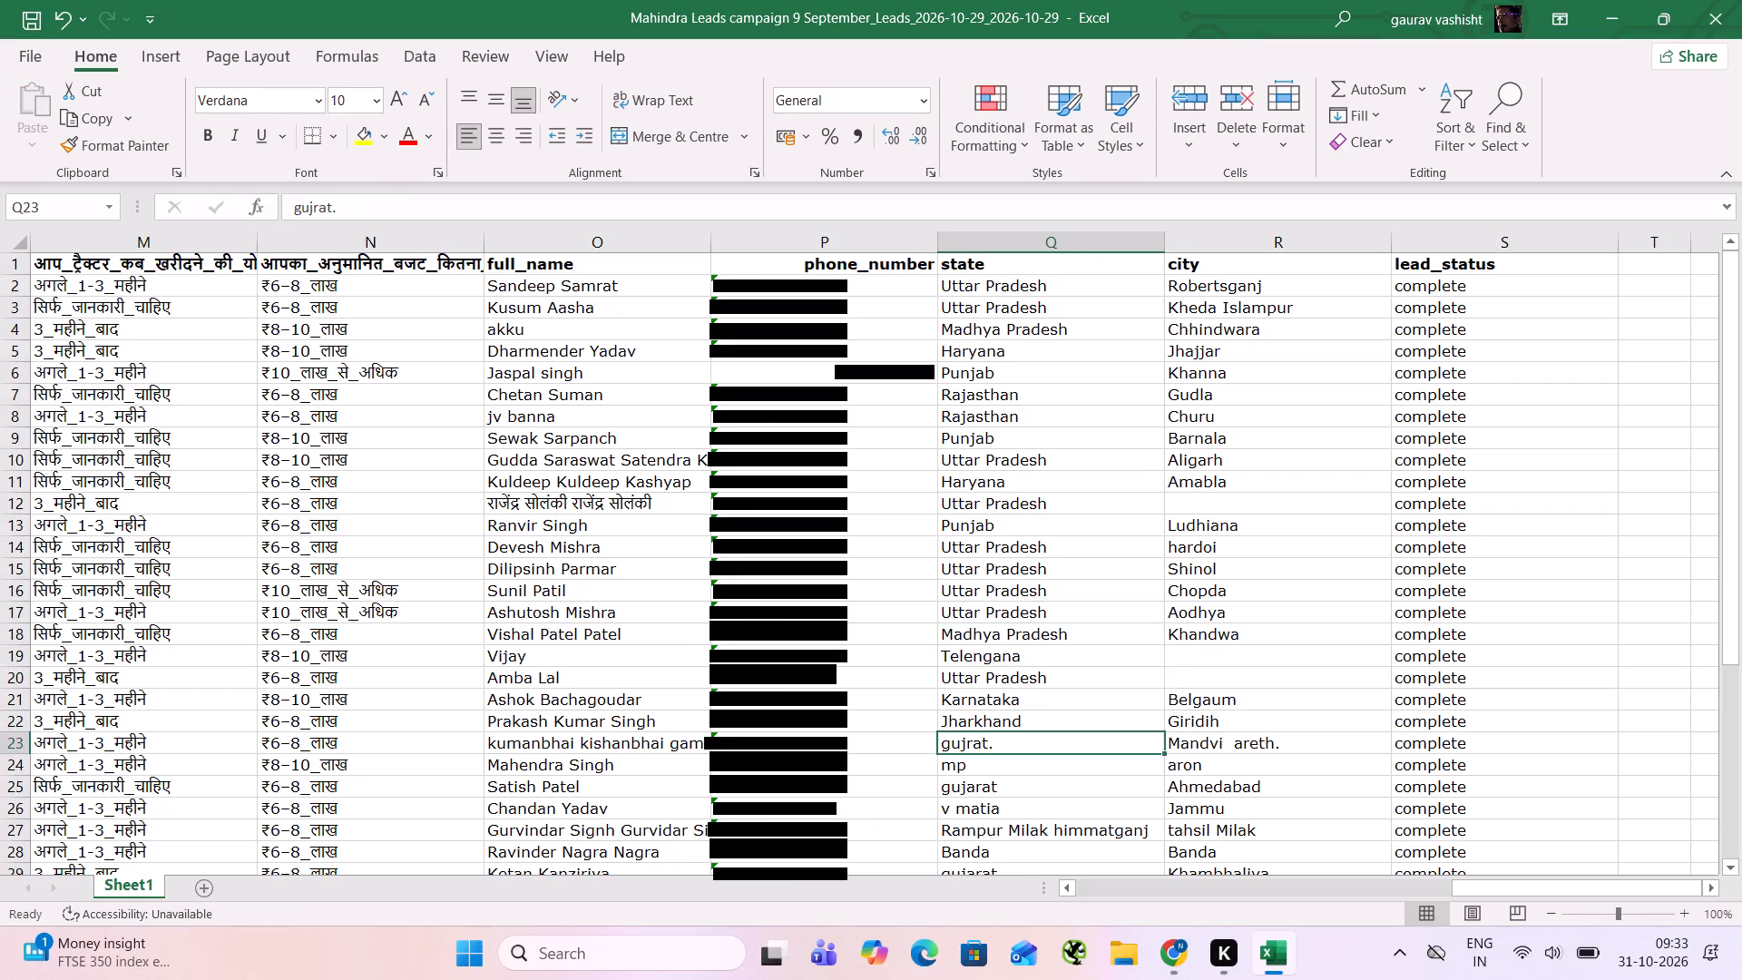
pyautogui.write('Guja')
pyautogui.write('rat')
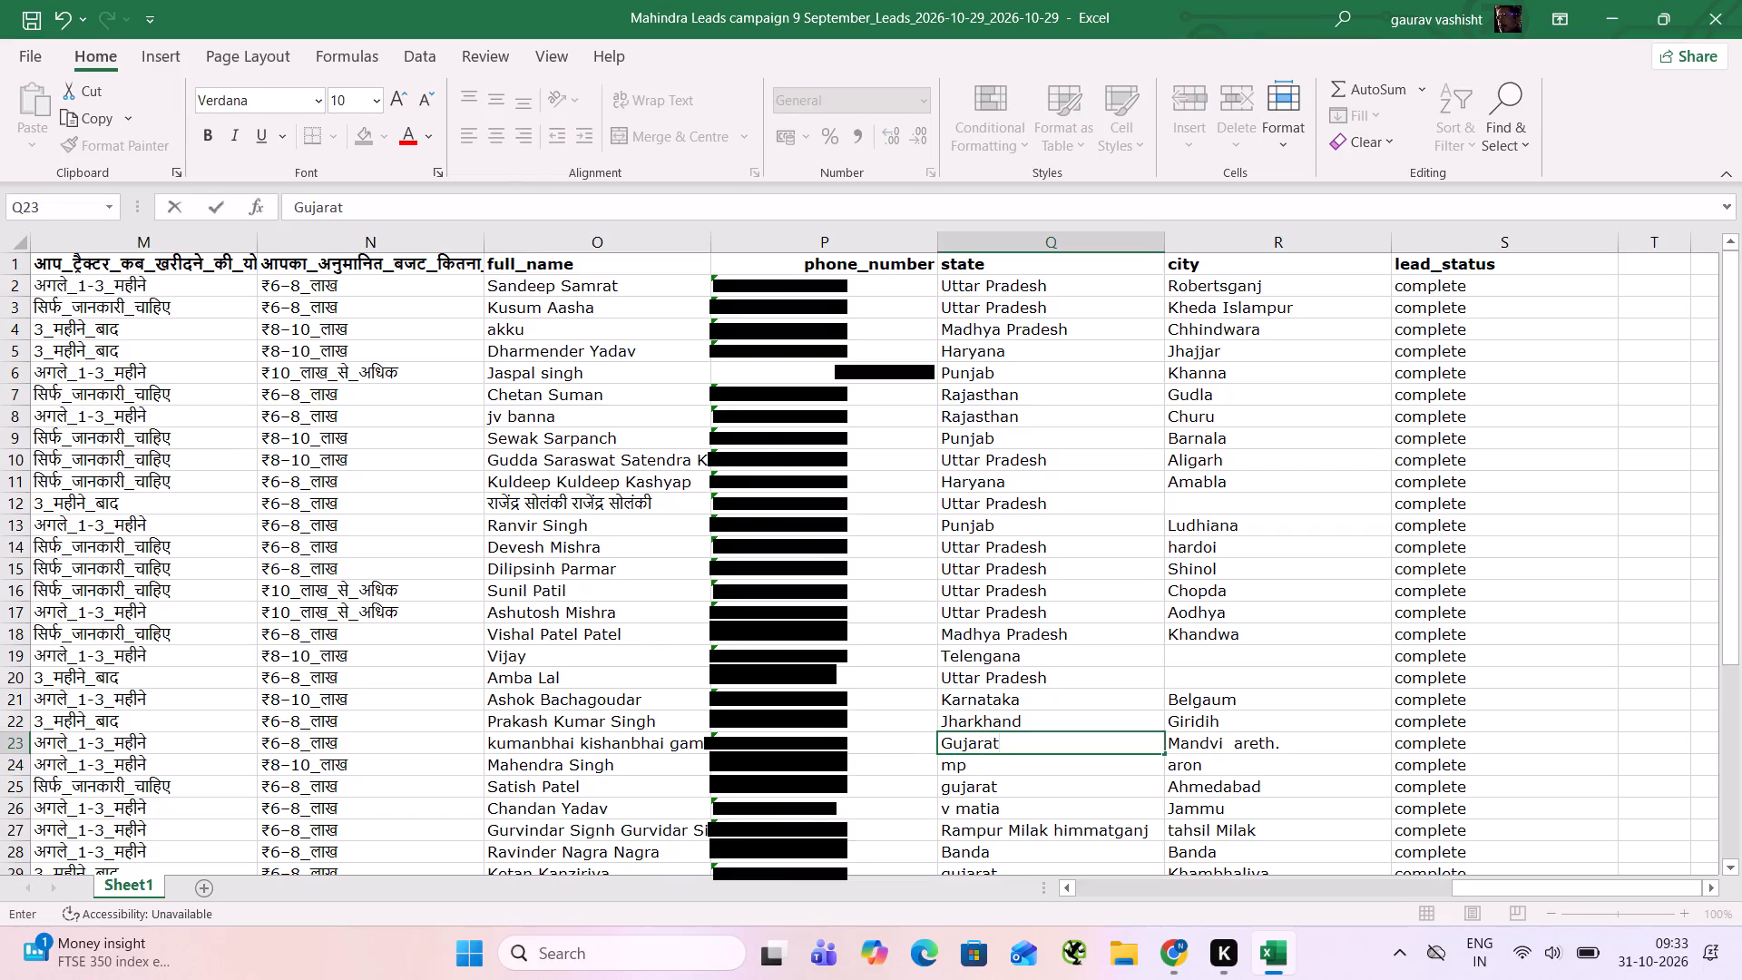
# Clear the city in R24 and set the state in Q24 to Madhya Pradesh.
pyautogui.press('Right')
pyautogui.press('Down')
pyautogui.press('BackSpace')
pyautogui.press('Left')
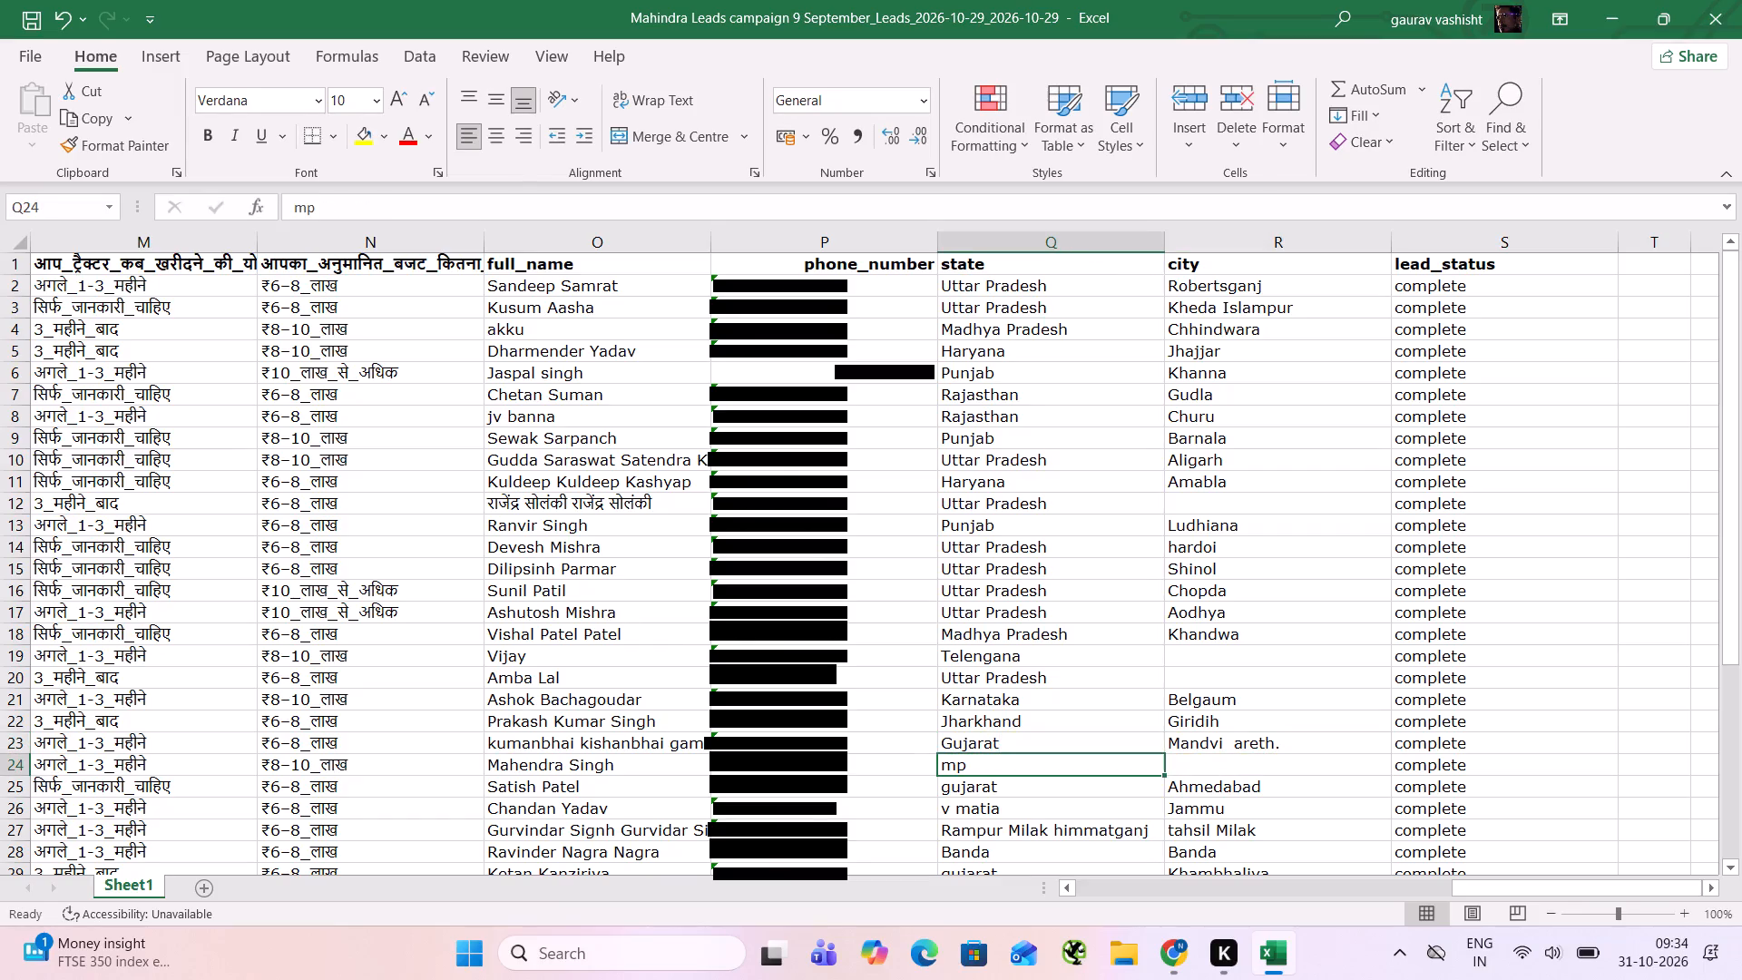
pyautogui.write('Madhya')
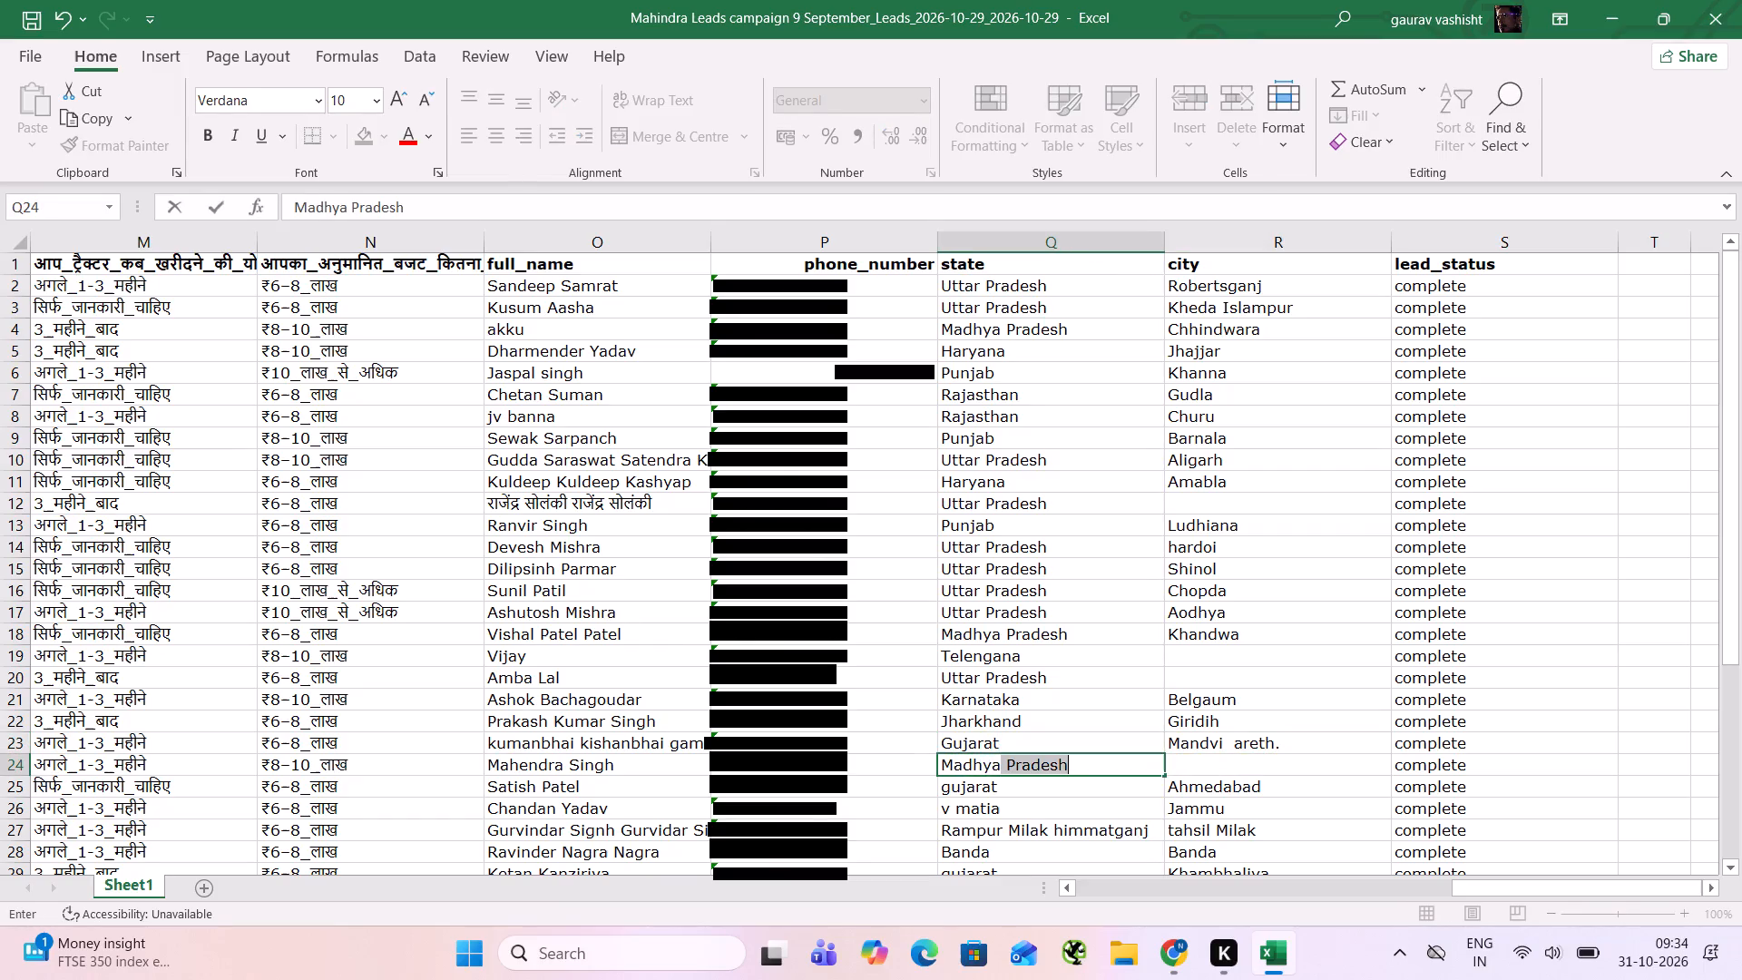
pyautogui.press('space')
pyautogui.press('Return')
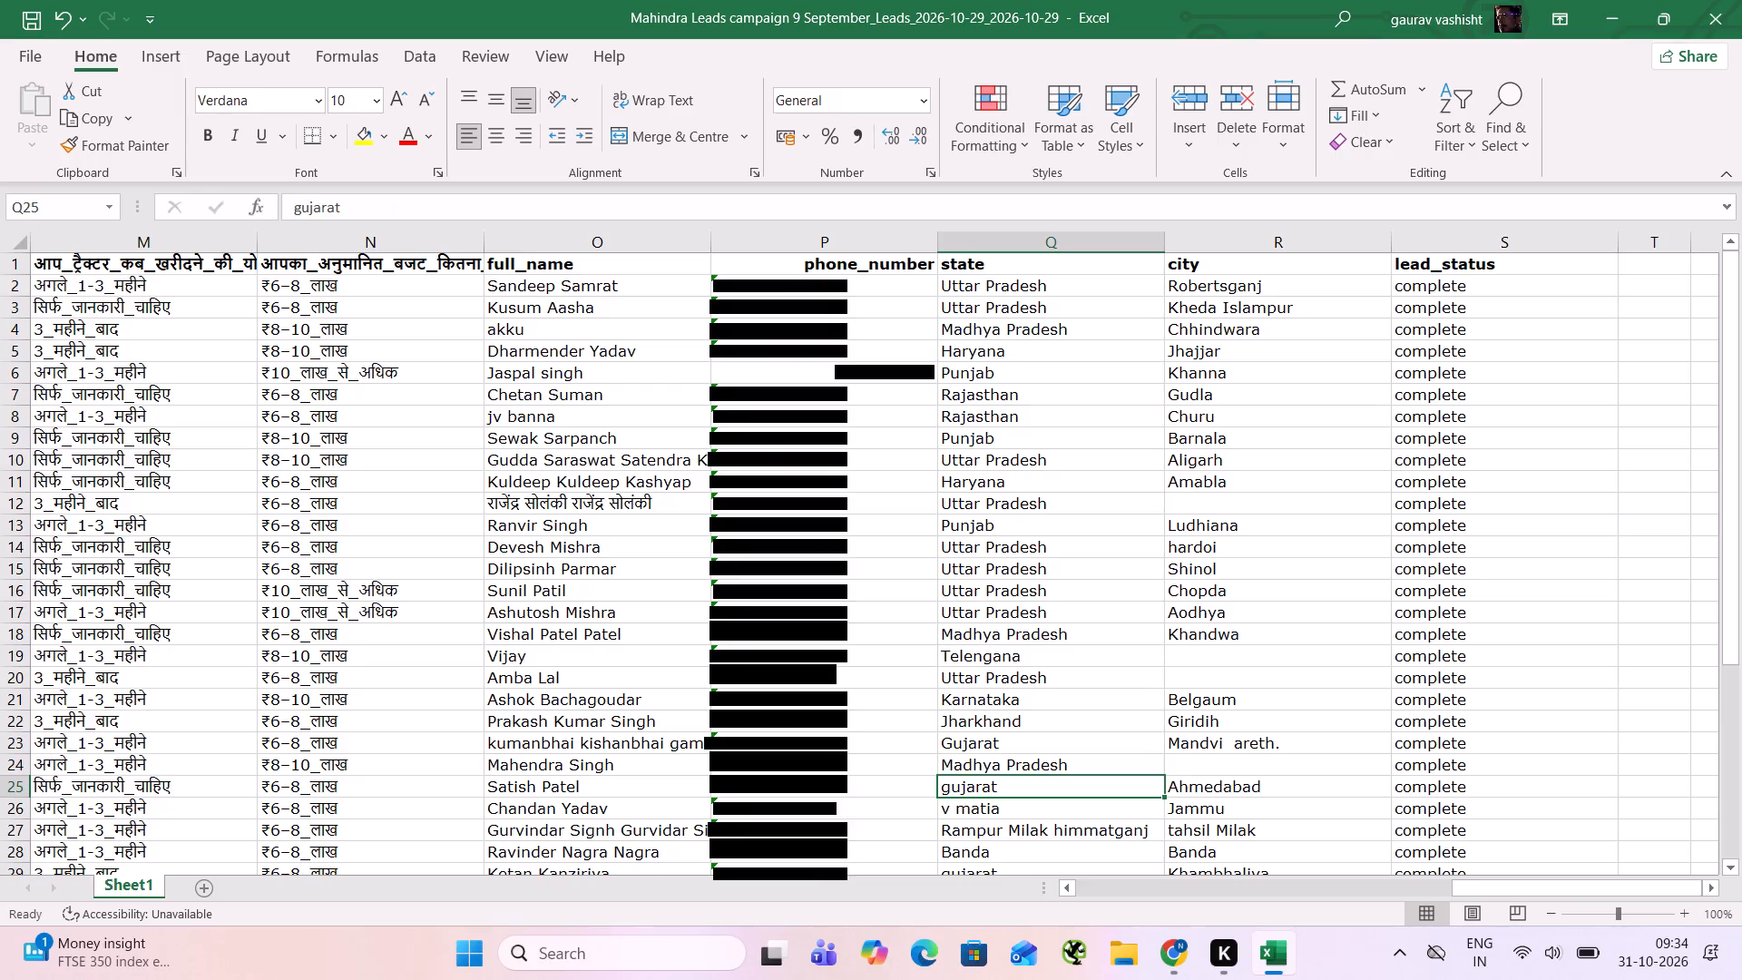
# Set the state in Q25 to Gujarat and the state in Q26 to Jammu And Kashmir.
pyautogui.write('Gujarat')
pyautogui.press('Right')
pyautogui.press('Down')
pyautogui.press('Left')
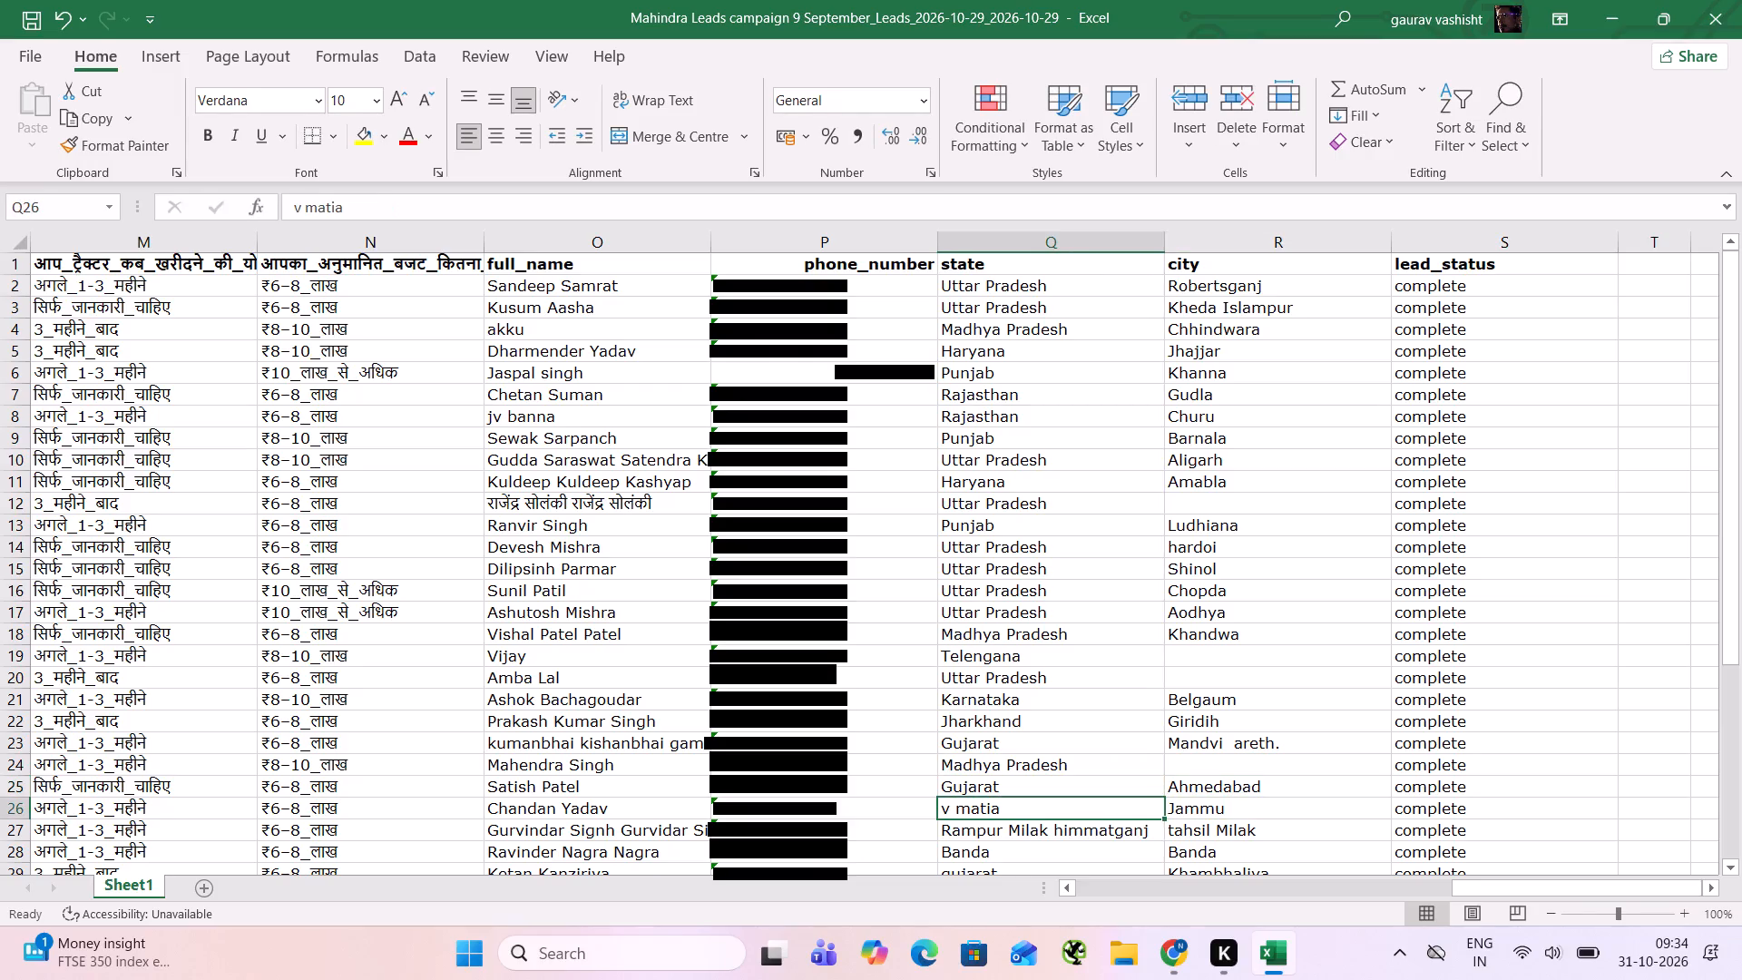
pyautogui.write('Jamm')
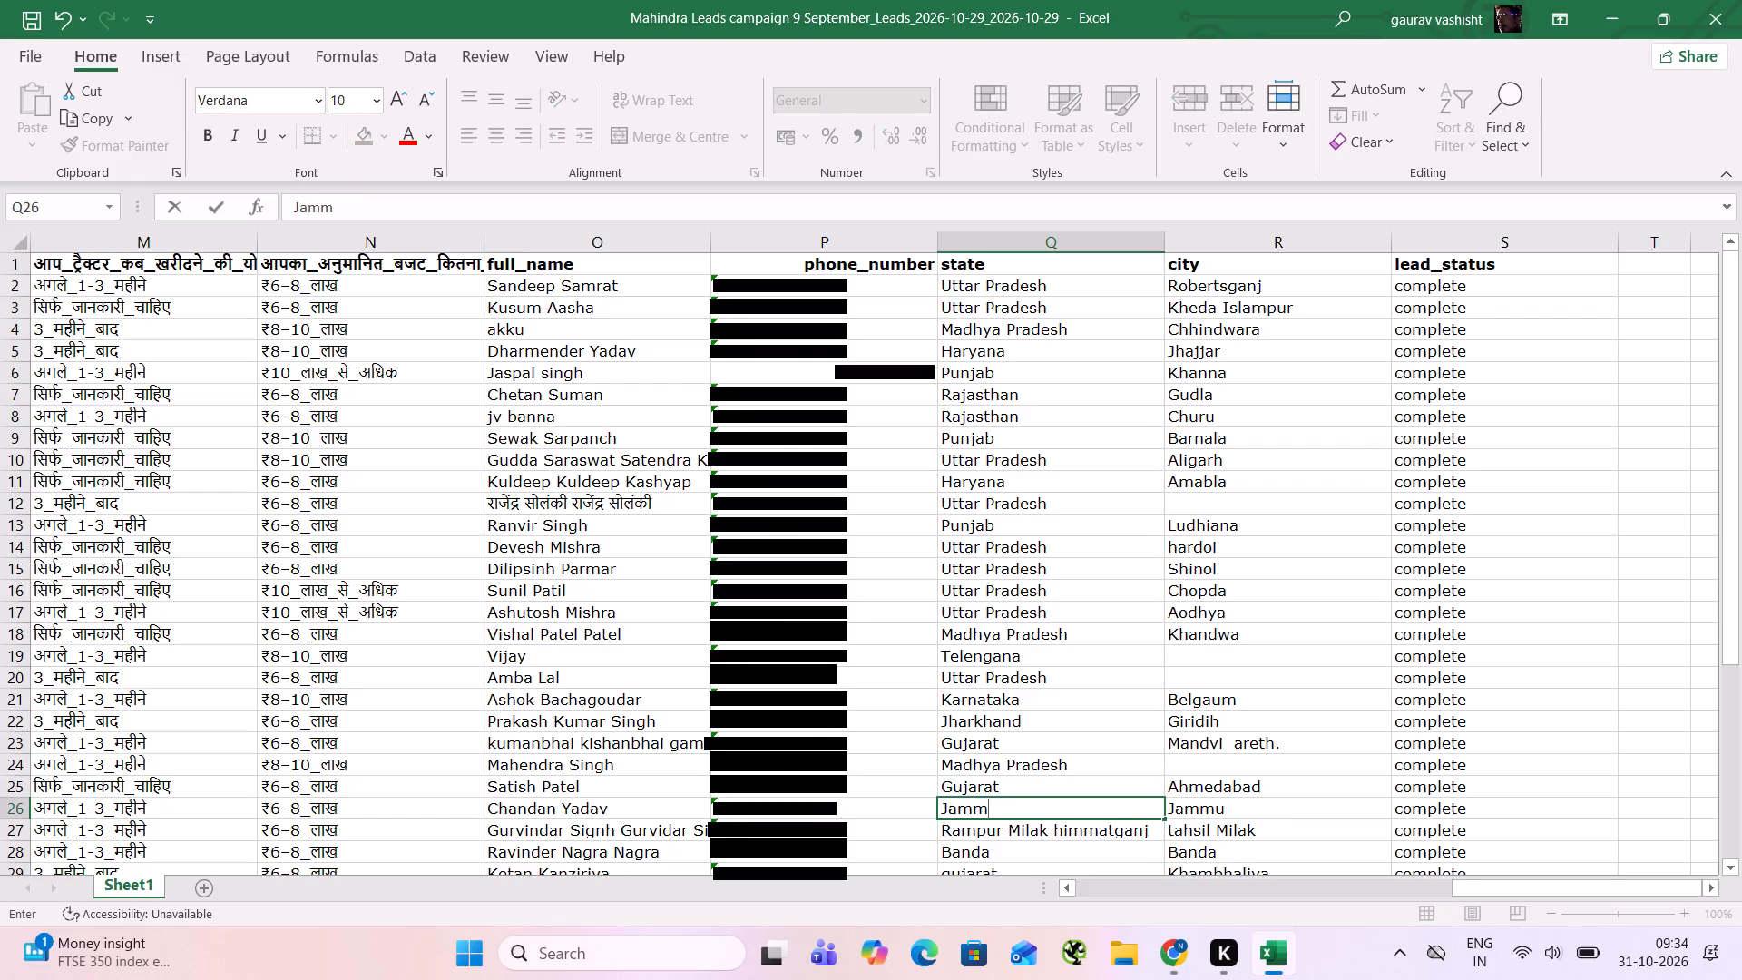
pyautogui.write('u')
pyautogui.press('space')
pyautogui.write('And k')
pyautogui.press('BackSpace')
pyautogui.write('Kashmir')
# Clear the city in R27 and copy Uttar Pradesh from Q15 into the state cells Q27 and Q28.
pyautogui.press('Right')
pyautogui.press('Down')
pyautogui.press('BackSpace')
pyautogui.press('Left')
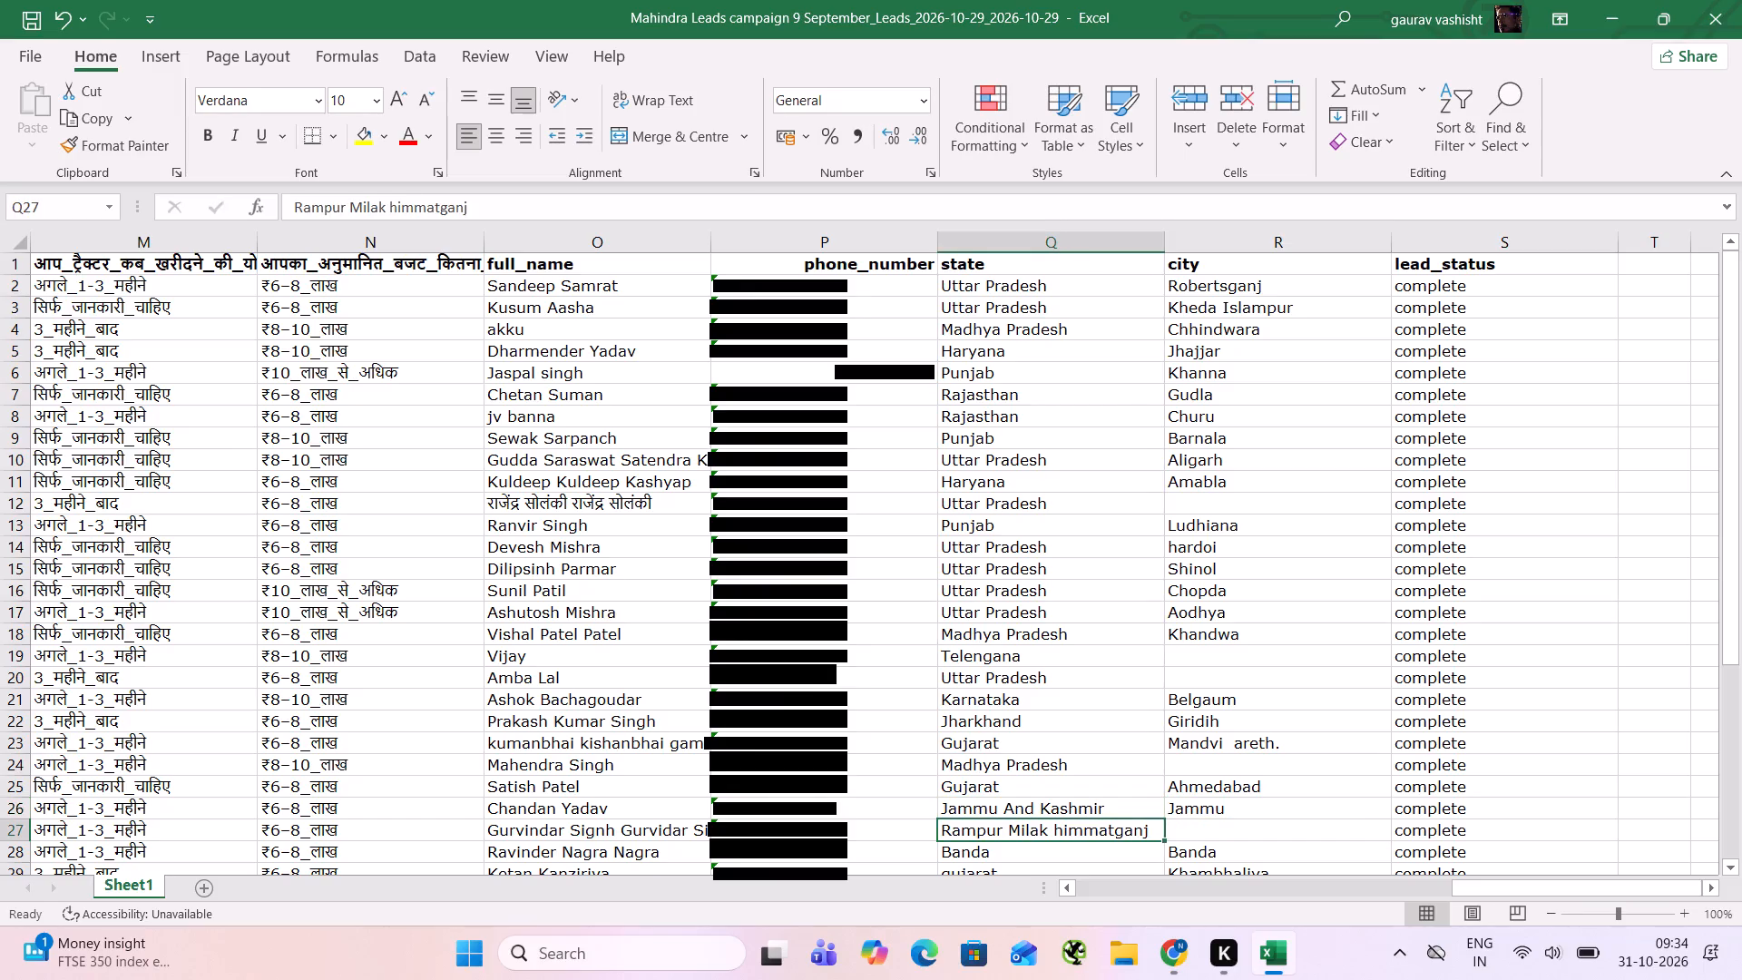
pyautogui.press('Up')
pyautogui.press('Up')
pyautogui.press('Up')
pyautogui.press('Up')
pyautogui.press('Up')
pyautogui.press('Up')
pyautogui.press('Up')
pyautogui.press('Up')
pyautogui.press('Up')
pyautogui.press('Up')
pyautogui.press('Up')
pyautogui.press('Up')
pyautogui.press('Up')
pyautogui.press('Down')
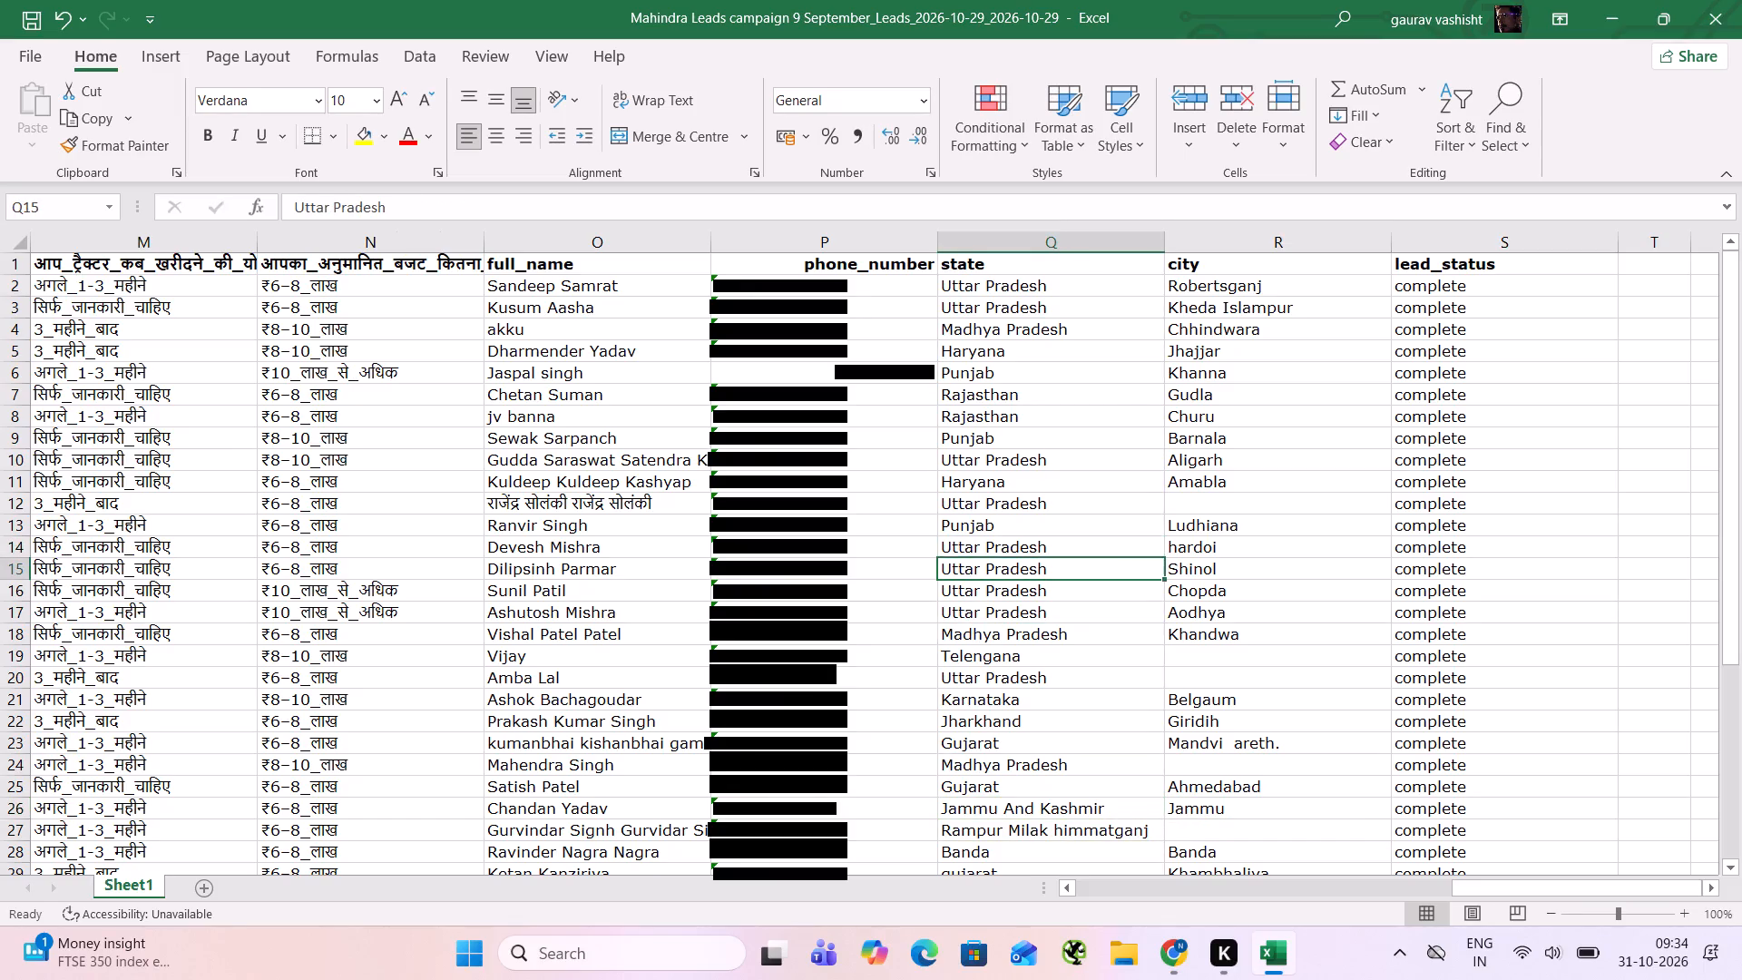
pyautogui.hotkey('ctrl', 'c')
pyautogui.press('Down')
pyautogui.press('Down')
pyautogui.press('Down')
pyautogui.press('Down')
pyautogui.press('Down')
pyautogui.press('Down')
pyautogui.press('Down')
pyautogui.press('Down')
pyautogui.press('Down')
pyautogui.press('Down')
pyautogui.press('Down')
pyautogui.press('Down')
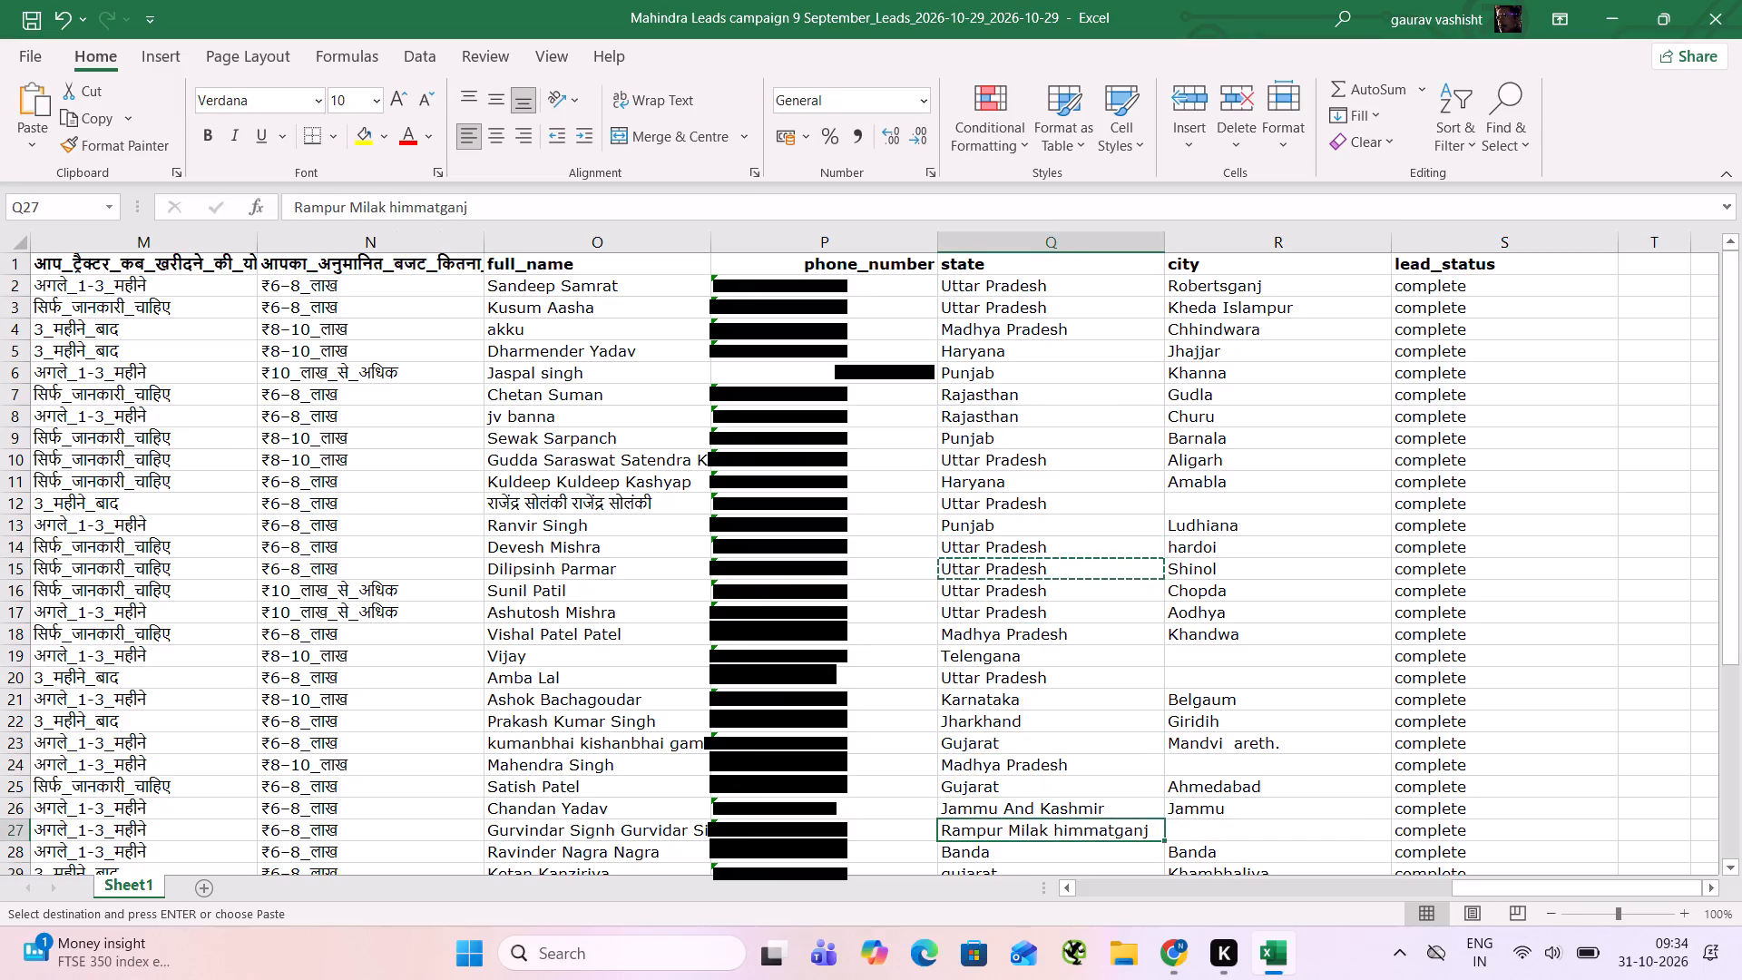
pyautogui.hotkey('ctrl', 'v')
pyautogui.press('Down')
pyautogui.hotkey('ctrl', 'v')
# Set the state in Q29 to Gujarat.
pyautogui.press('Down')
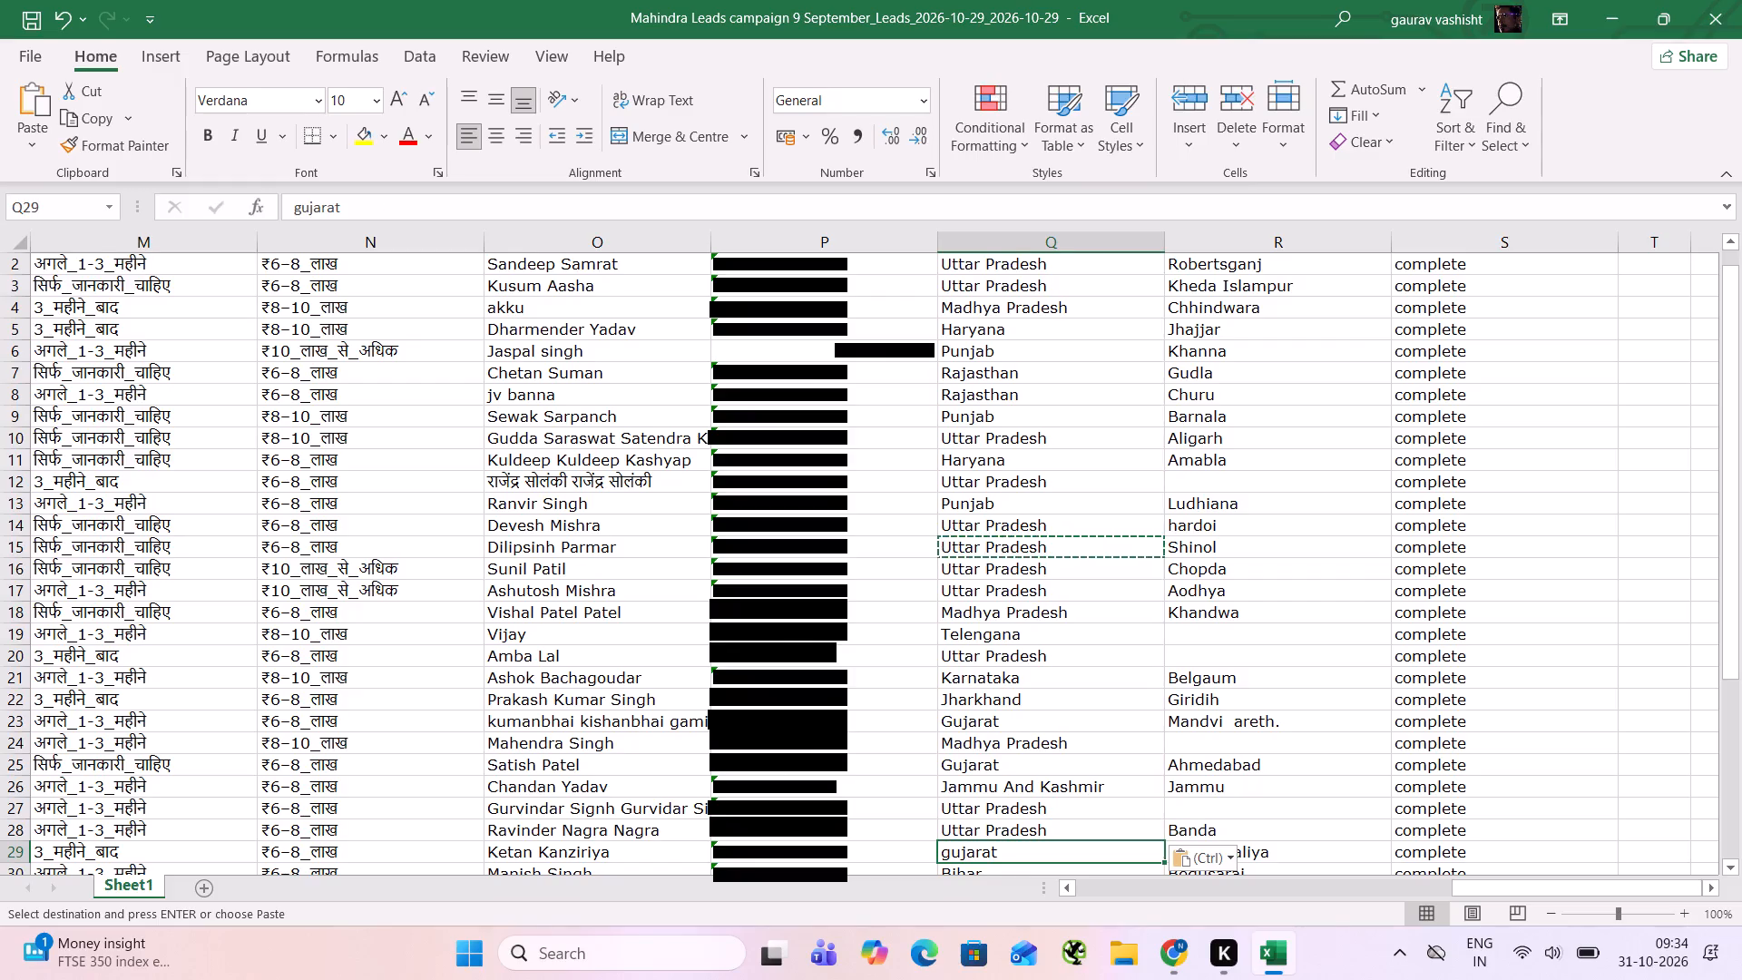
pyautogui.write('Gujarat')
pyautogui.press('Down')
# Set the state in Q31 to Chattisgarh and the city in R31 to Partapgarh.
pyautogui.press('Down')
pyautogui.press('Down')
pyautogui.press('Down')
pyautogui.press('Down')
pyautogui.press('Down')
pyautogui.press('Down')
pyautogui.press('Down')
pyautogui.press('Down')
pyautogui.press('Down')
pyautogui.press('Down')
pyautogui.press('Down')
pyautogui.press('Down')
pyautogui.press('Down')
pyautogui.press('Down')
pyautogui.press('Down')
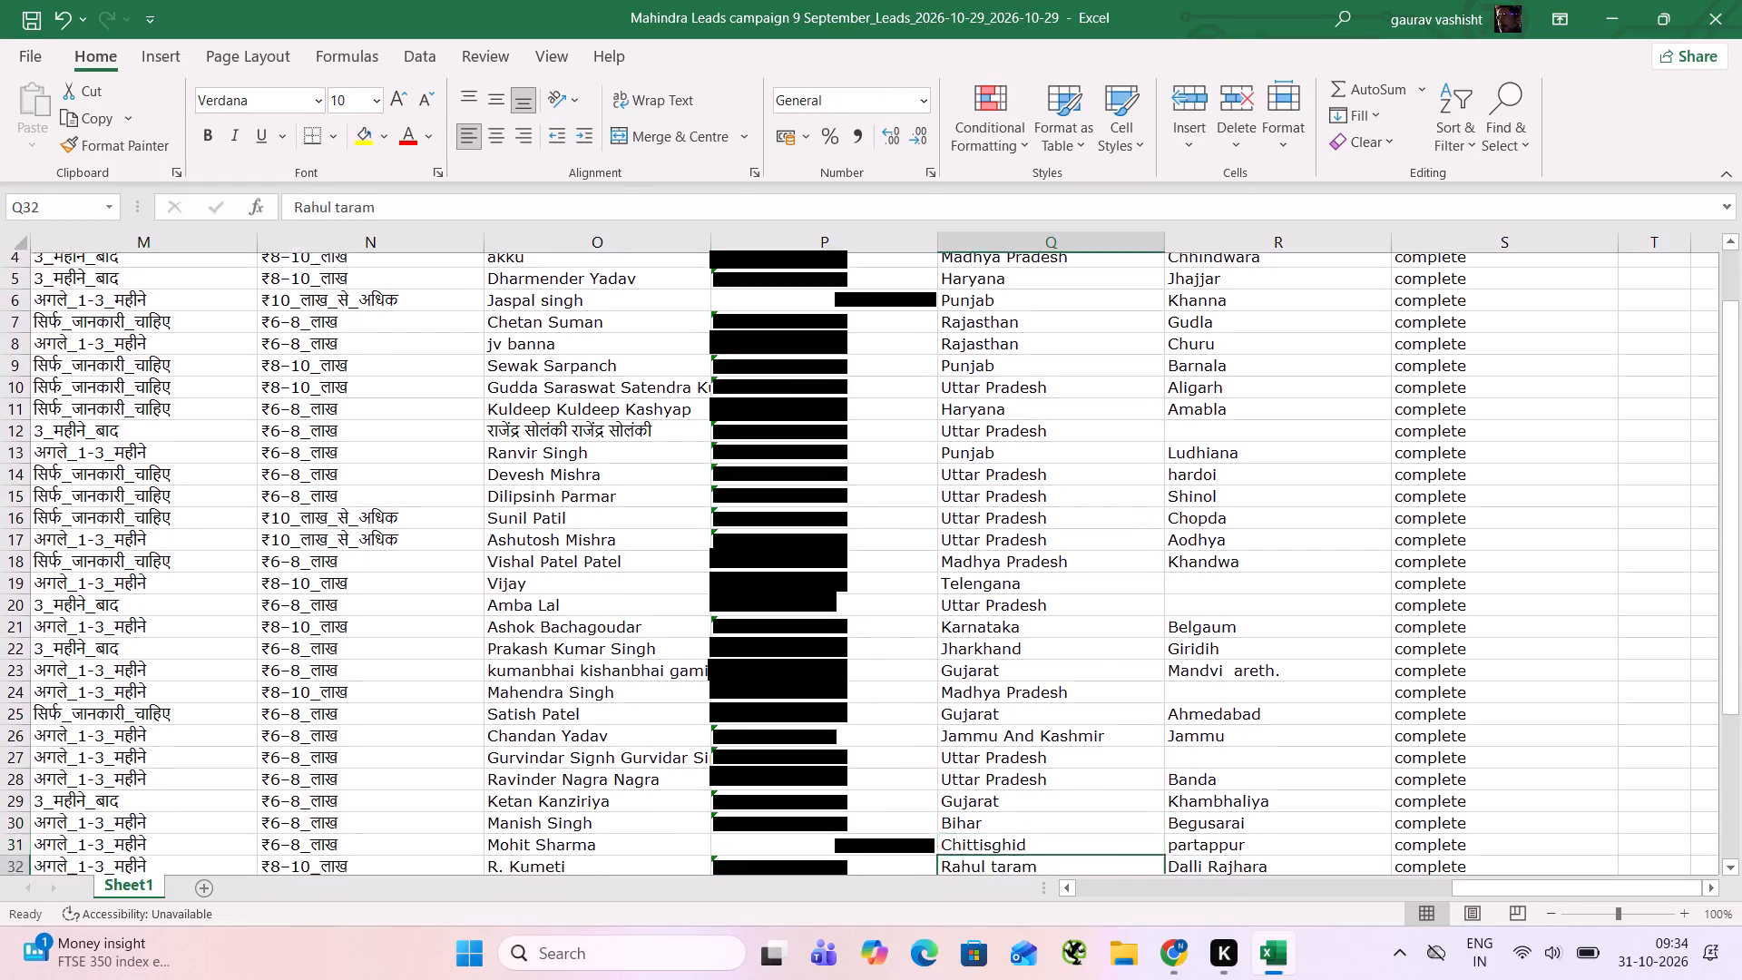
pyautogui.press('Up')
pyautogui.press('Up')
pyautogui.press('Up')
pyautogui.press('Up')
pyautogui.press('Up')
pyautogui.press('Up')
pyautogui.press('Up')
pyautogui.press('Up')
pyautogui.press('Up')
pyautogui.press('Up')
pyautogui.press('Up')
pyautogui.press('Up')
pyautogui.press('Up')
pyautogui.press('Up')
pyautogui.press('Up')
pyautogui.press('Up')
pyautogui.press('Up')
pyautogui.press('Up')
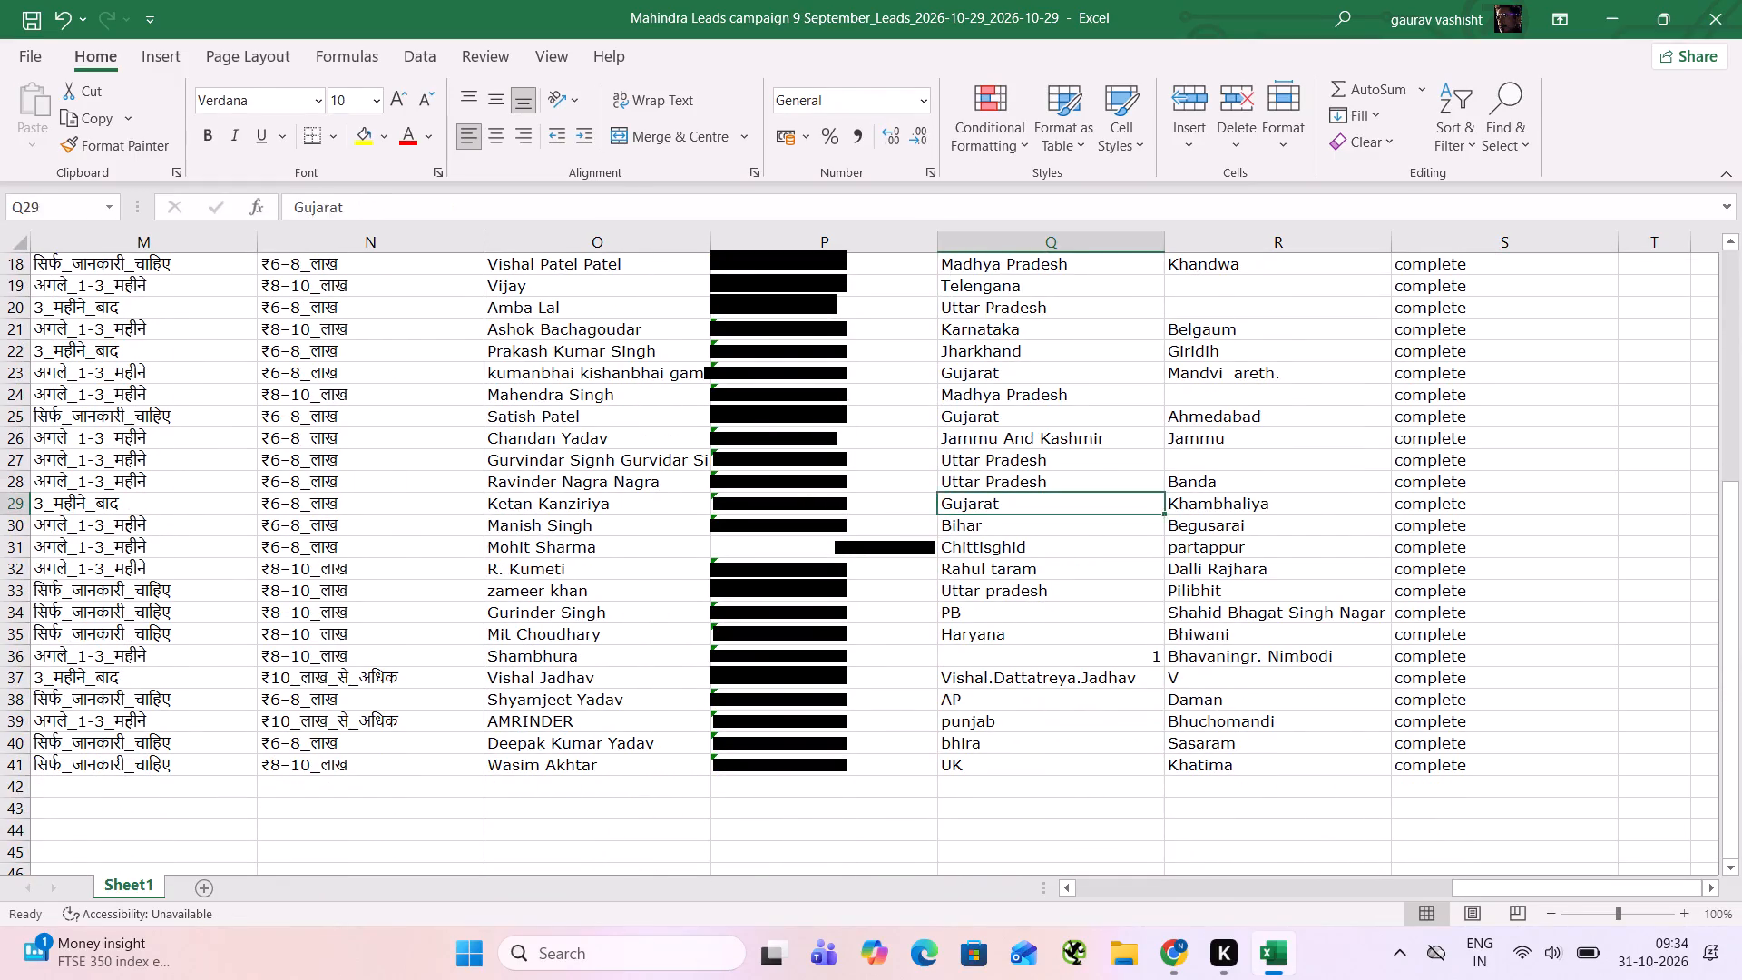
pyautogui.press('Down')
pyautogui.press('Down')
pyautogui.press('Down')
pyautogui.press('Down')
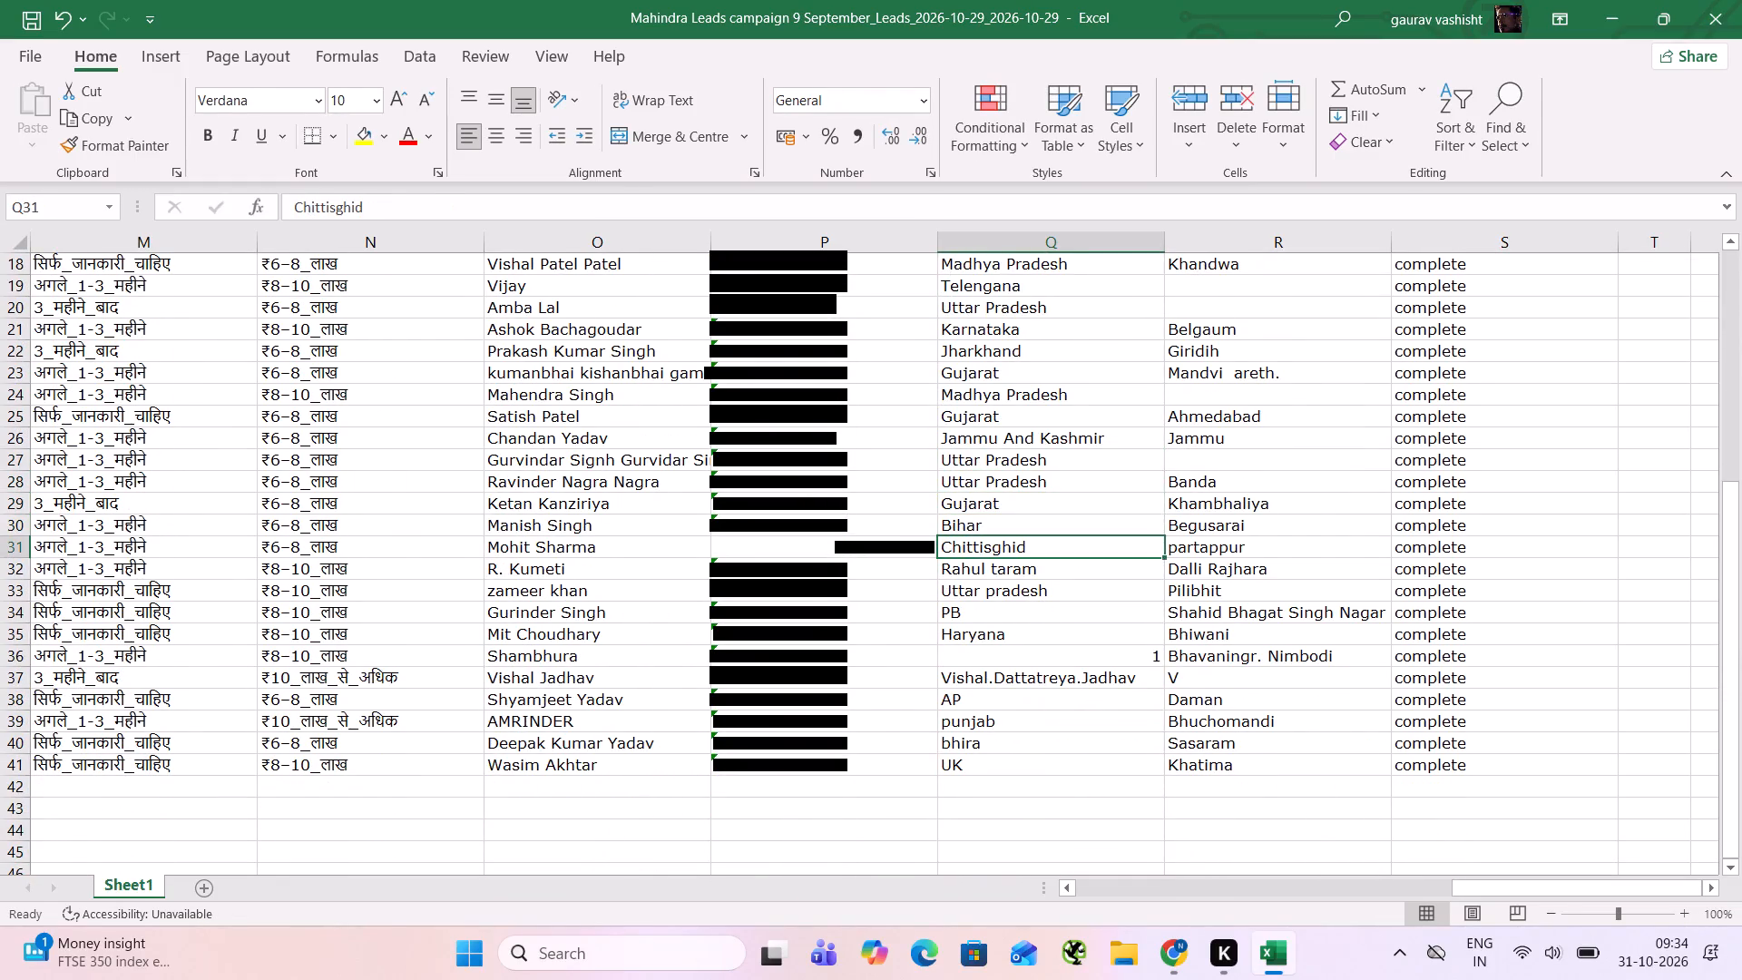
pyautogui.hotkey('shift', 'c')
pyautogui.press('h')
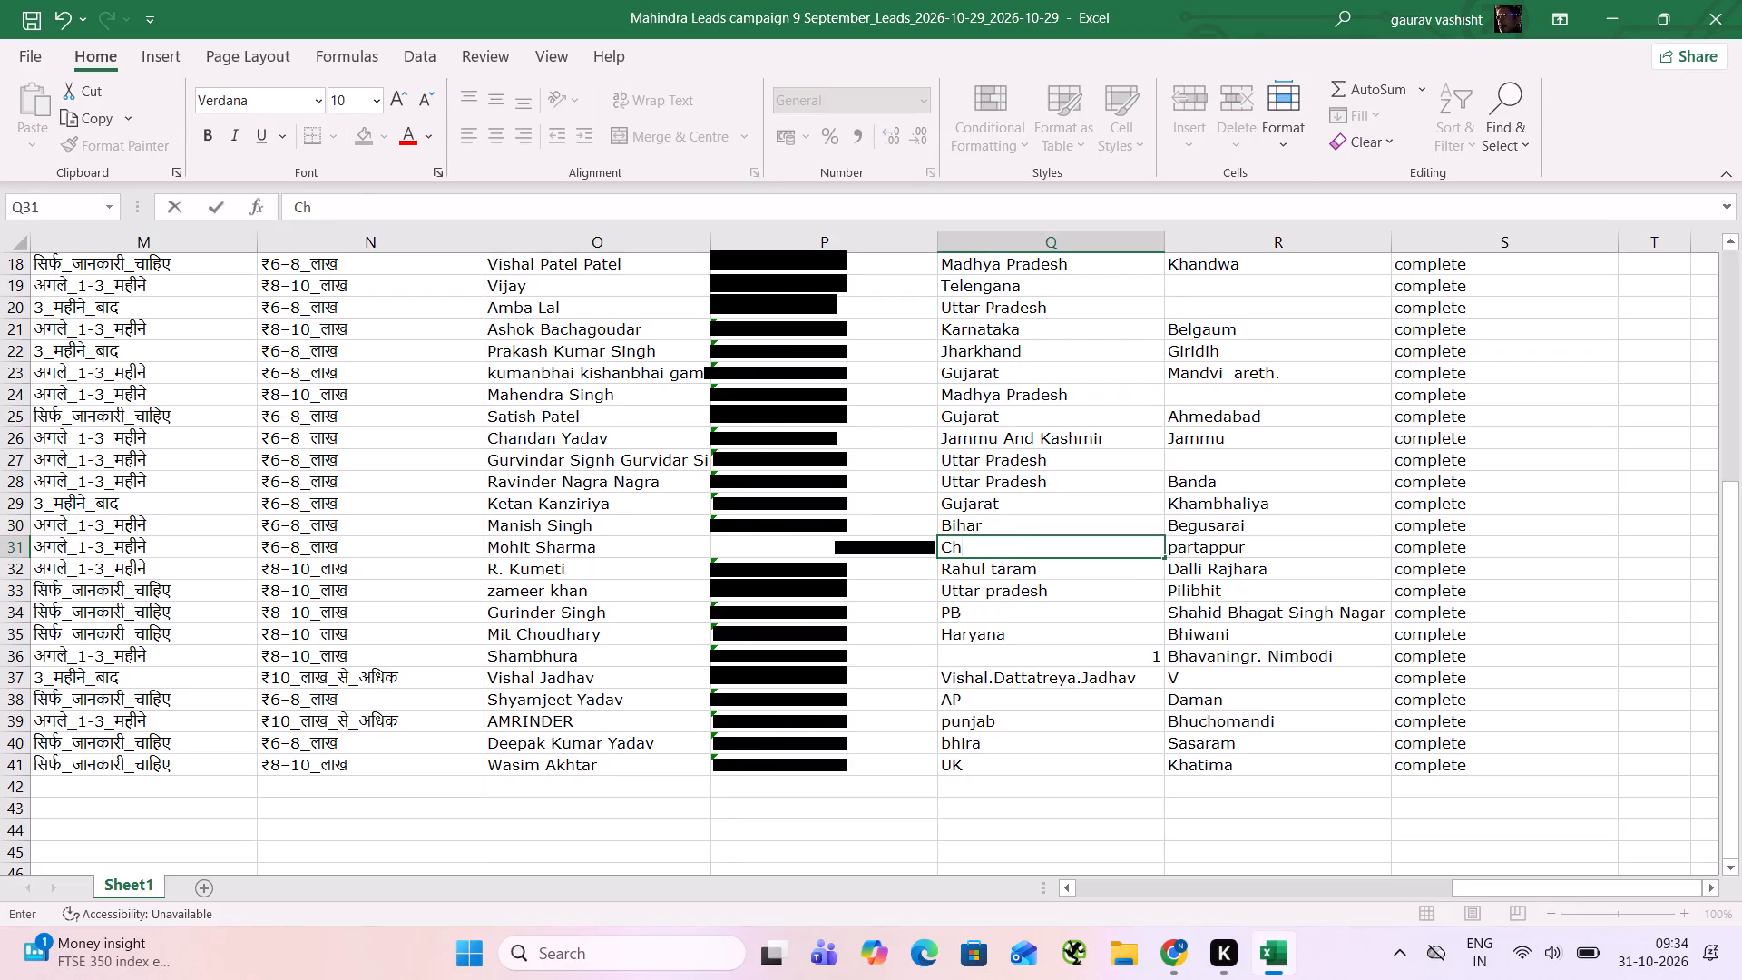
pyautogui.write('attisgarh')
pyautogui.press('Right')
pyautogui.write('Partapgarh')
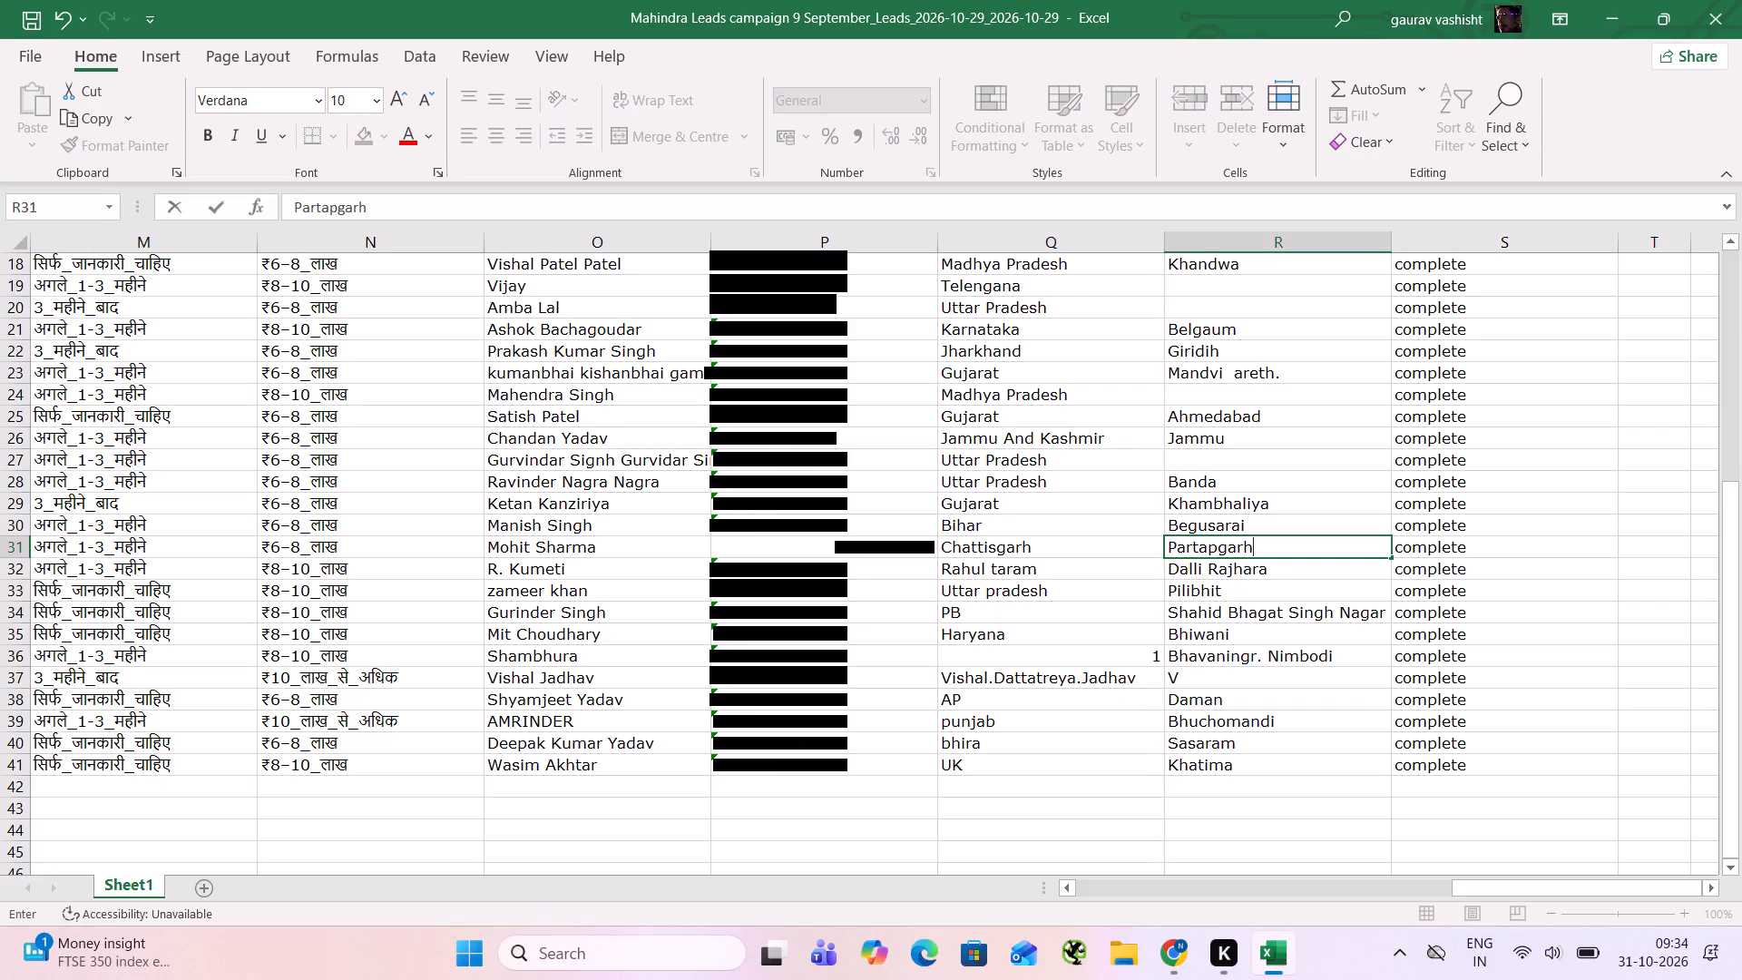
# Replace the state in Q33 with Uttar Pradesh copied from Q27.
pyautogui.press('Down')
pyautogui.press('Left')
pyautogui.press('Up')
pyautogui.press('Up')
pyautogui.press('Up')
pyautogui.press('Up')
pyautogui.press('Up')
pyautogui.press('Up')
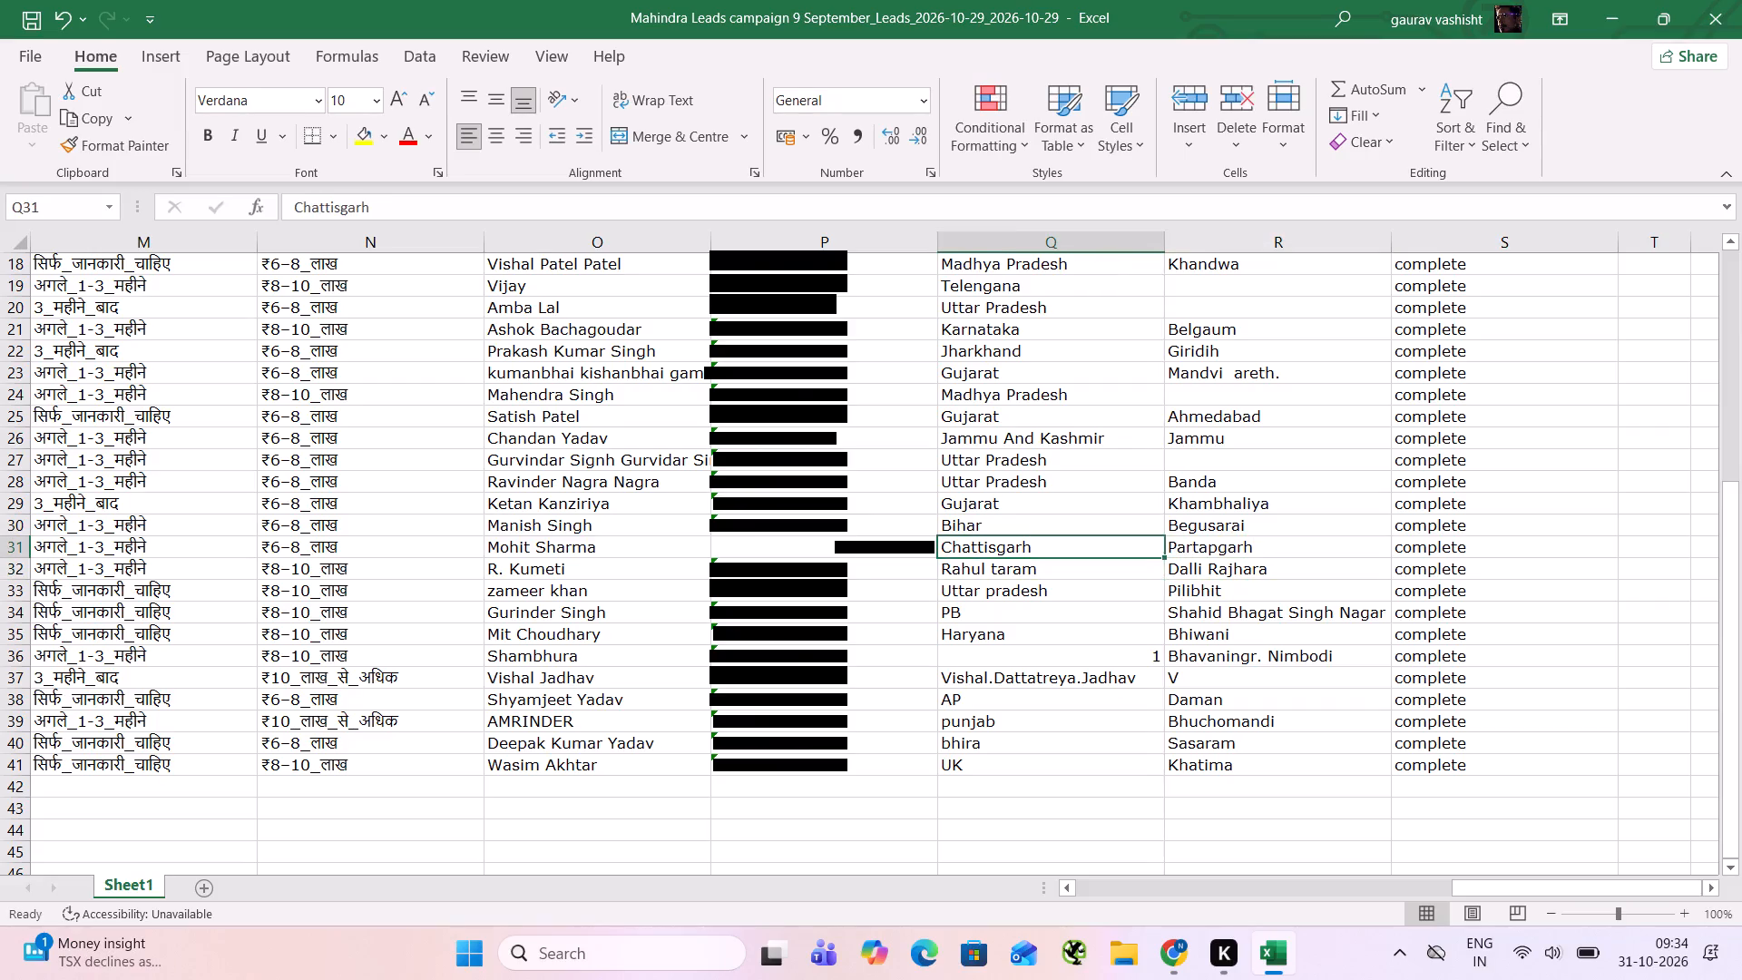
pyautogui.press('Down')
pyautogui.hotkey('ctrl', 'c')
pyautogui.press('Down')
pyautogui.press('Down')
pyautogui.press('Down')
pyautogui.press('Down')
pyautogui.press('Down')
pyautogui.press('Down')
pyautogui.press('Down')
pyautogui.press('Down')
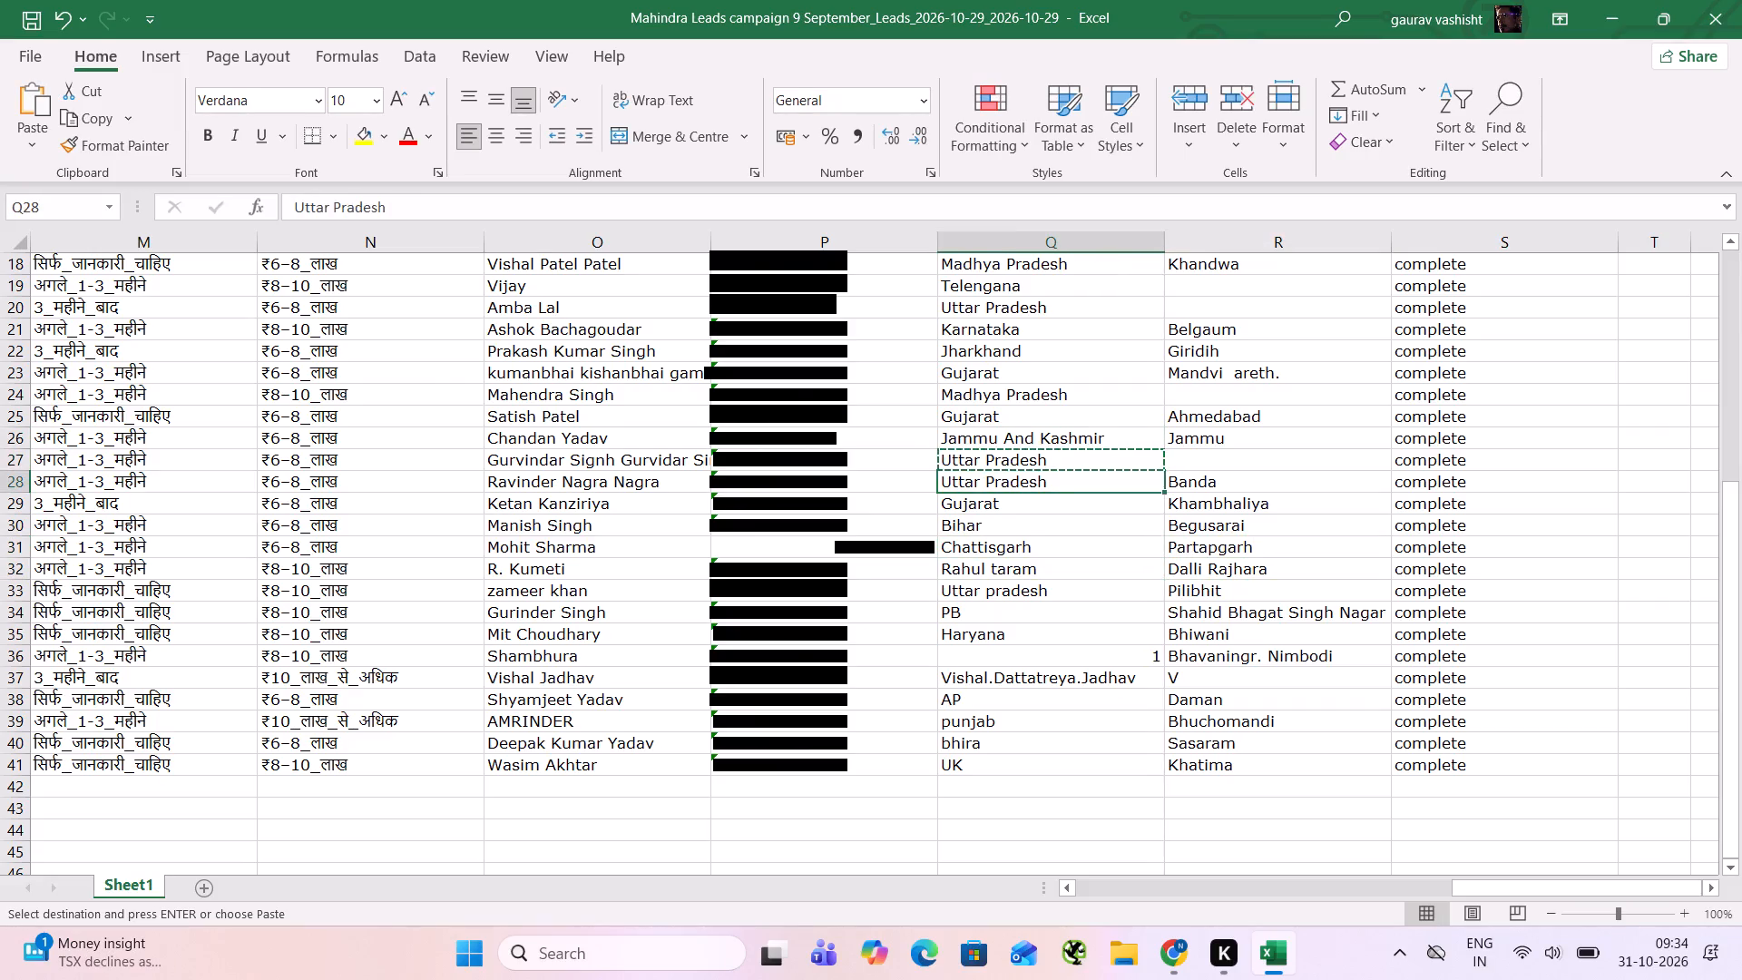
pyautogui.press('Up')
pyautogui.press('Up')
pyautogui.hotkey('ctrl', 'v')
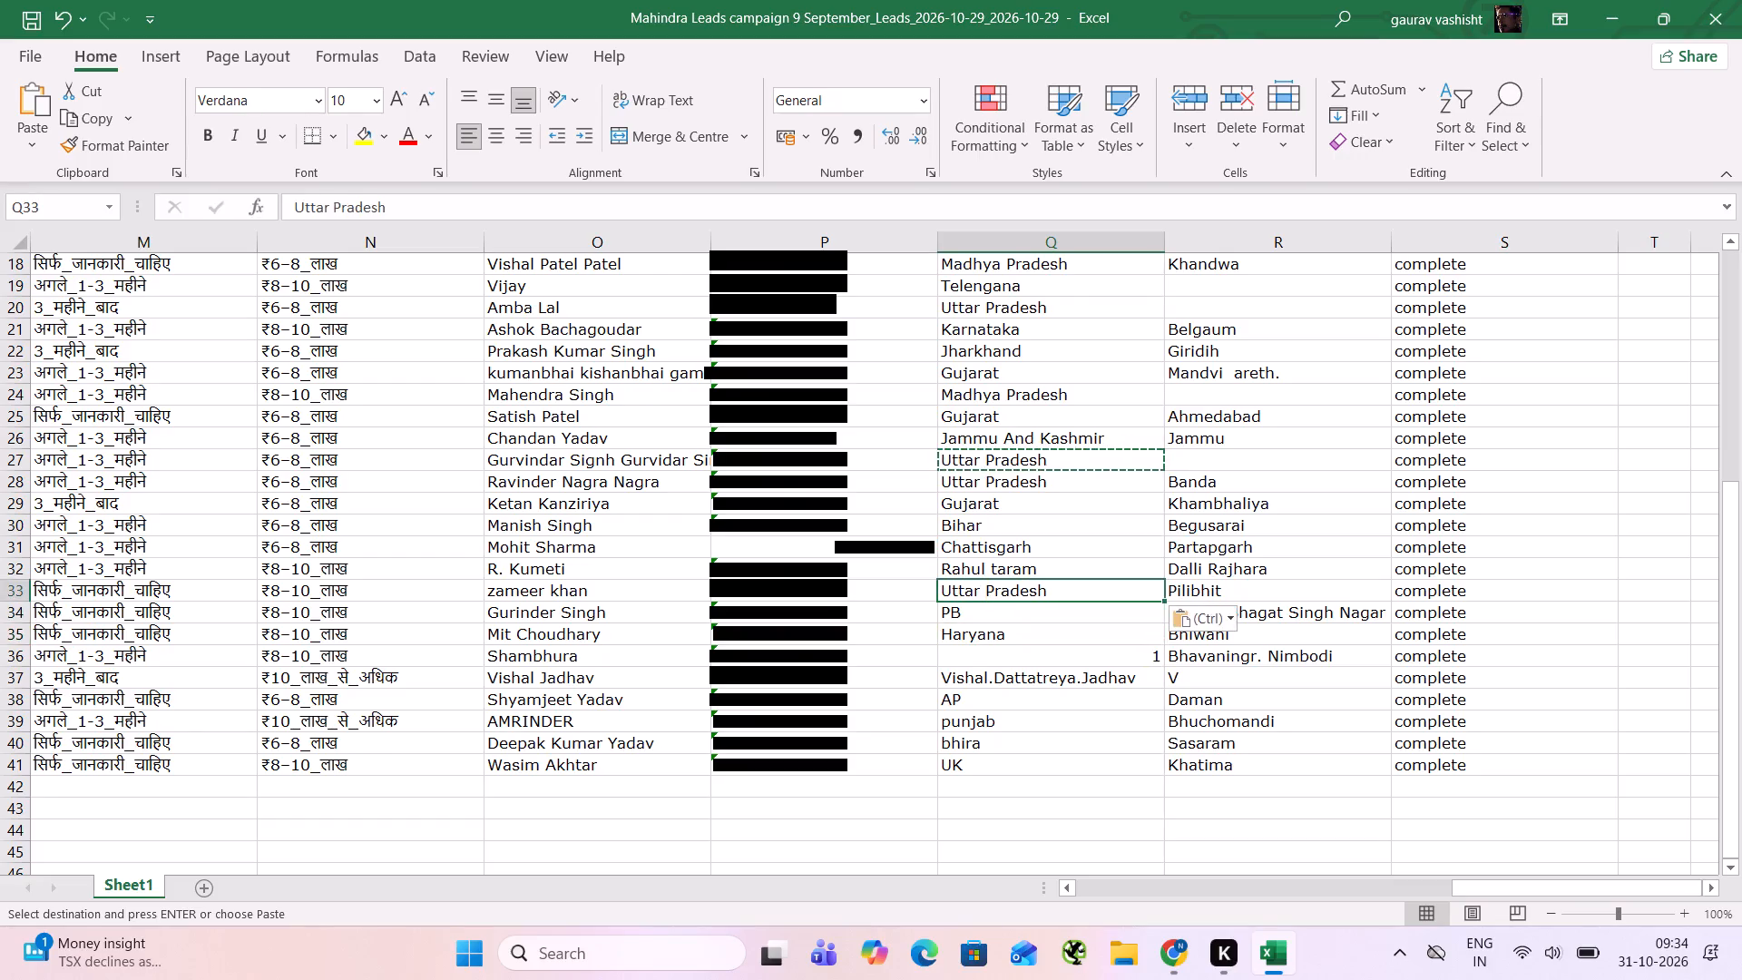
# Replace the state in Q32 with the copied Uttar Pradesh.
pyautogui.press('Up')
pyautogui.hotkey('ctrl', 'v')
# Set the state in Q34 to Punjab and clear the city in R34.
pyautogui.press('Down')
pyautogui.press('Down')
pyautogui.write('Punjab')
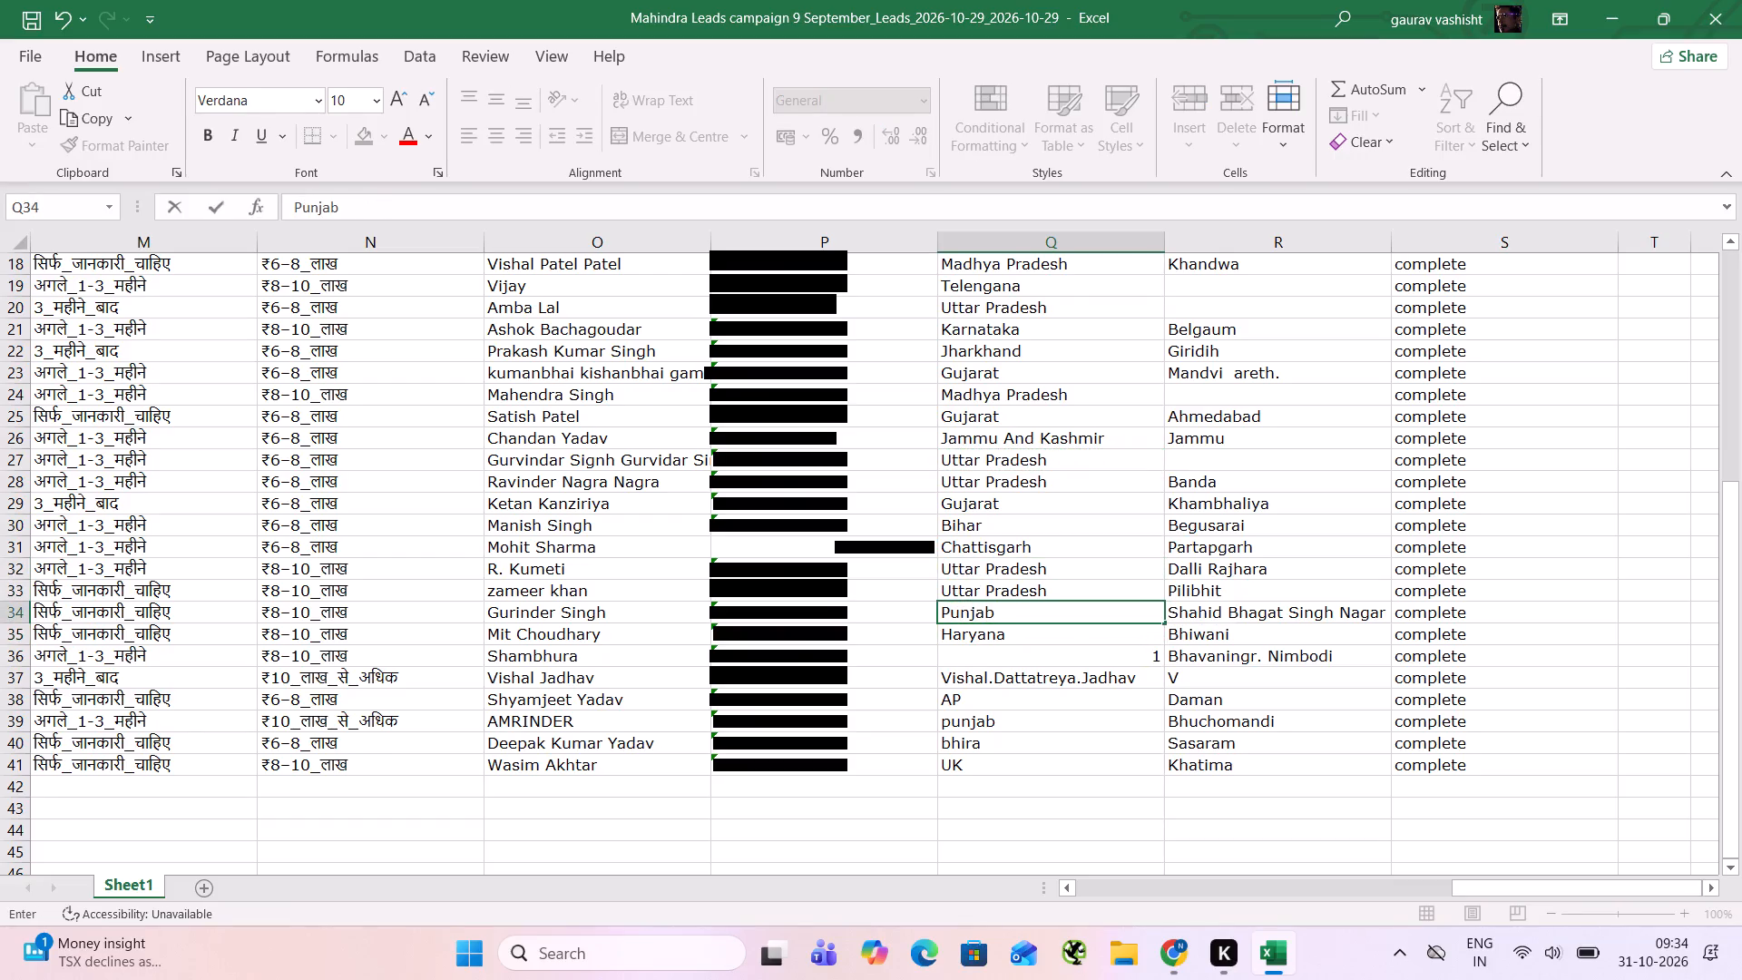
pyautogui.press('Right')
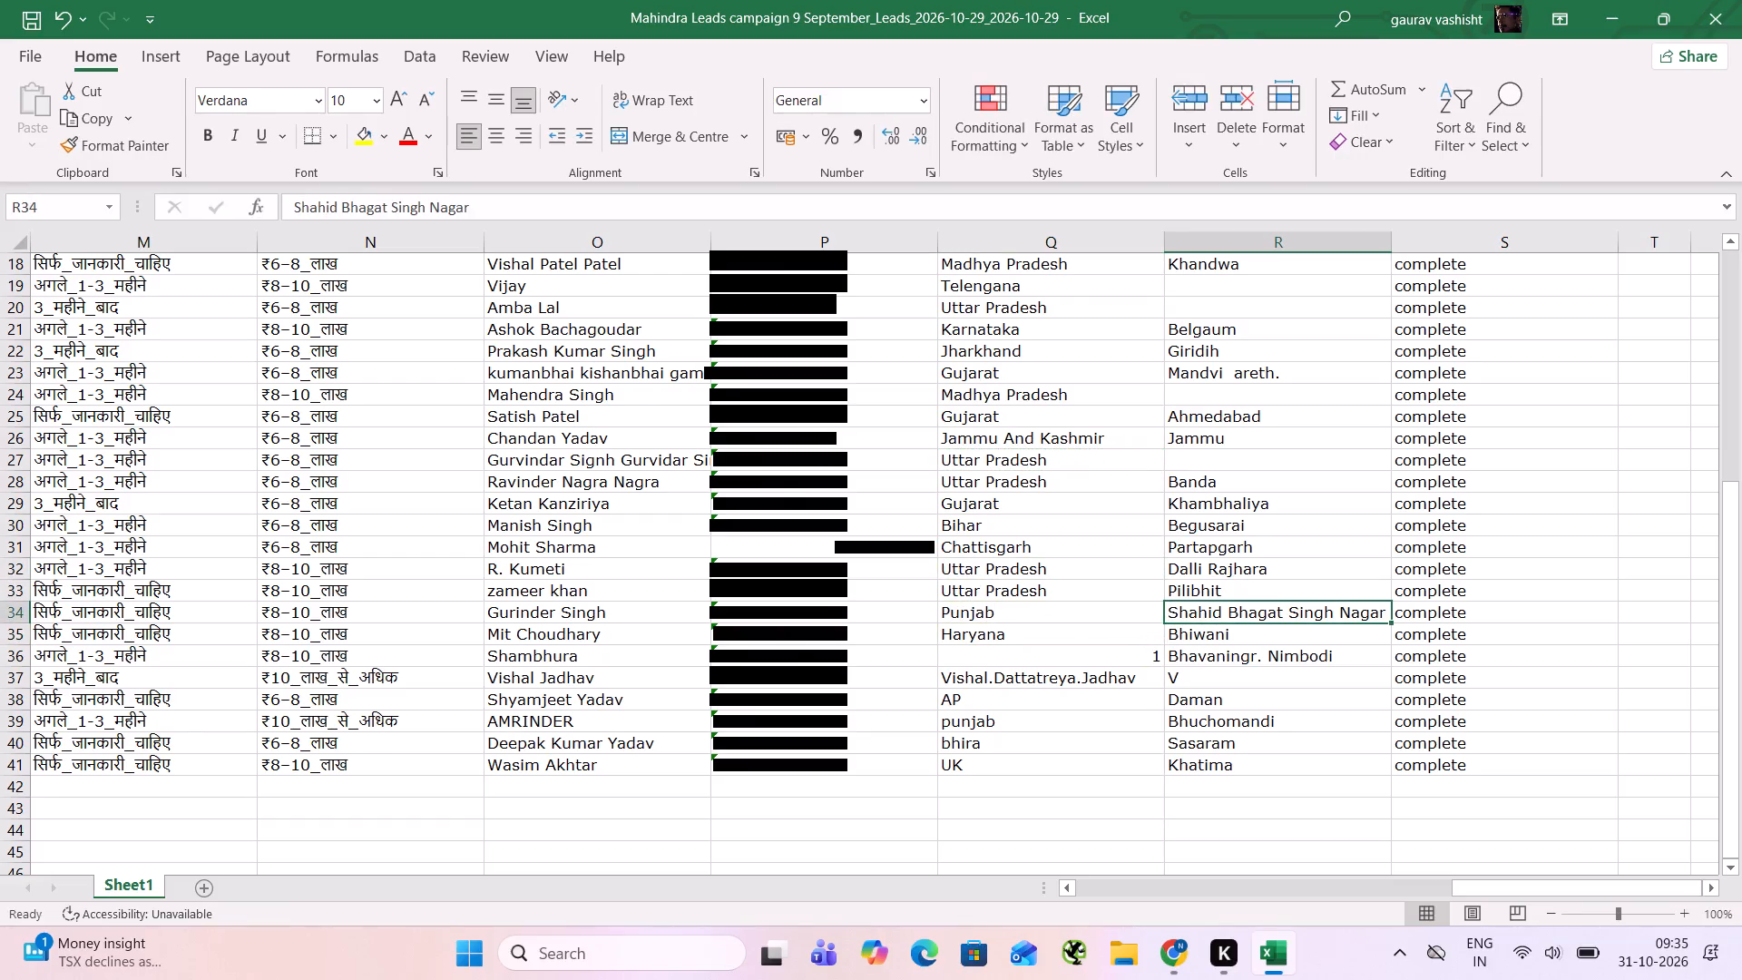
pyautogui.press('BackSpace')
# Copy Uttar Pradesh from Q32 into the state cells Q36 and Q37.
pyautogui.press('Down')
pyautogui.press('Left')
pyautogui.press('Down')
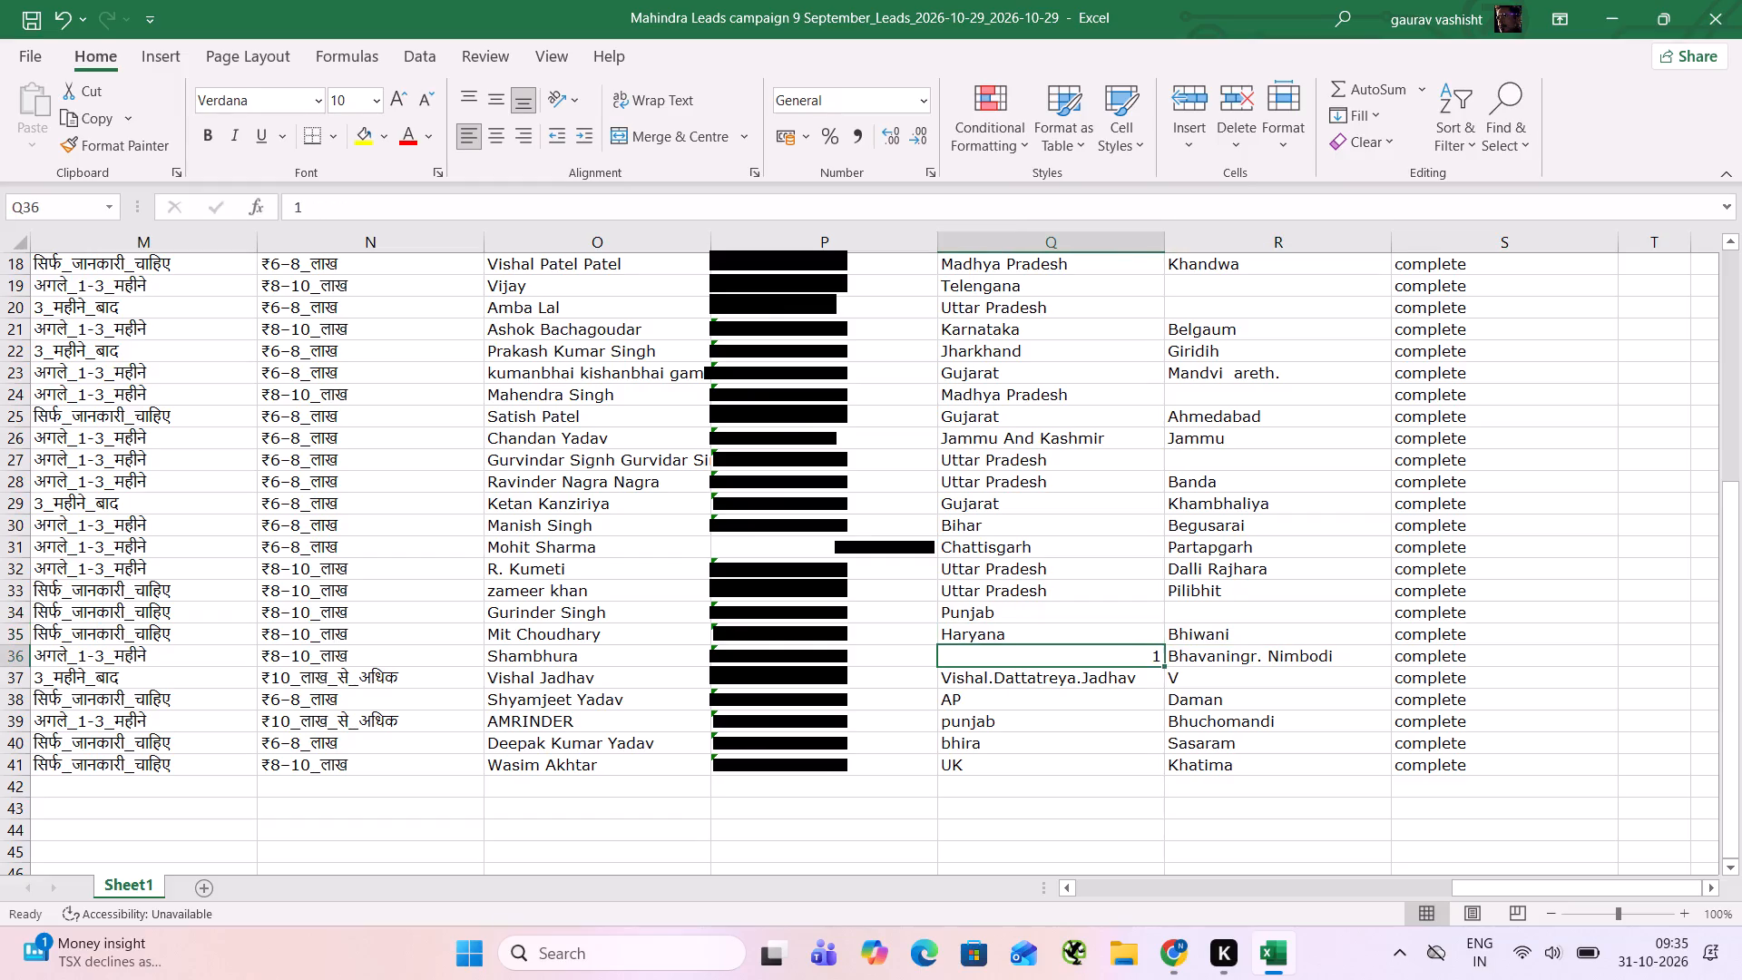
pyautogui.press('Up')
pyautogui.press('Up')
pyautogui.press('Up')
pyautogui.press('Up')
pyautogui.hotkey('ctrl', 'c')
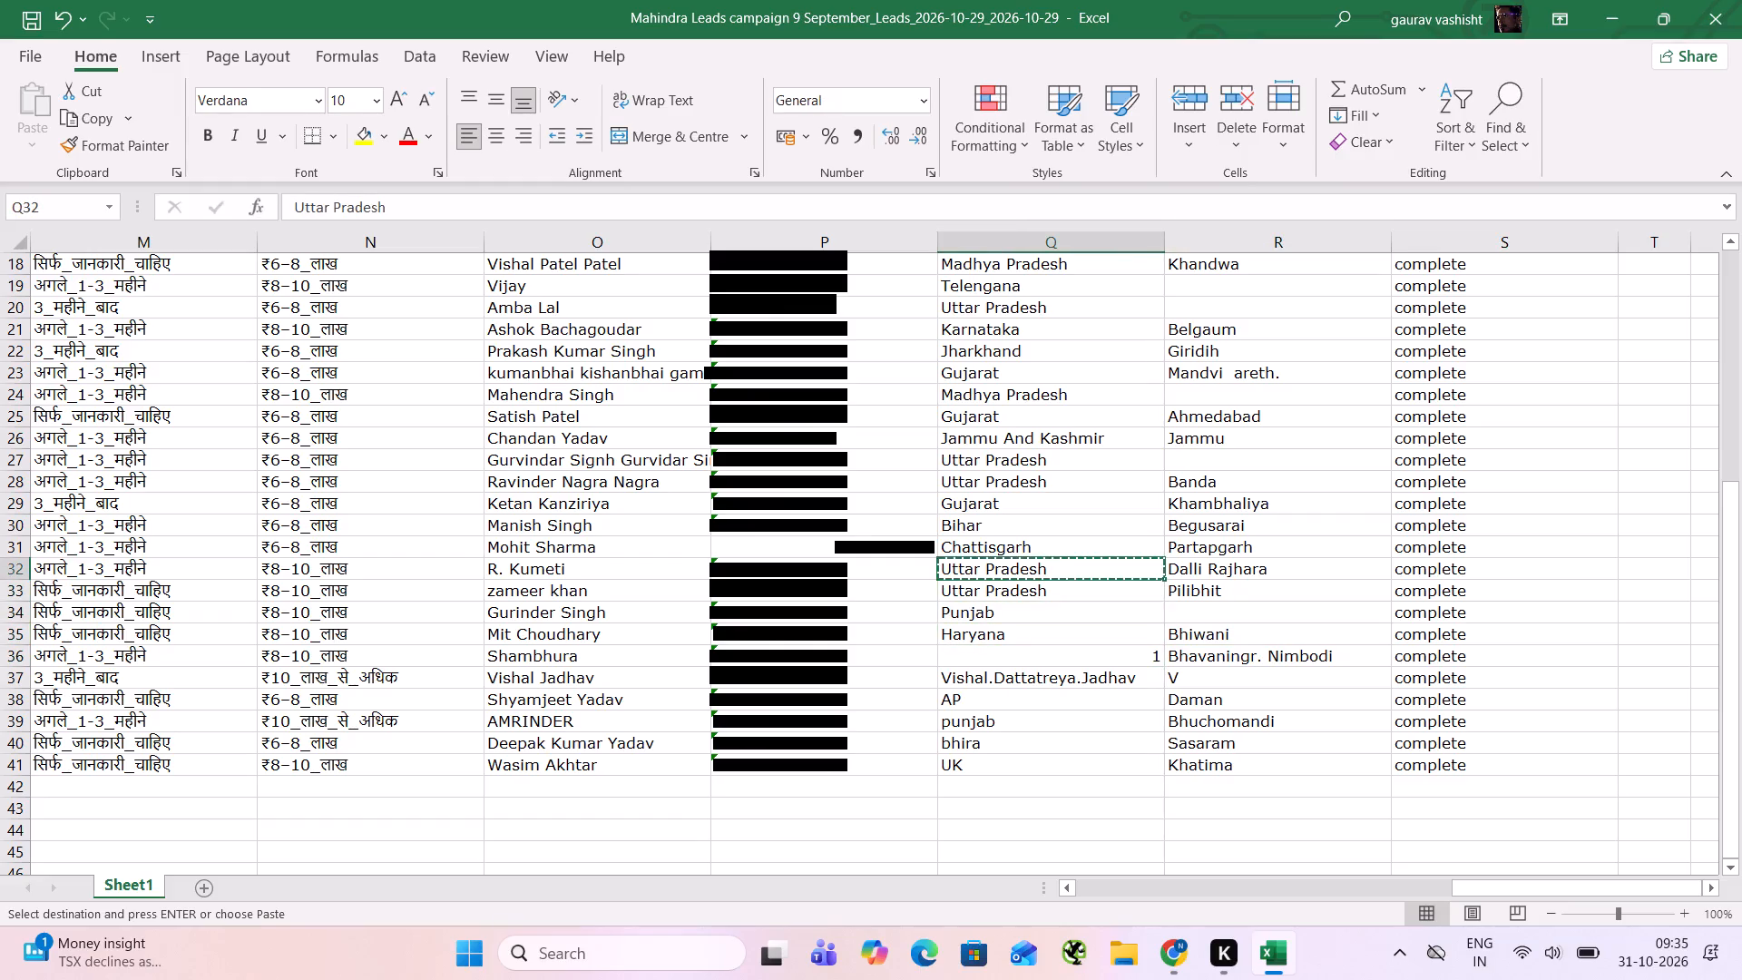
pyautogui.press('Down')
pyautogui.press('Down')
pyautogui.press('Down')
pyautogui.press('Down')
pyautogui.hotkey('ctrl', 'v')
pyautogui.press('Down')
pyautogui.hotkey('ctrl', 'v')
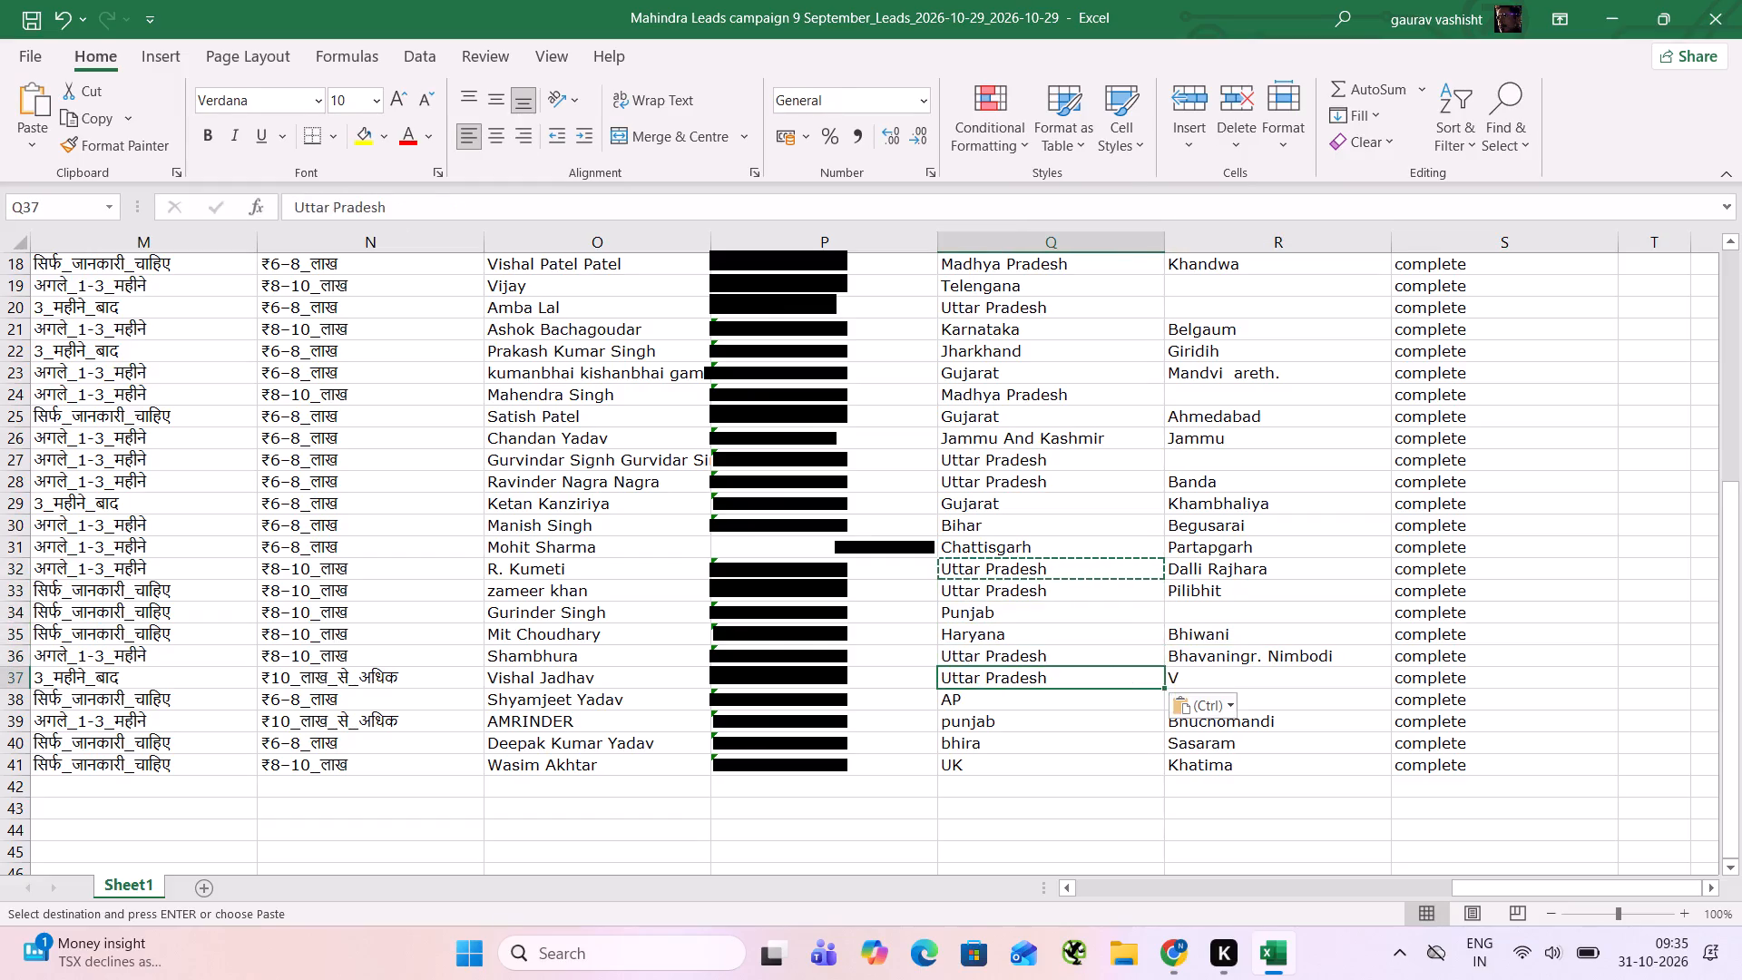
# Clear the city in R37.
pyautogui.press('Right')
pyautogui.press('BackSpace')
# Set the state in Q38 to Andhra Pradesh and the state in Q39 to Punjab.
pyautogui.press('Down')
pyautogui.press('Left')
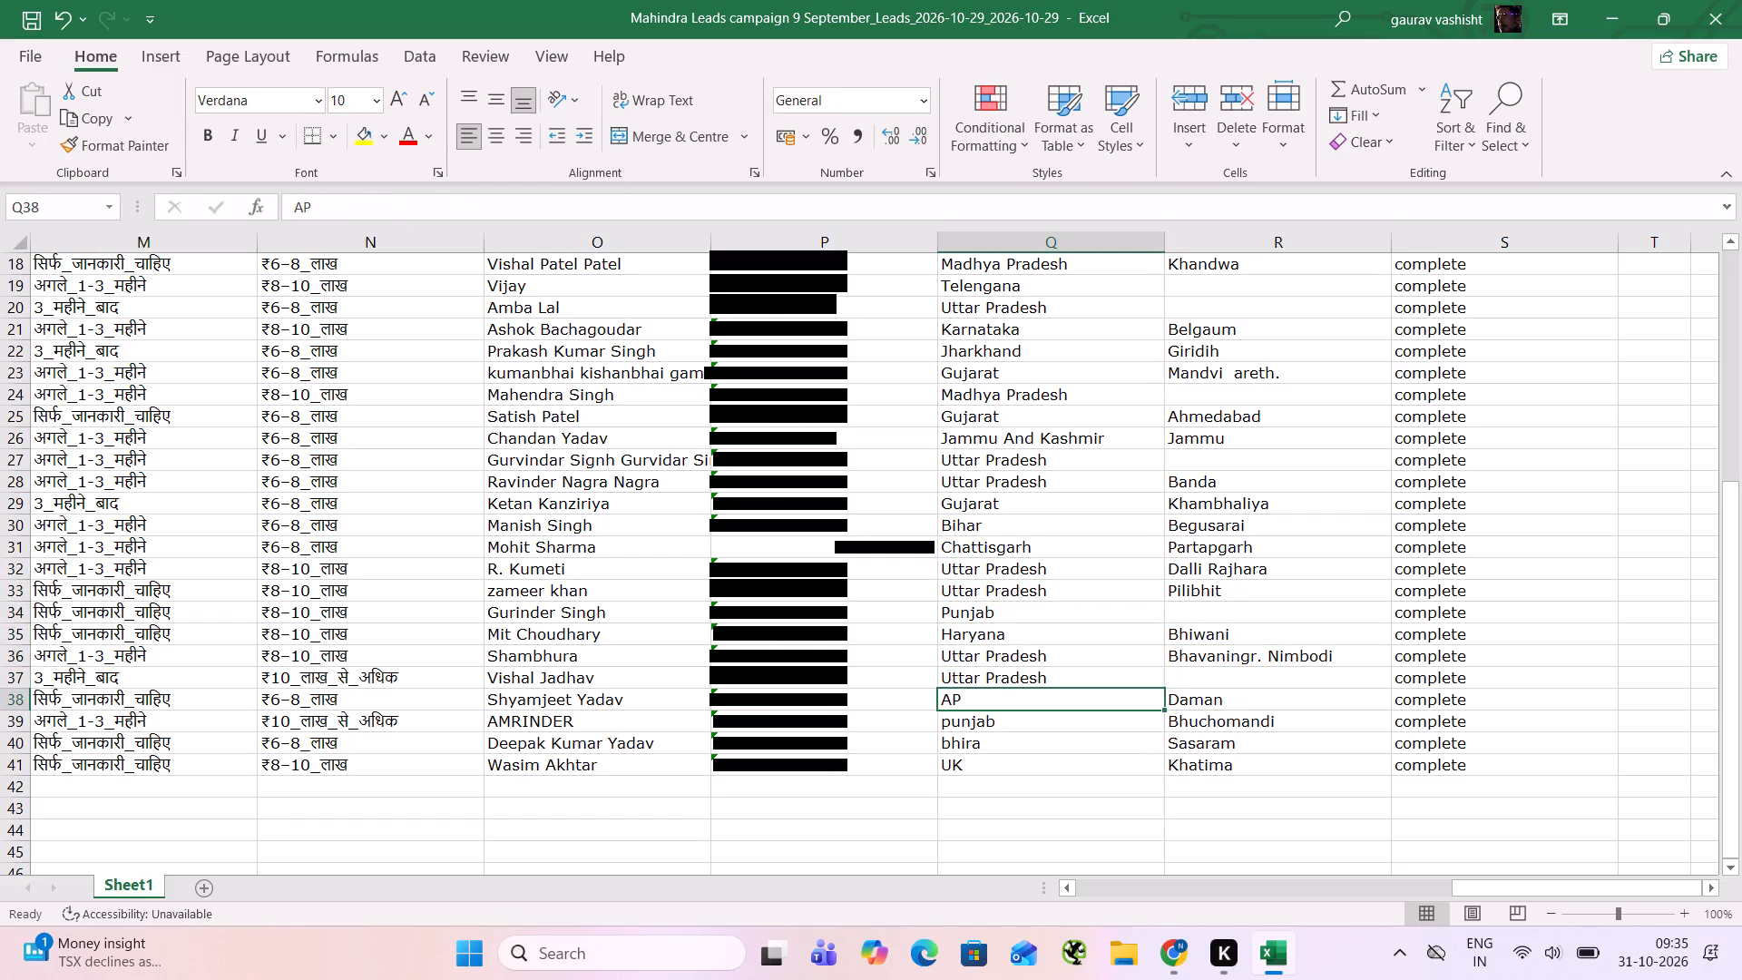
pyautogui.write('Andhra')
pyautogui.press('space')
pyautogui.write('Pradesh')
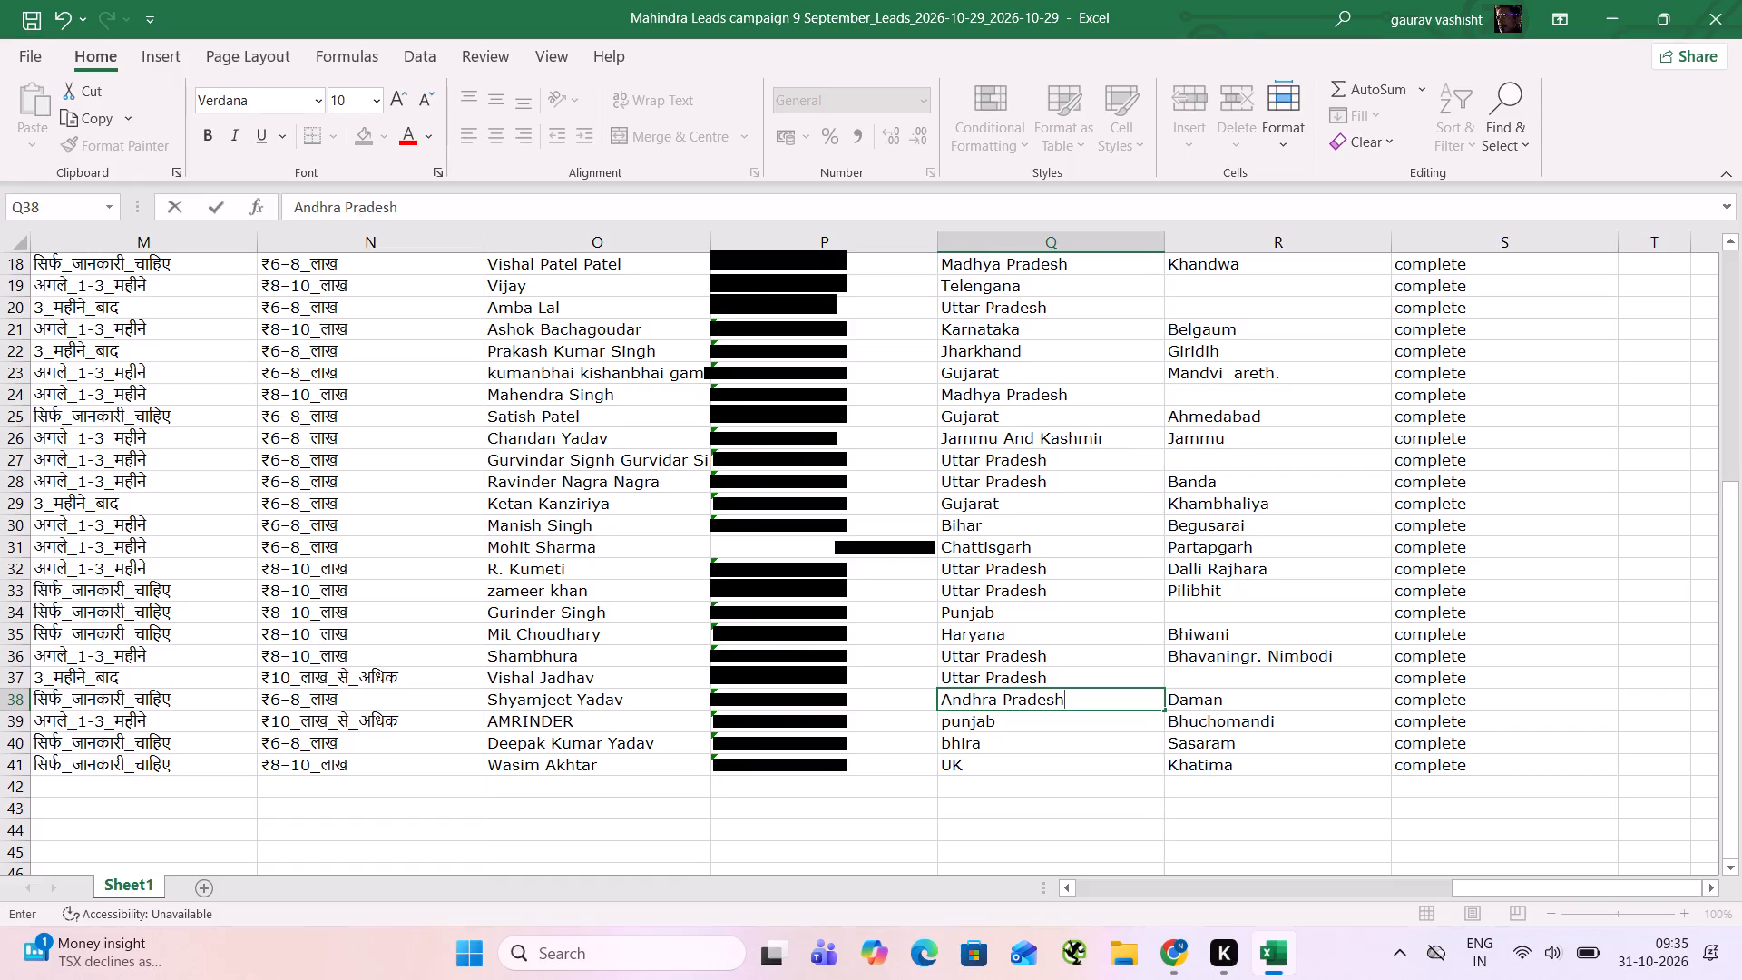
pyautogui.press('Right')
pyautogui.press('Down')
pyautogui.press('Left')
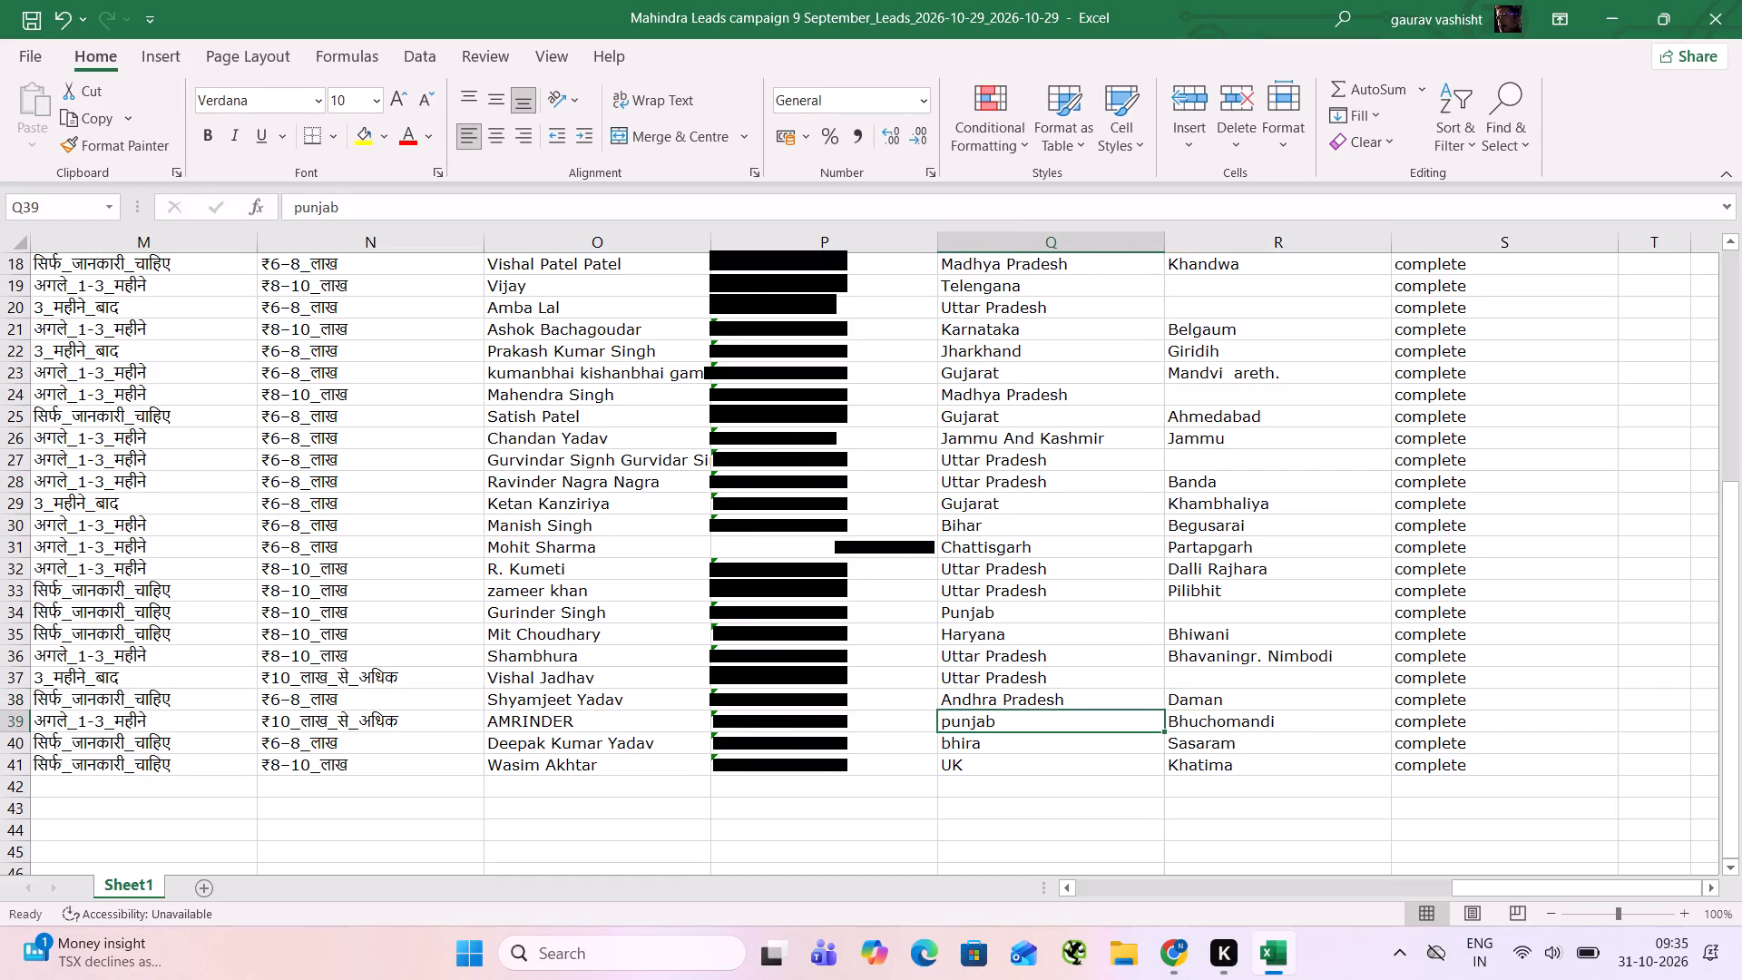
pyautogui.write('Punjab')
# Set the state in Q40 to Bihar and the state in Q41 to Utthrakhand.
pyautogui.press('Right')
pyautogui.press('Down')
pyautogui.press('Left')
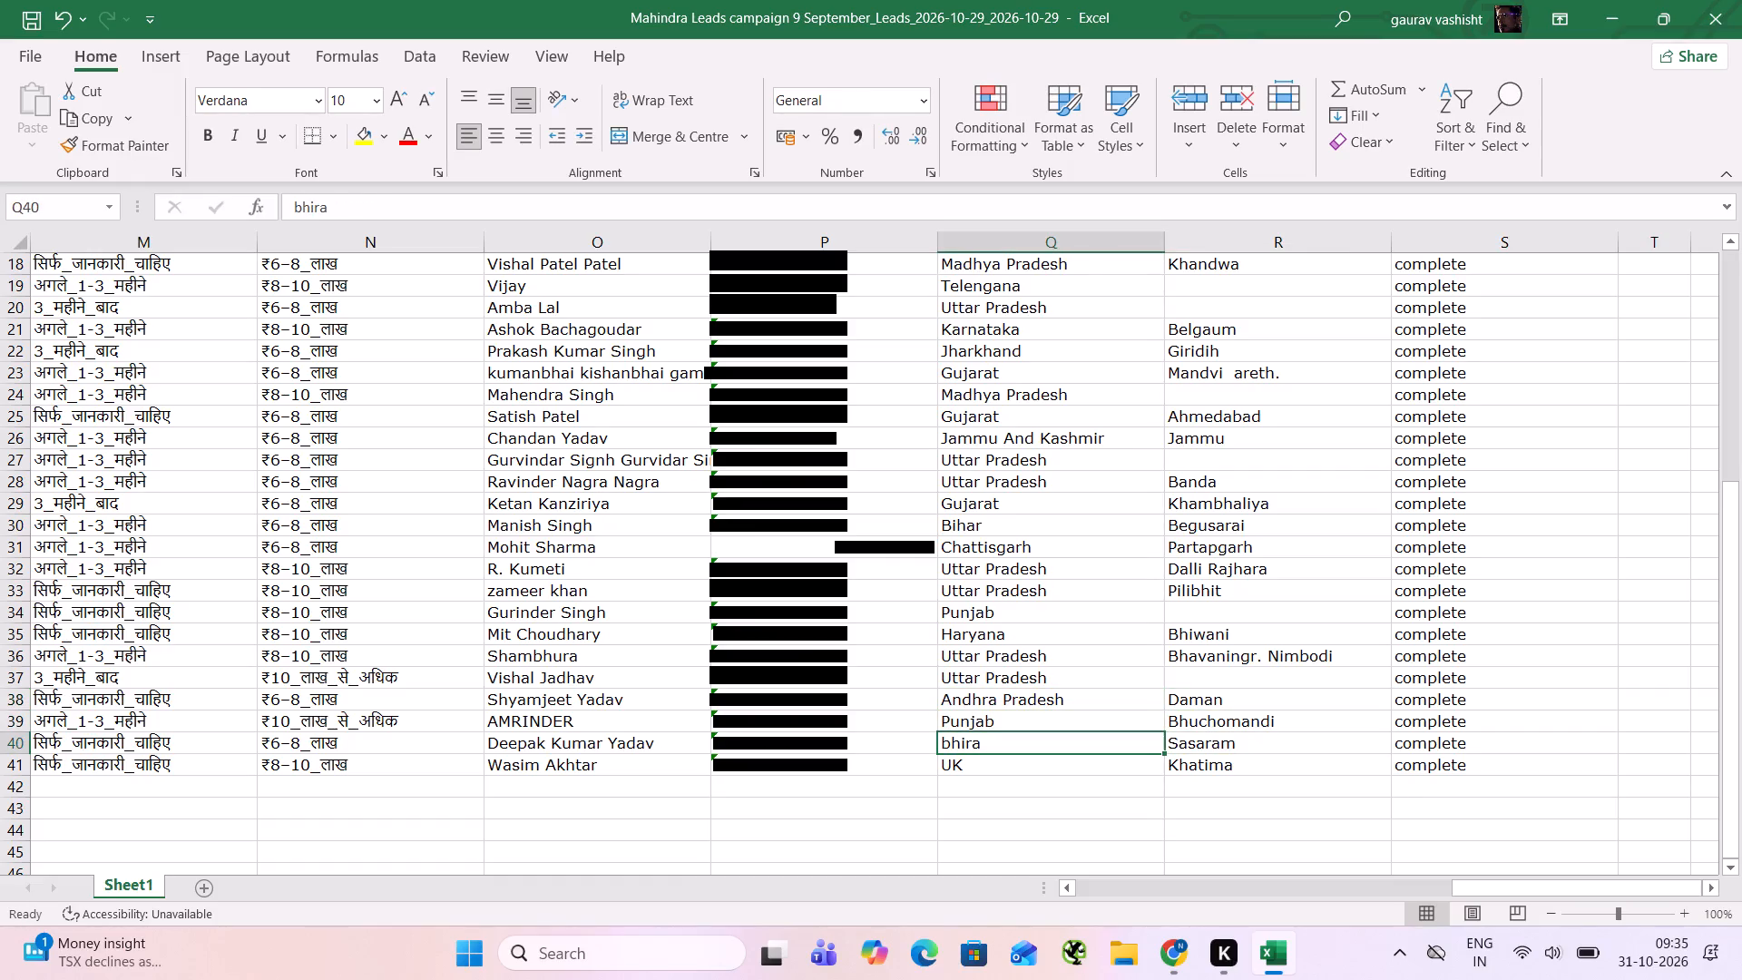
pyautogui.write('Bihar')
pyautogui.press('Down')
pyautogui.write('Utthrakhand')
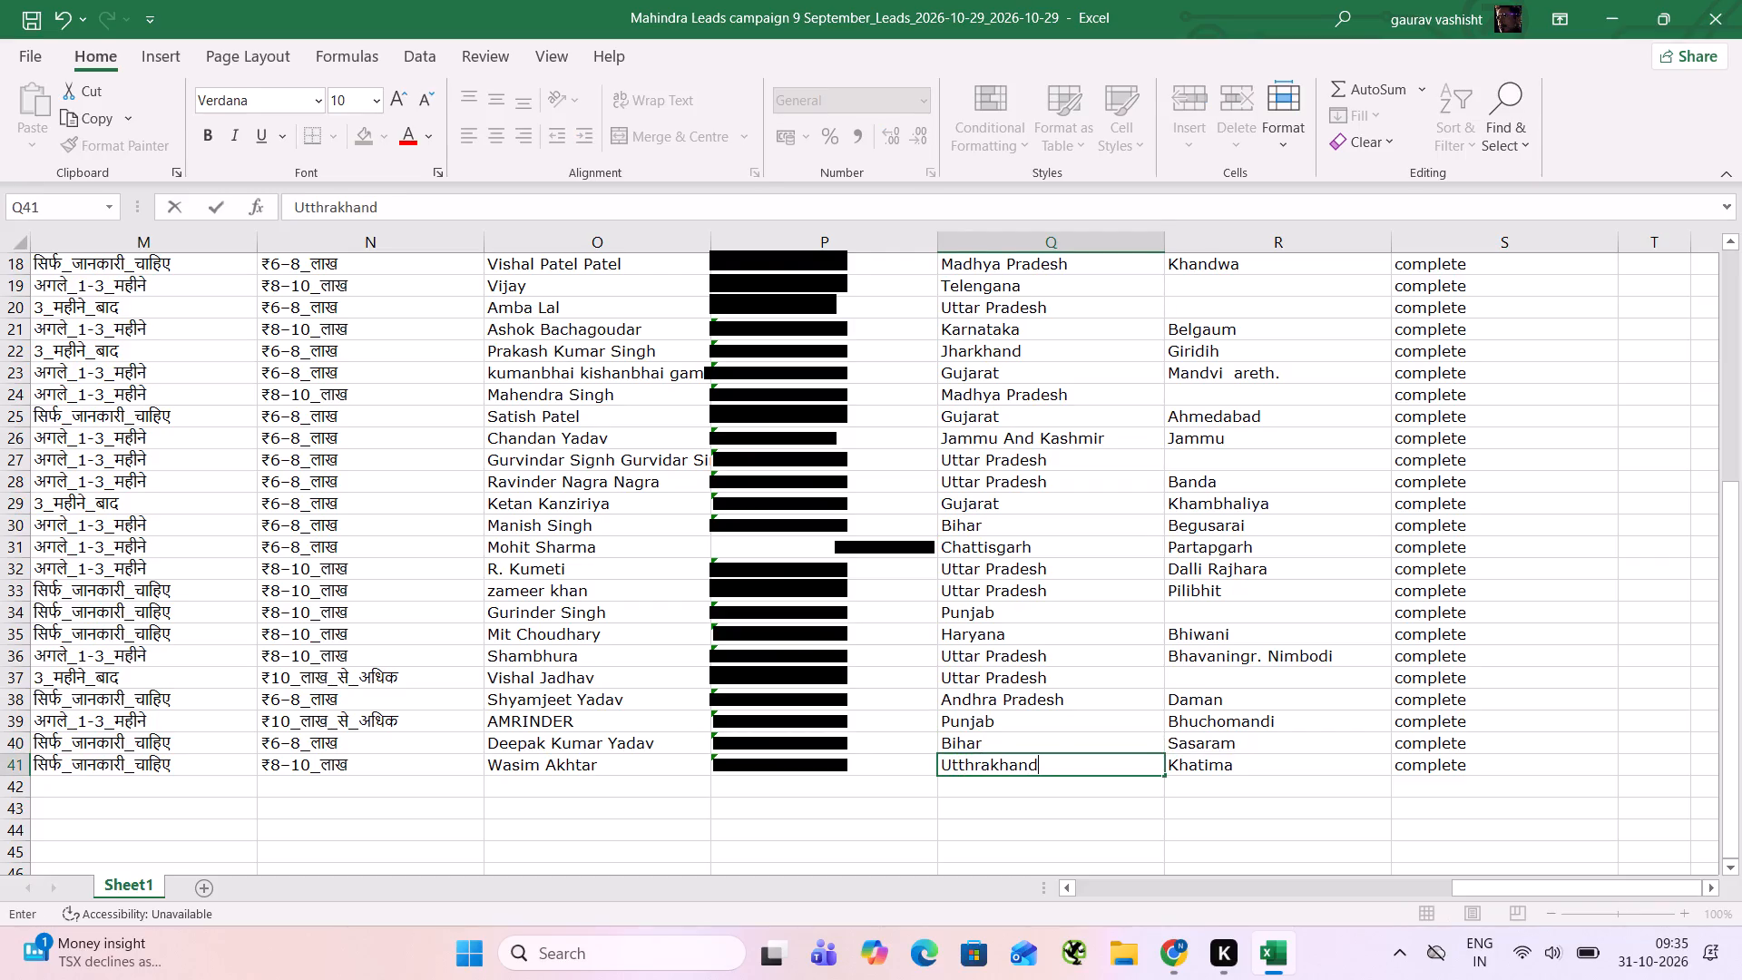
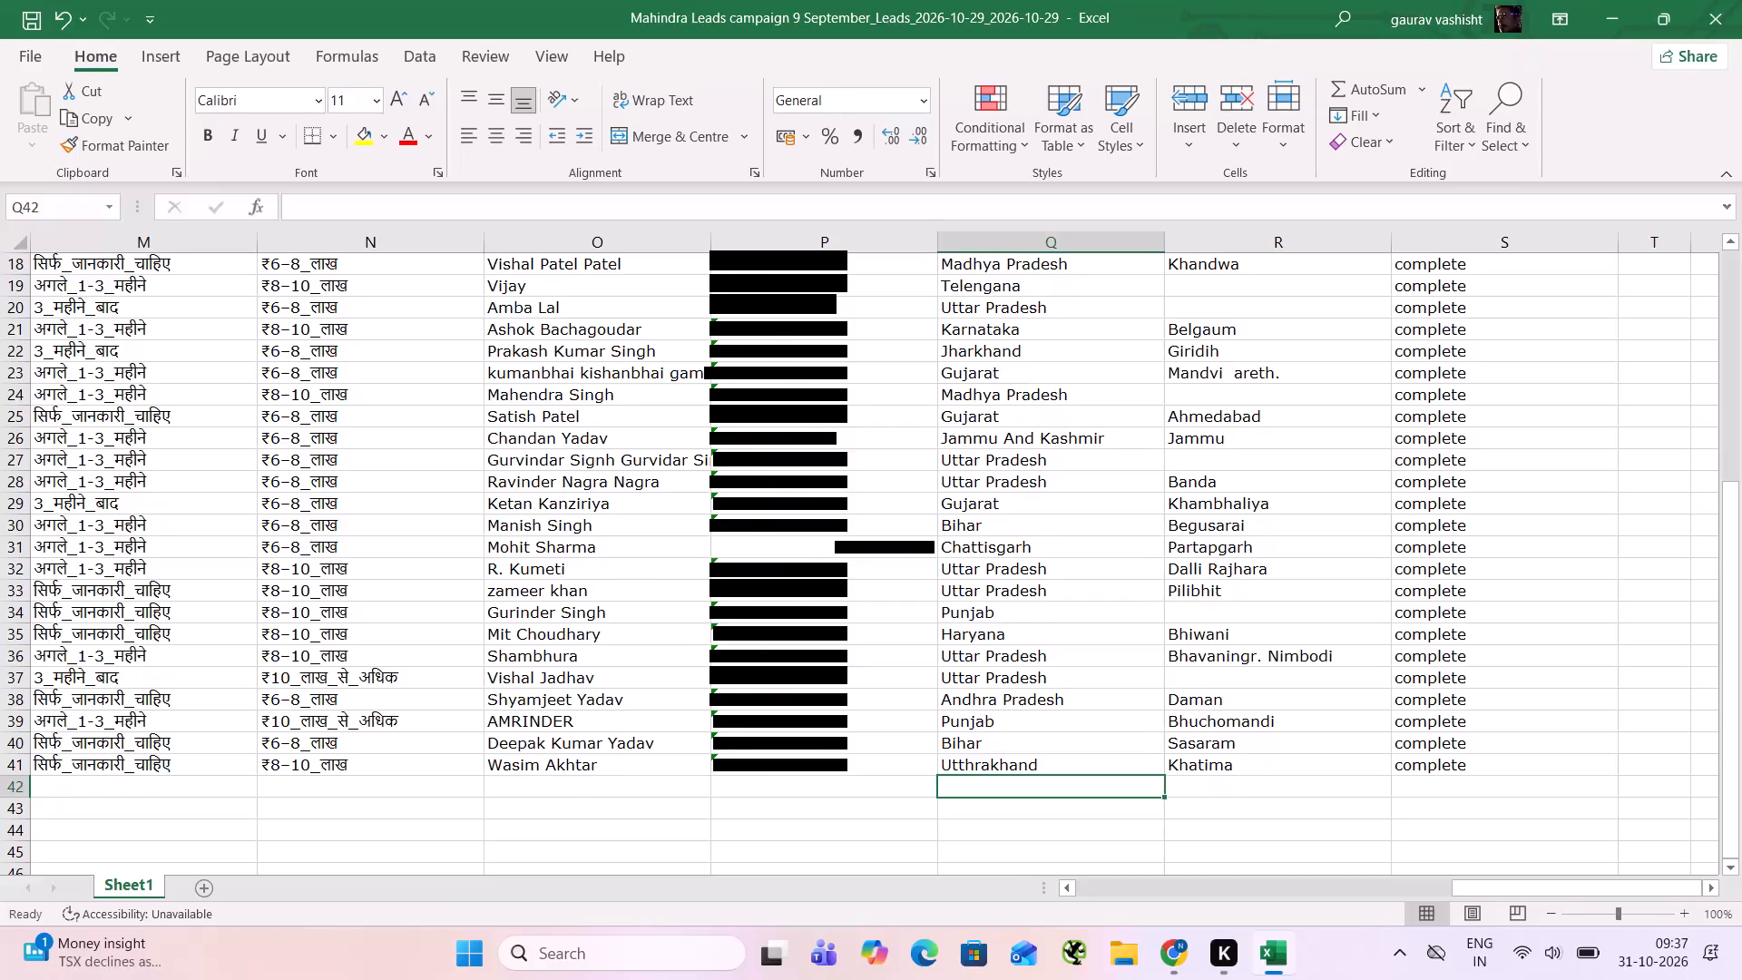
# Copy the file name of the Mahindra Leads campaign 9 September file in the Downloads folder.
pyautogui.click(1130, 970)
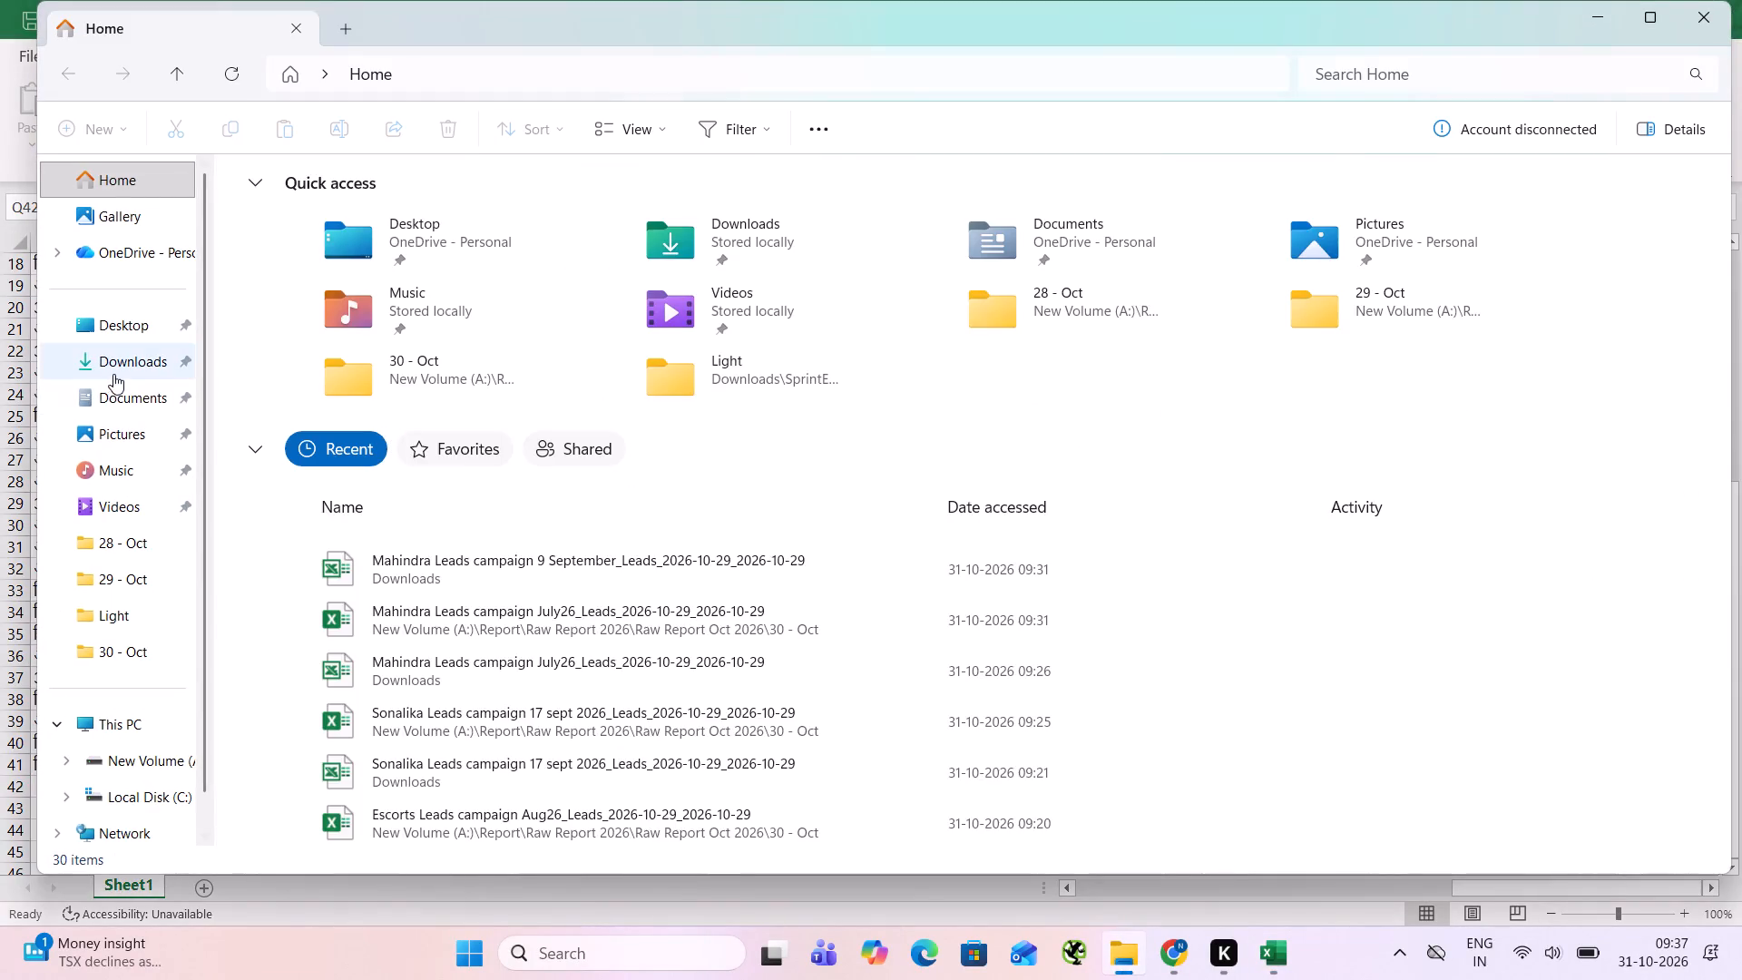
pyautogui.click(113, 374)
pyautogui.click(325, 330)
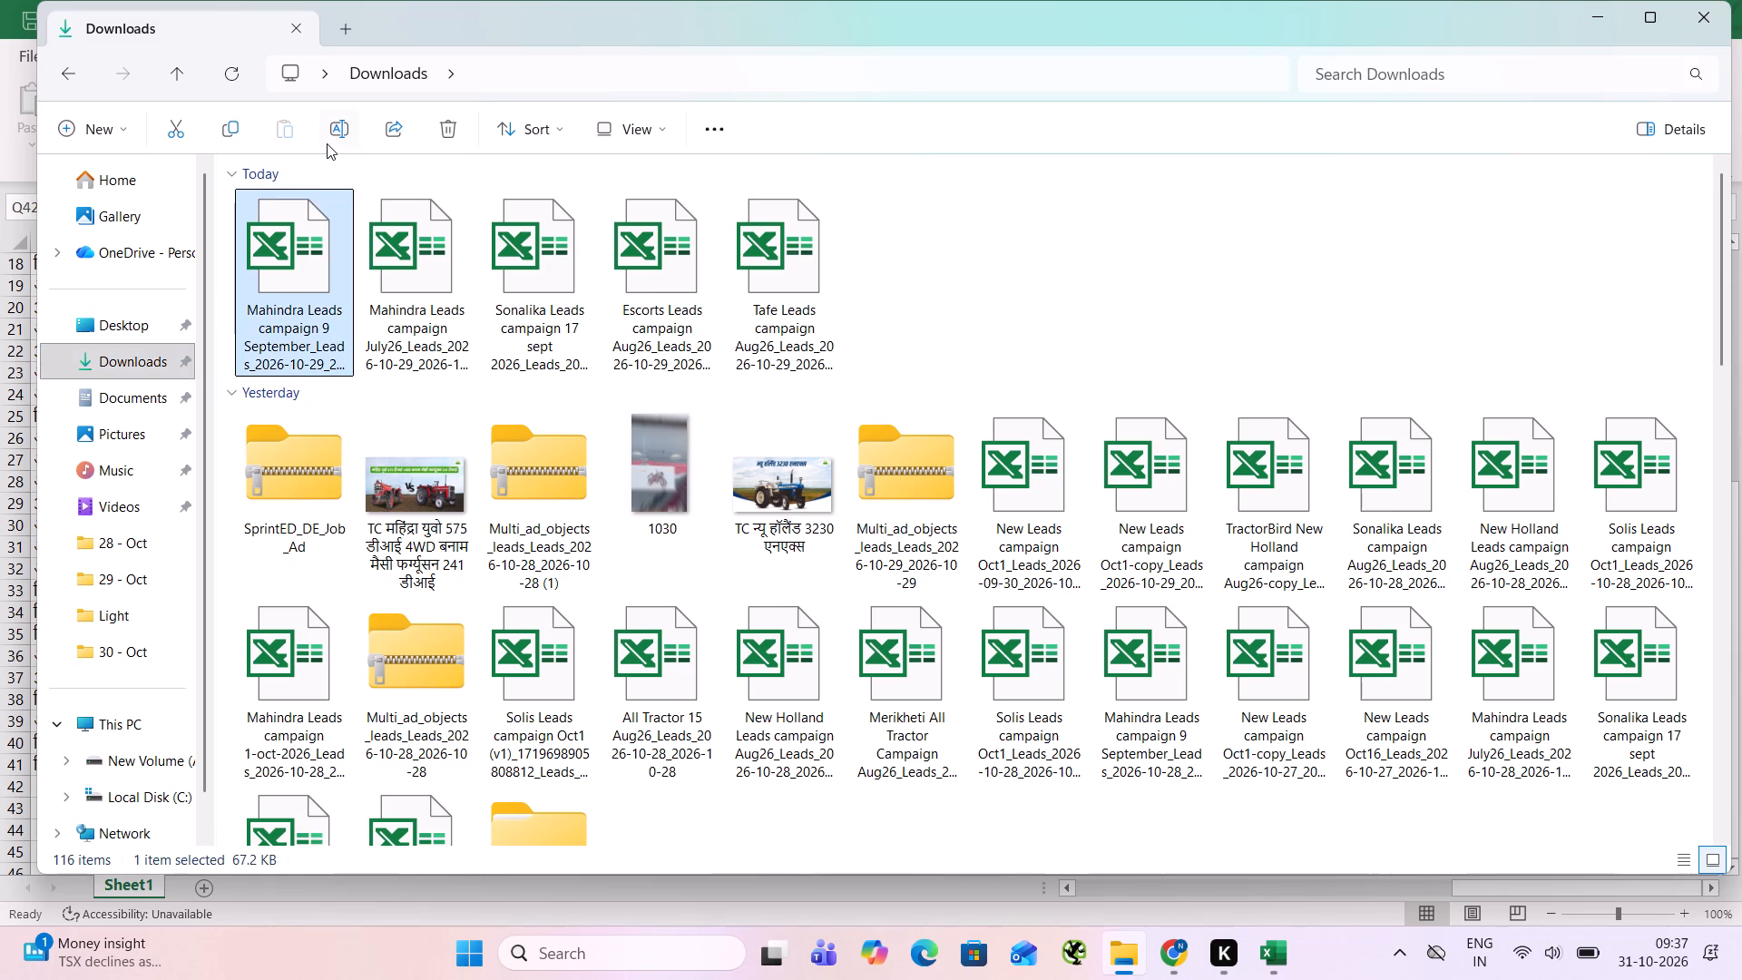
pyautogui.click(328, 143)
pyautogui.hotkey('ctrl', 'c')
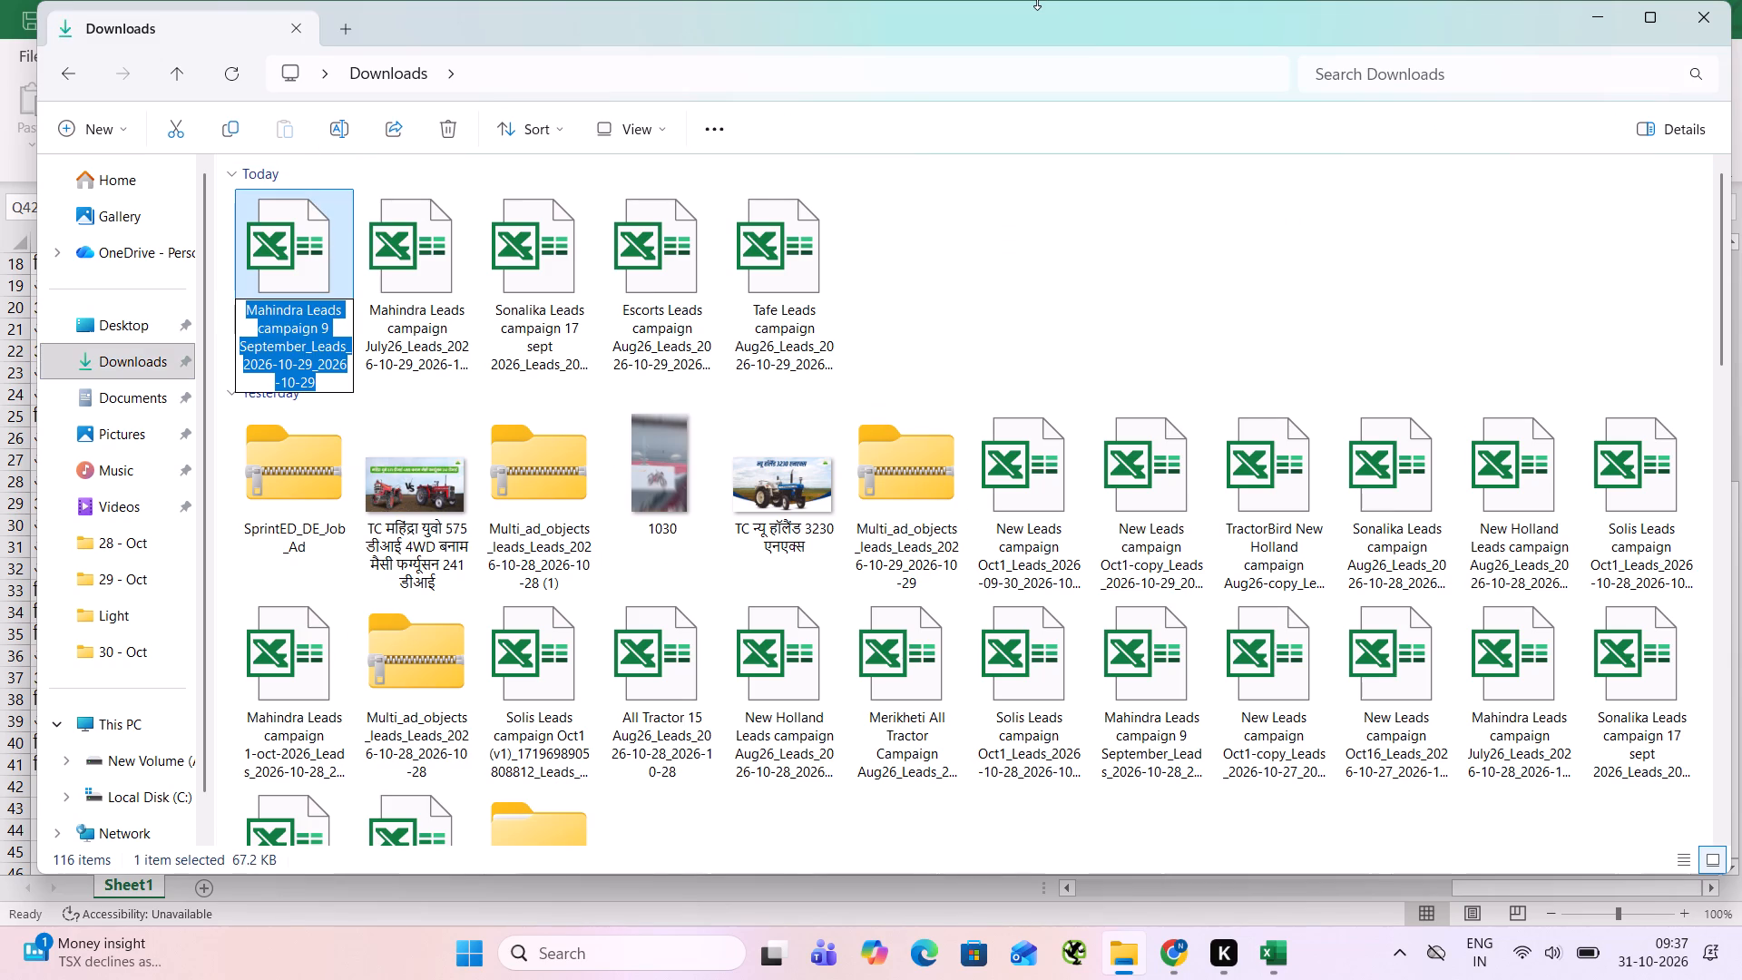
pyautogui.click(1696, 18)
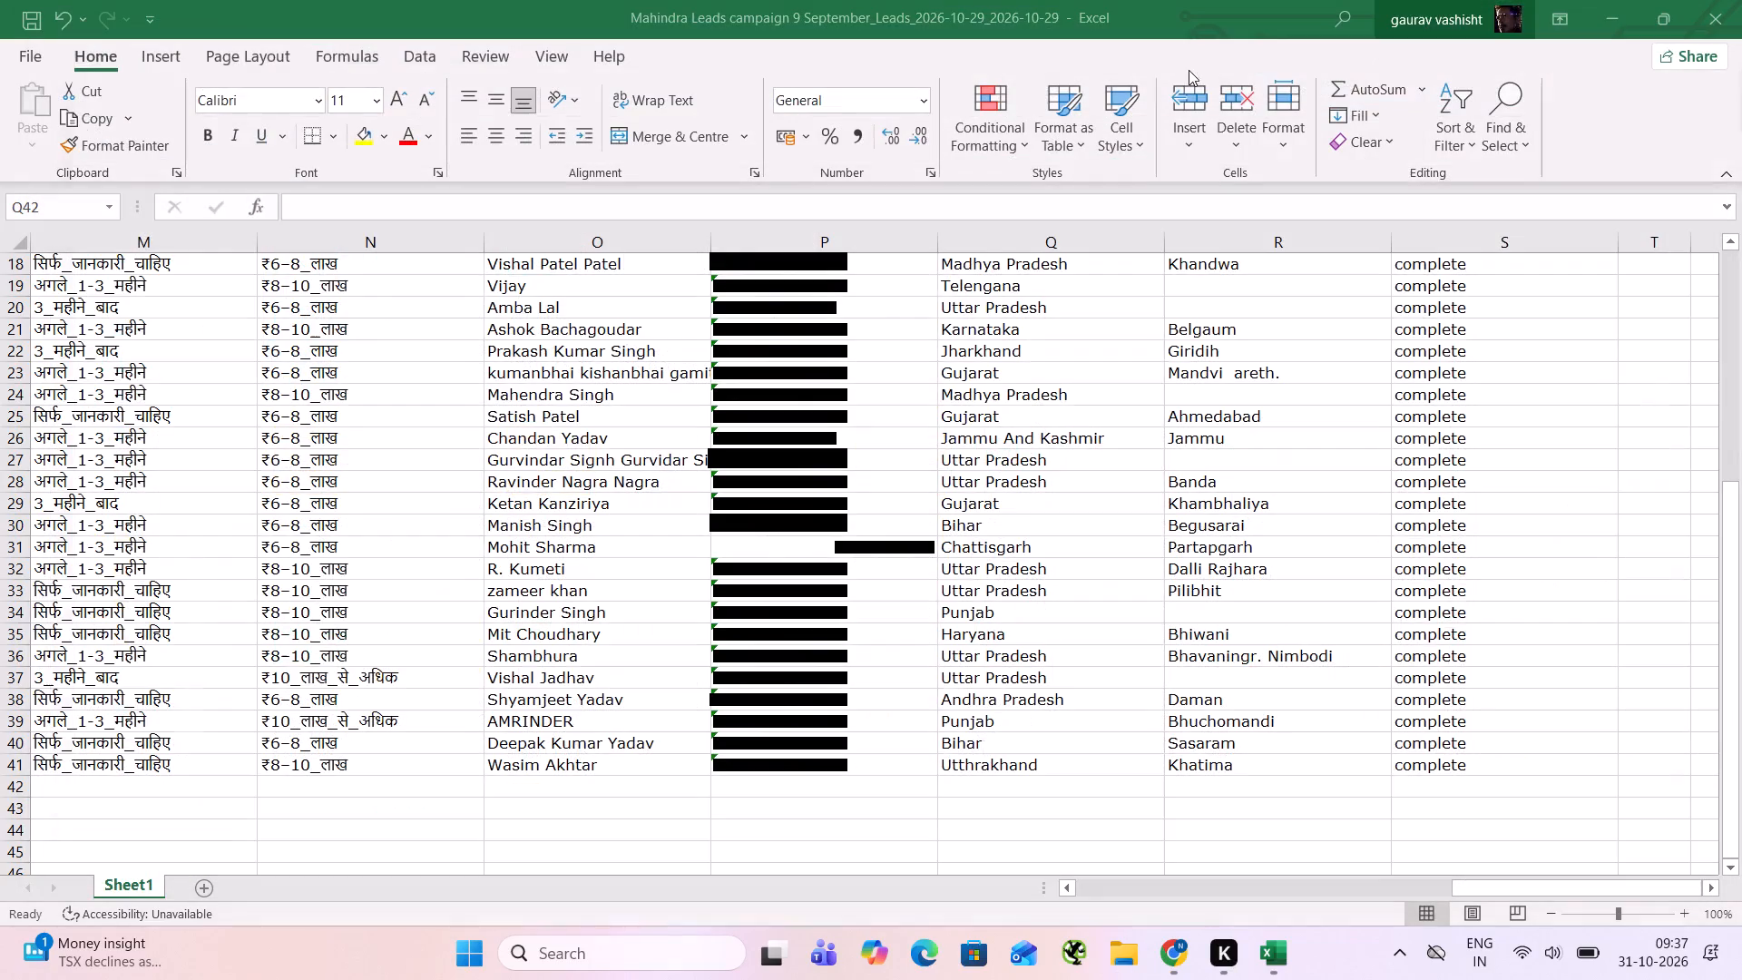
# Save the workbook under the copied name as an Excel Workbook in the 30 - Oct folder and close it.
pyautogui.click(19, 40)
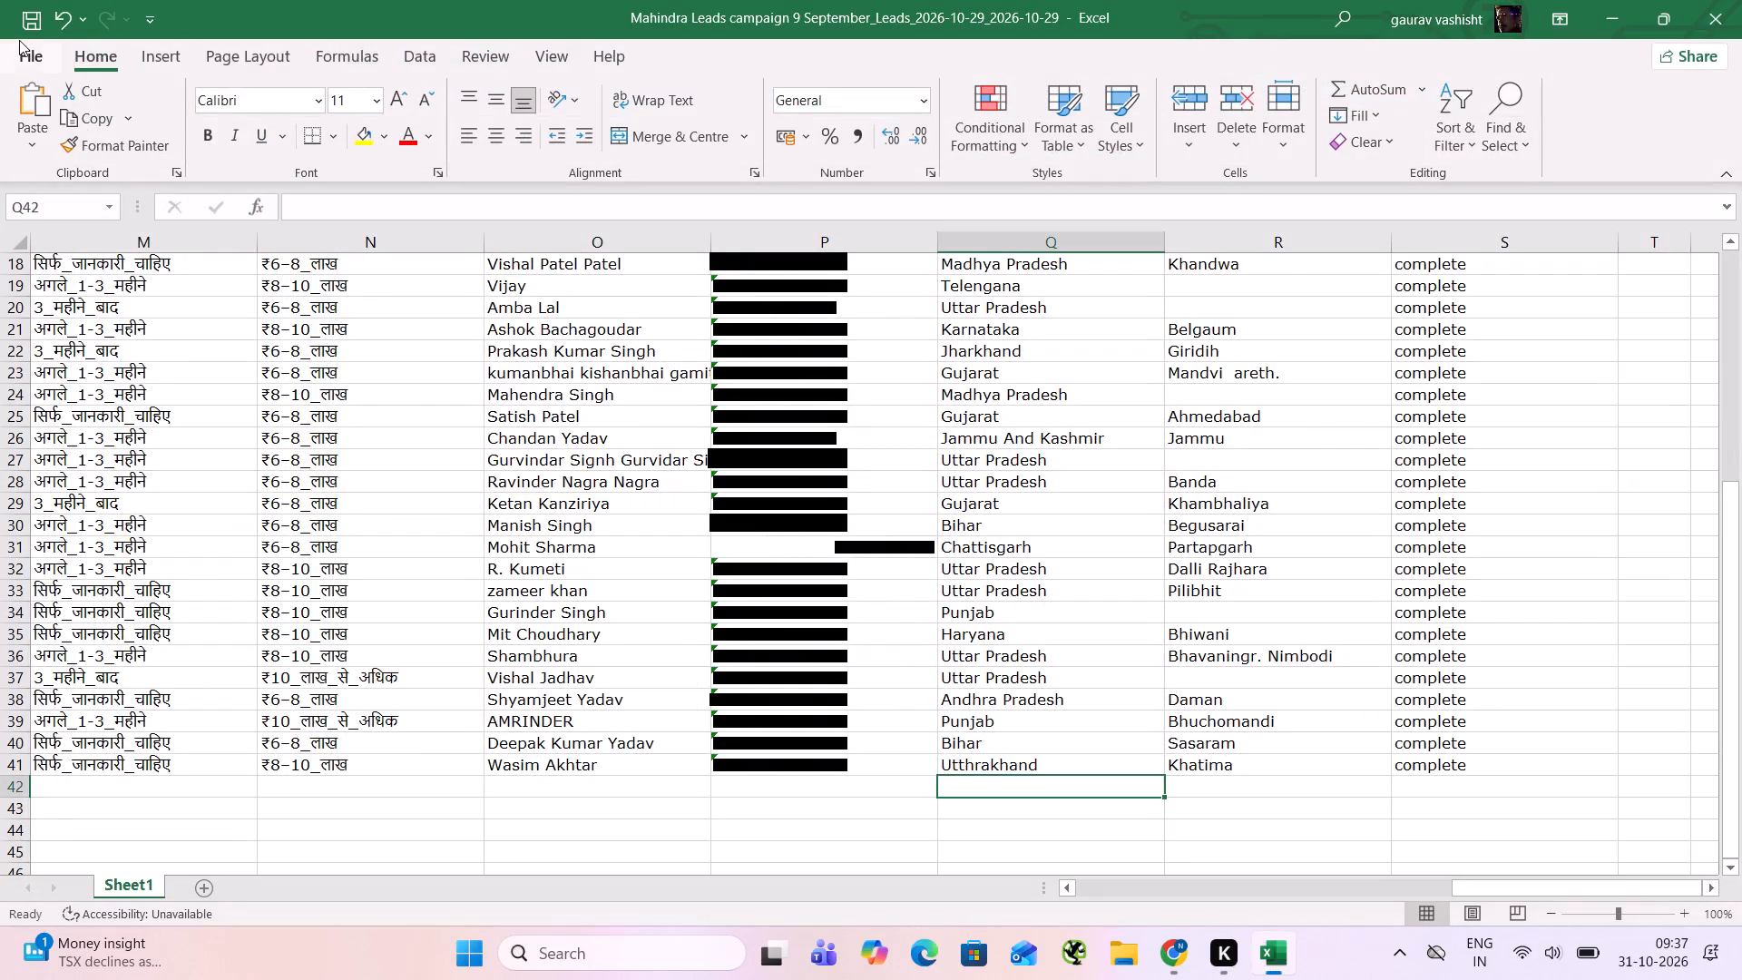
pyautogui.click(24, 47)
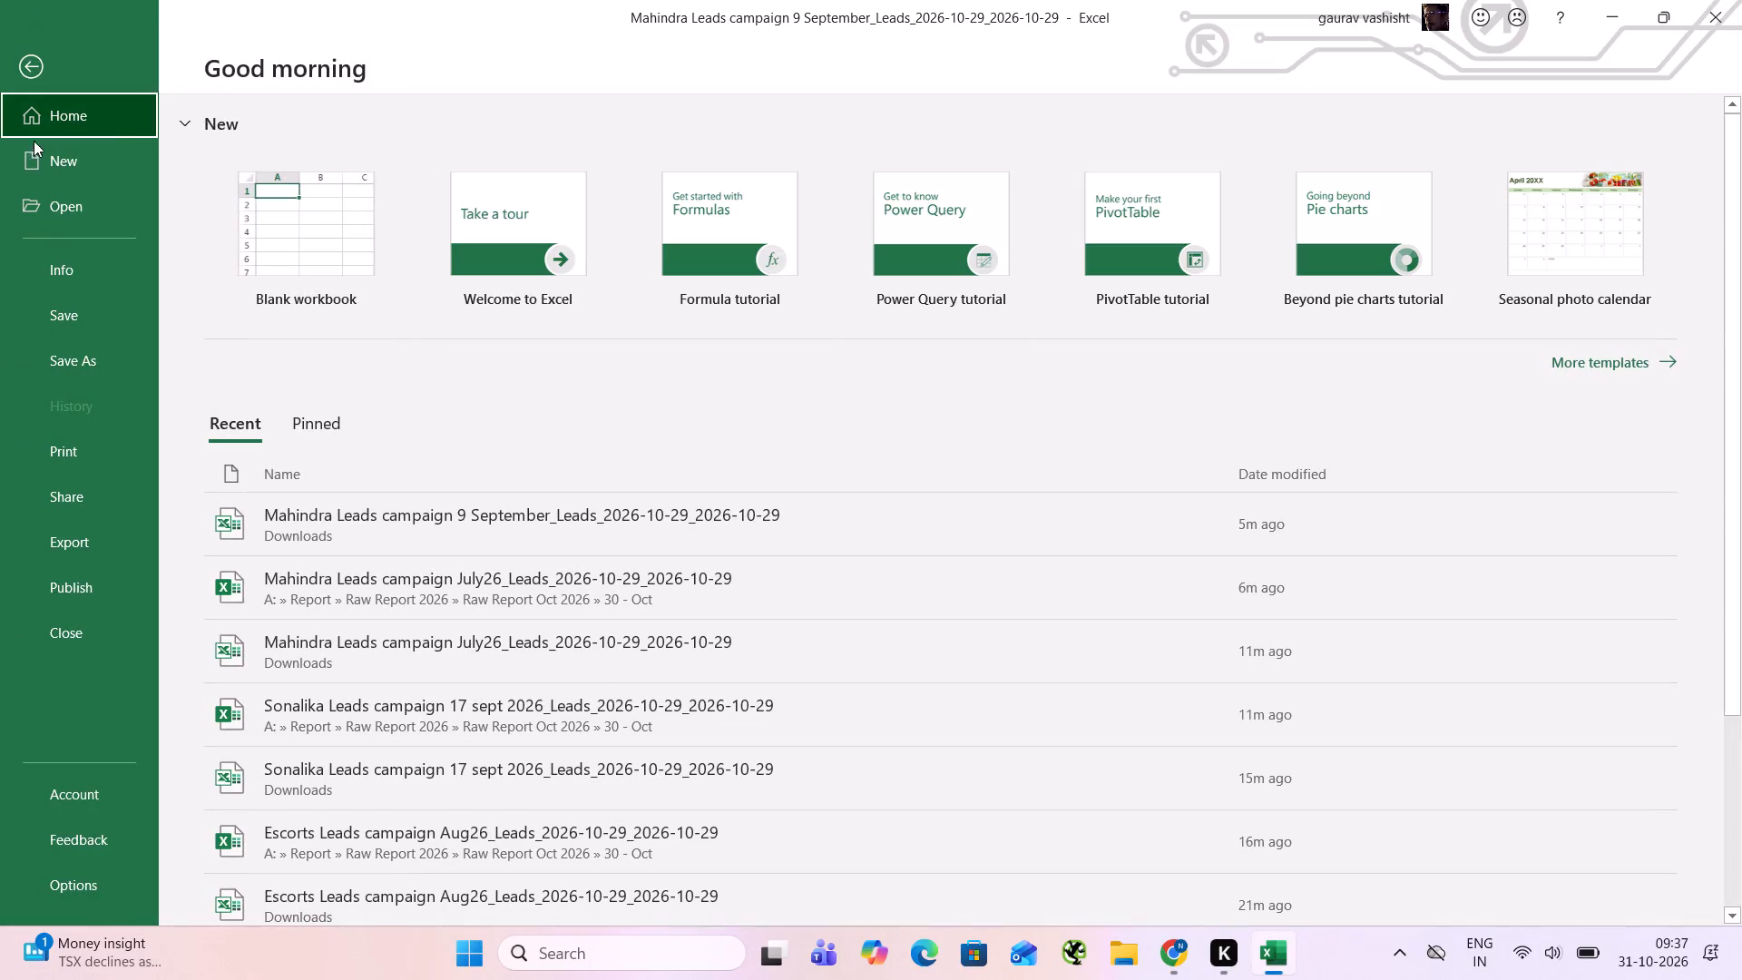
pyautogui.click(79, 368)
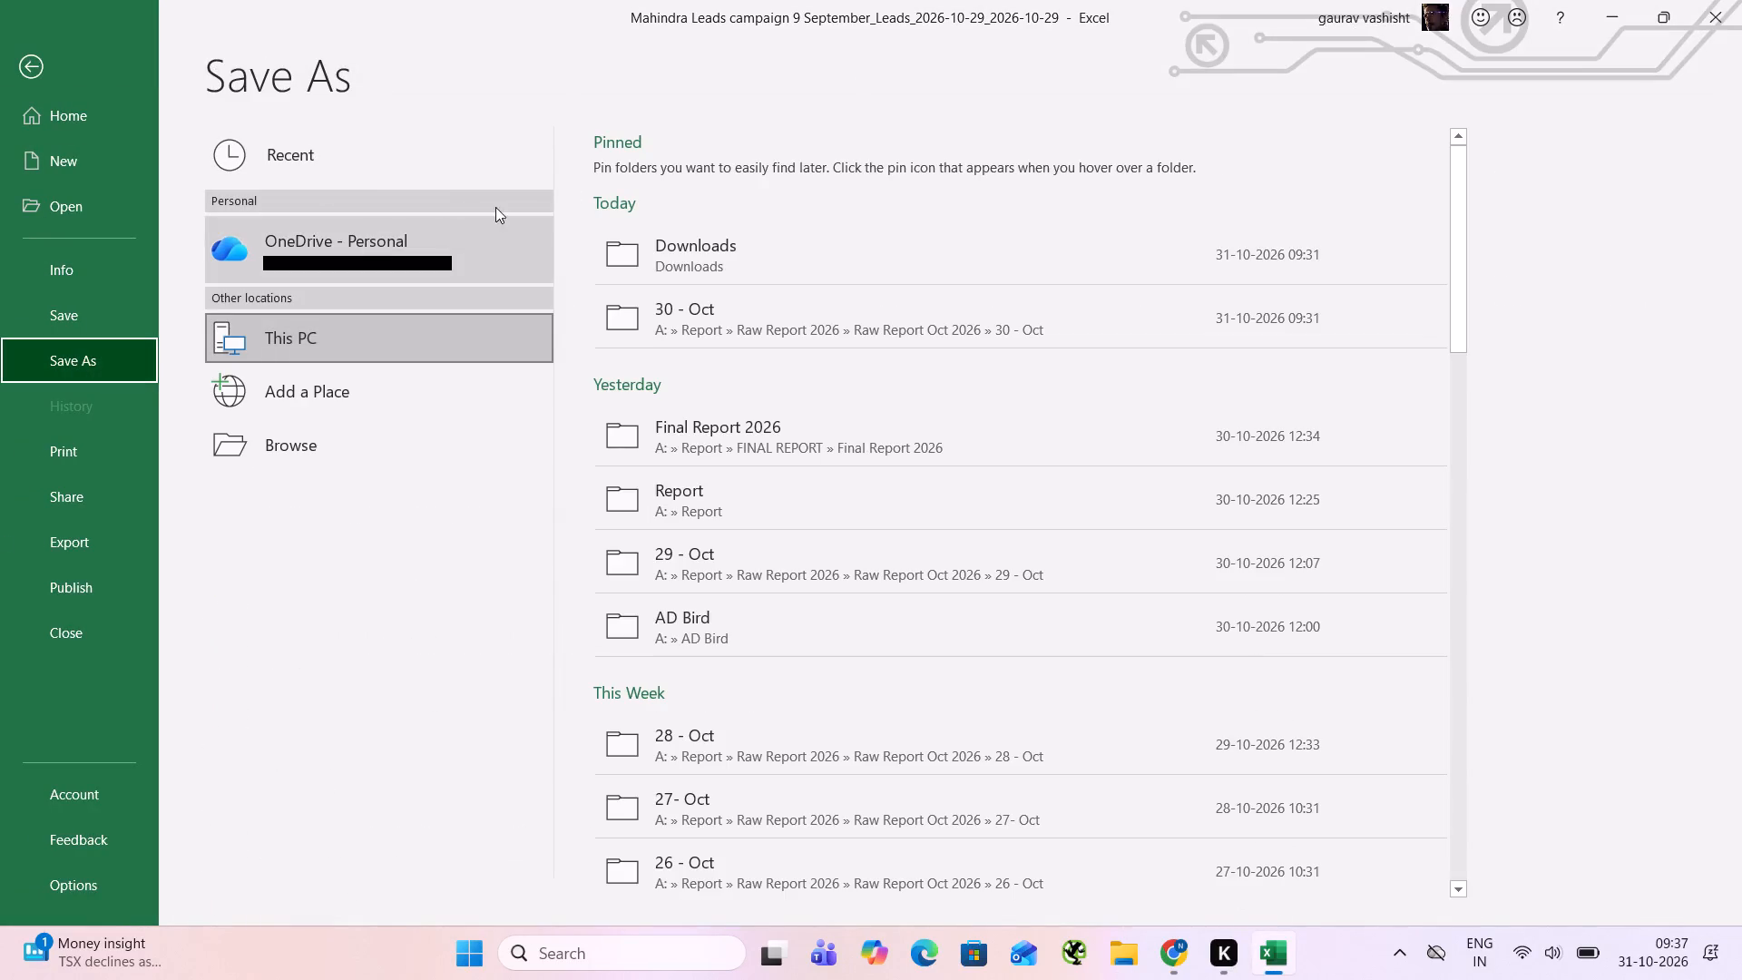
pyautogui.click(682, 326)
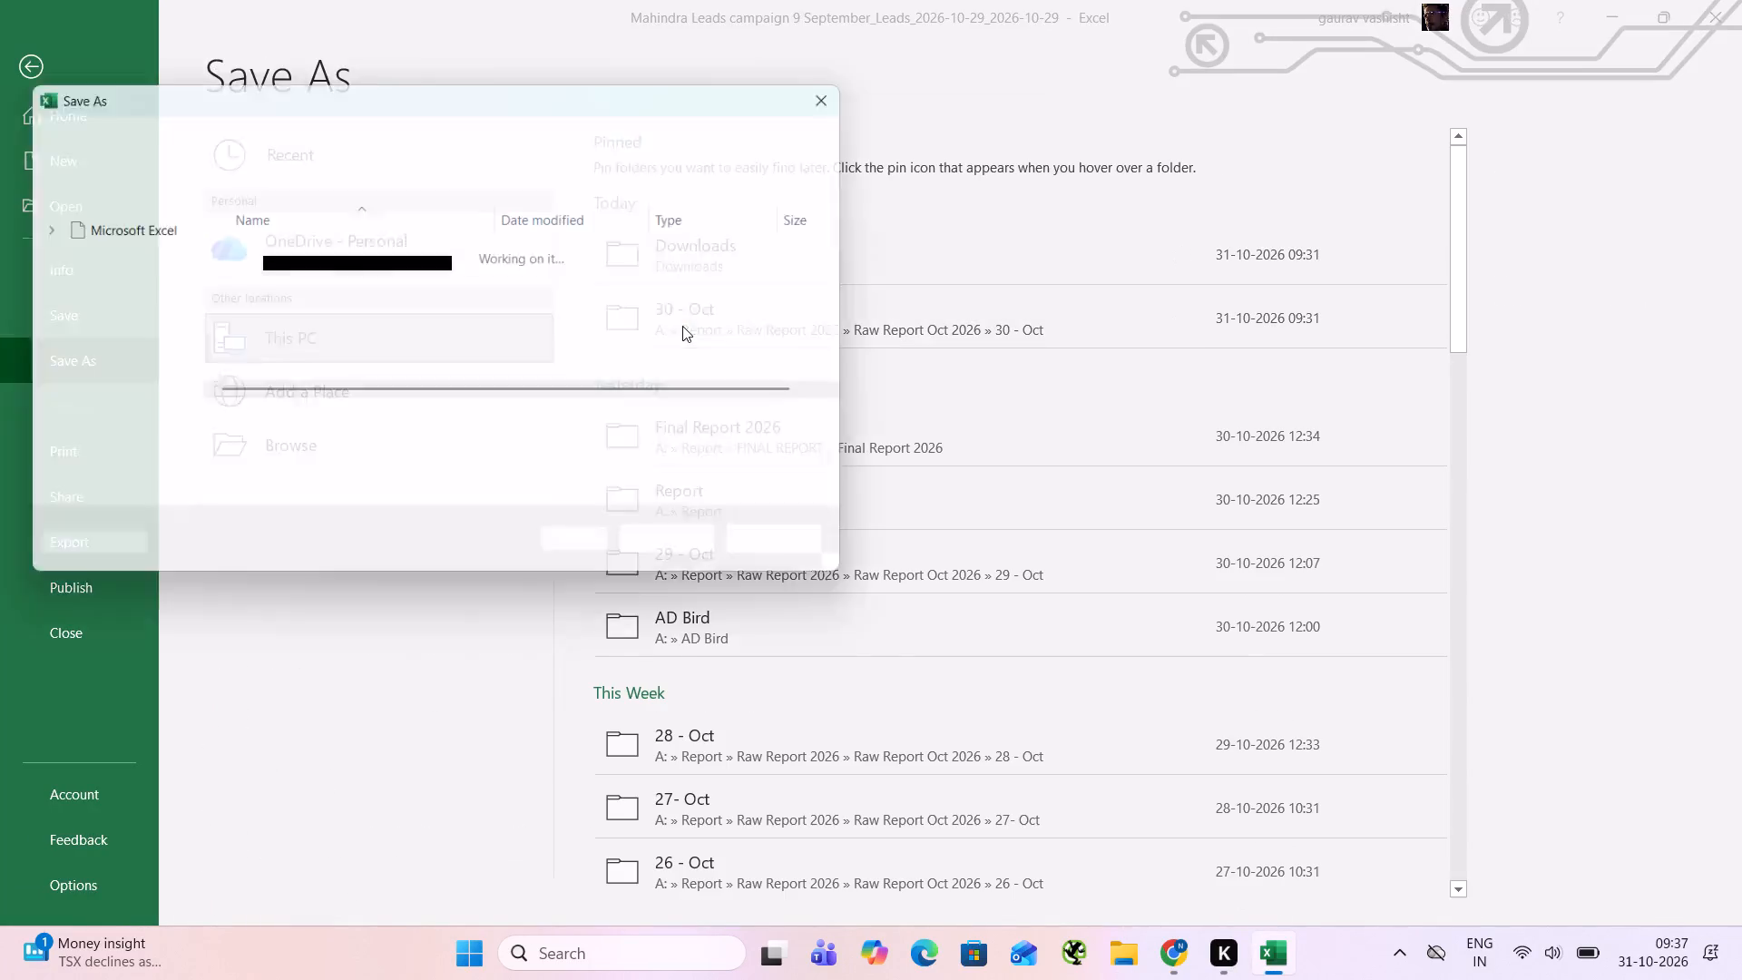
pyautogui.hotkey('ctrl', 'v')
pyautogui.click(531, 458)
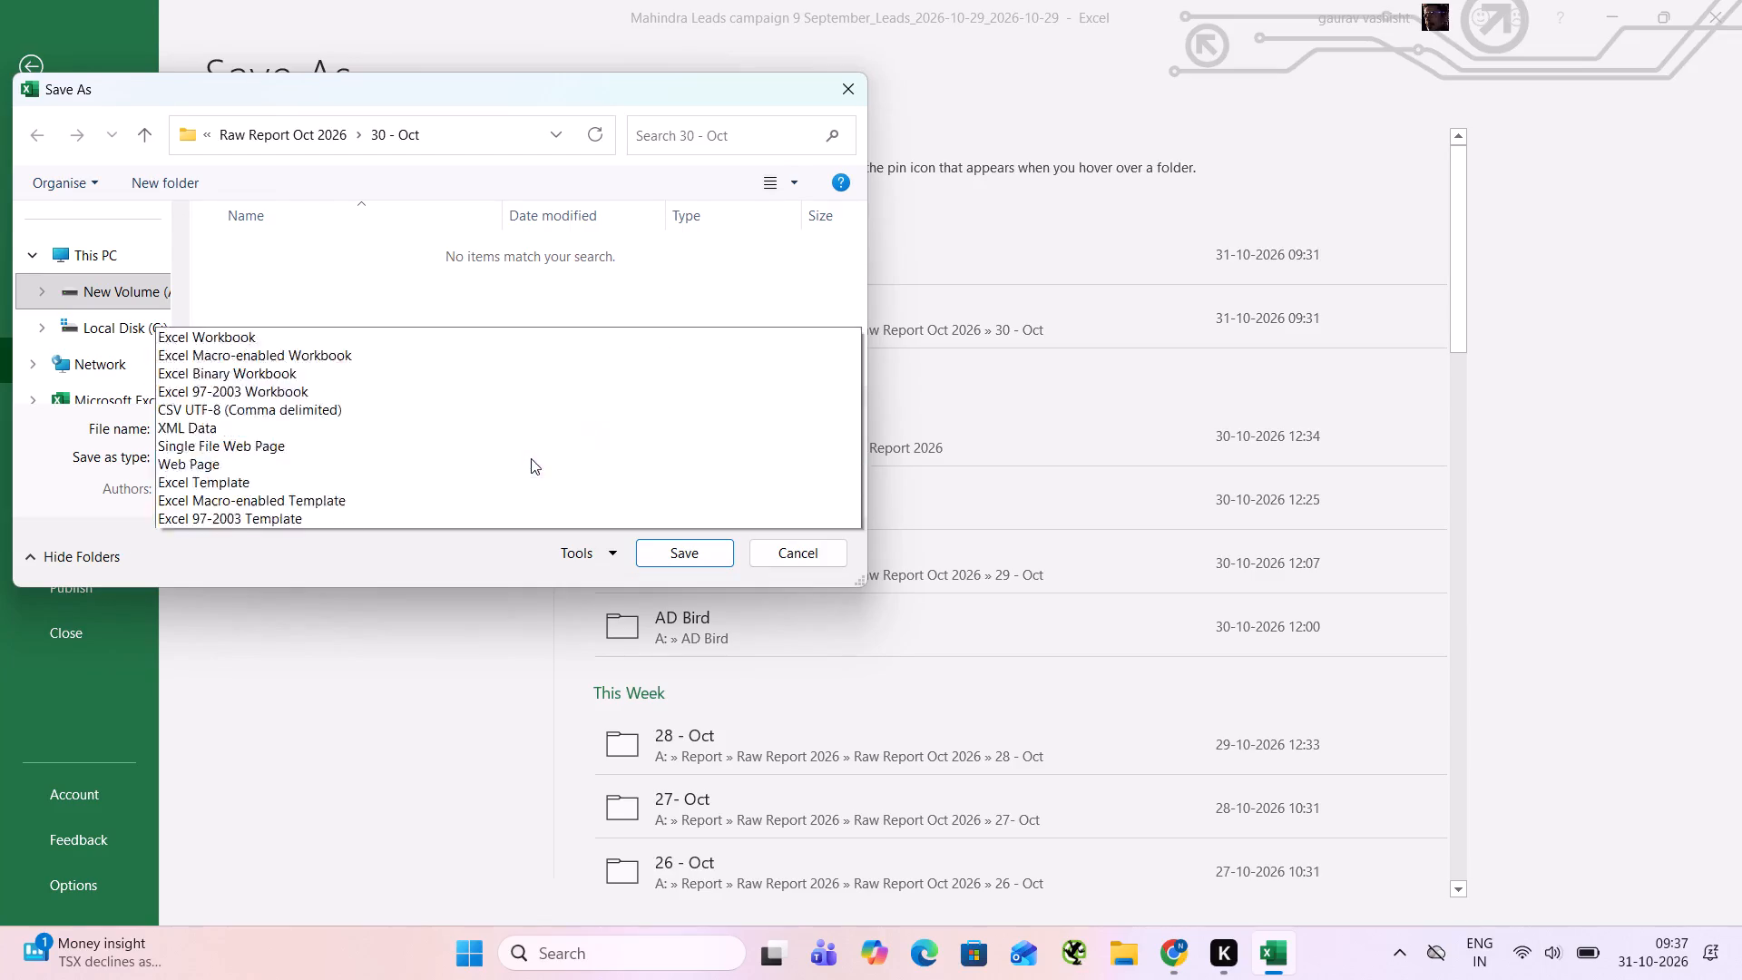
pyautogui.click(597, 13)
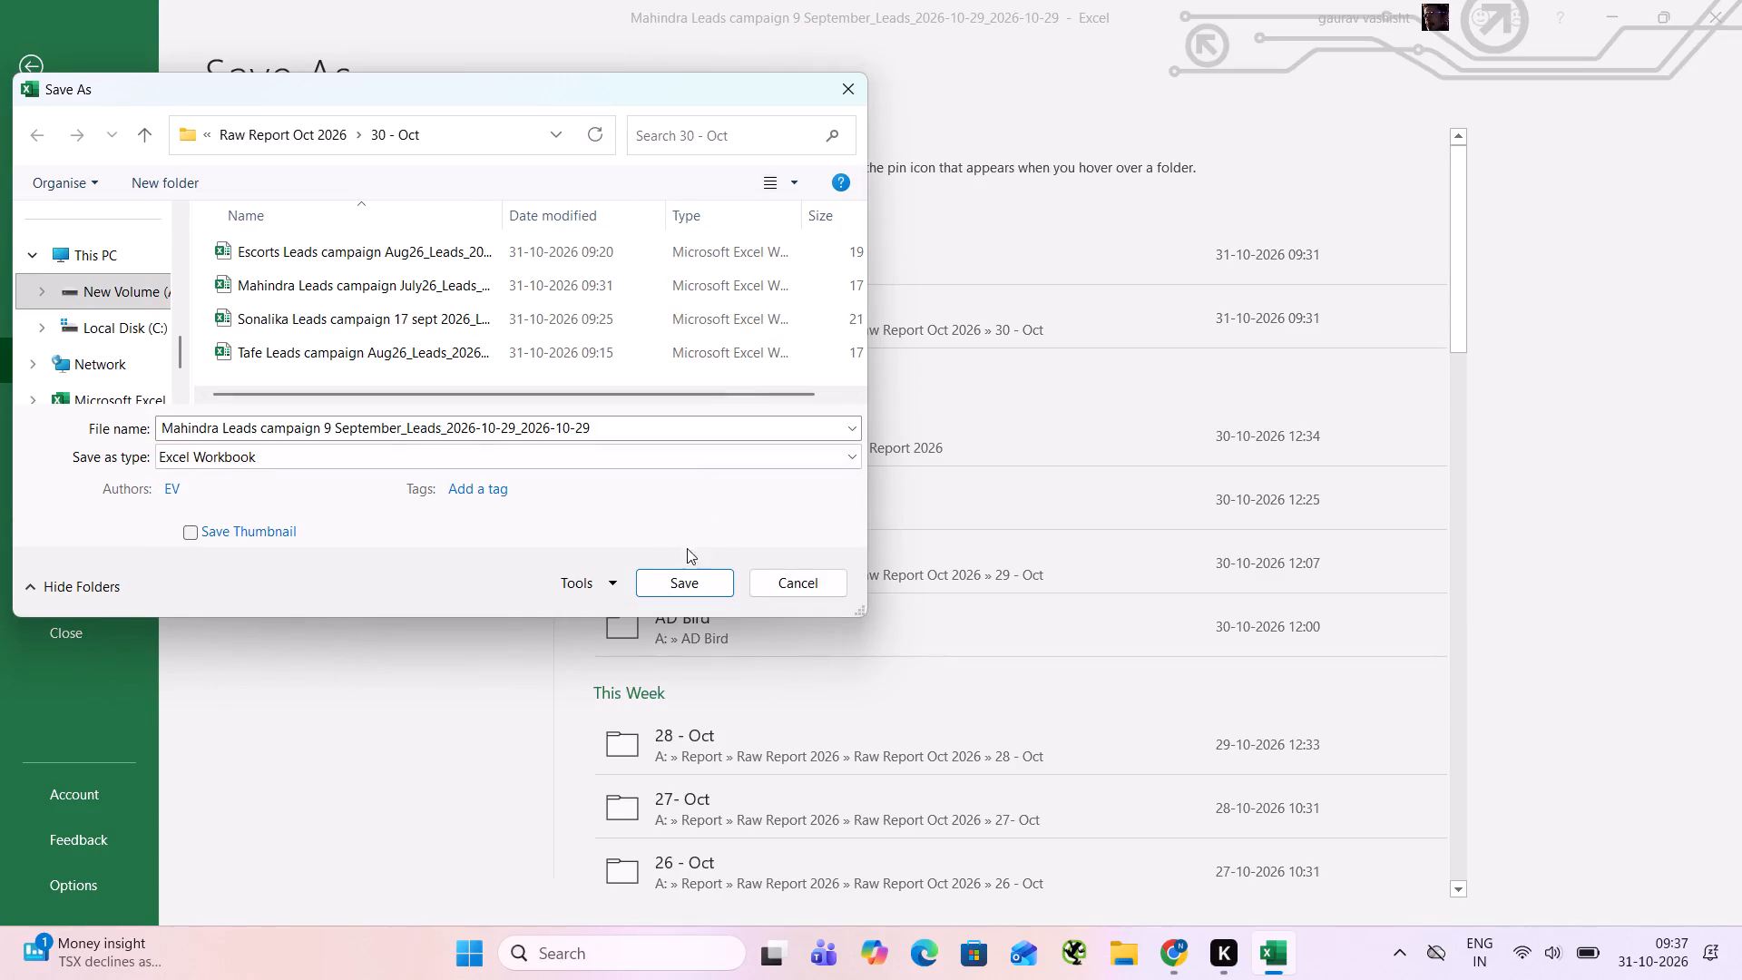
pyautogui.click(664, 585)
pyautogui.hotkey('ctrl', 's')
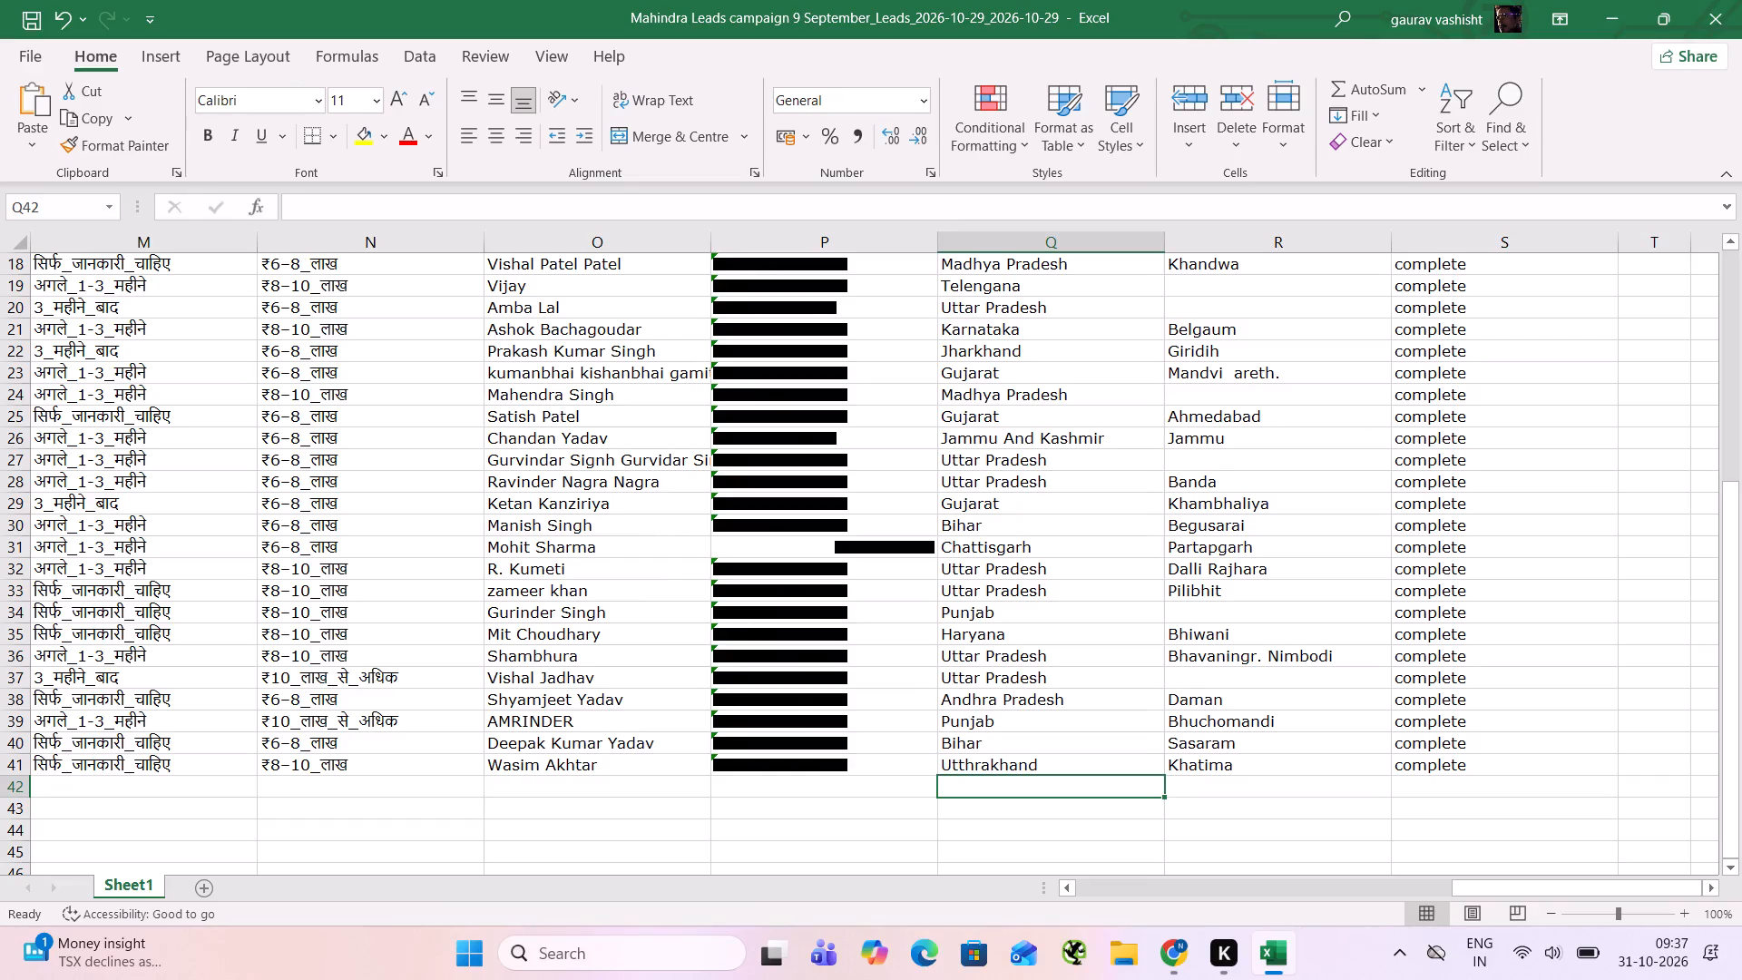
pyautogui.click(1731, 2)
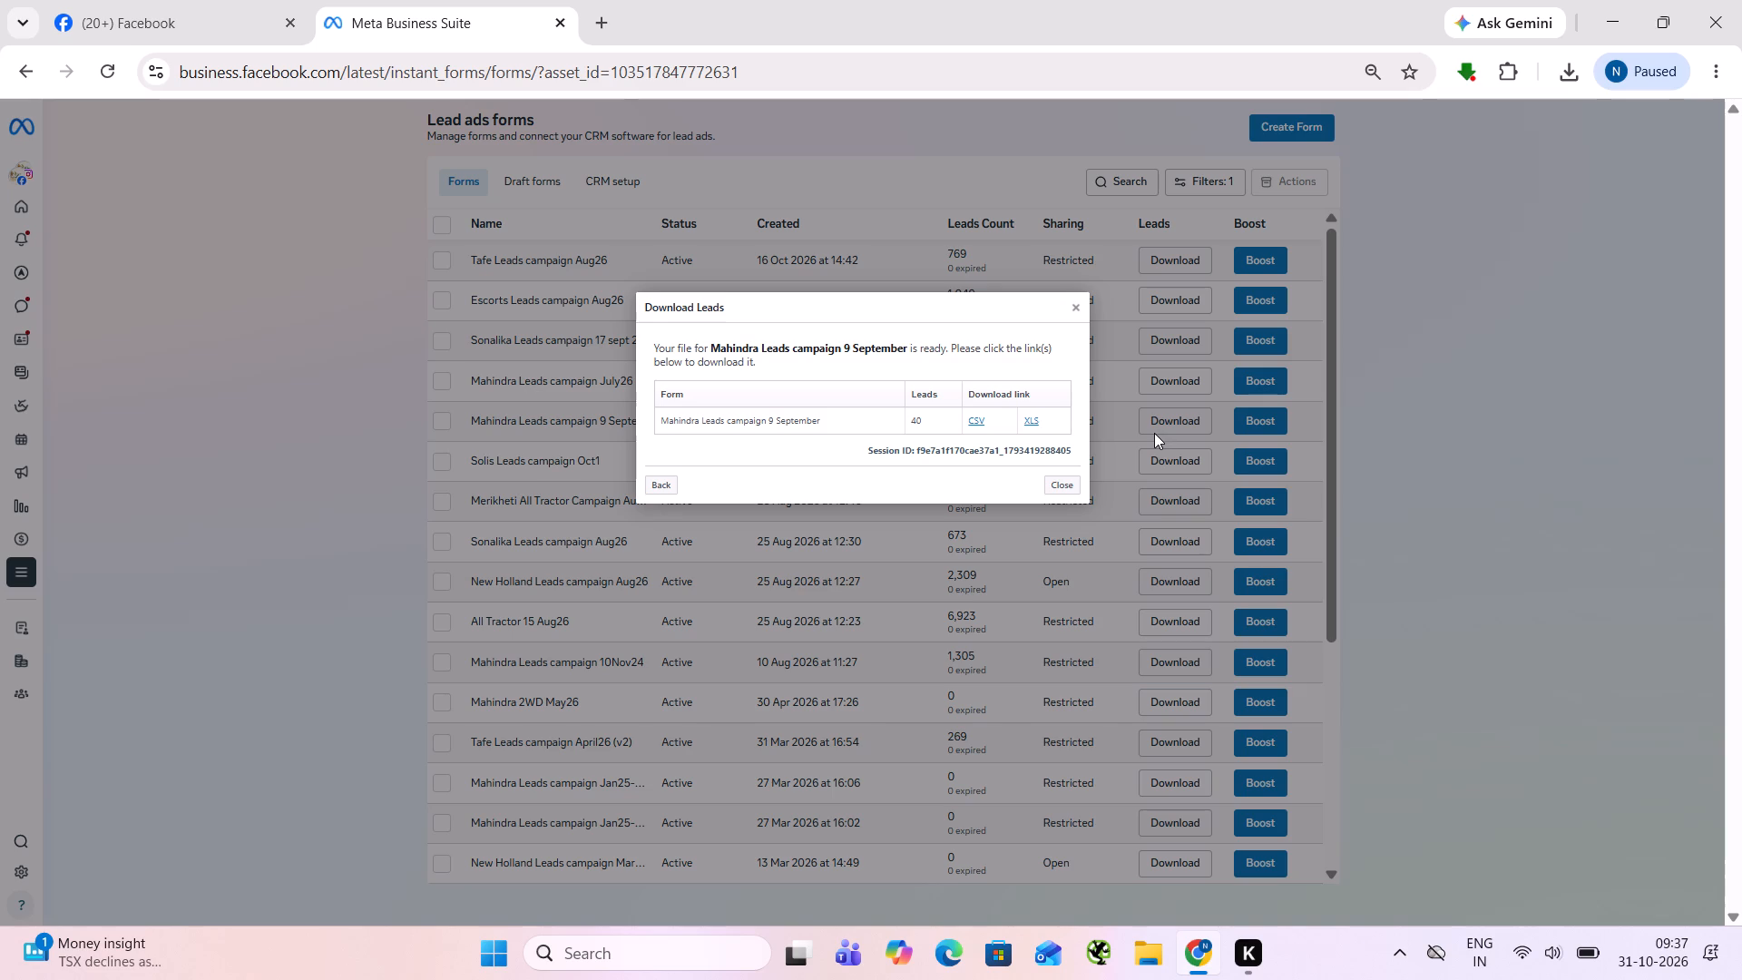
# Download yesterday's leads for the Solis Leads campaign Oct1 form as an XLS file in the browser.
pyautogui.click(1163, 425)
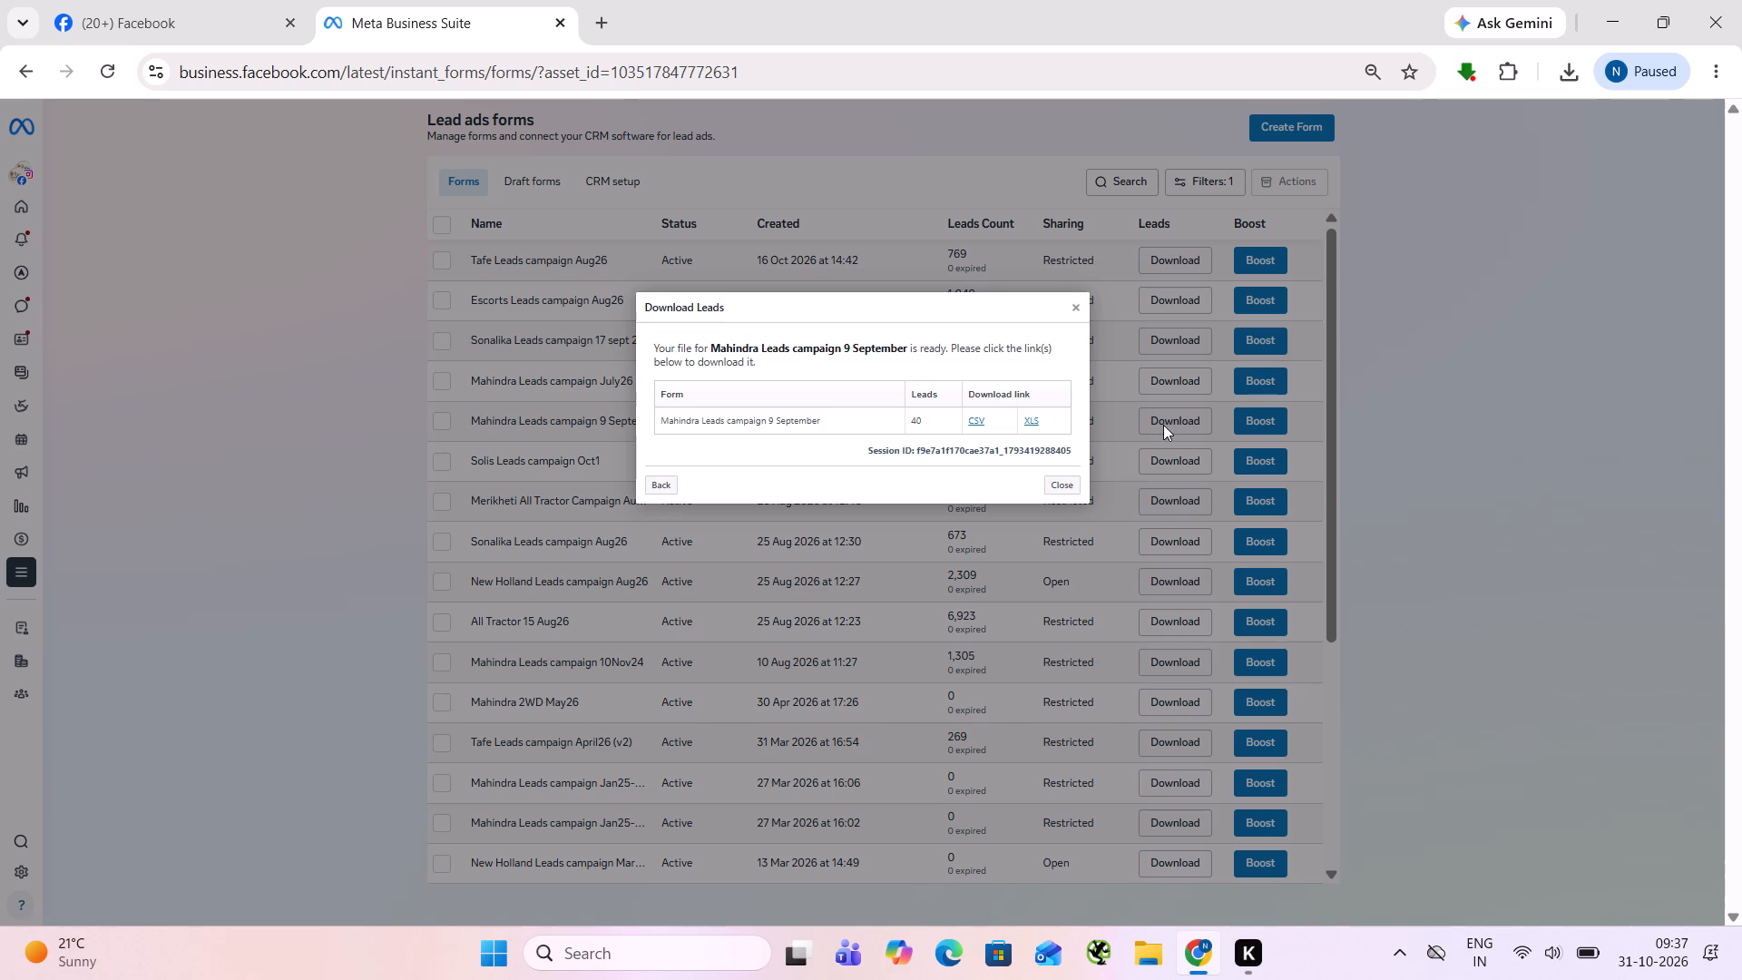
pyautogui.click(1171, 456)
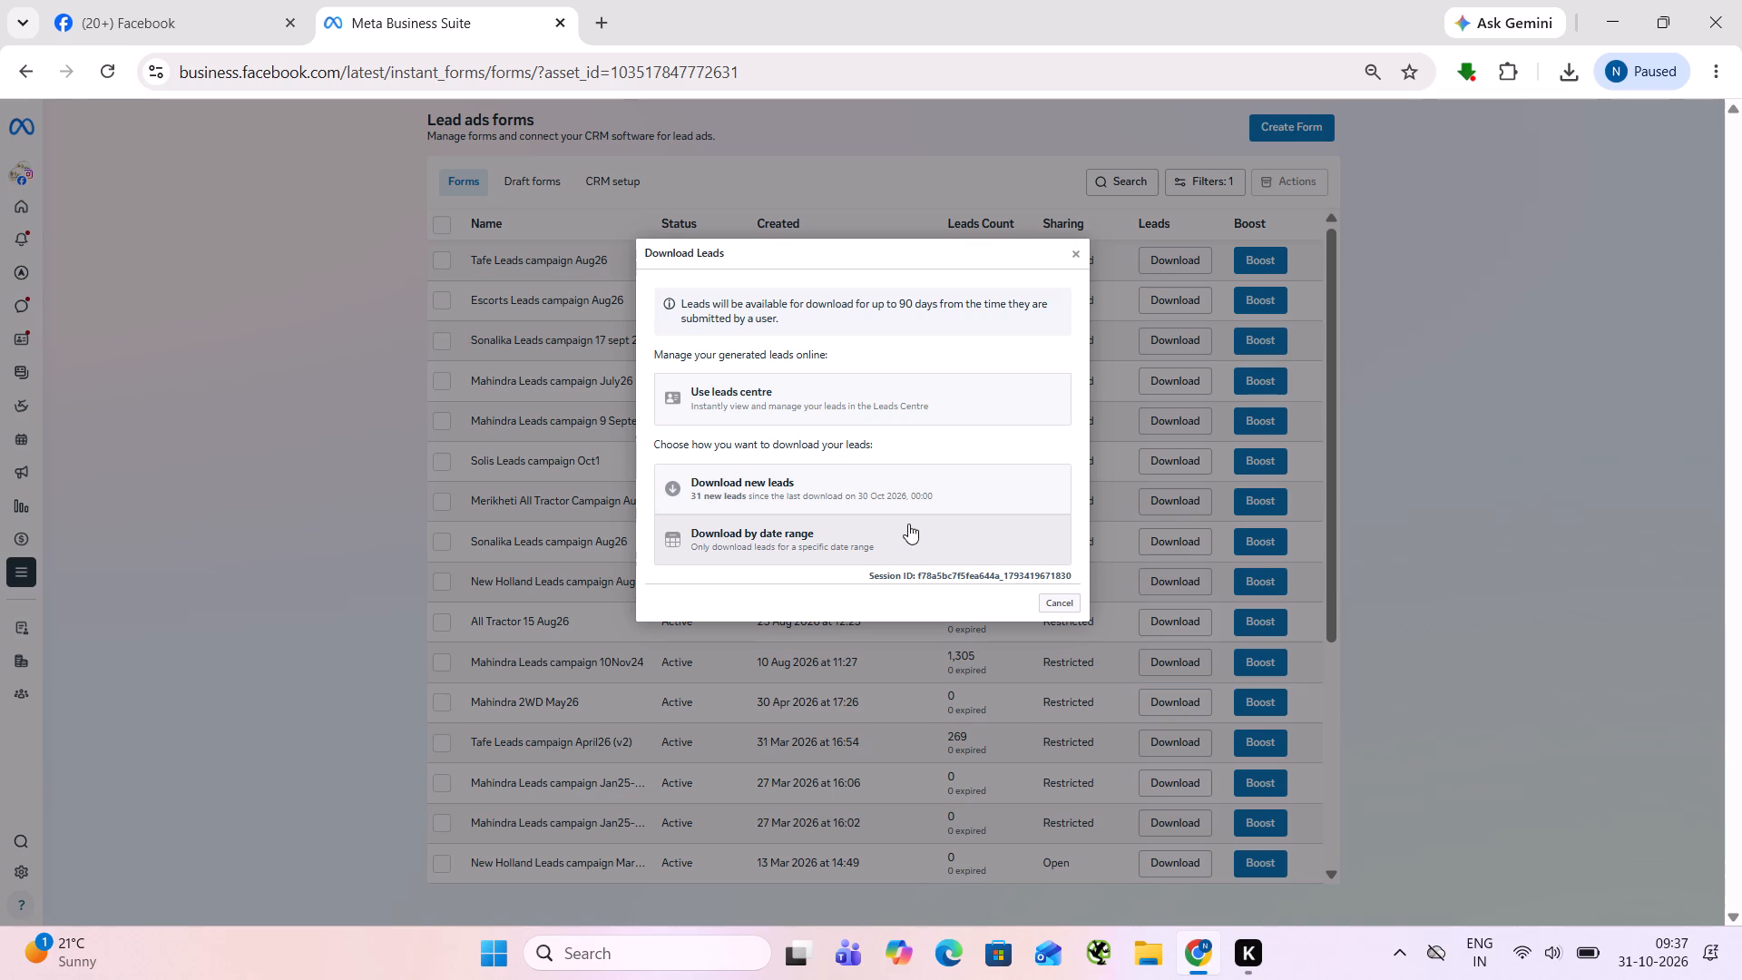
pyautogui.click(902, 536)
pyautogui.click(863, 404)
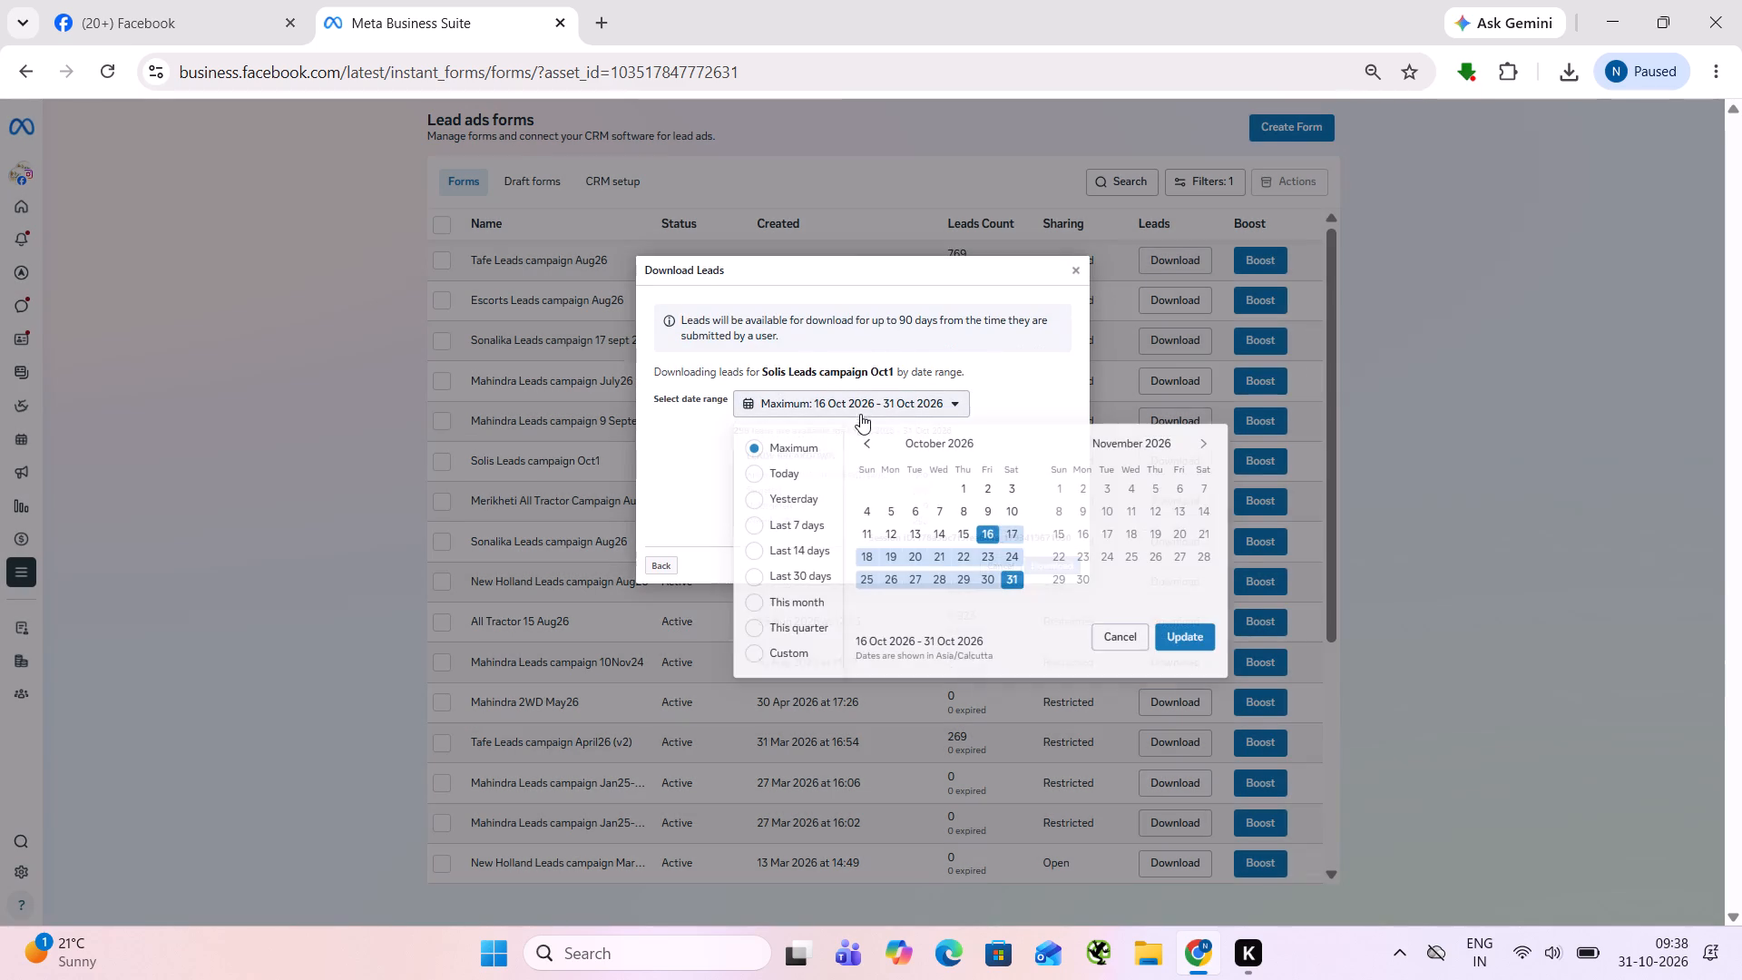
pyautogui.click(782, 495)
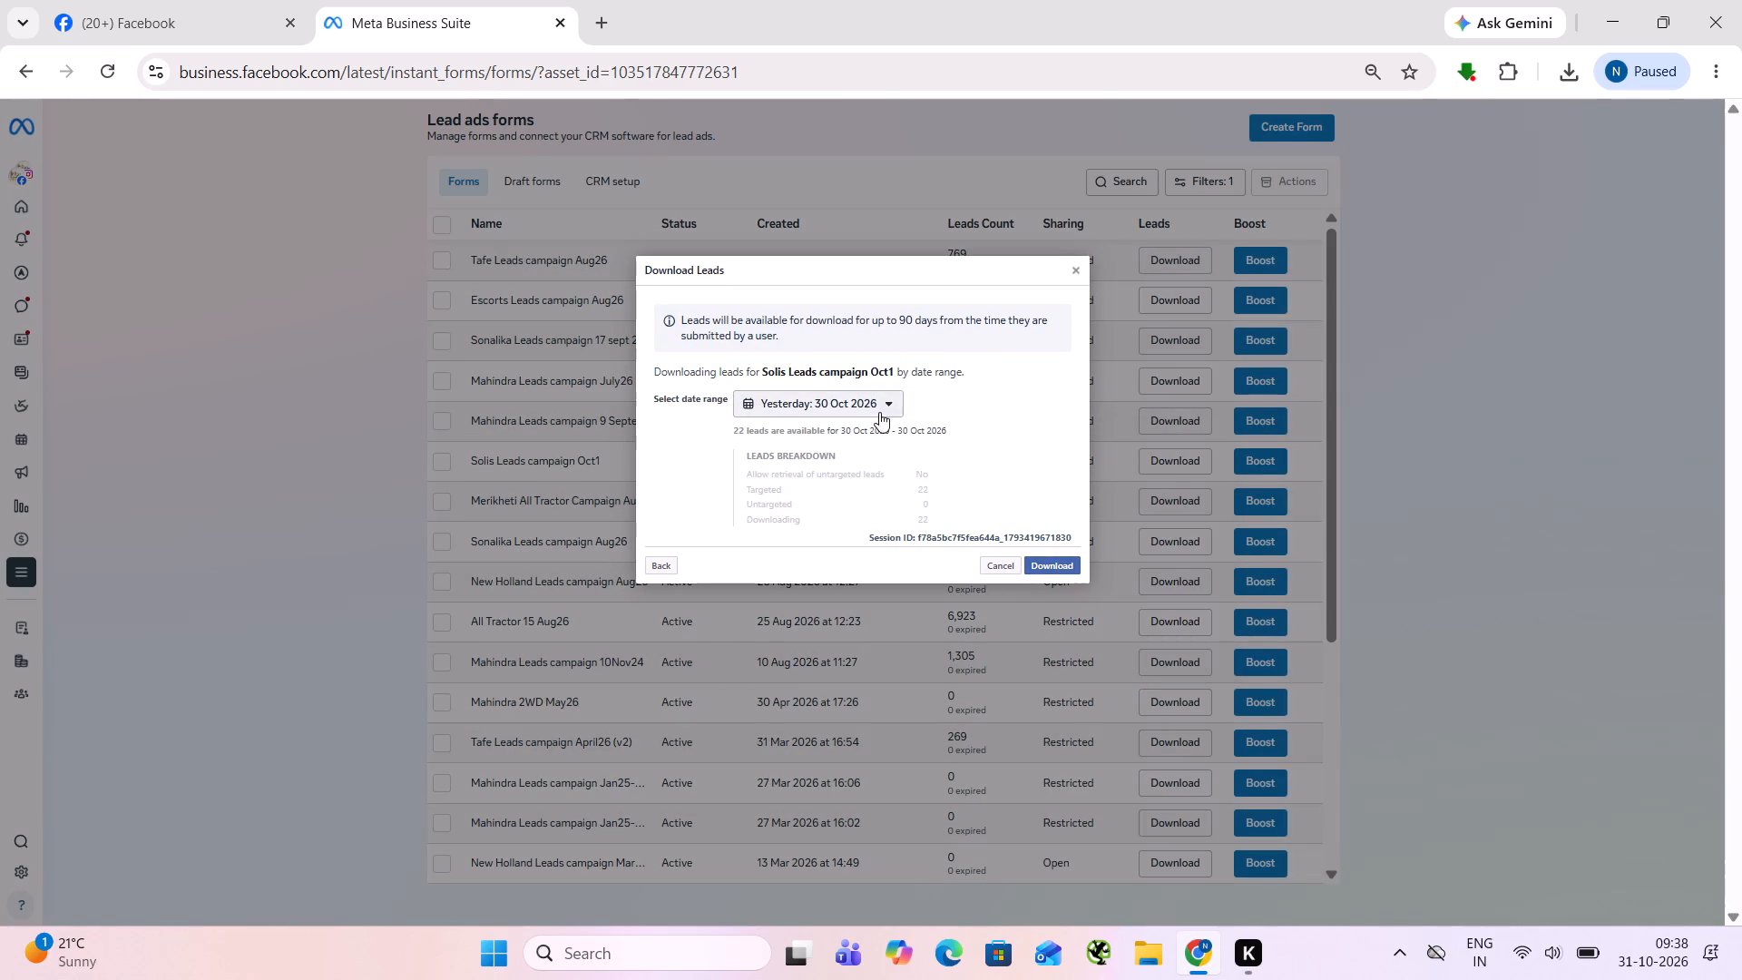
pyautogui.click(1042, 564)
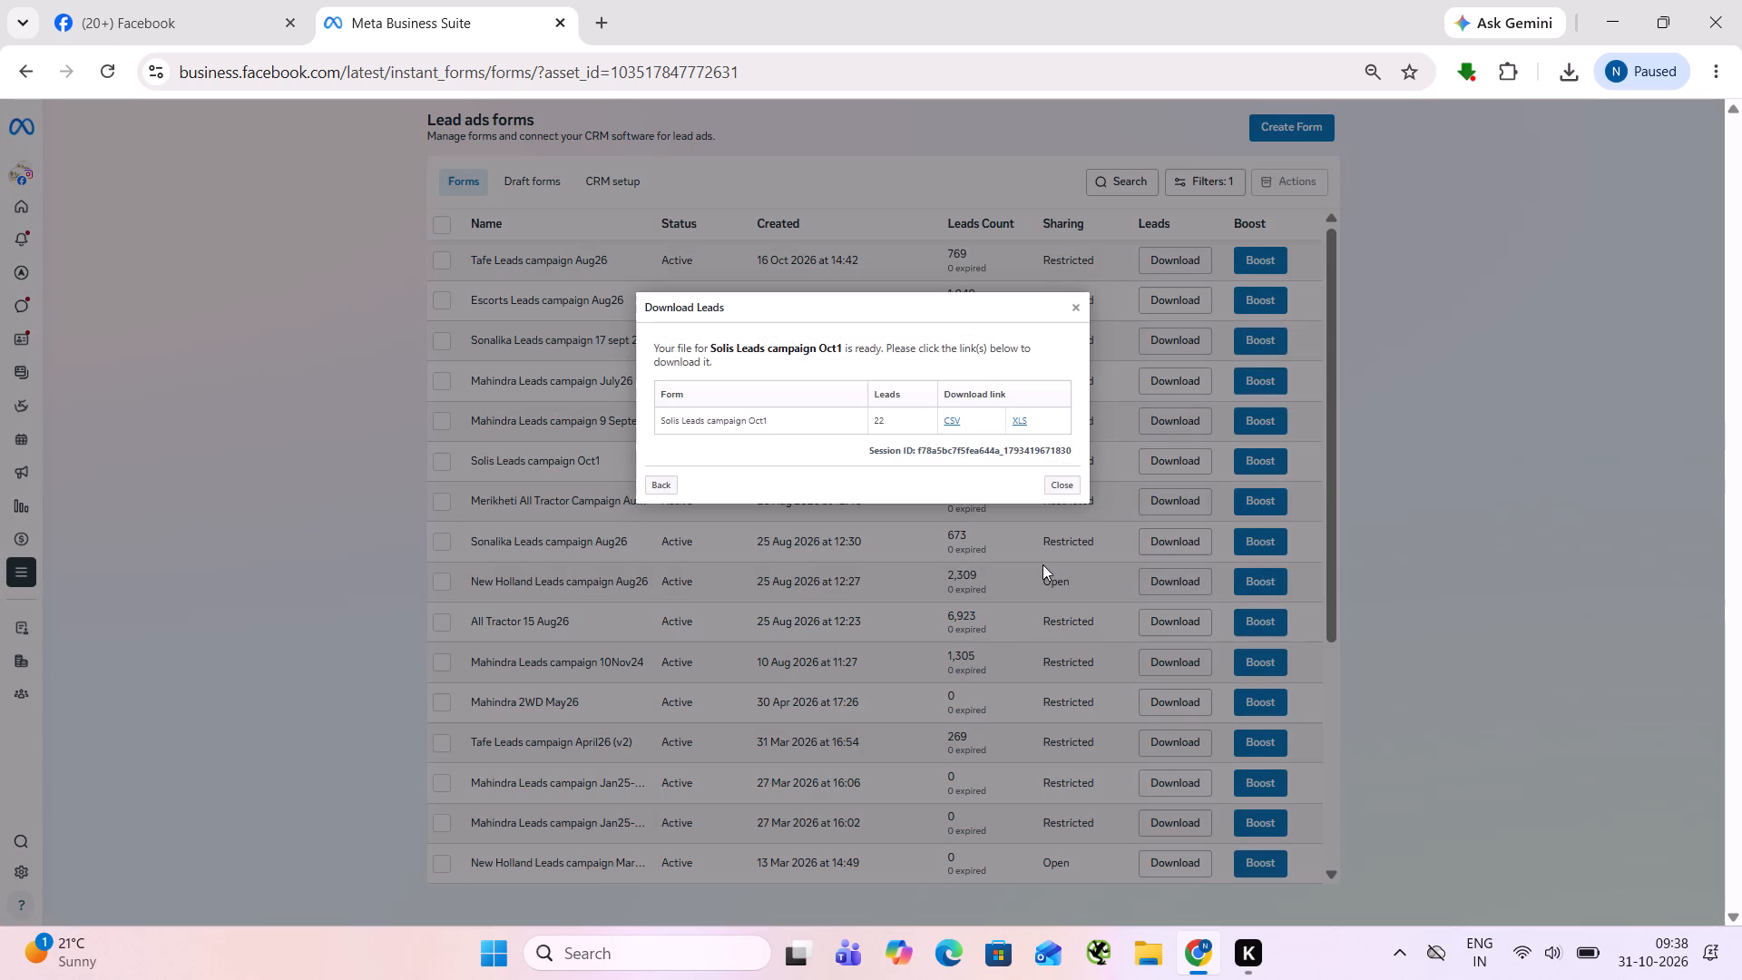
pyautogui.click(1009, 416)
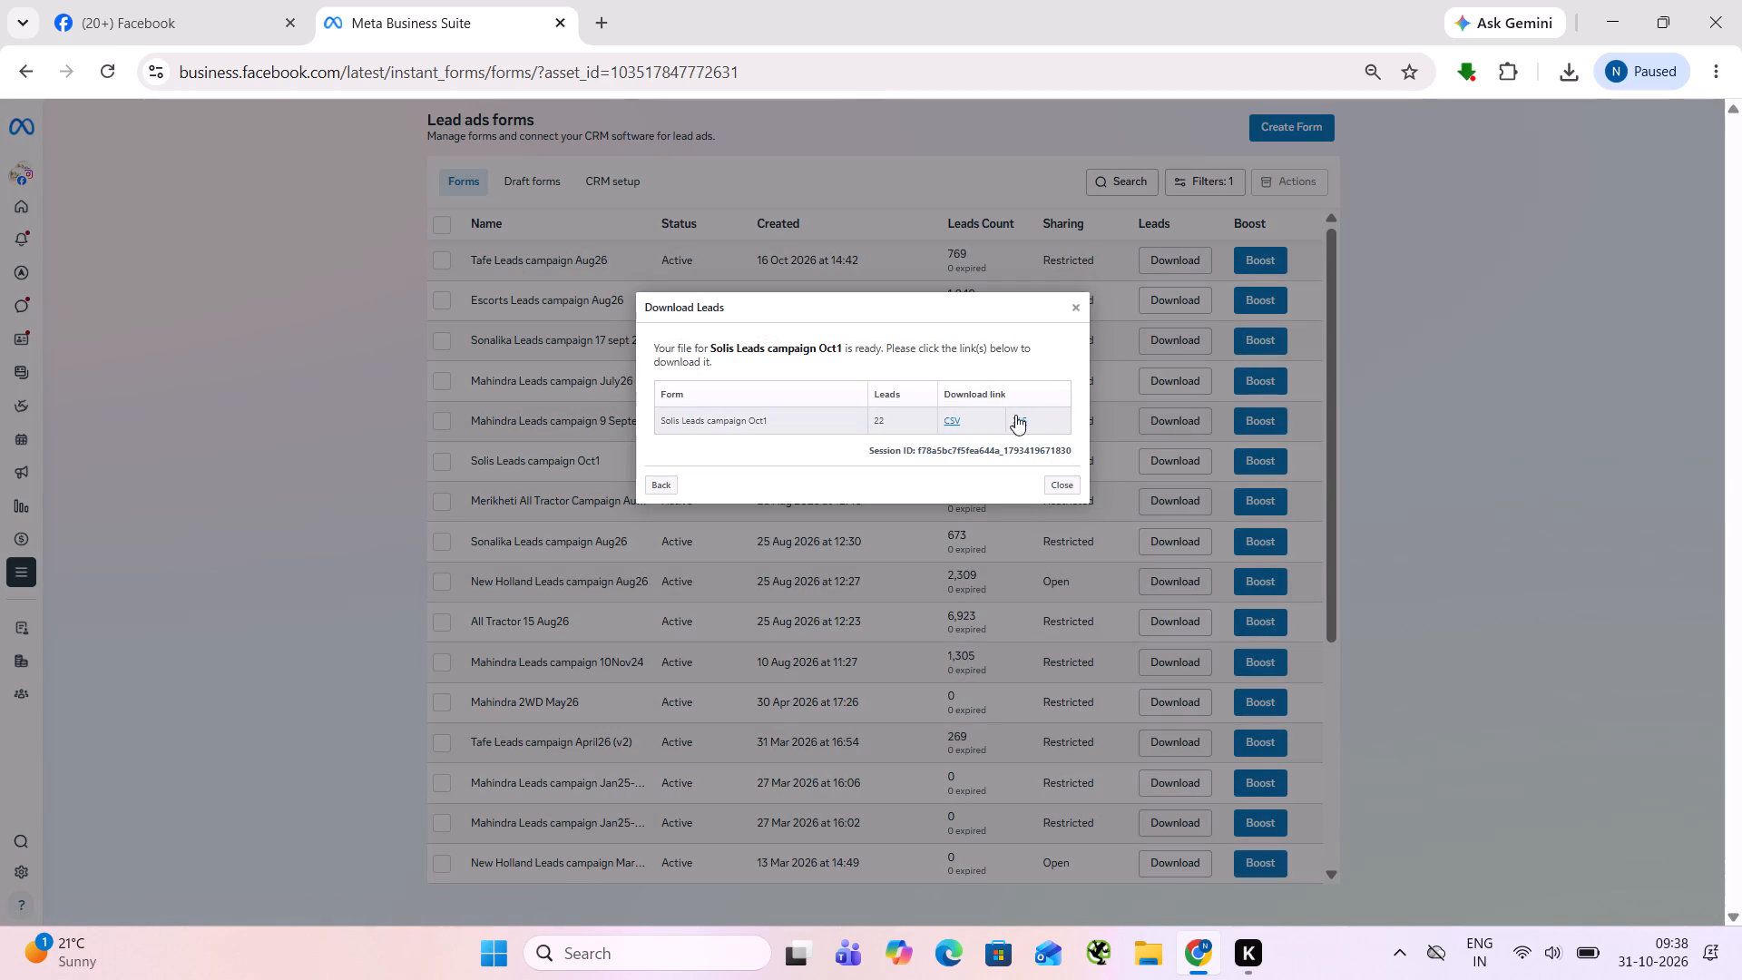
pyautogui.click(1023, 418)
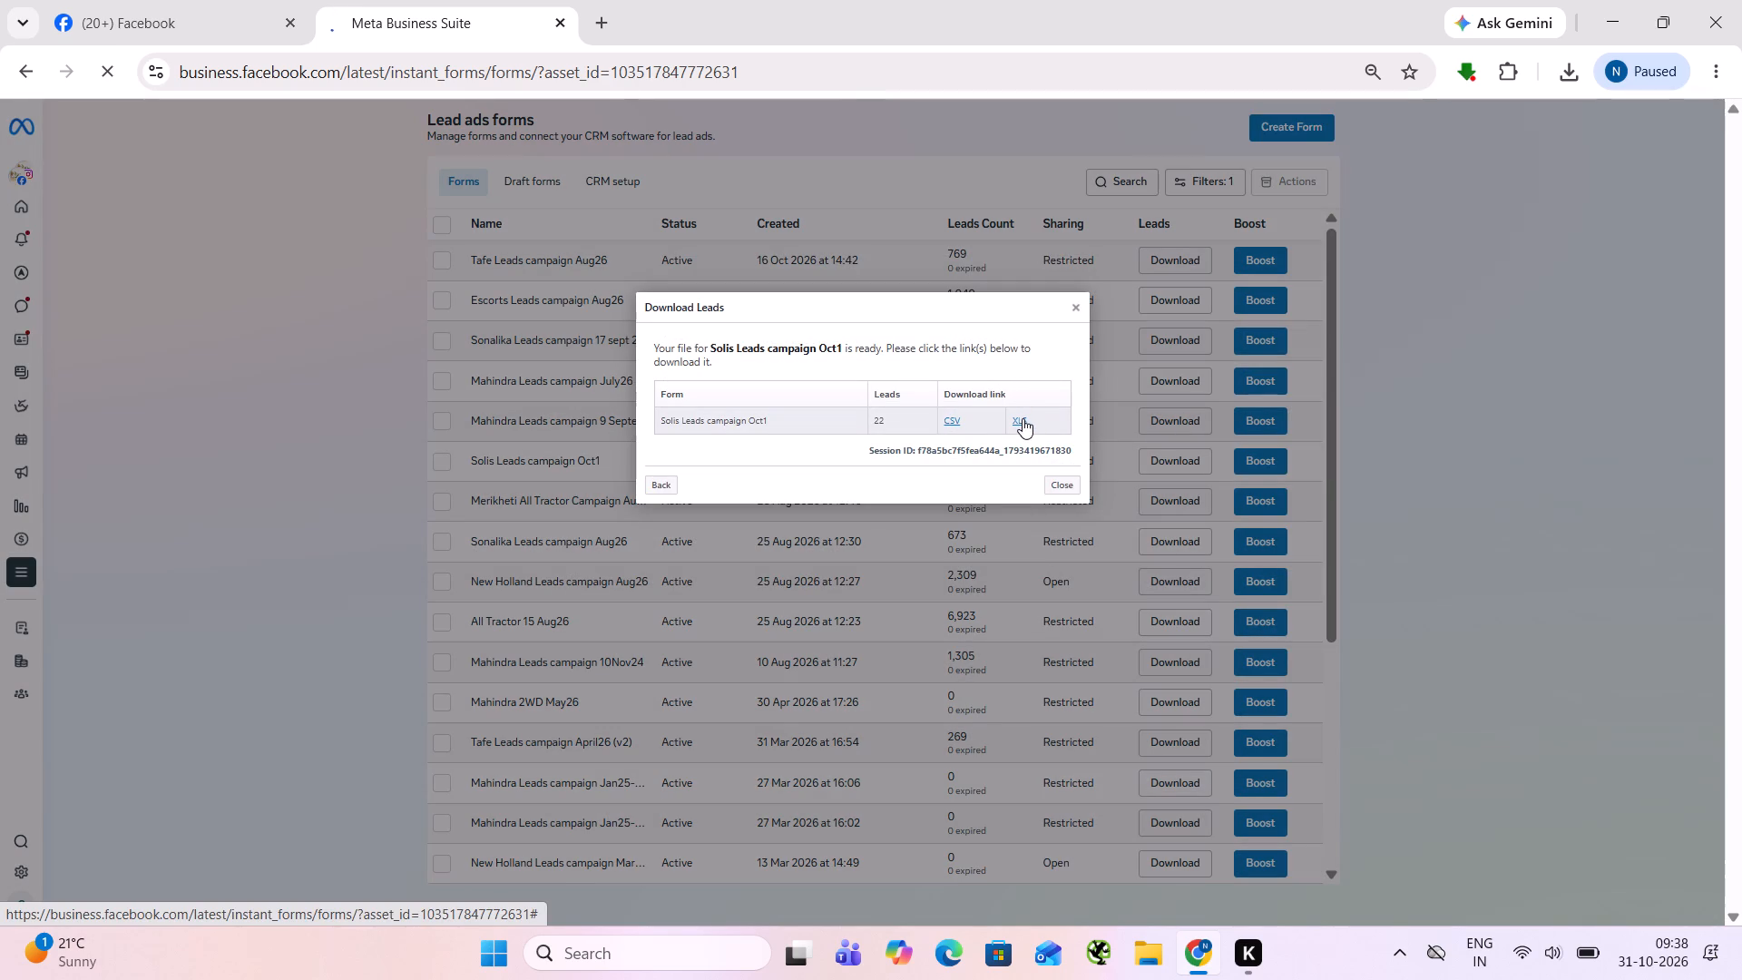
pyautogui.click(1023, 418)
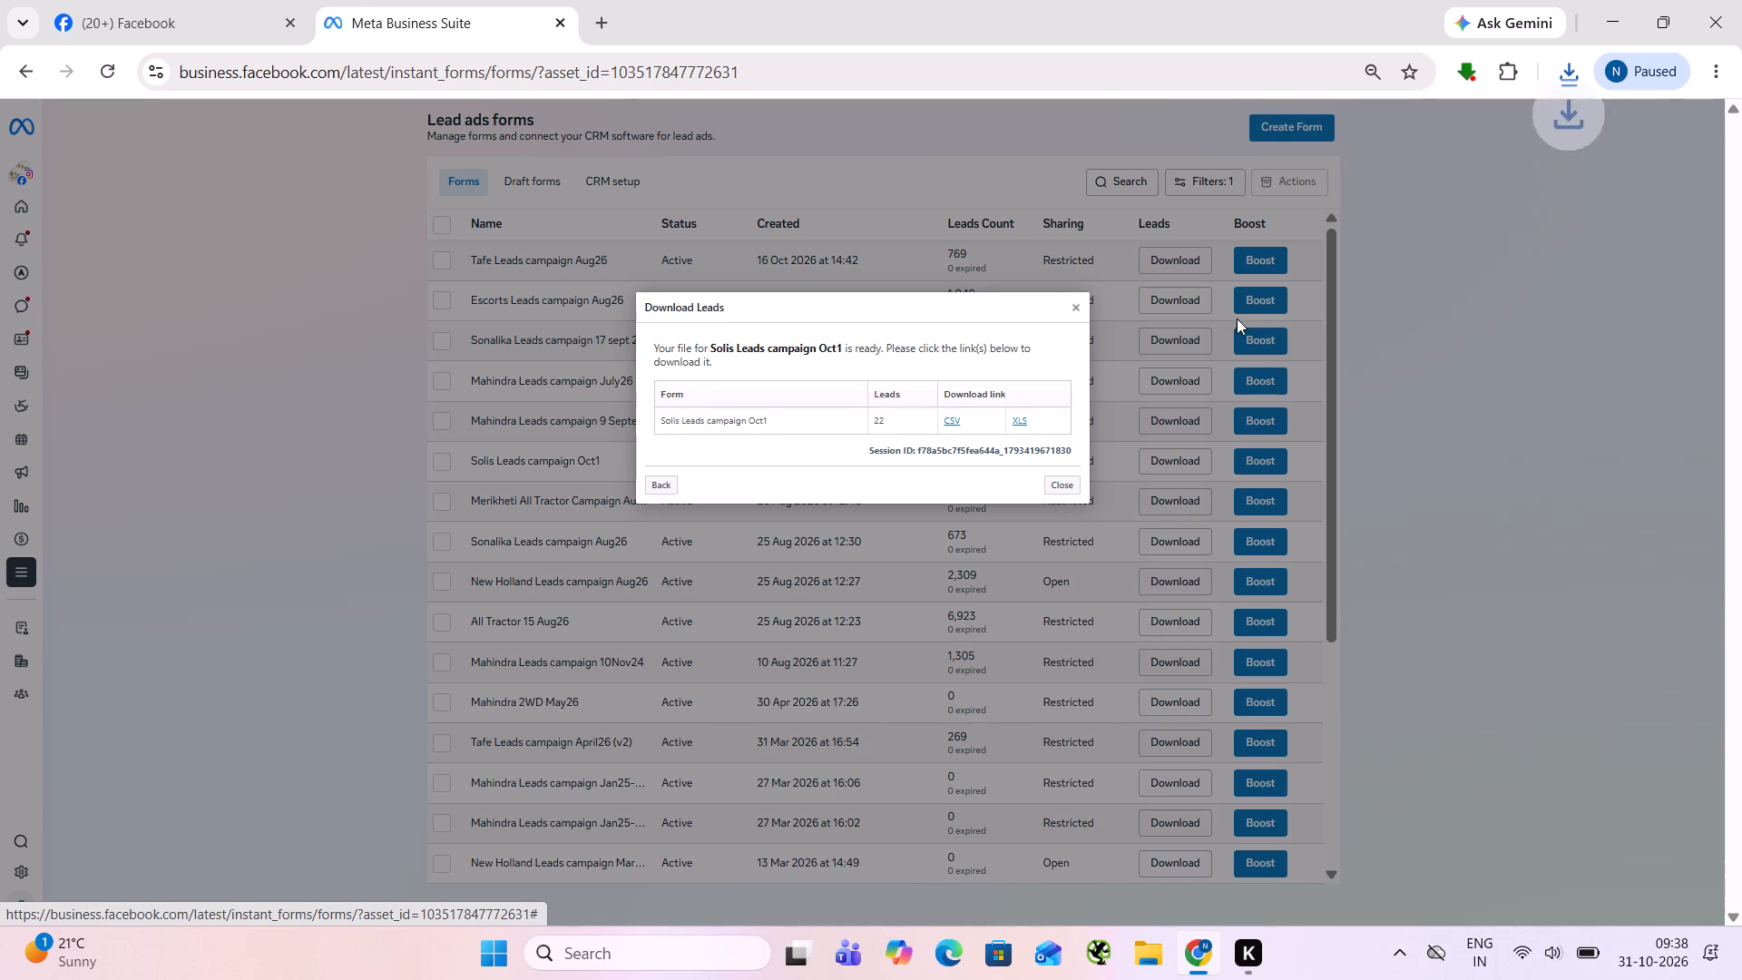
# Open the downloaded Solis Leads campaign Oct1 file in Excel and enable editing.
pyautogui.click(1555, 87)
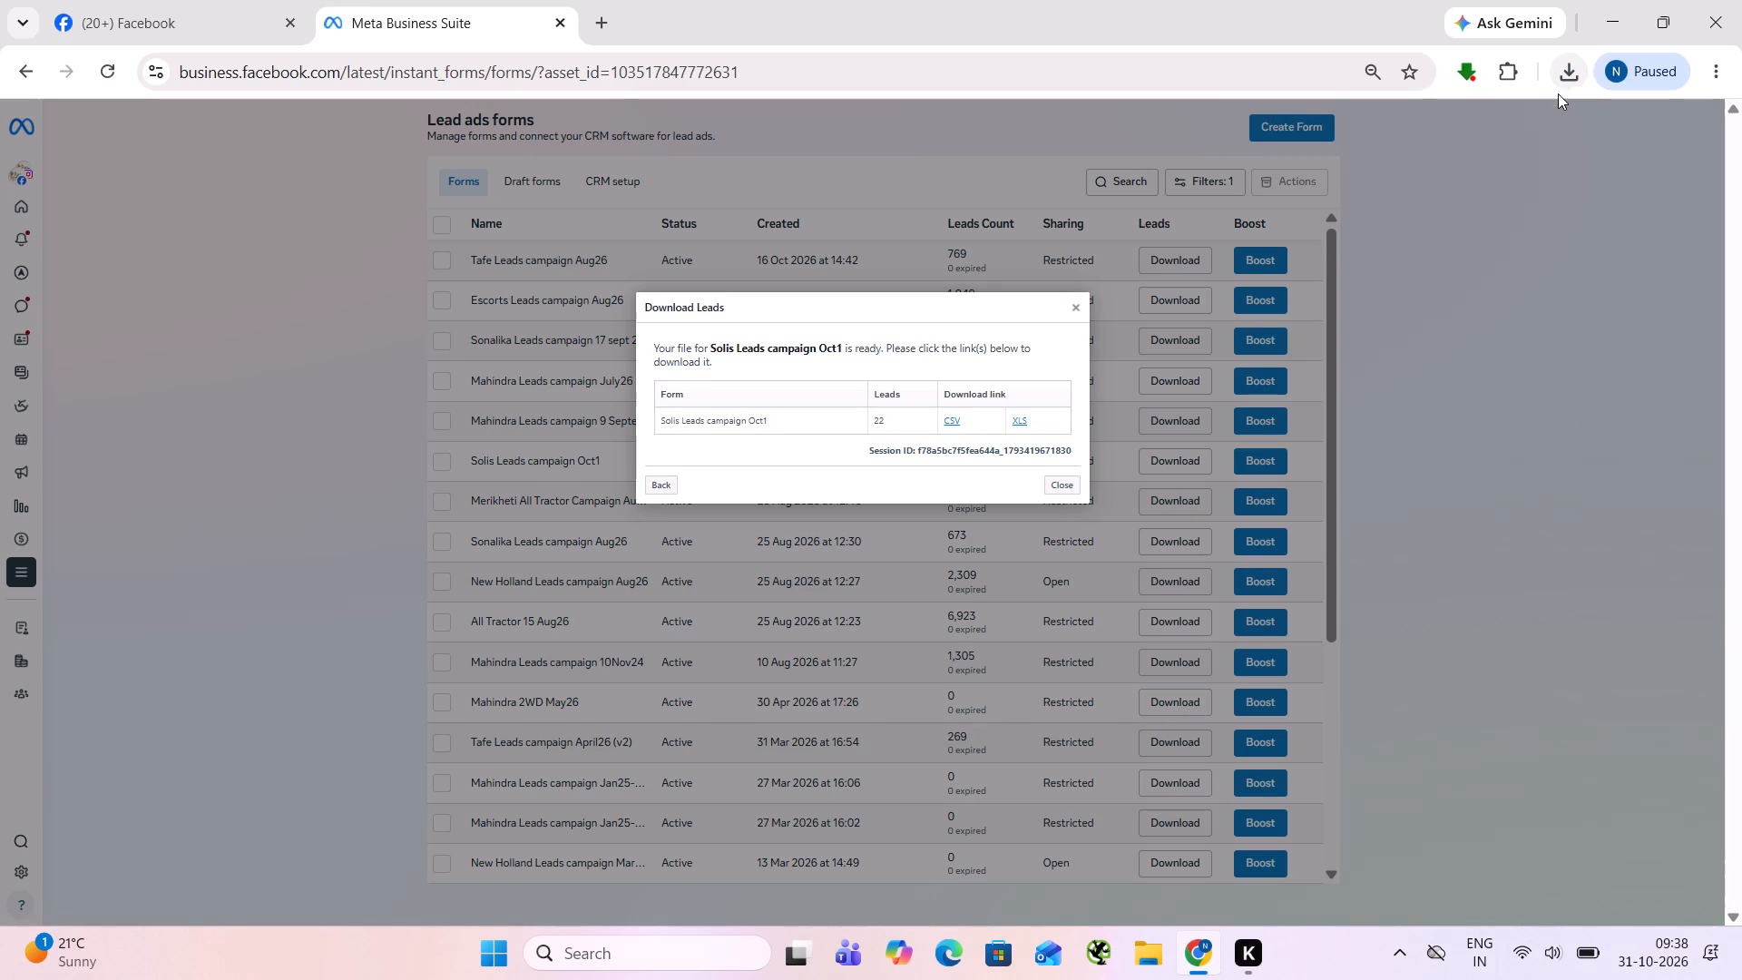
pyautogui.click(1536, 177)
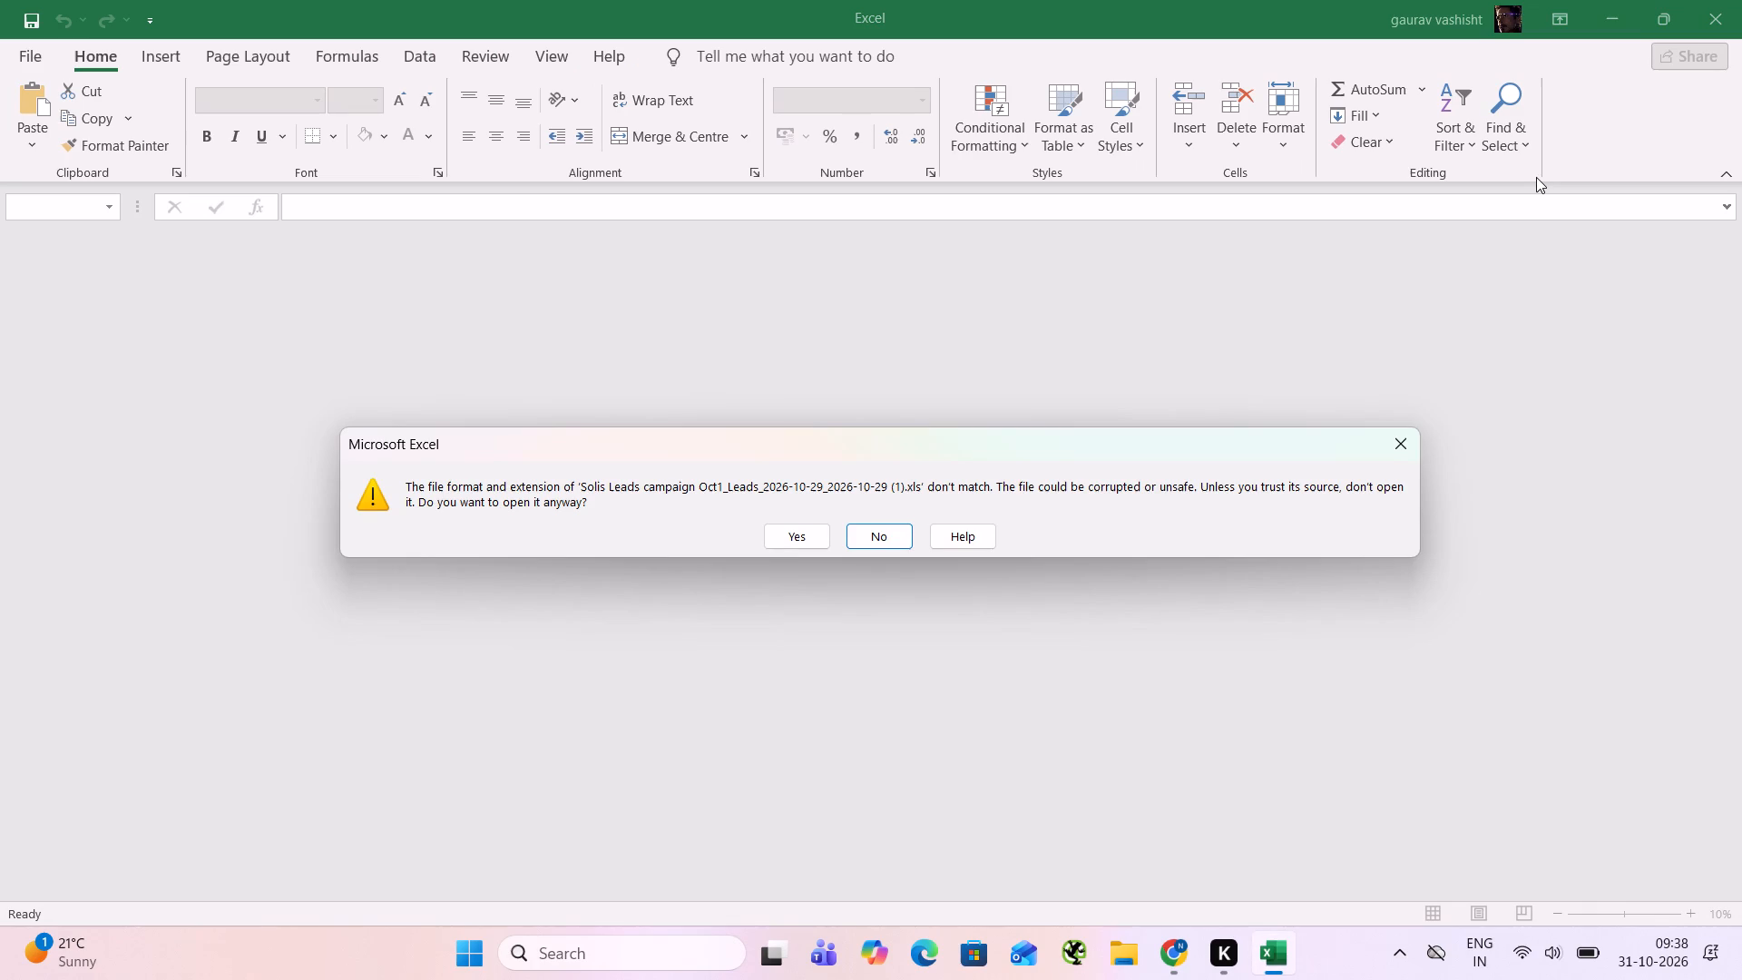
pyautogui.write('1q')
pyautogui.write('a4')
pyautogui.click(769, 542)
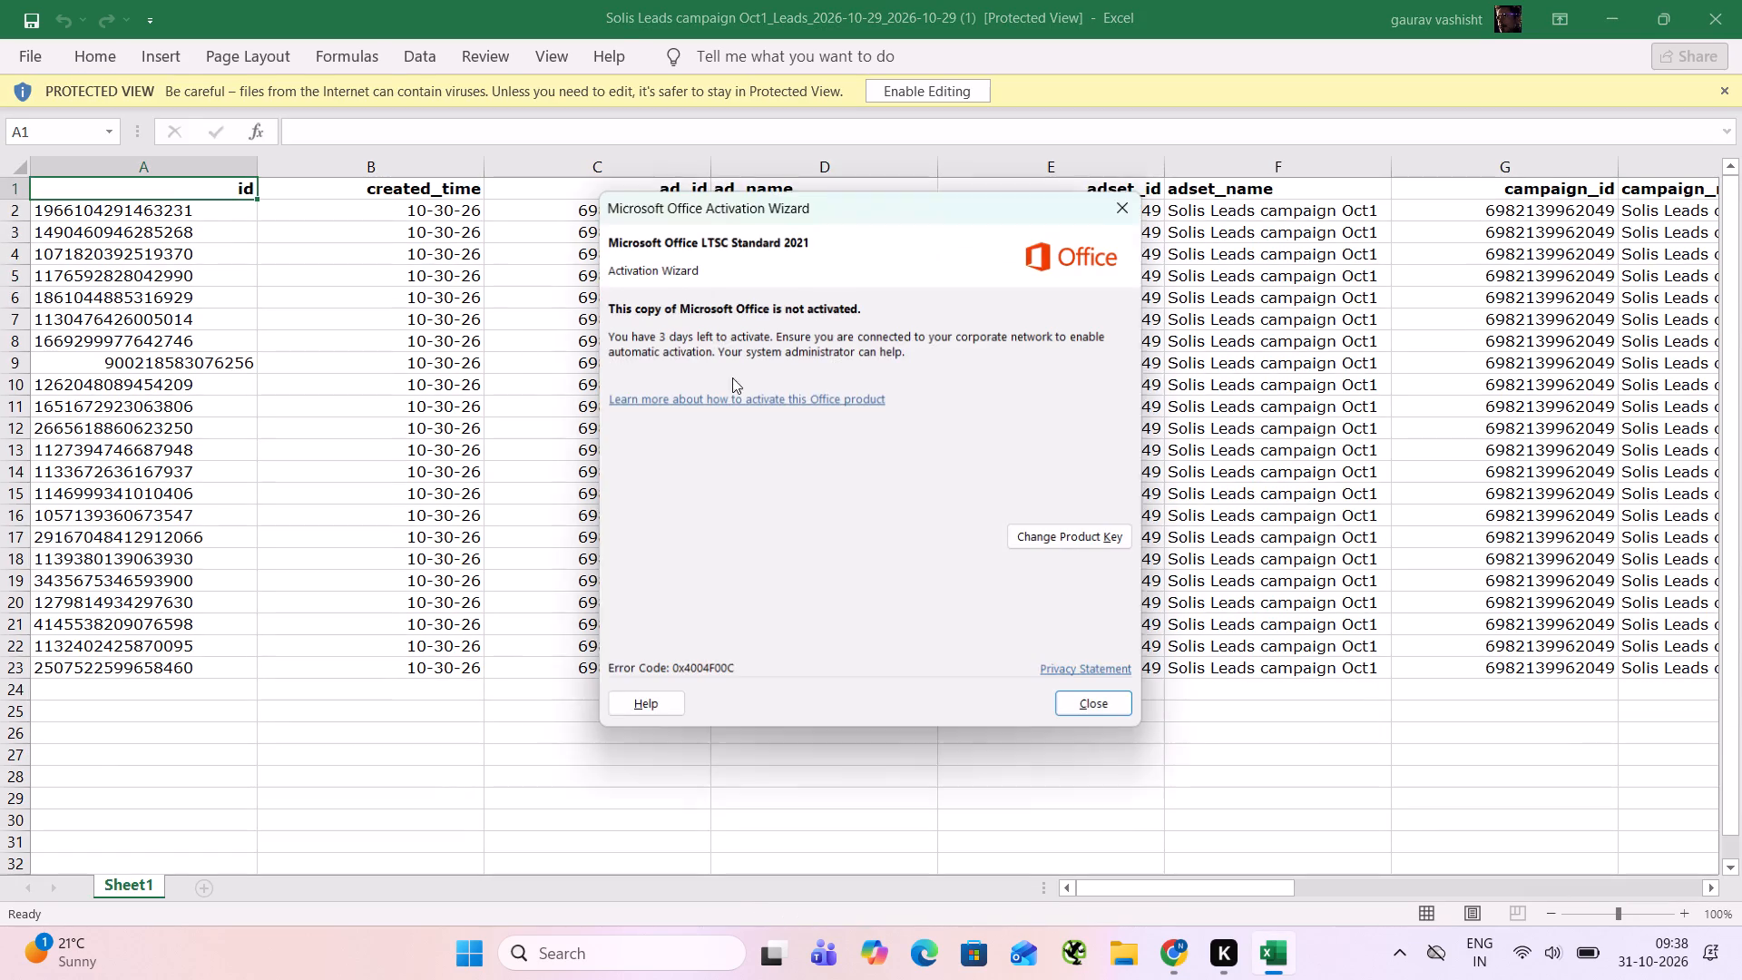
pyautogui.click(1121, 201)
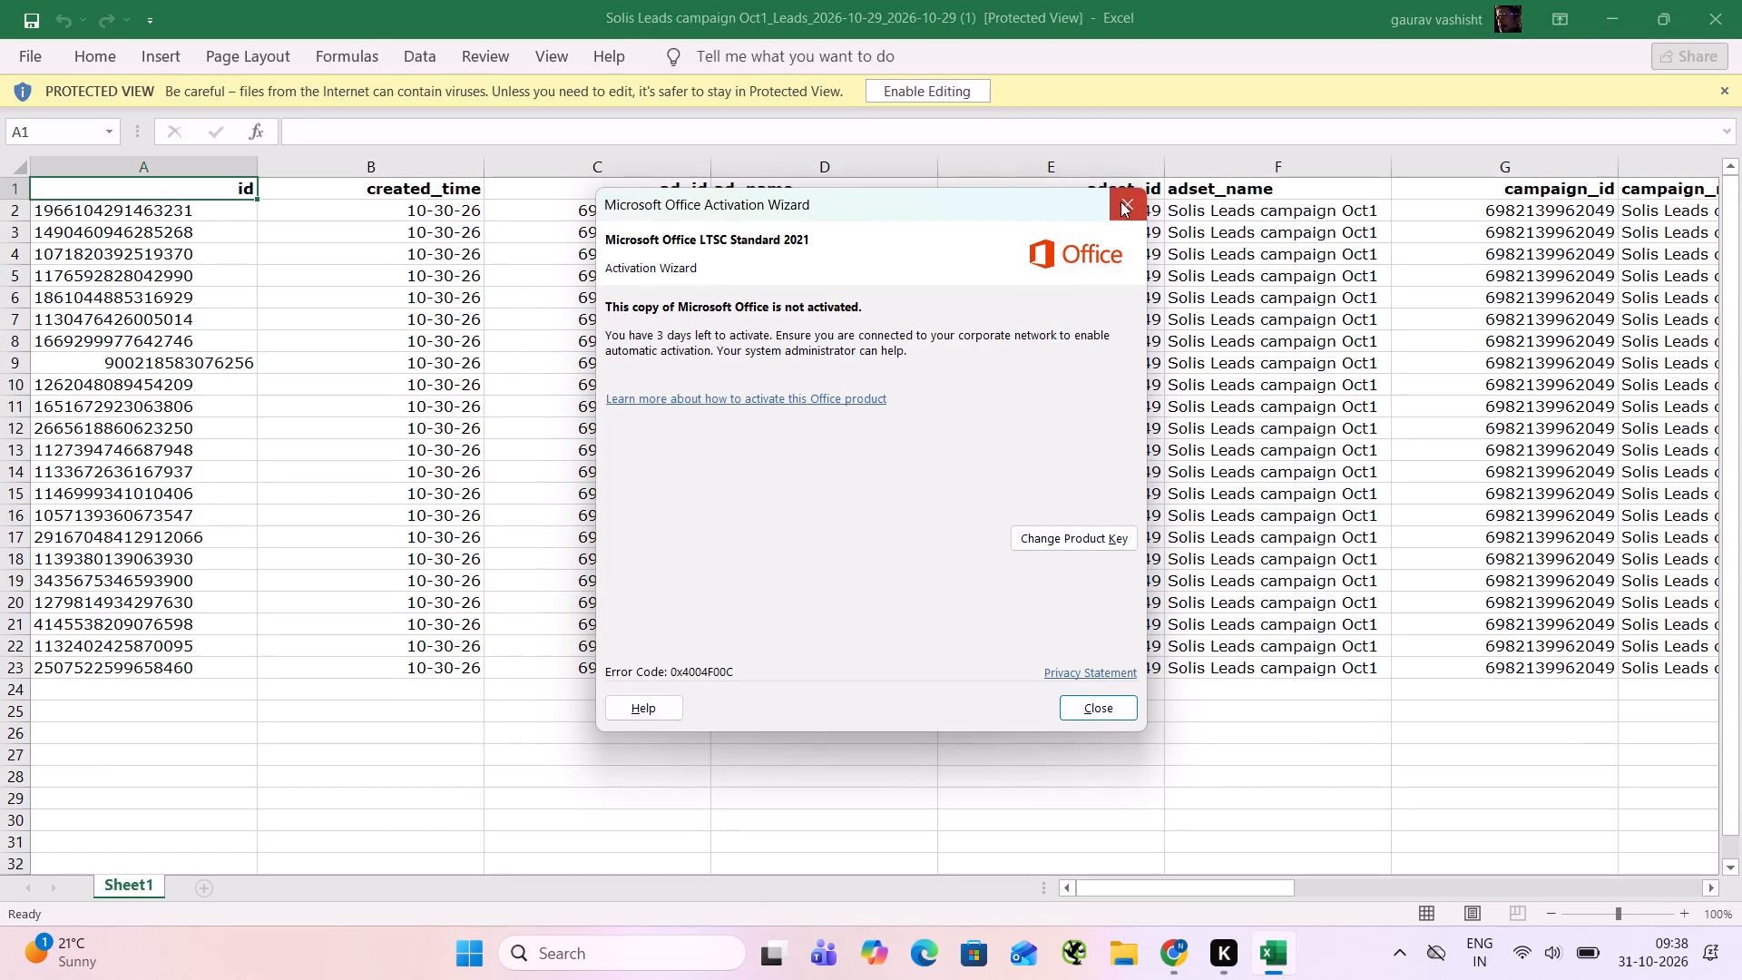
pyautogui.click(915, 97)
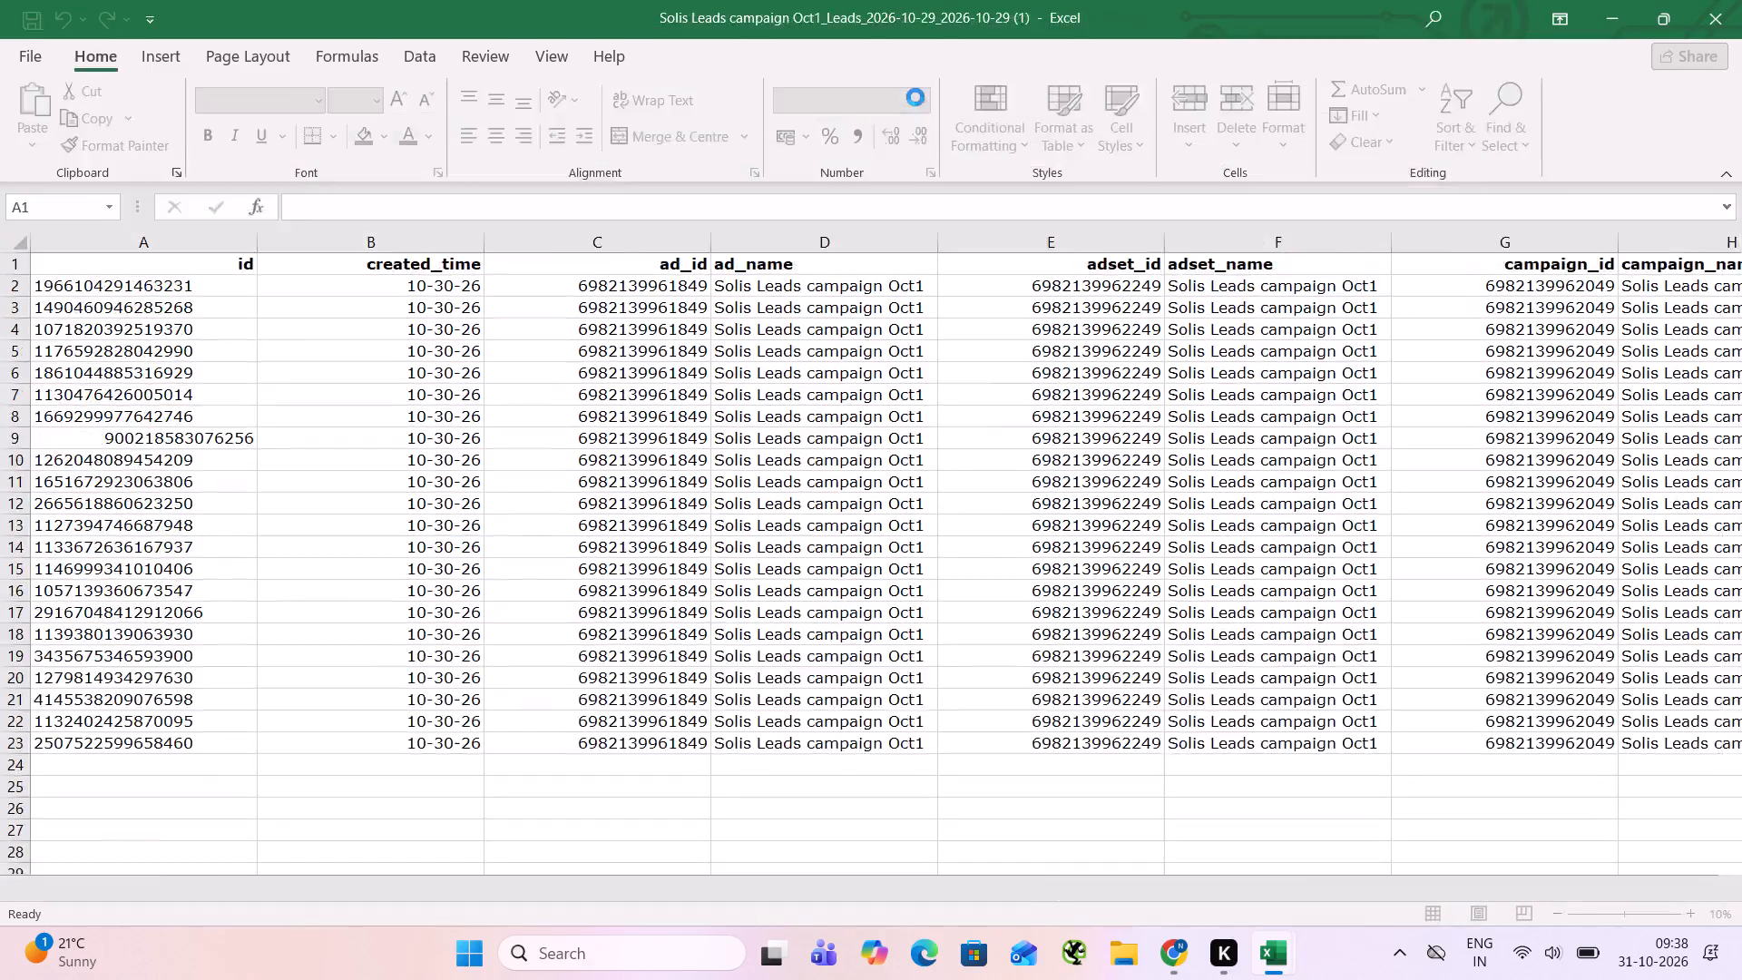
# Set the state in R2 to Madhya Pradesh.
pyautogui.hotkey('ctrl', 'Right')
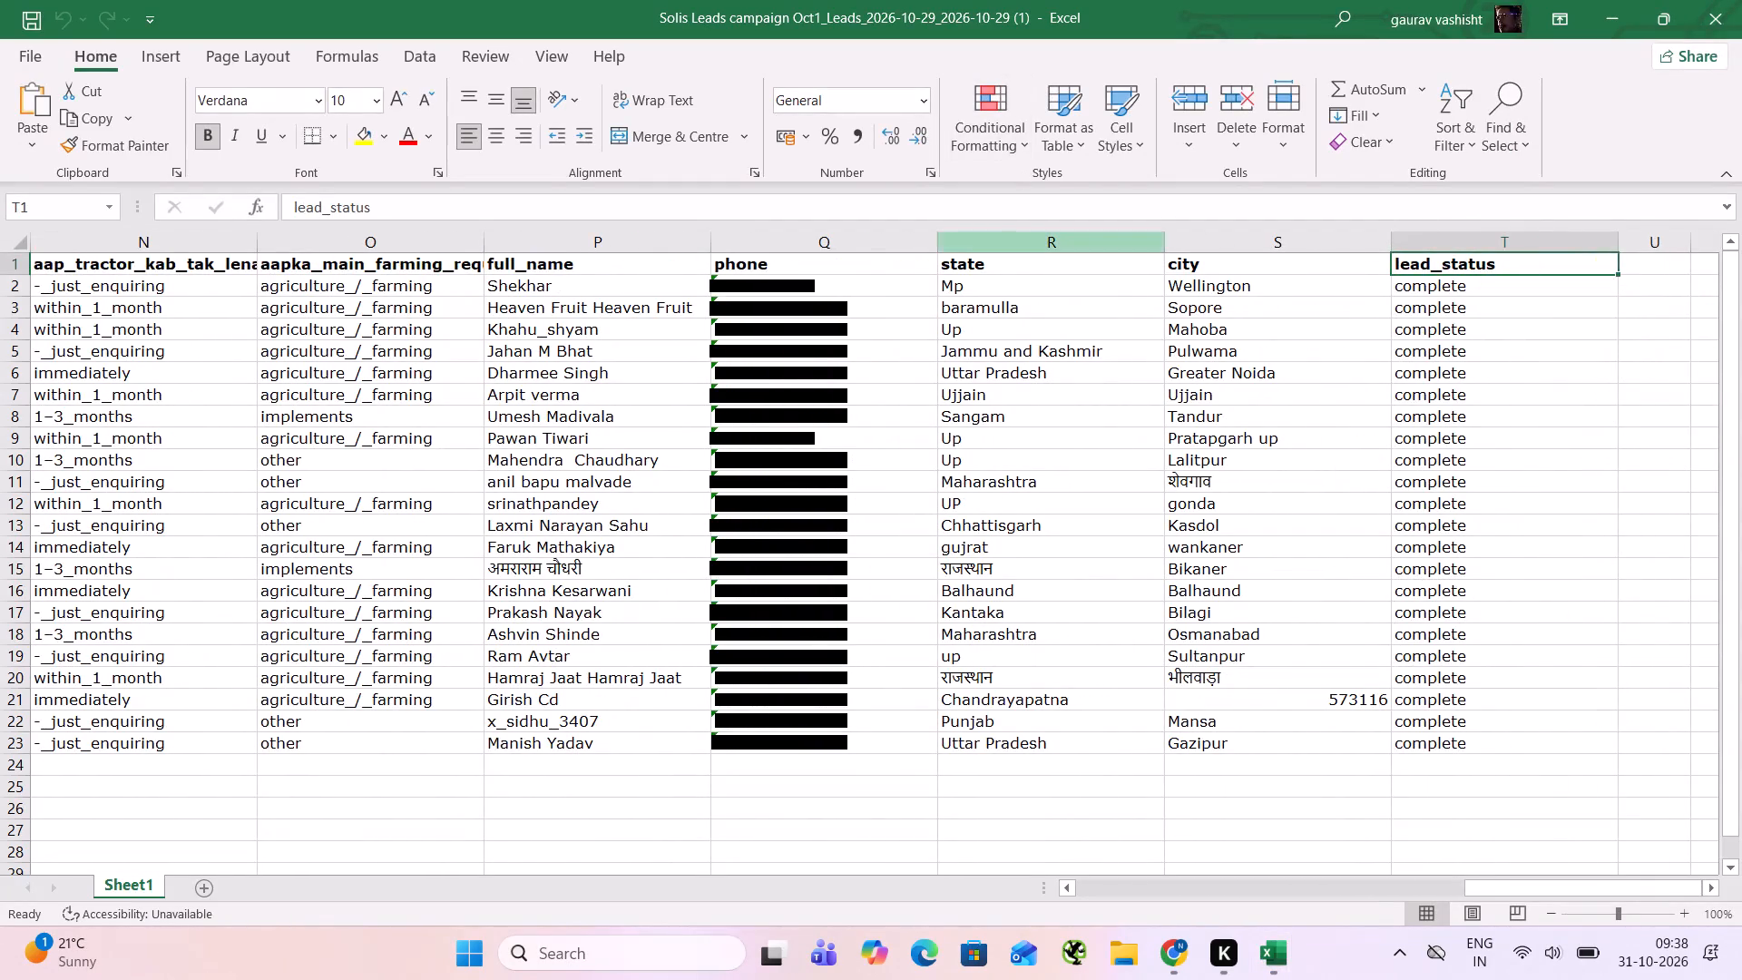
pyautogui.click(1022, 286)
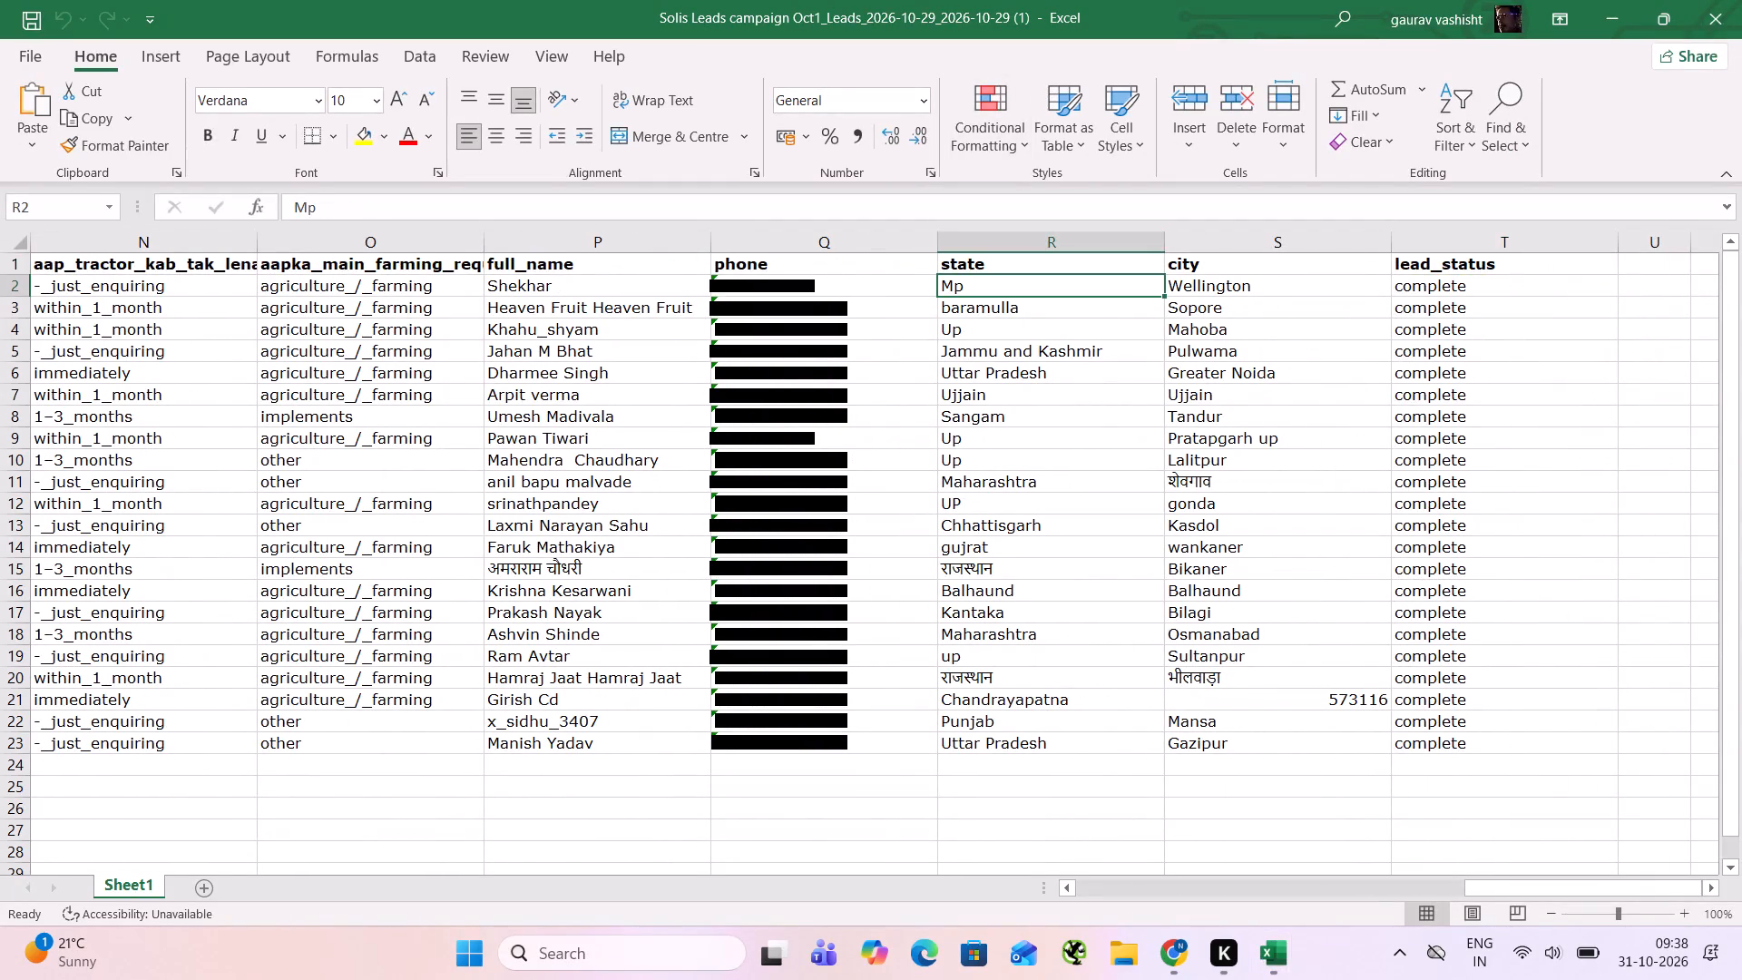
pyautogui.write('Madhya')
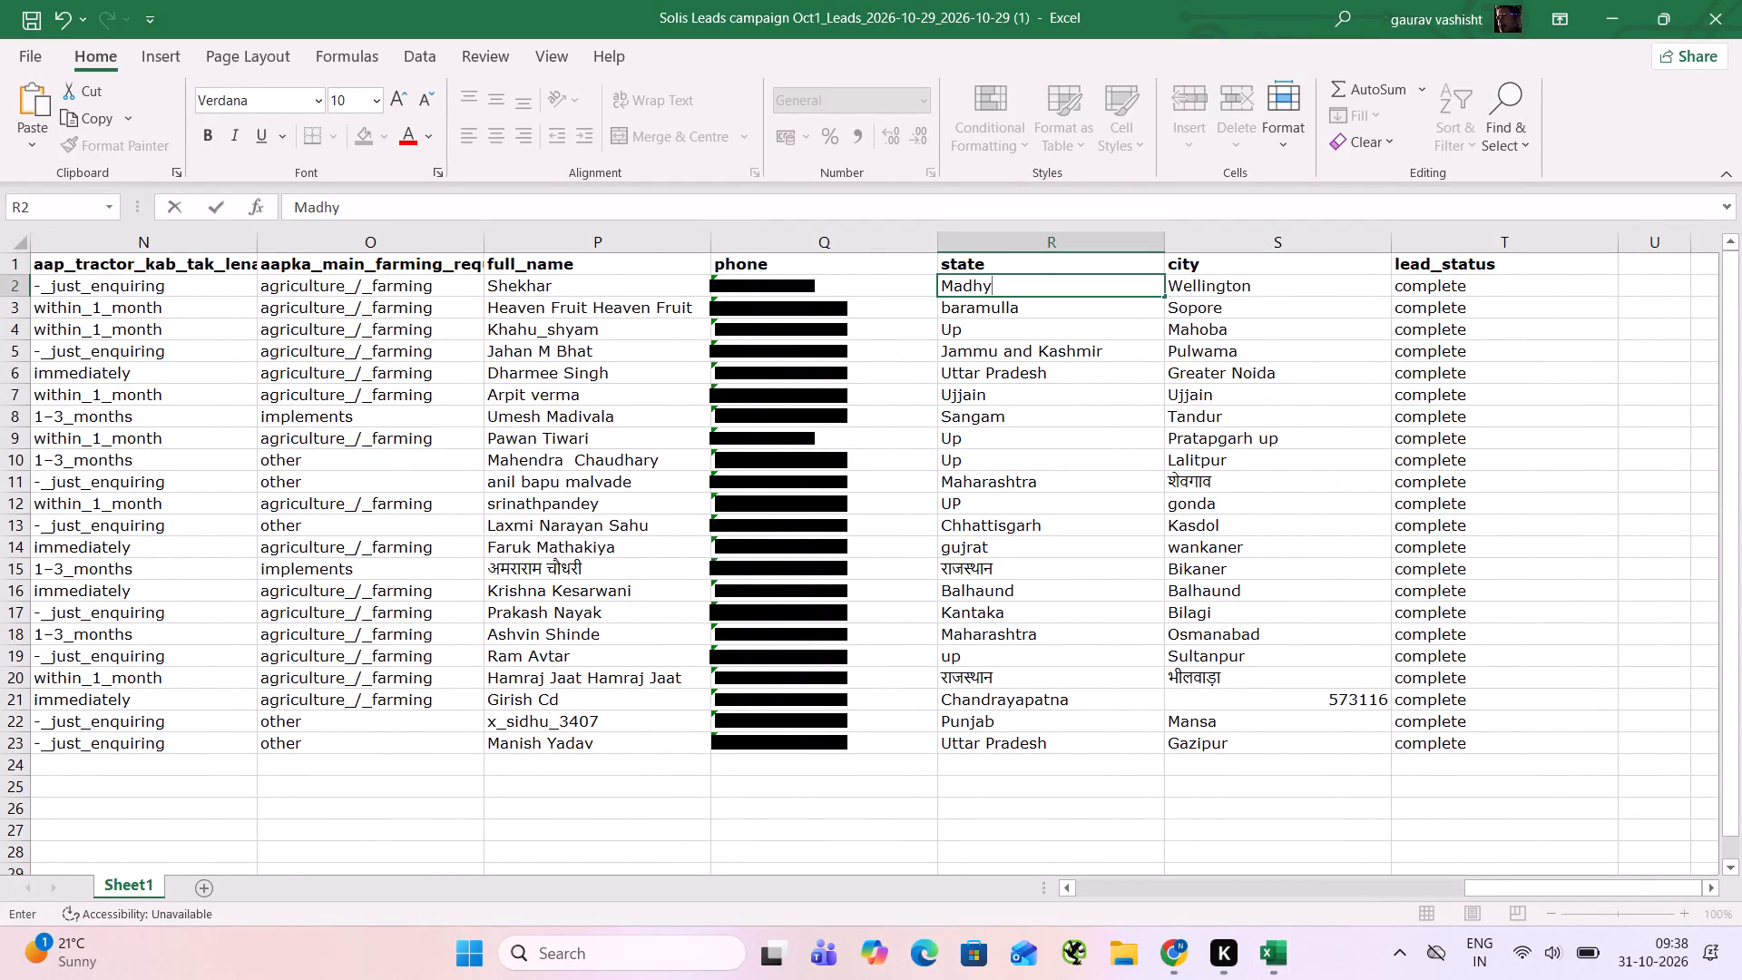
pyautogui.press('space')
pyautogui.write('Pe')
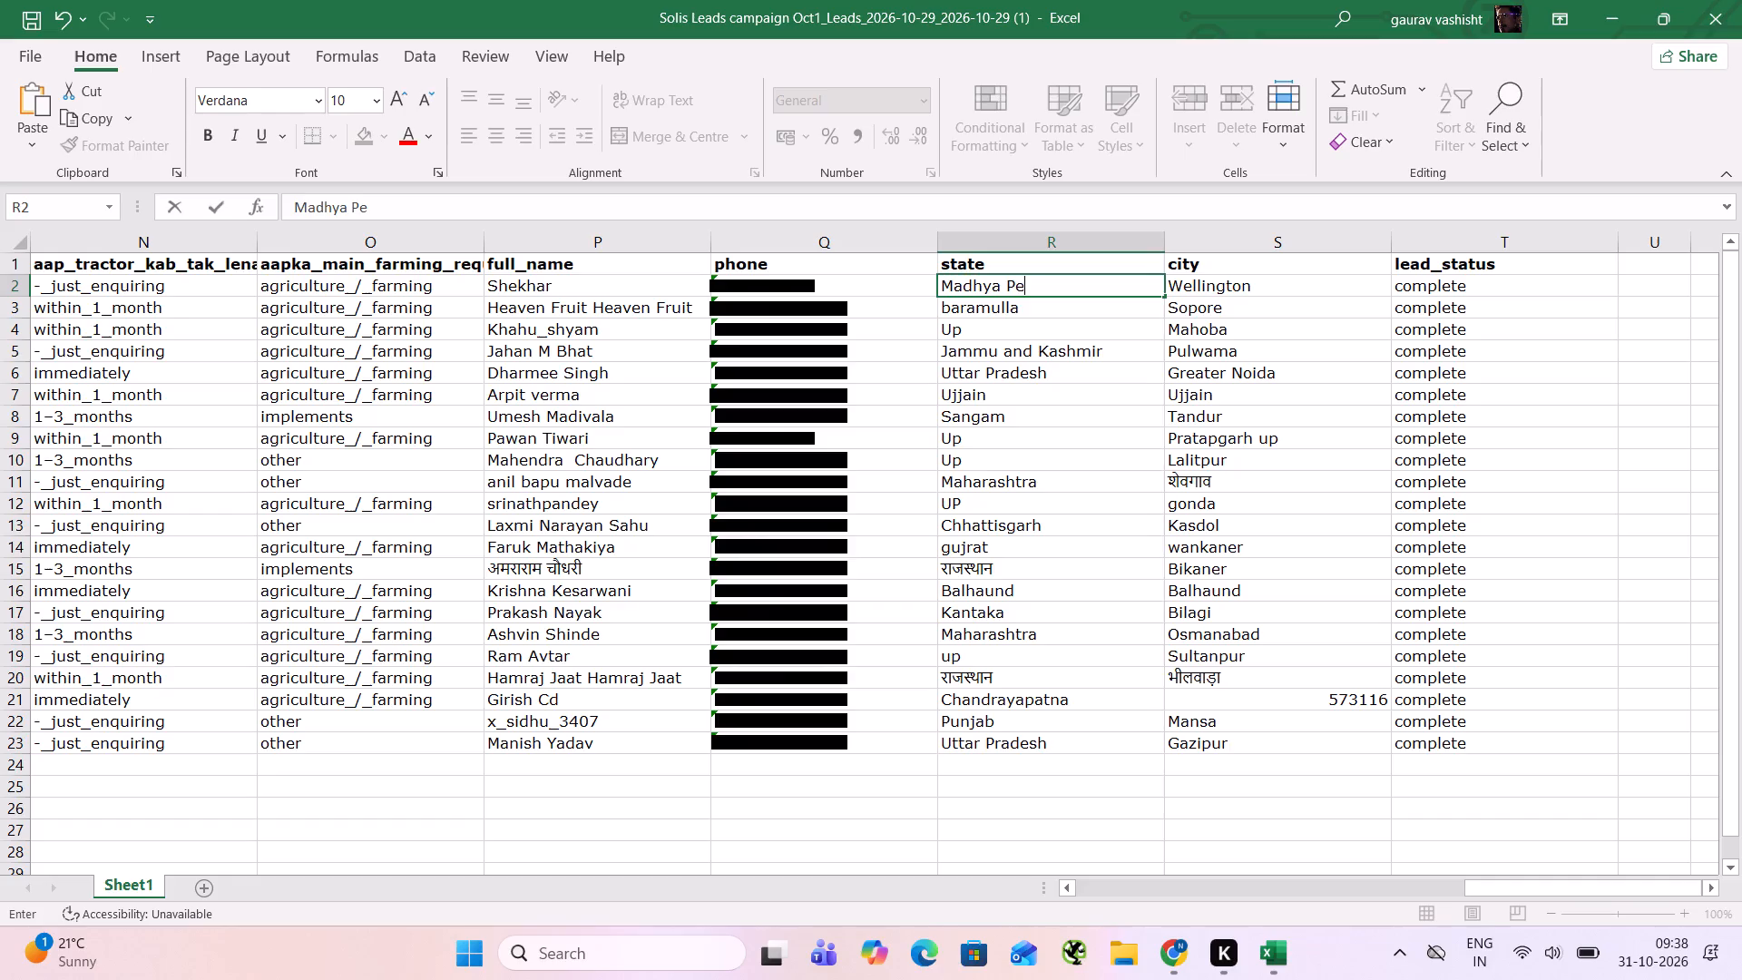
pyautogui.press('BackSpace')
pyautogui.write('radesh')
pyautogui.press('Right')
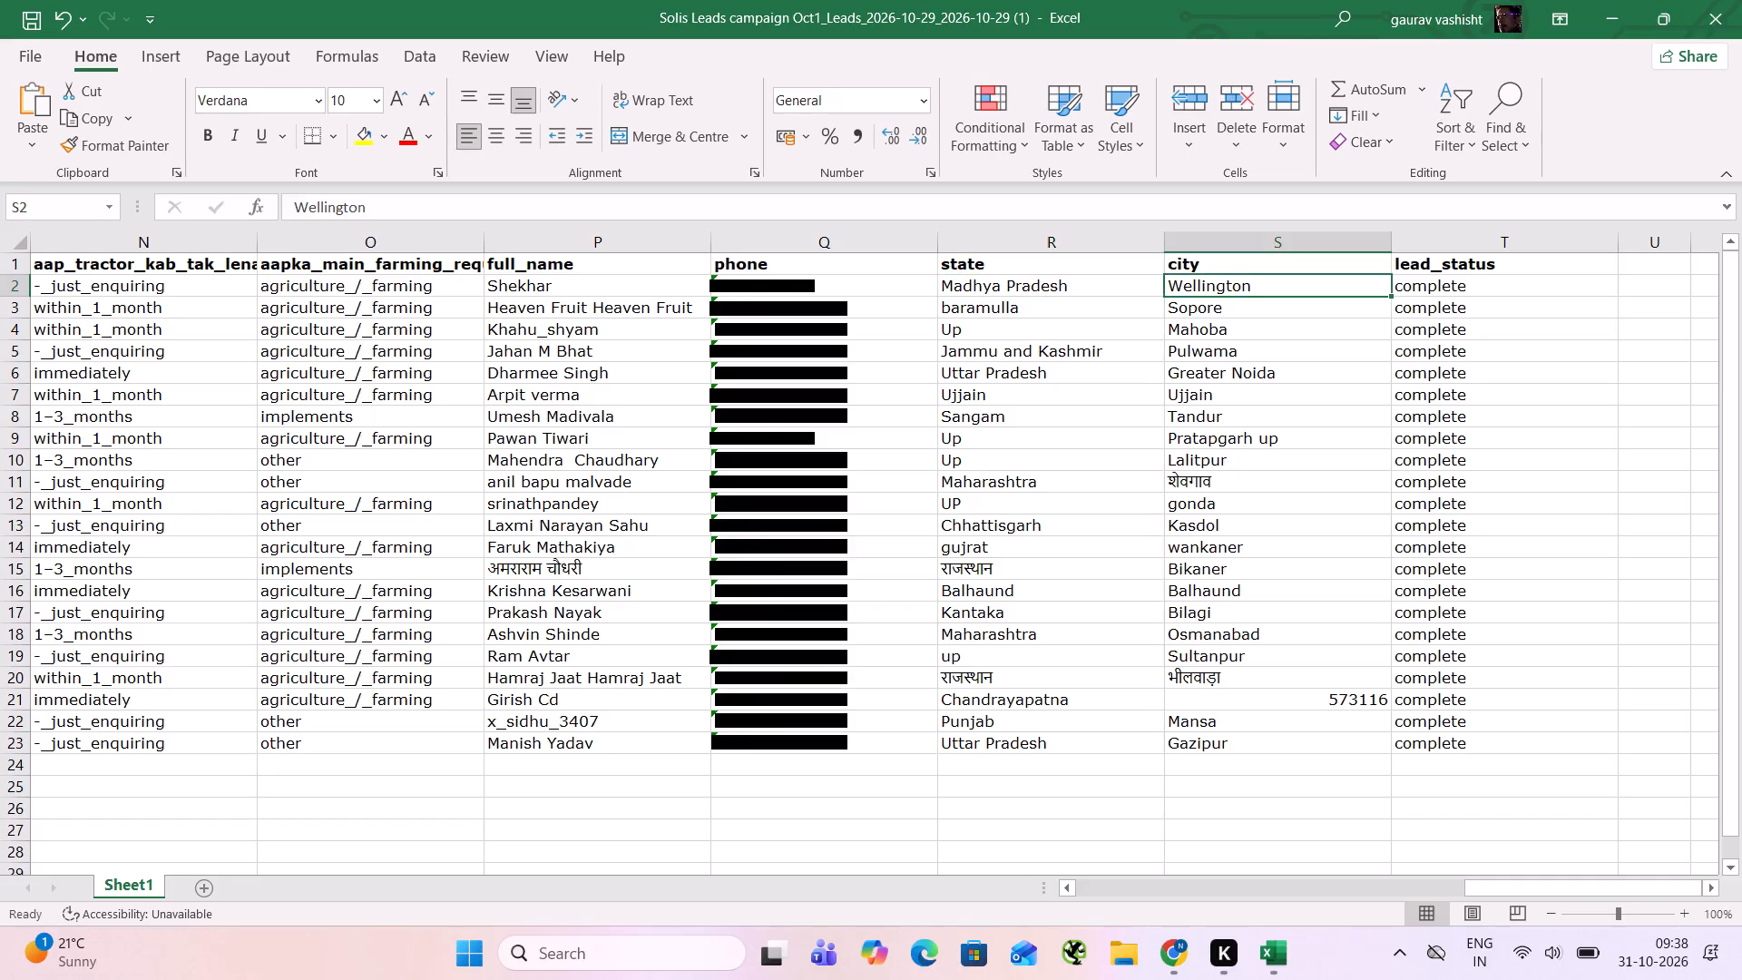
# Set the state in R4 to Uttar Pradesh.
pyautogui.press('Down')
pyautogui.press('Left')
pyautogui.press('Down')
pyautogui.write('Ur=')
pyautogui.press('BackSpace')
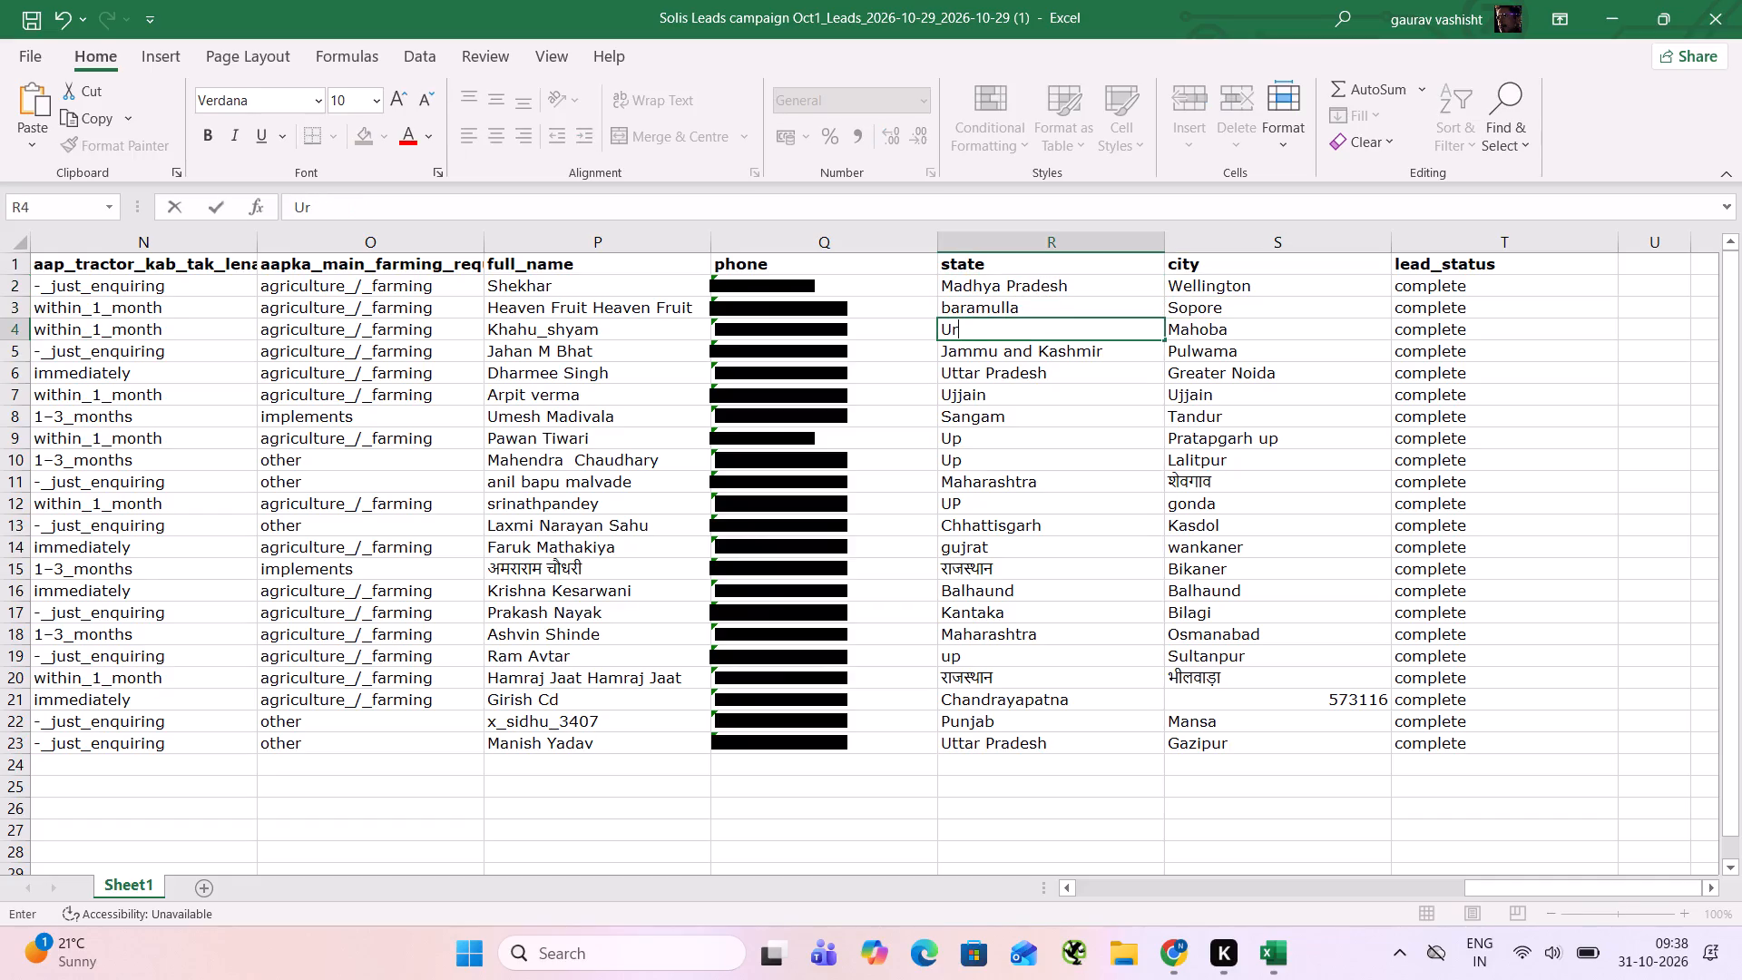
pyautogui.press('BackSpace')
pyautogui.write('tt')
pyautogui.press('Return')
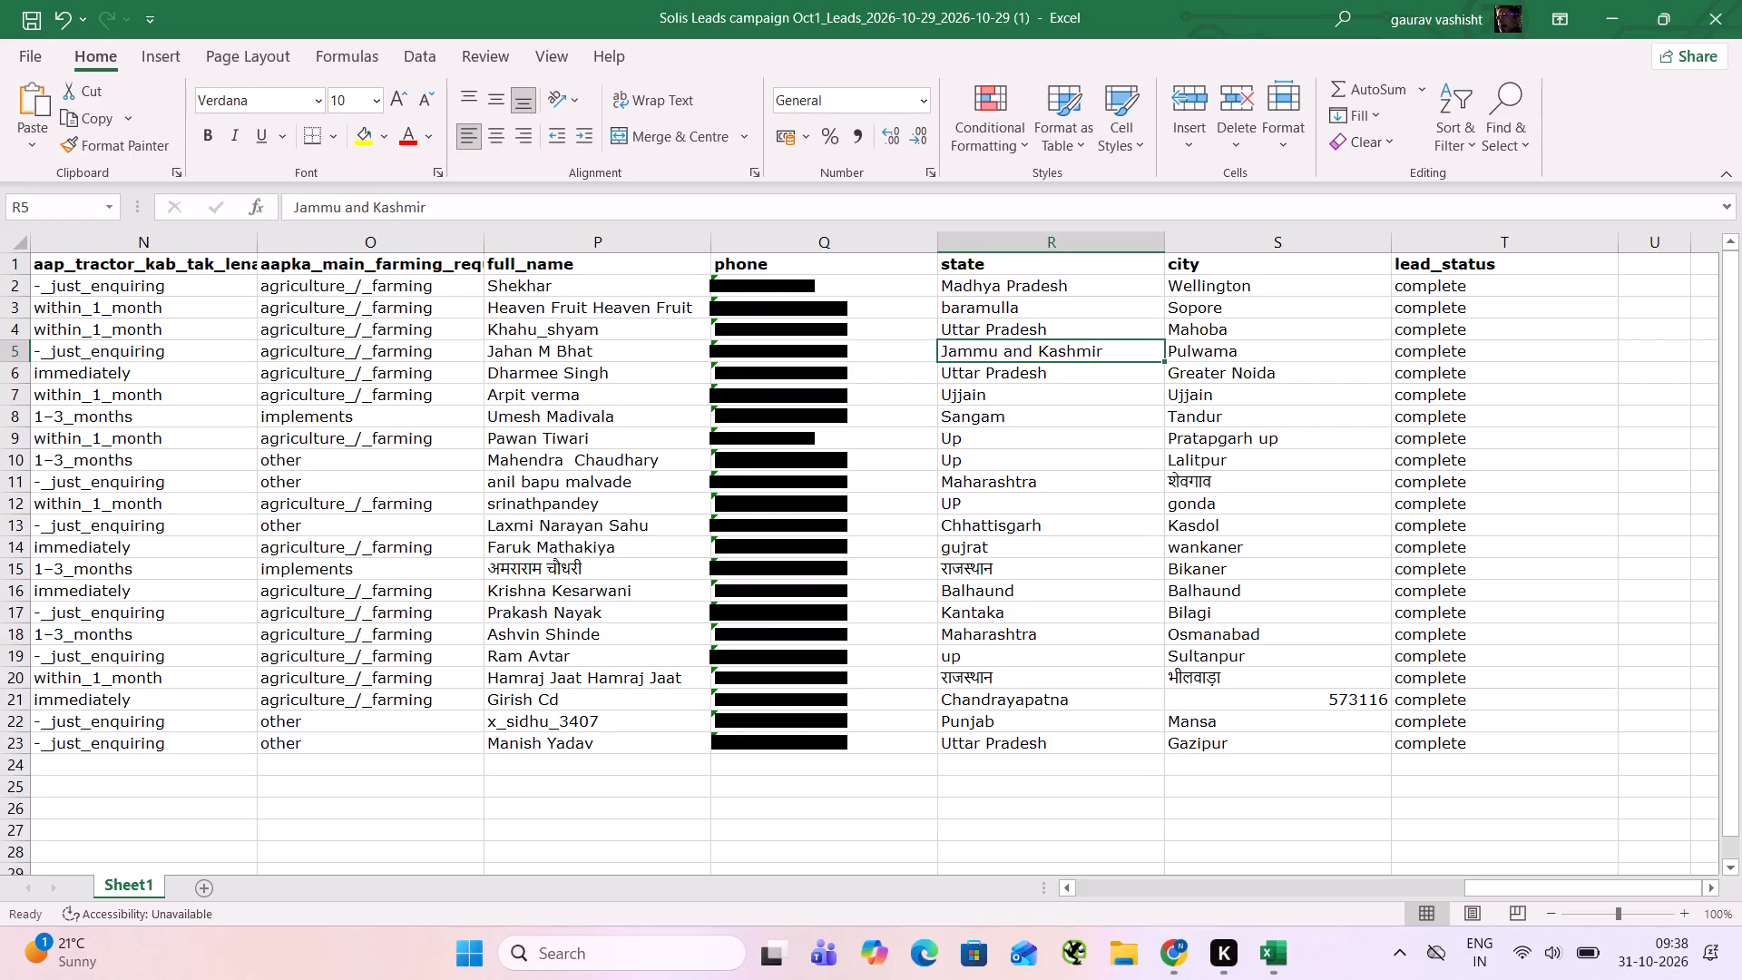
# Copy the state Uttar Pradesh from R4 into R3.
pyautogui.press('Up')
pyautogui.hotkey('ctrl', 'c')
pyautogui.press('Up')
pyautogui.hotkey('ctrl', 'v')
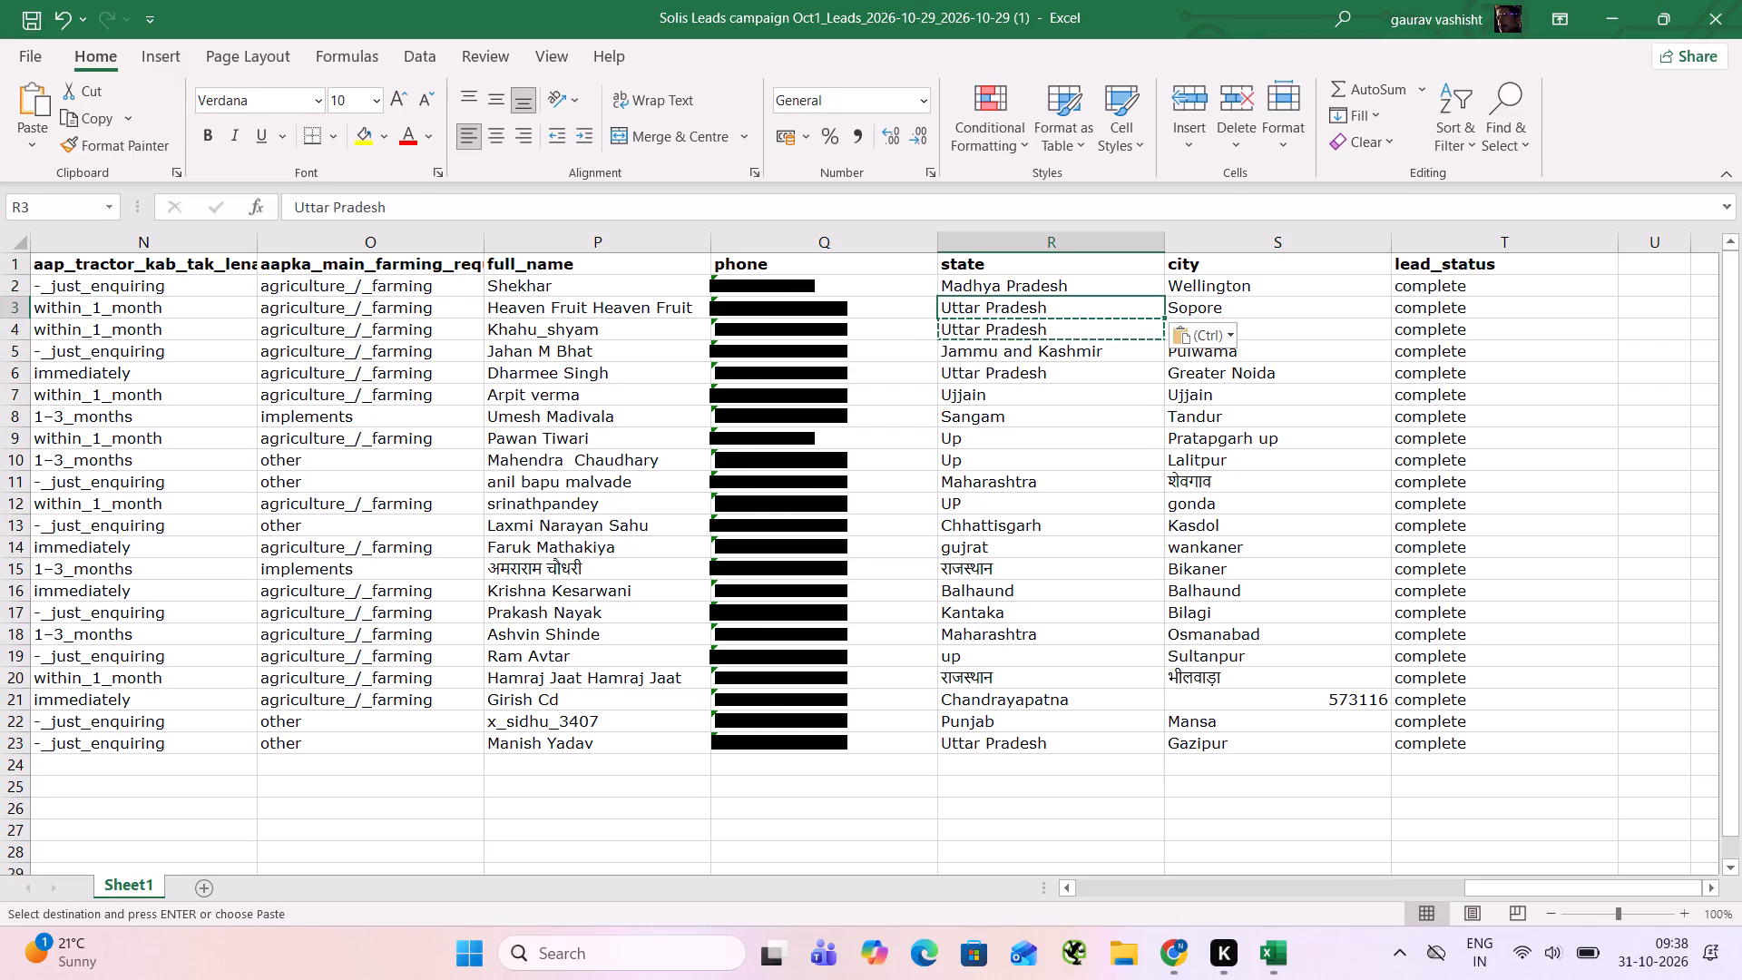
# Set the state in R7 to Madhya Pradesh.
pyautogui.press('Down')
pyautogui.press('Down')
pyautogui.press('Down')
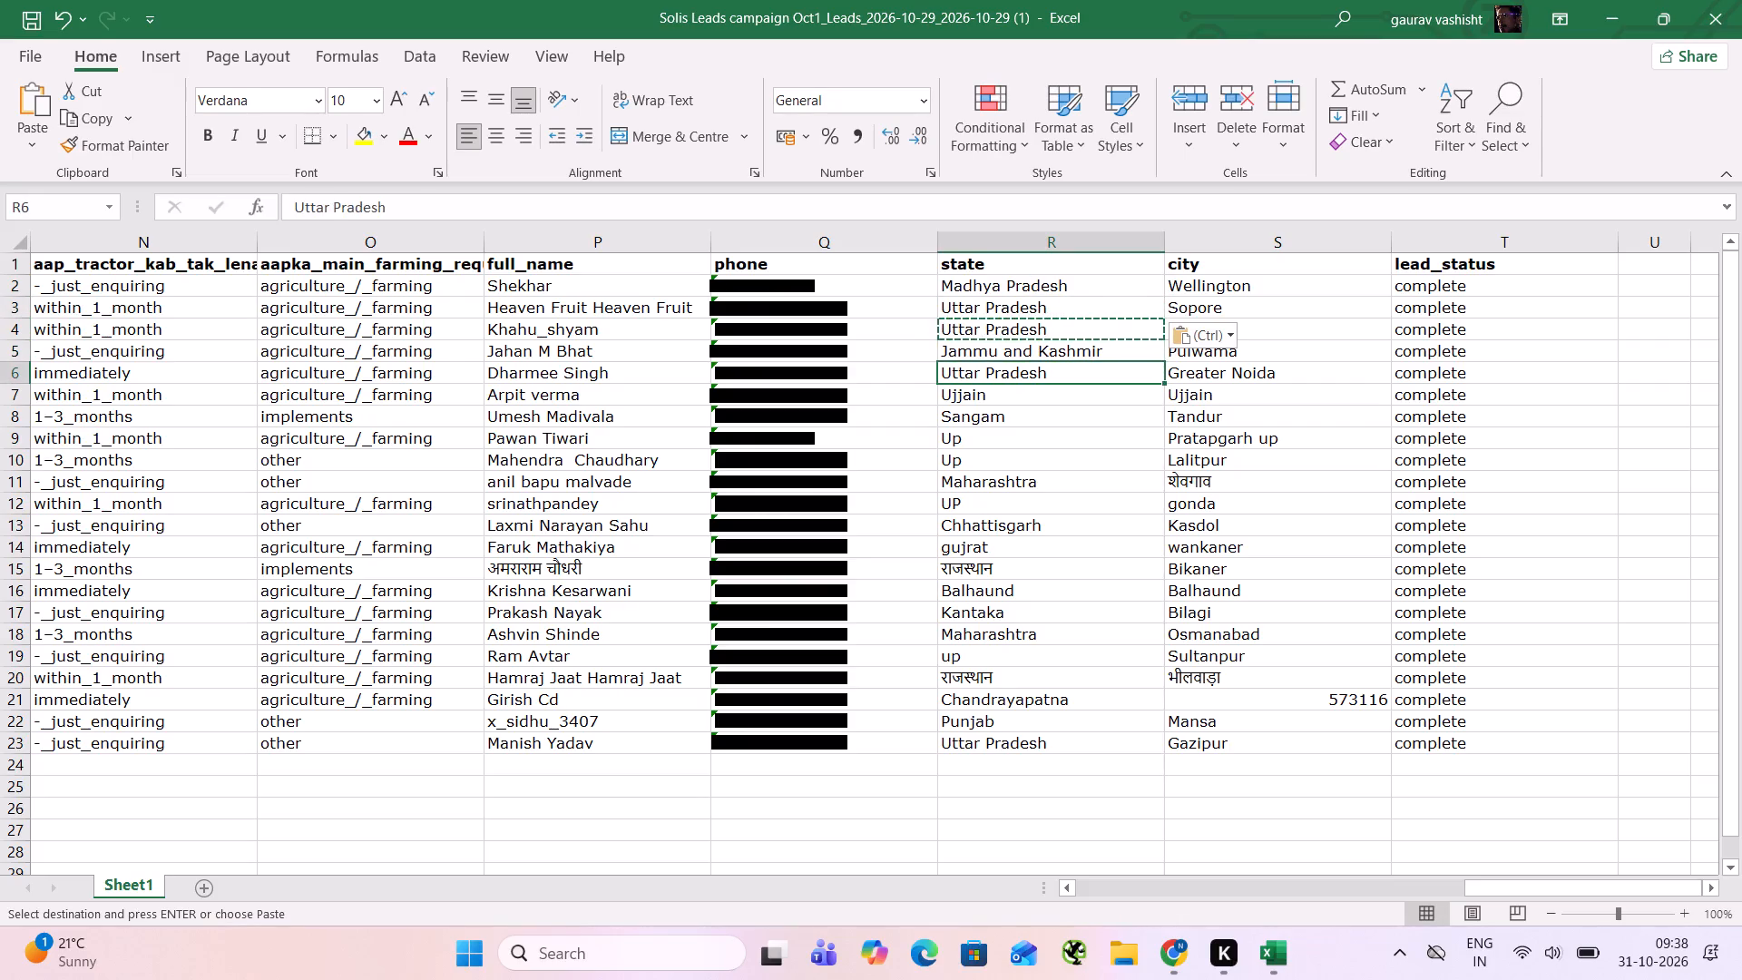
pyautogui.press('Down')
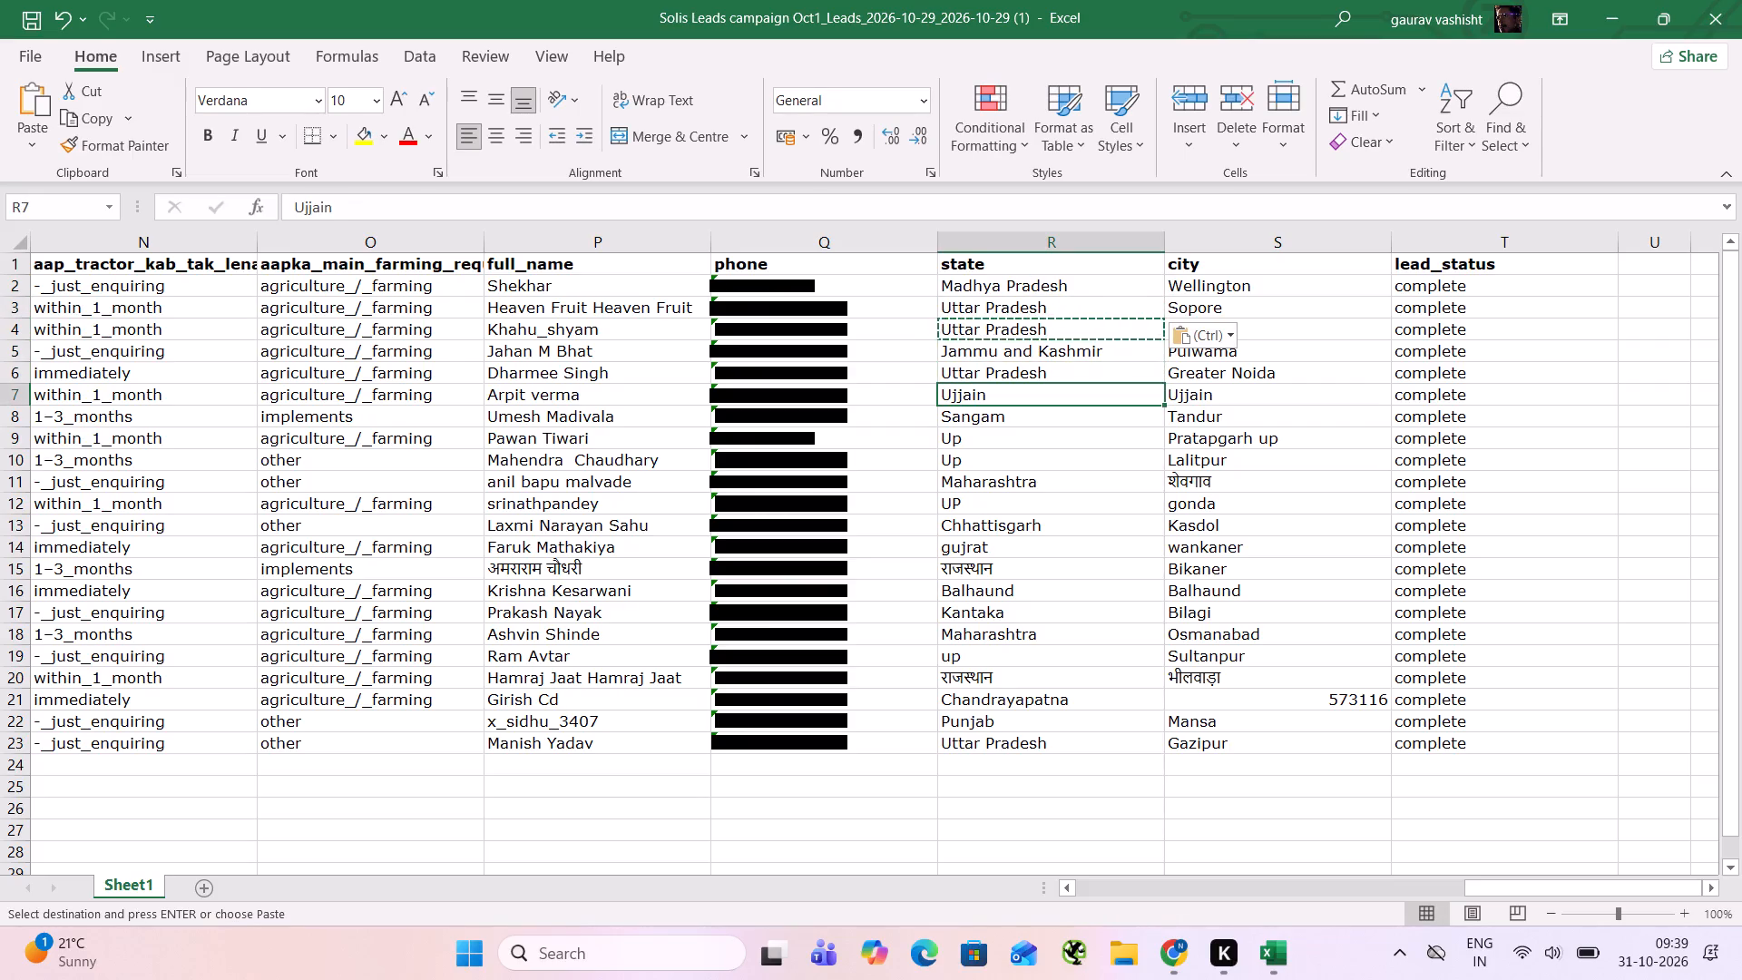
pyautogui.write('Madhya')
pyautogui.press('space')
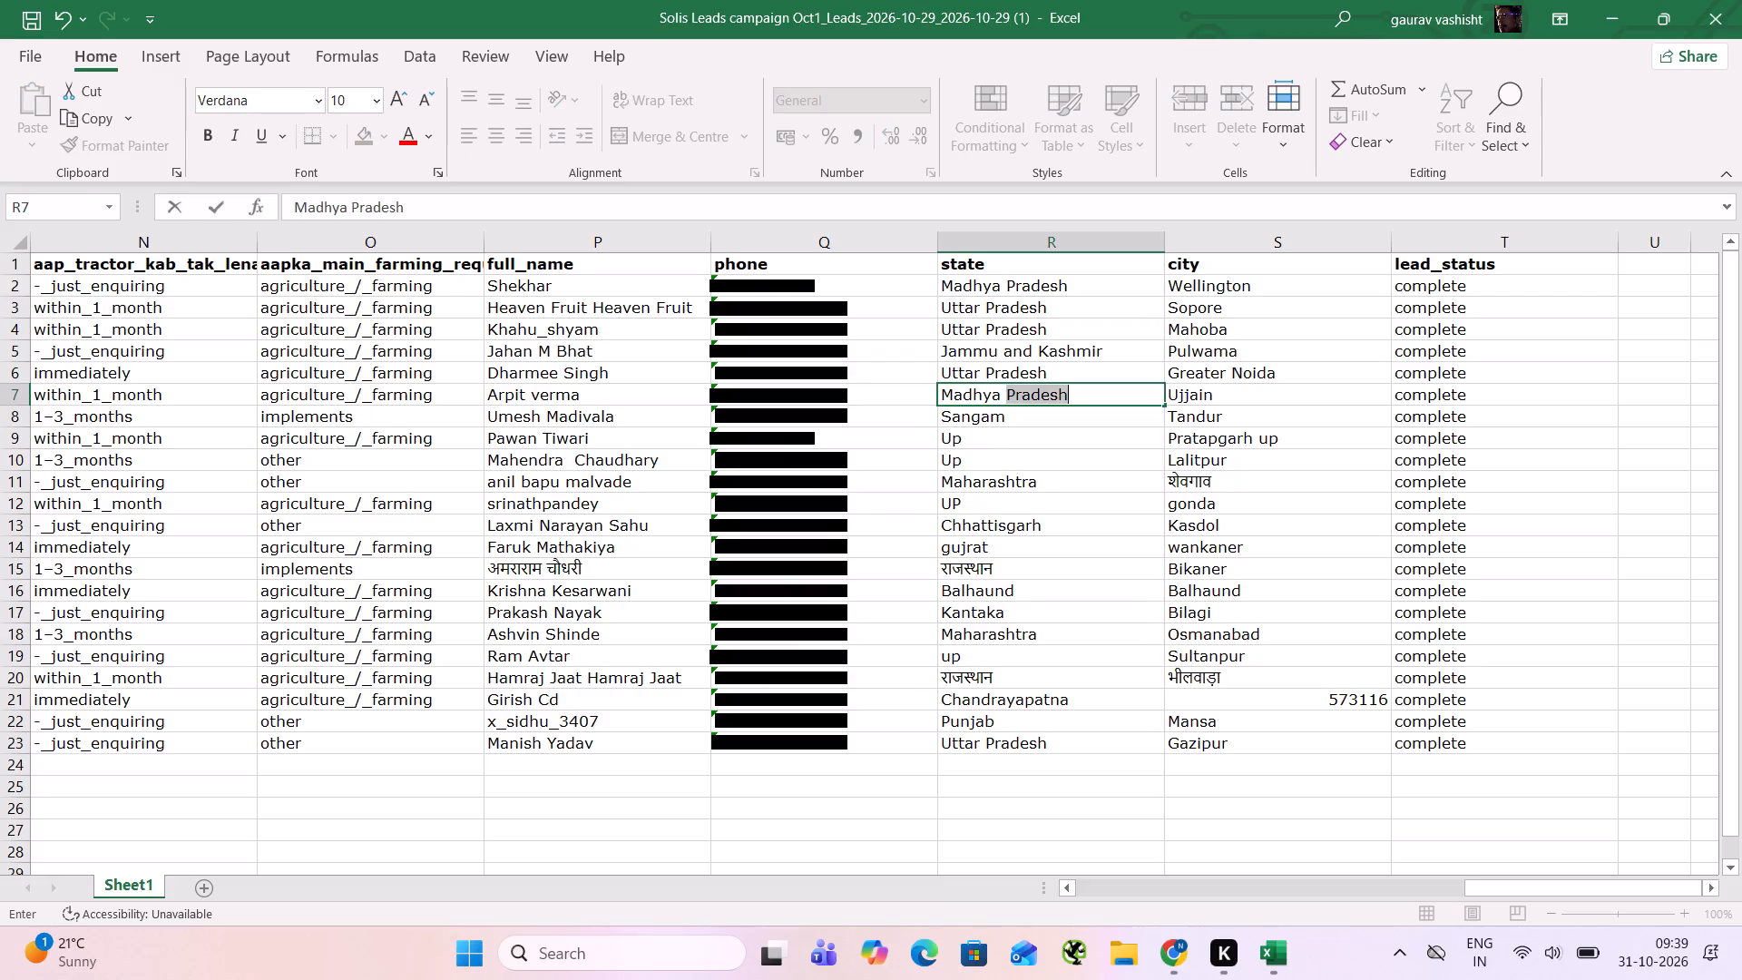
pyautogui.press('Return')
# Copy the state Uttar Pradesh from R6 into R8 and R9.
pyautogui.press('Up')
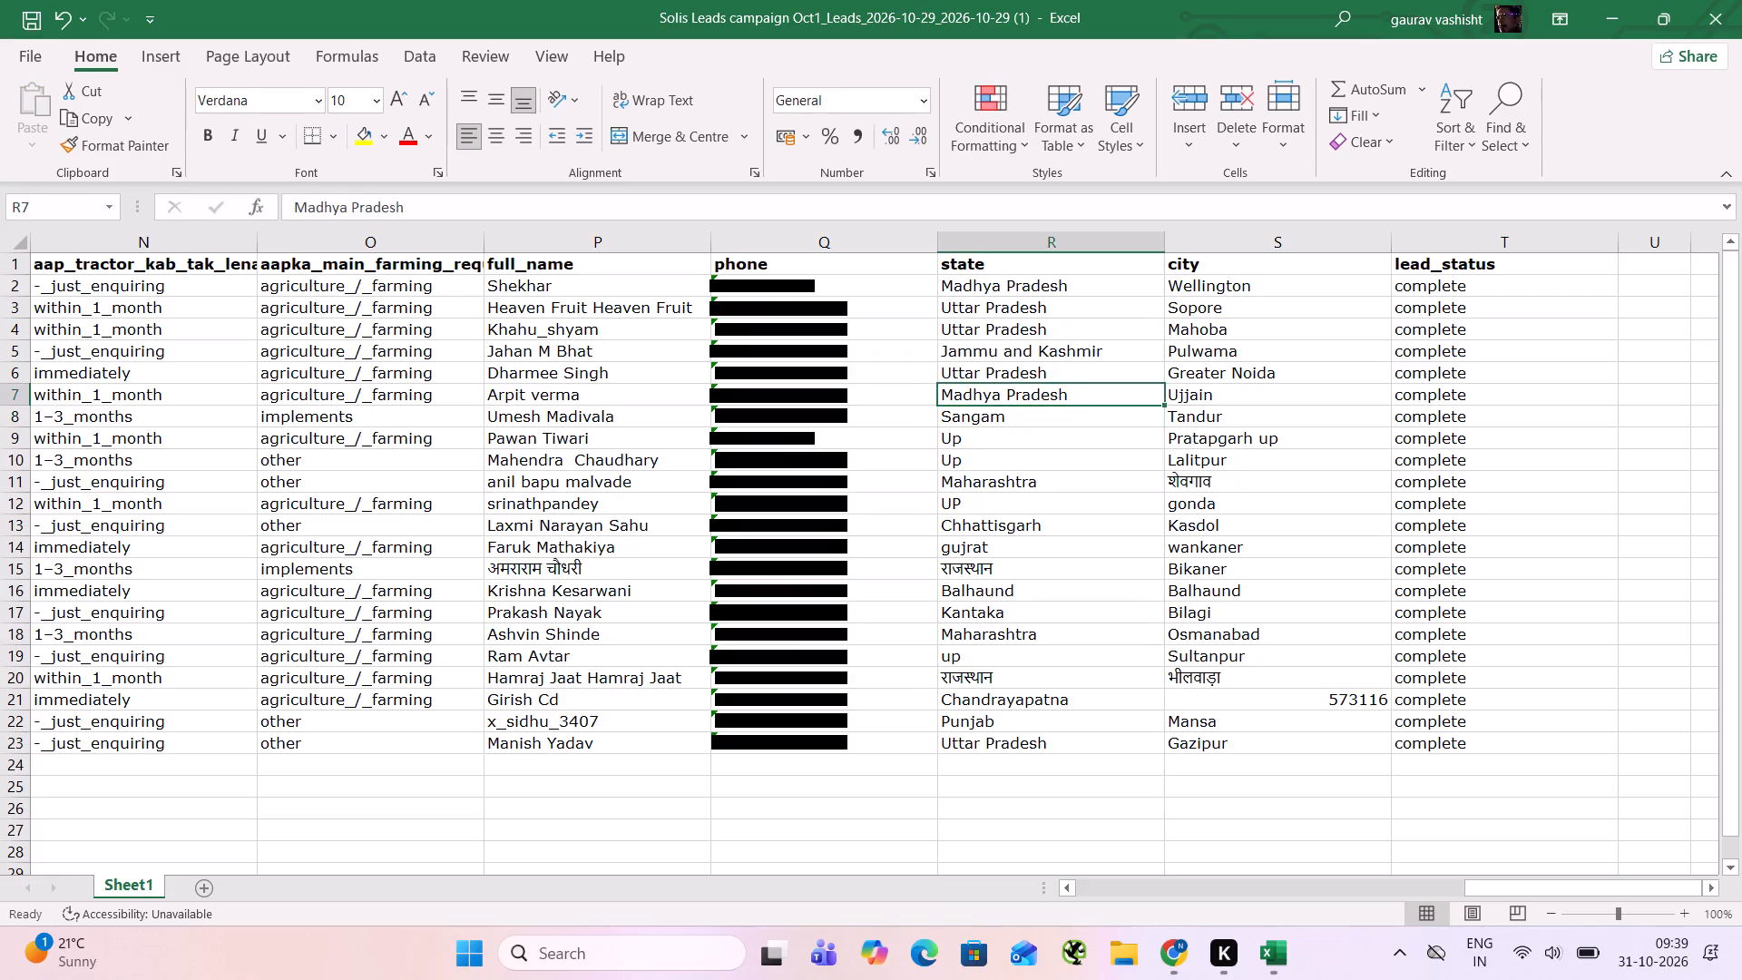
pyautogui.press('Up')
pyautogui.hotkey('ctrl', 'c')
pyautogui.press('Down')
pyautogui.press('Down')
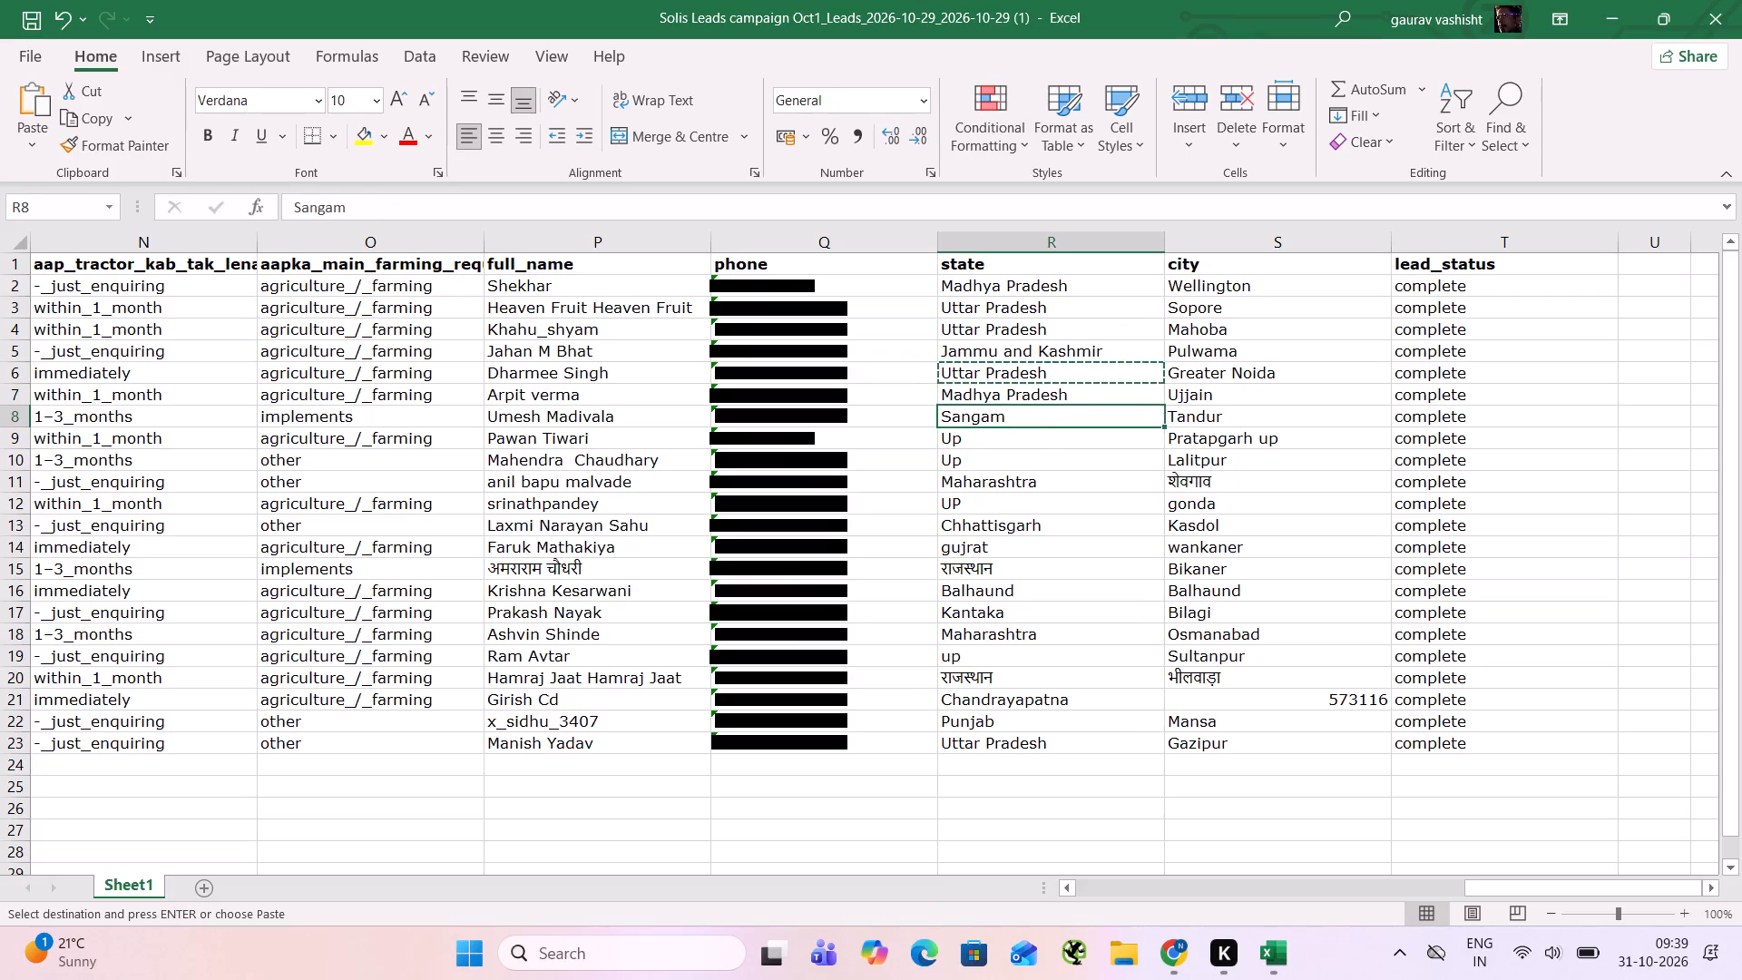
pyautogui.hotkey('ctrl', 'v')
pyautogui.press('Down')
pyautogui.hotkey('ctrl', 'v')
# Clear the city in S9.
pyautogui.press('Right')
pyautogui.press('BackSpace')
pyautogui.press('Left')
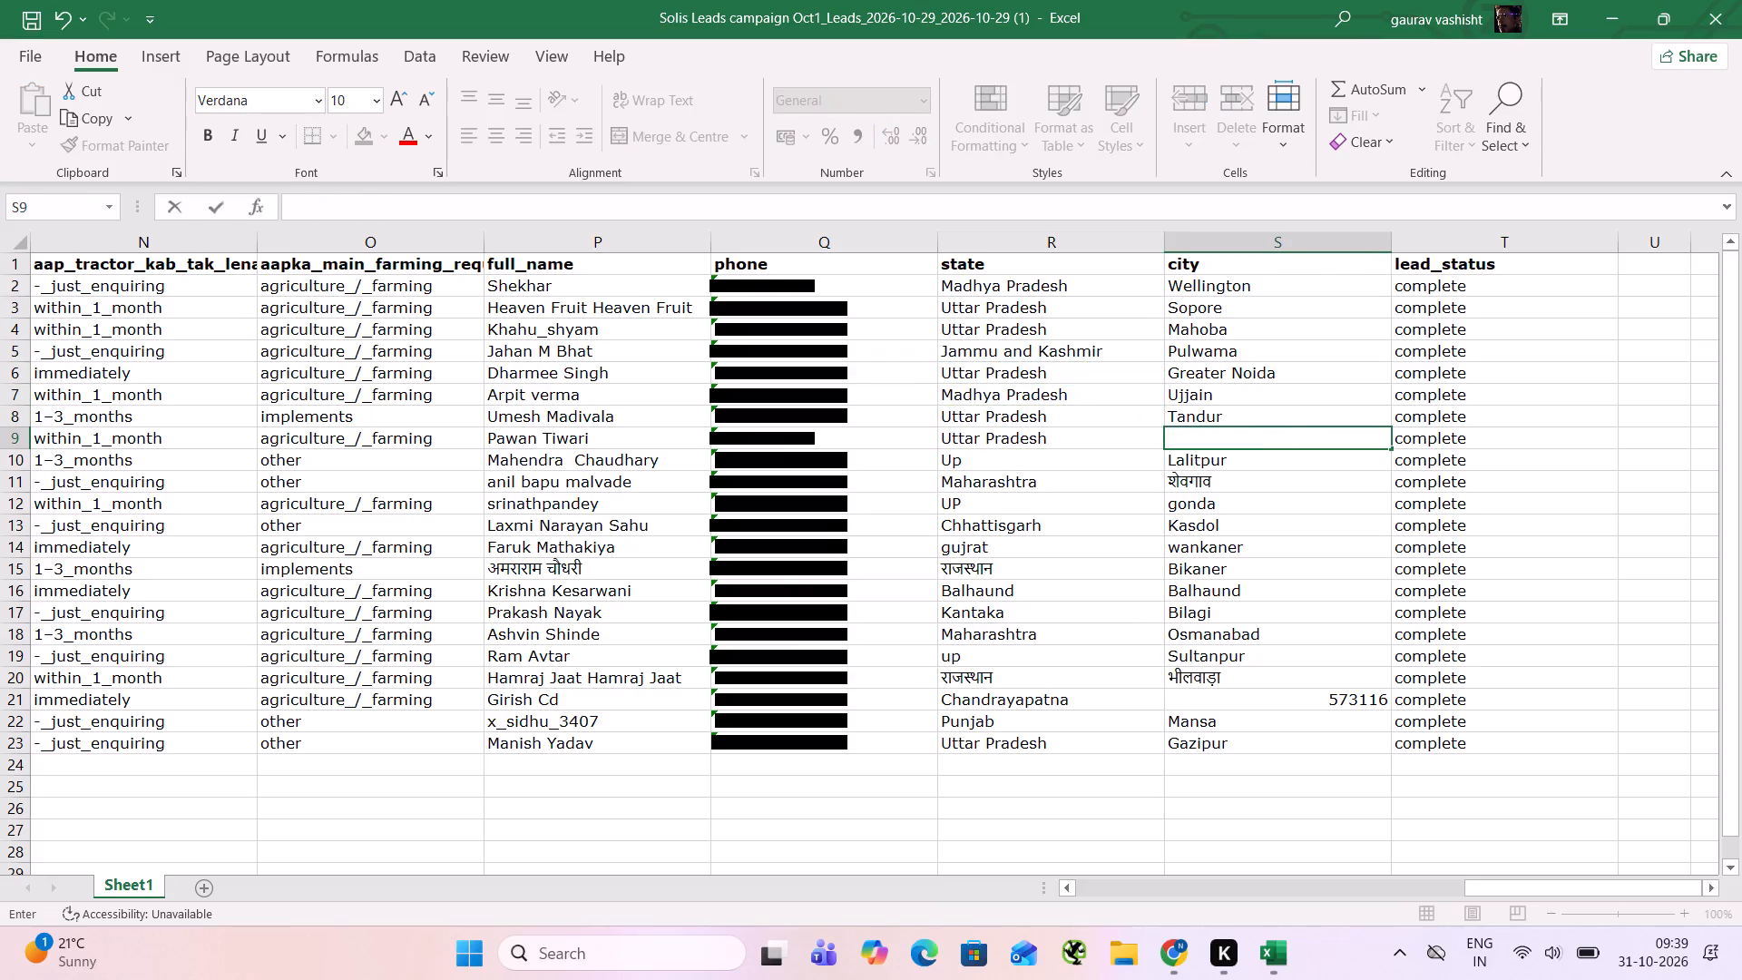
# Copy the state Uttar Pradesh from R9 into R10 and R12.
pyautogui.press('Down')
pyautogui.press('Up')
pyautogui.hotkey('ctrl', 'c')
pyautogui.press('Down')
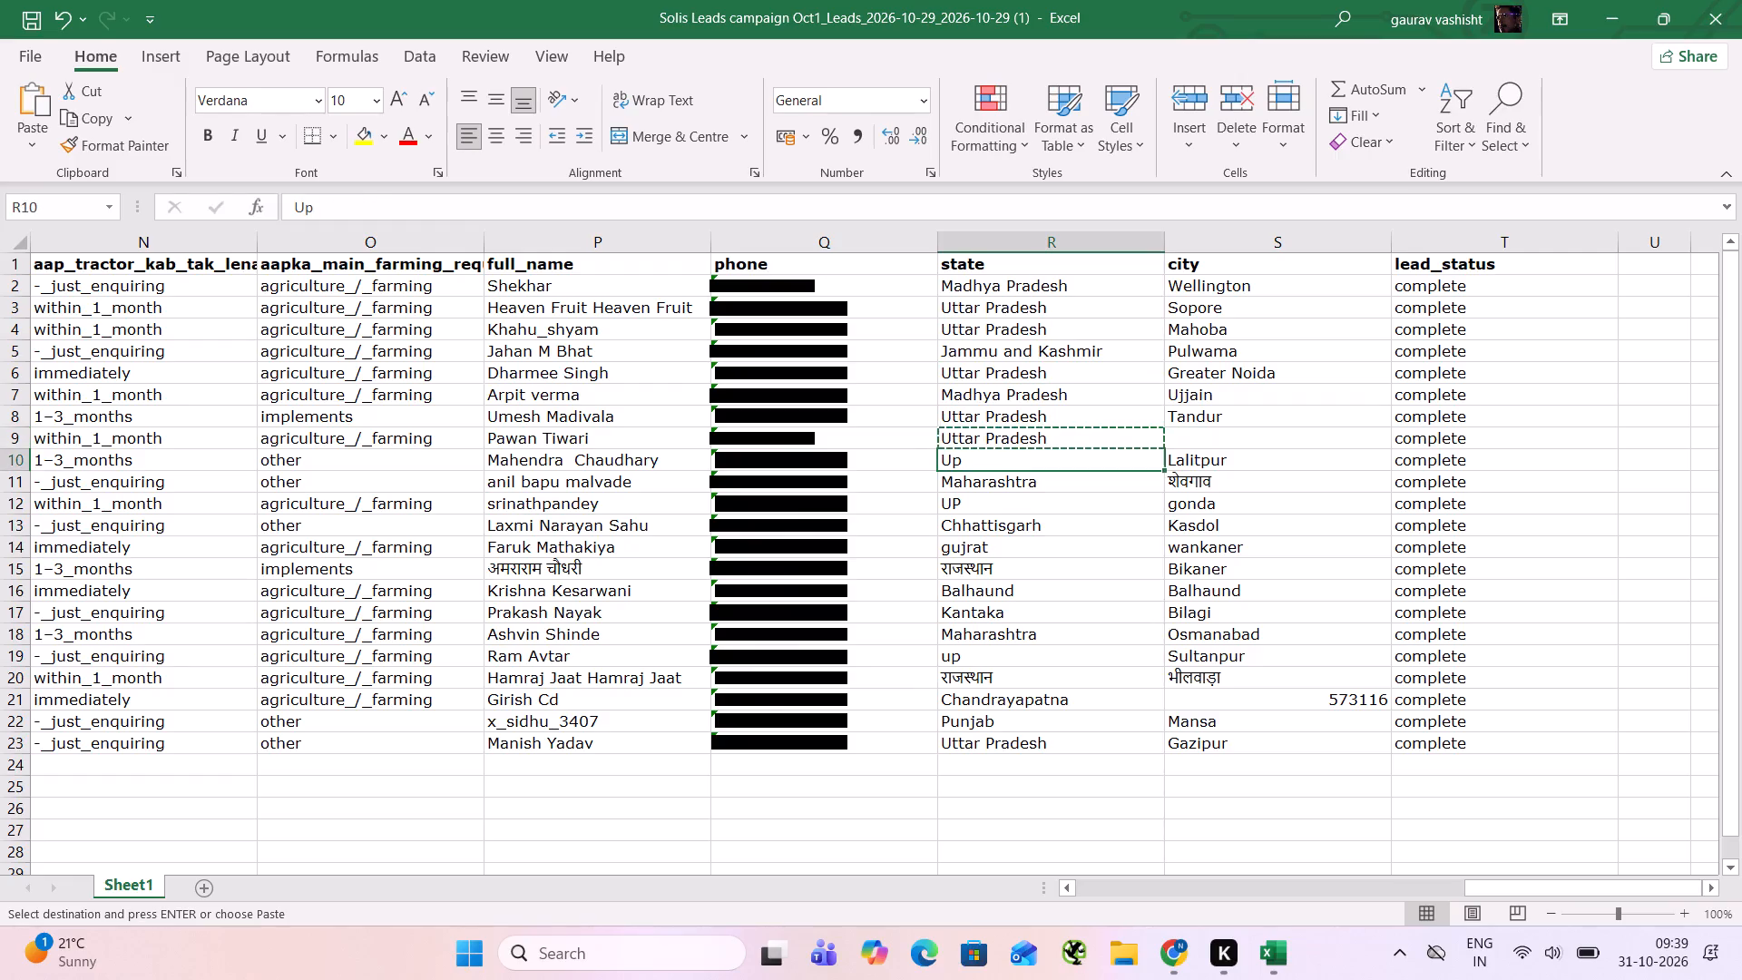
pyautogui.hotkey('ctrl', 'v')
pyautogui.press('Down')
pyautogui.press('Down')
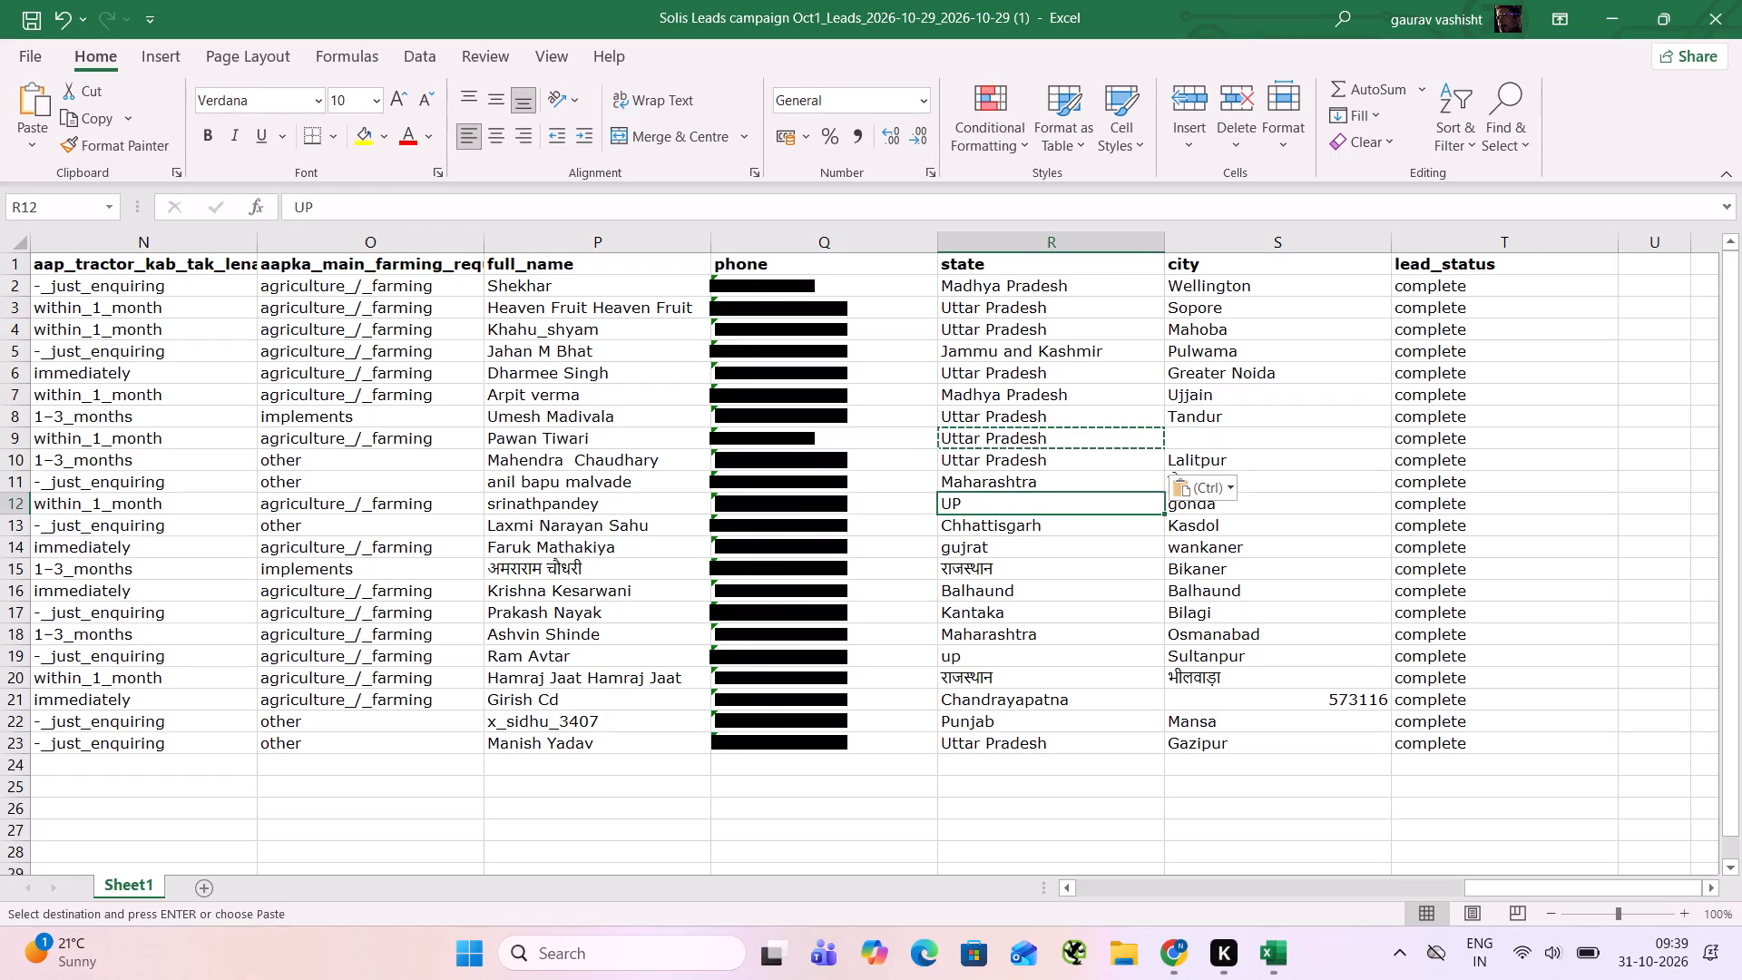
pyautogui.hotkey('ctrl', 'v')
# Clear the Hindi city entry in S11 and set the city in S12 to Gonda.
pyautogui.press('Right')
pyautogui.press('Up')
pyautogui.press('BackSpace')
pyautogui.press('Down')
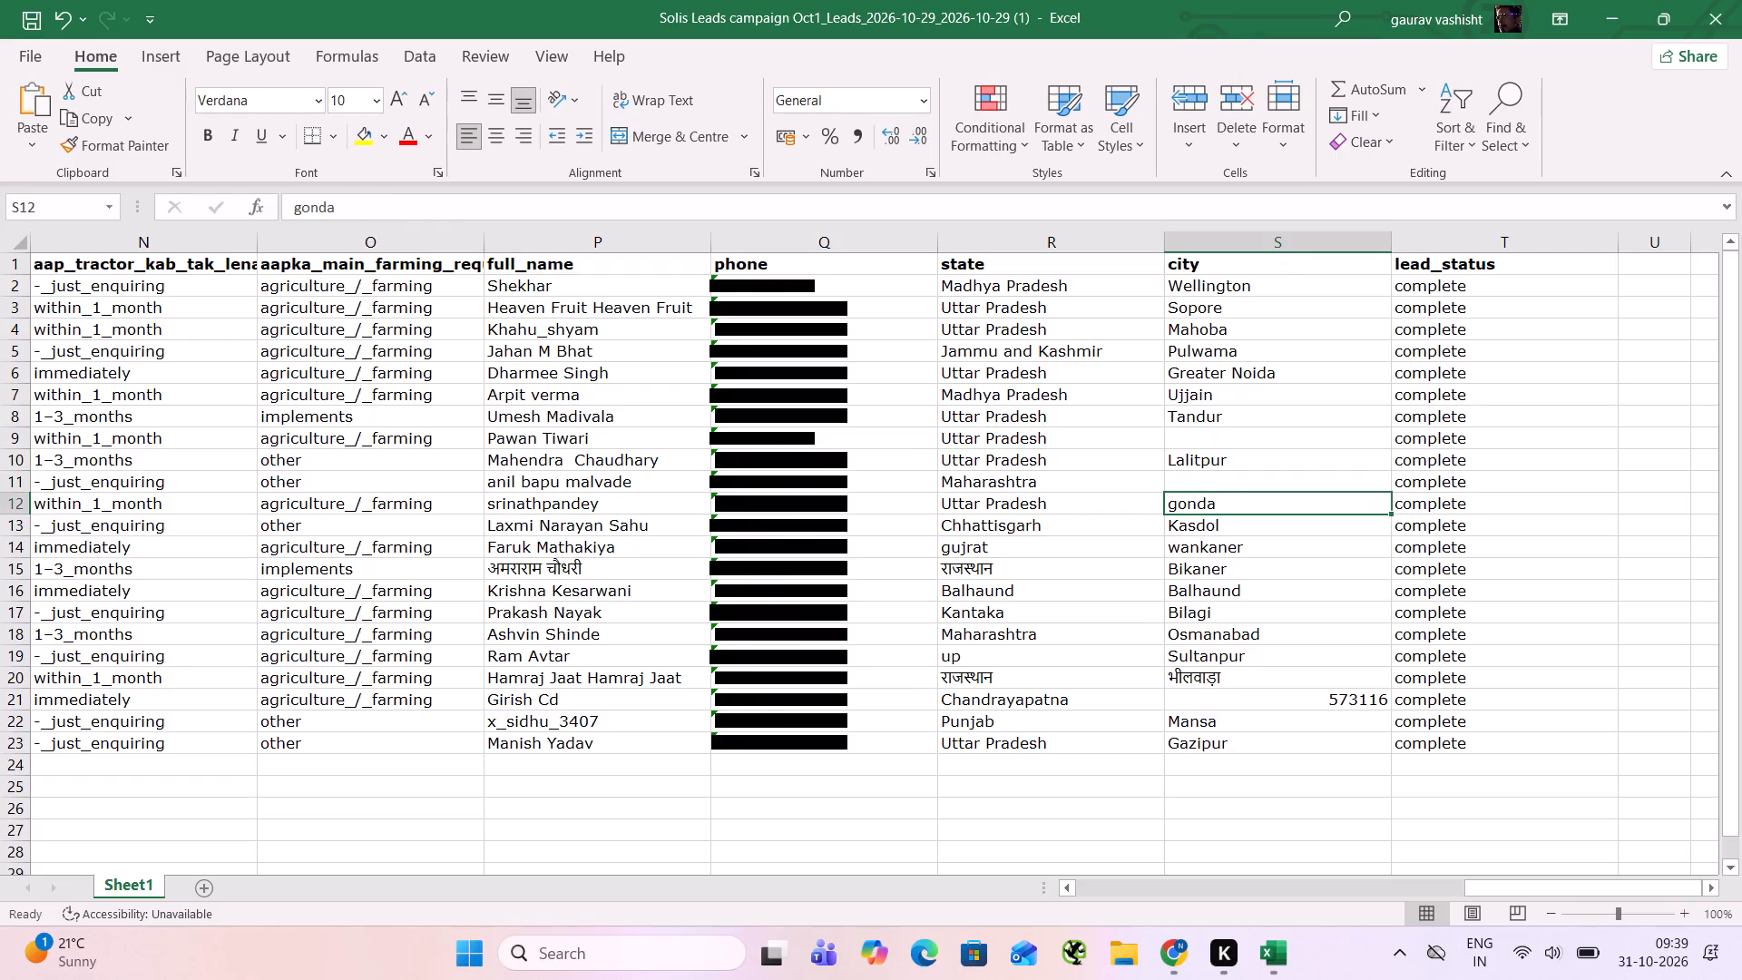
pyautogui.write('Gonda')
pyautogui.press('Down')
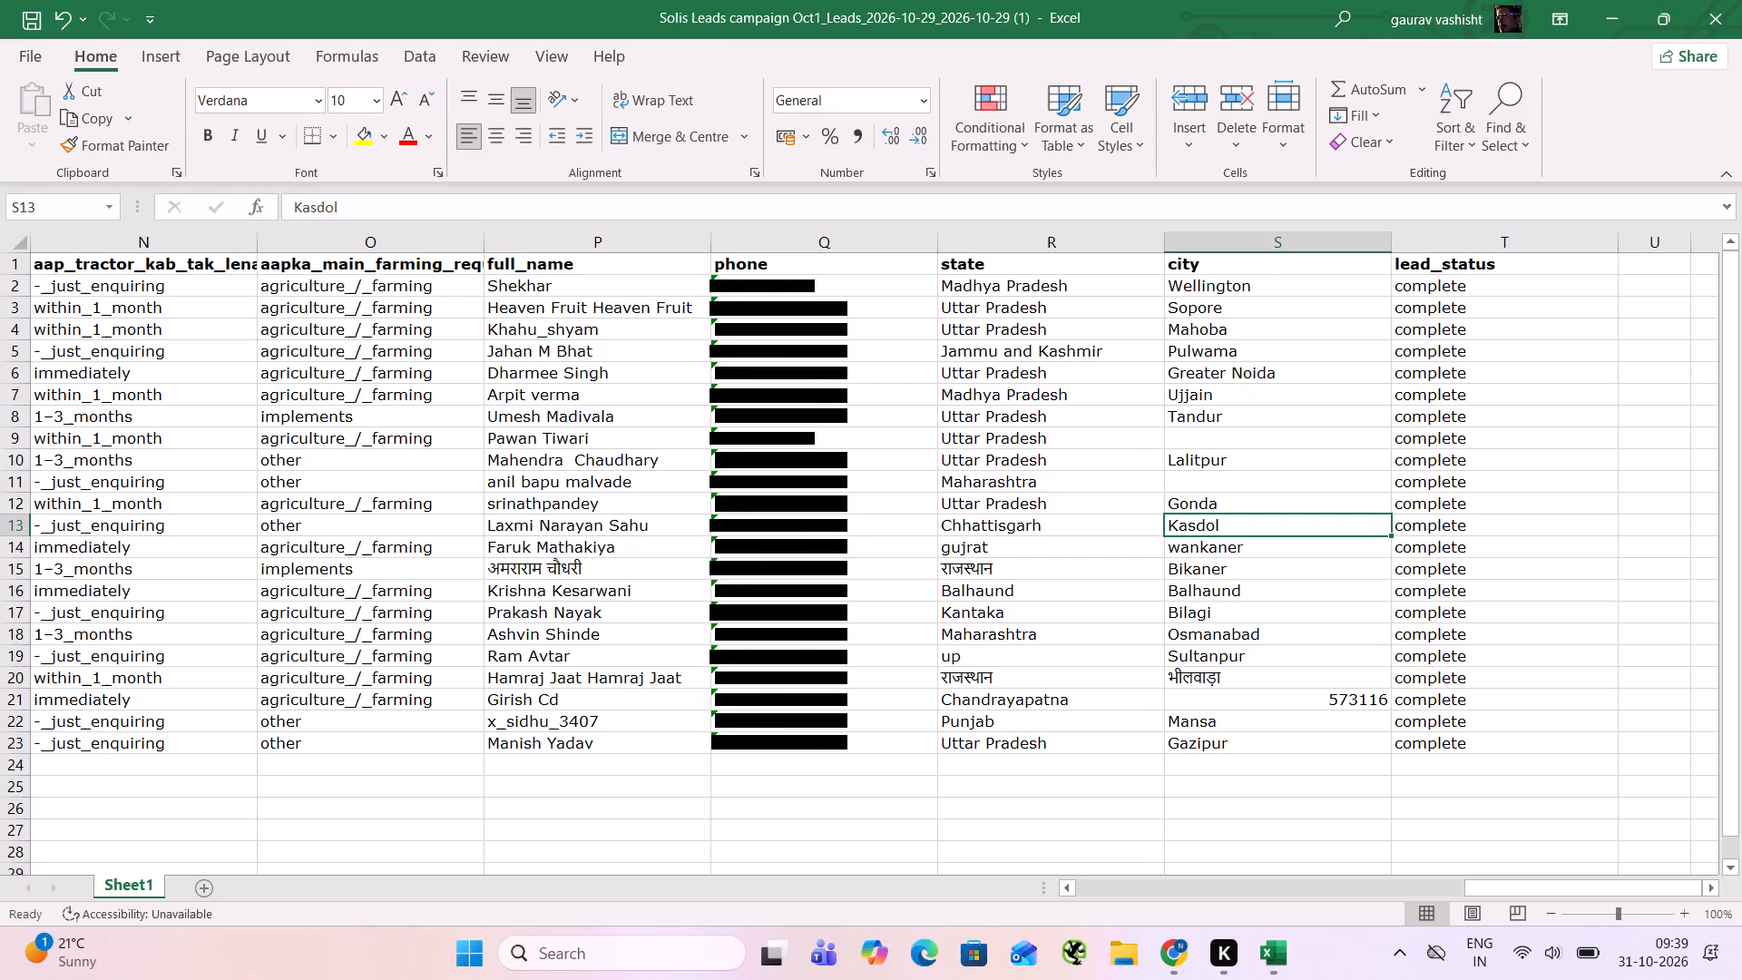
# Set the state in R13 to Chattisgarh and the state in R14 to Gujarat.
pyautogui.press('Left')
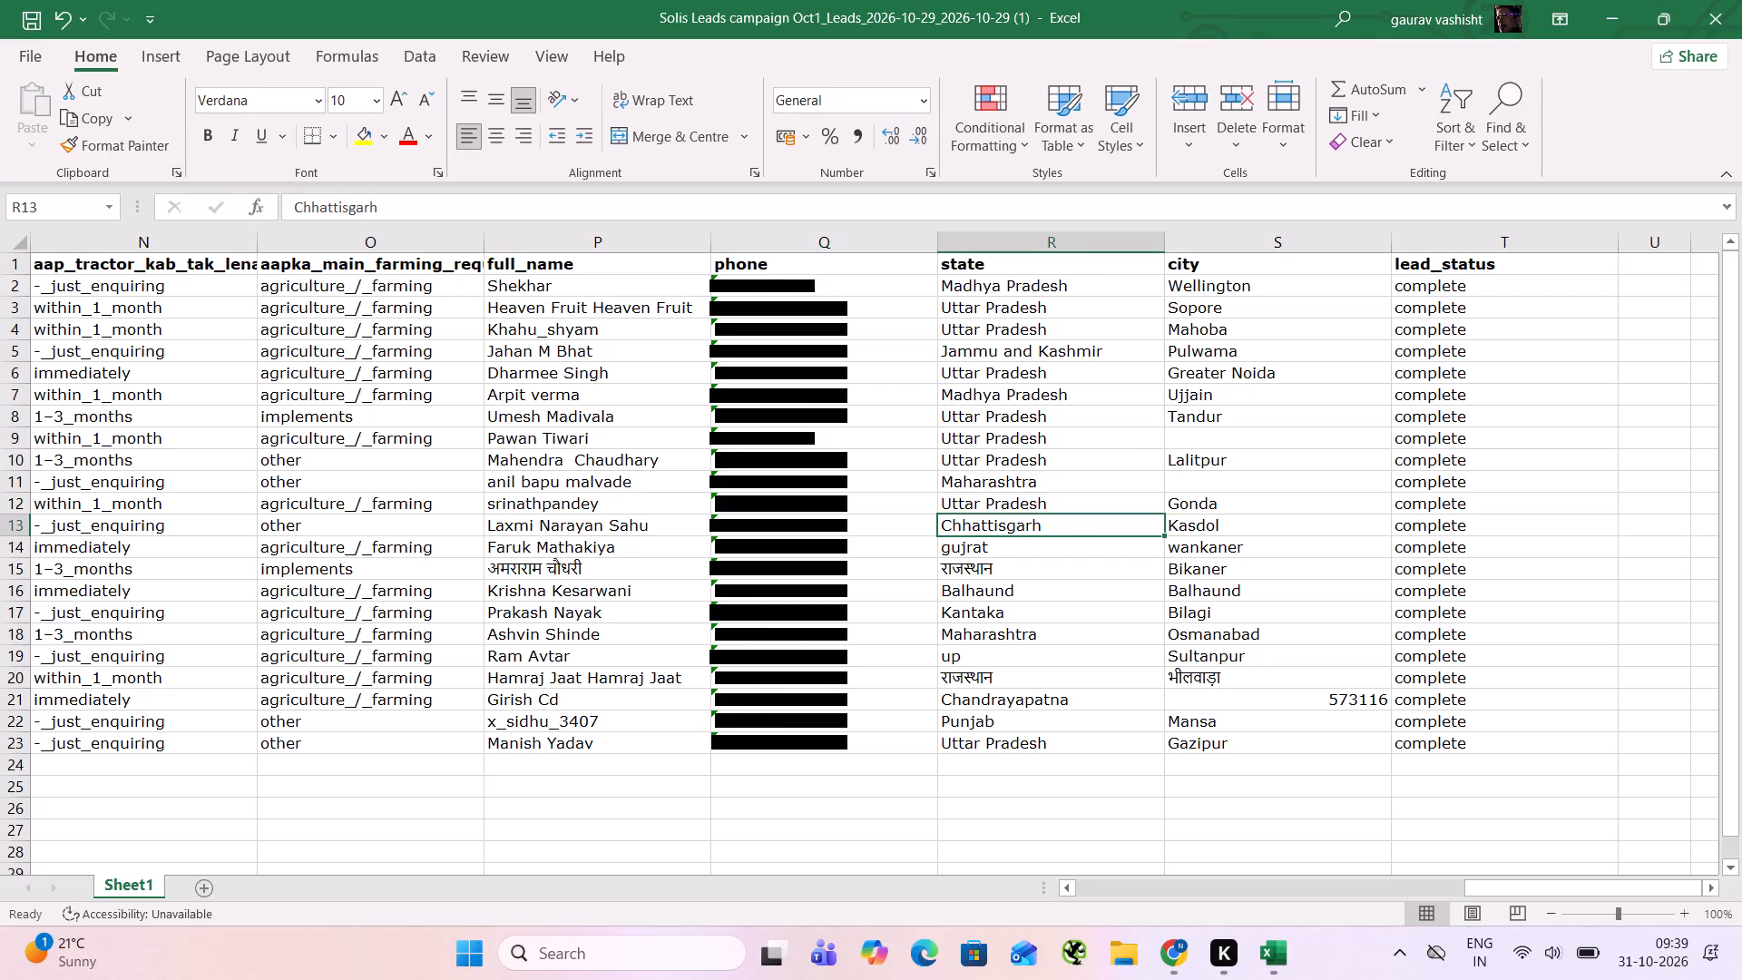
pyautogui.write('Chattisgarh')
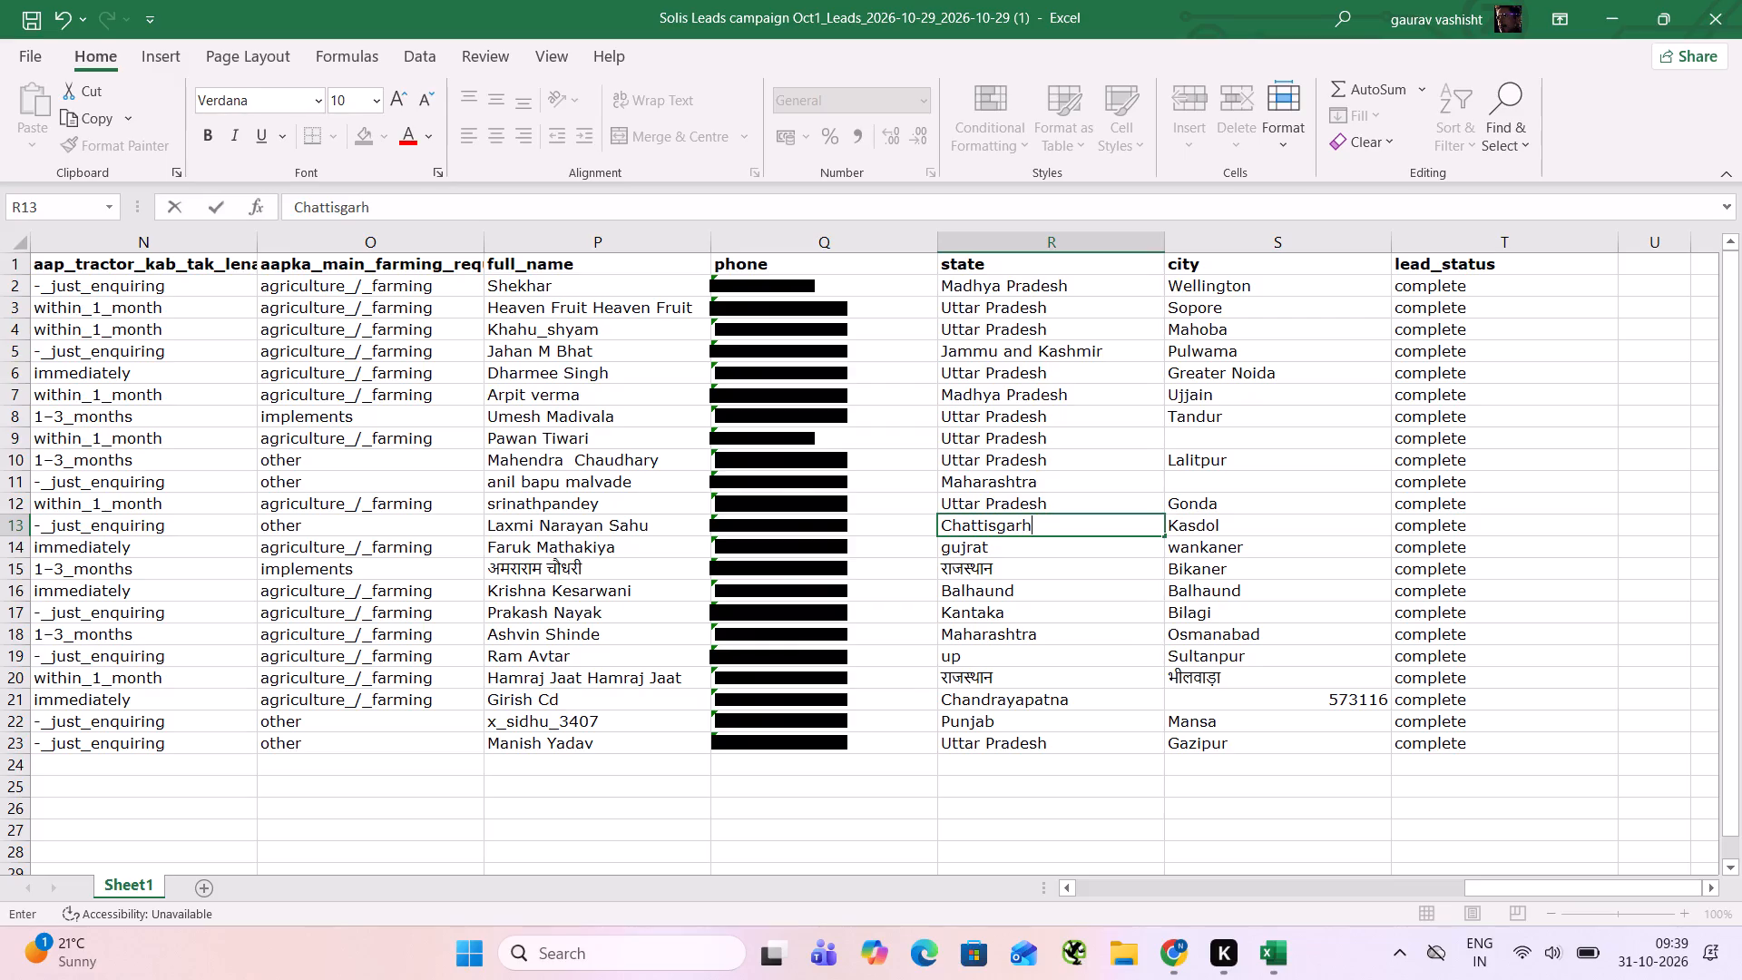
pyautogui.press('Right')
pyautogui.press('Down')
pyautogui.press('Left')
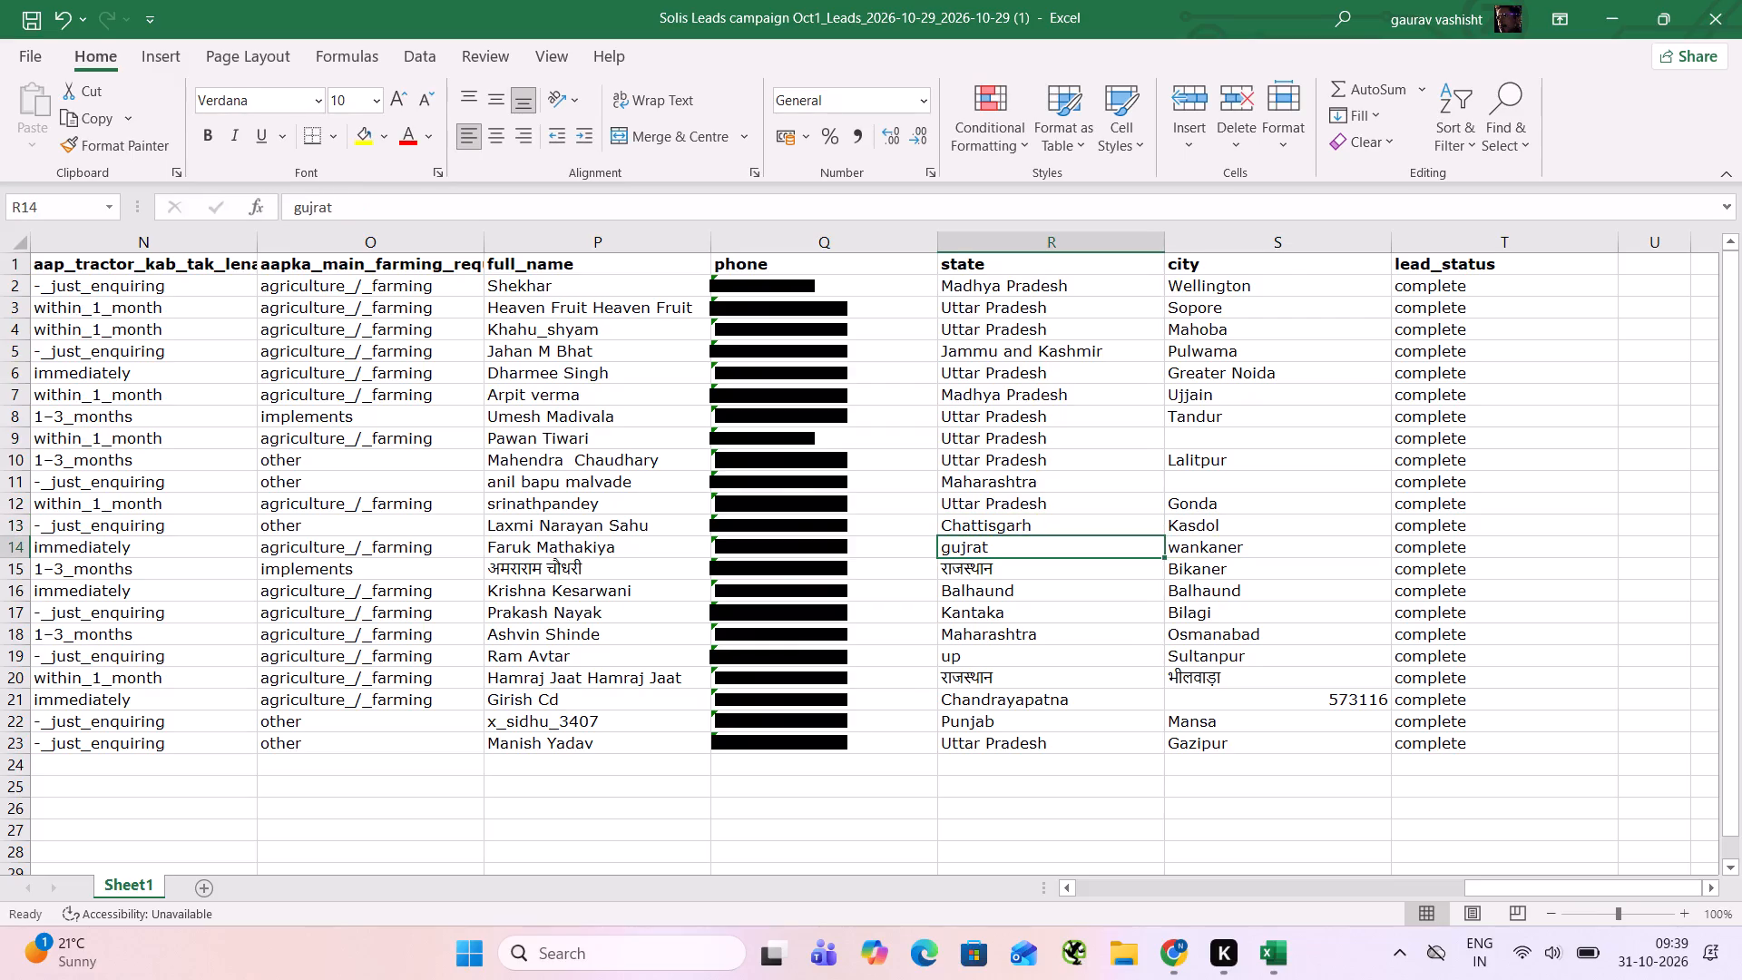
pyautogui.hotkey('shift', 'g')
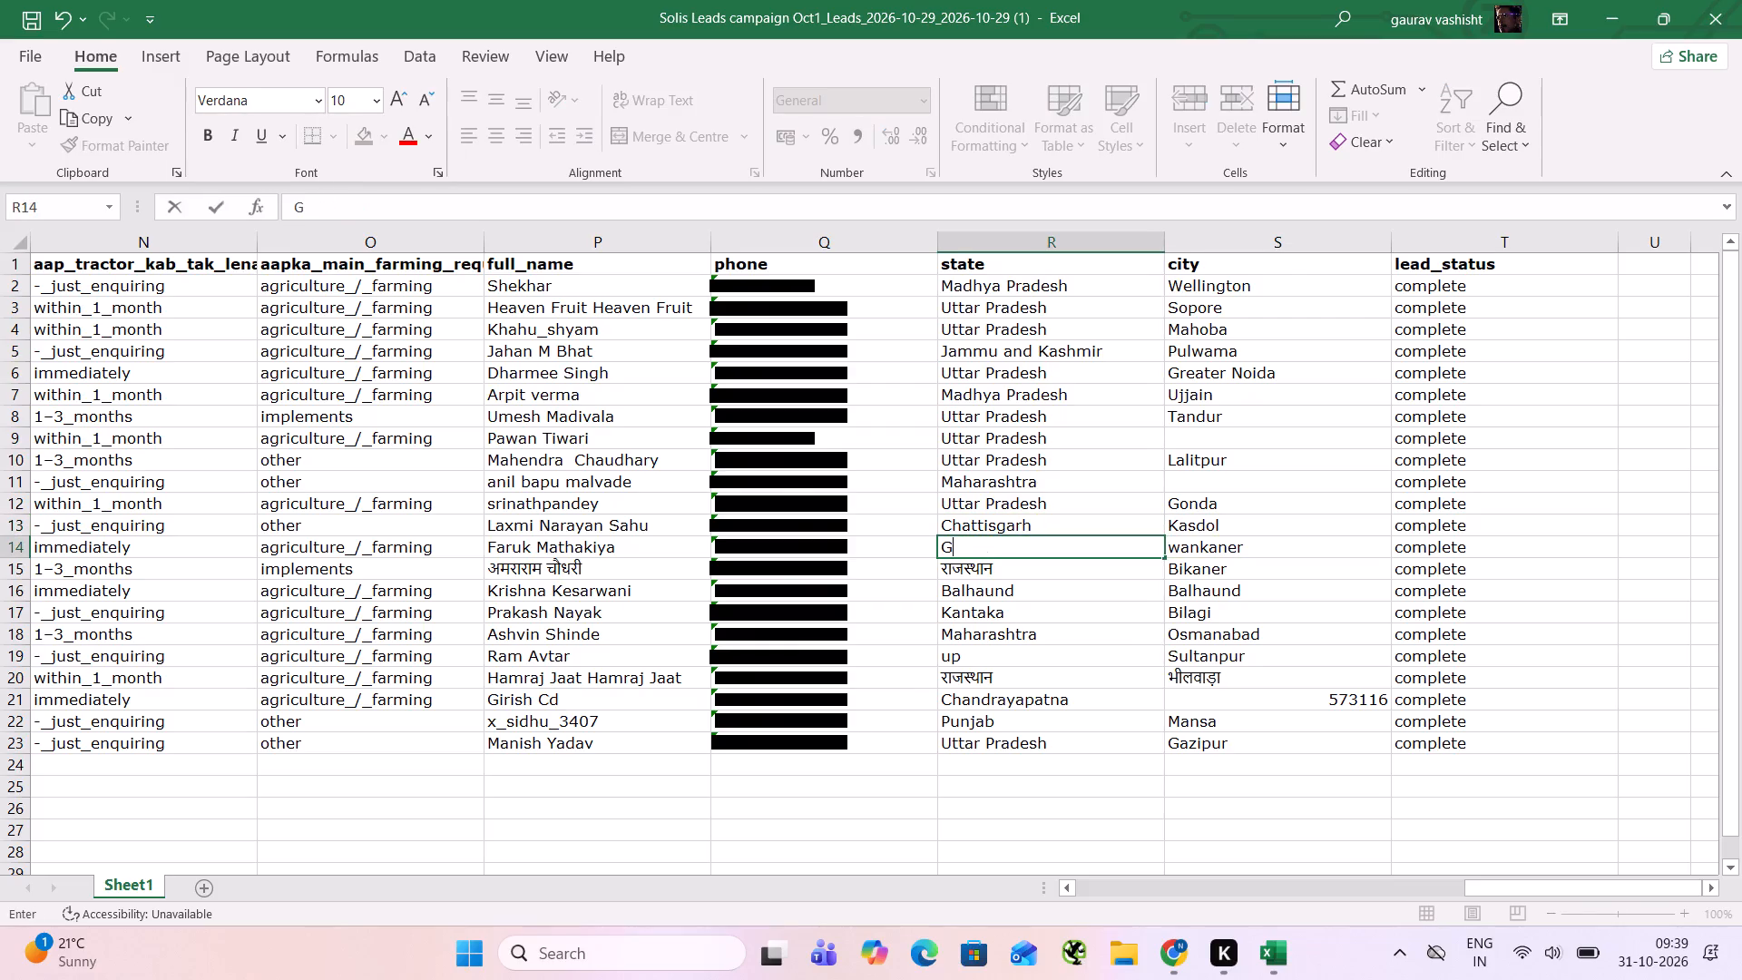
pyautogui.write('uj')
pyautogui.write('arat')
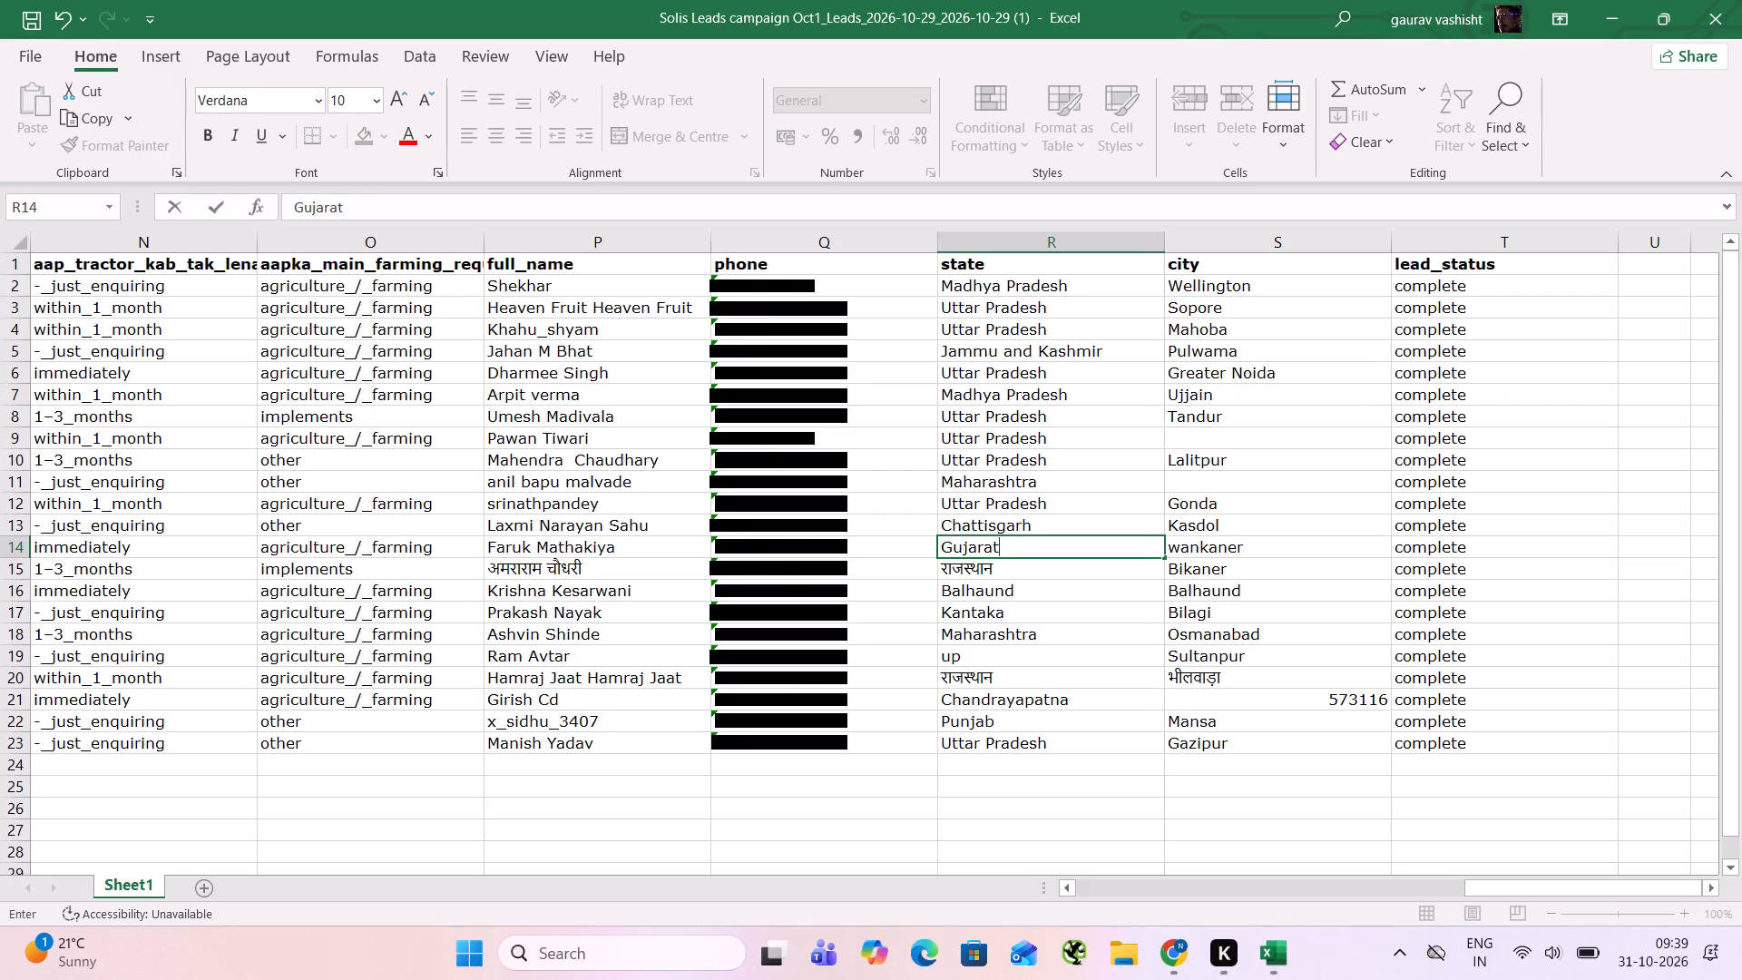
pyautogui.press('Up')
# Replace the Hindi state entry in R15 with Rajasthan.
pyautogui.press('Down')
pyautogui.press('Down')
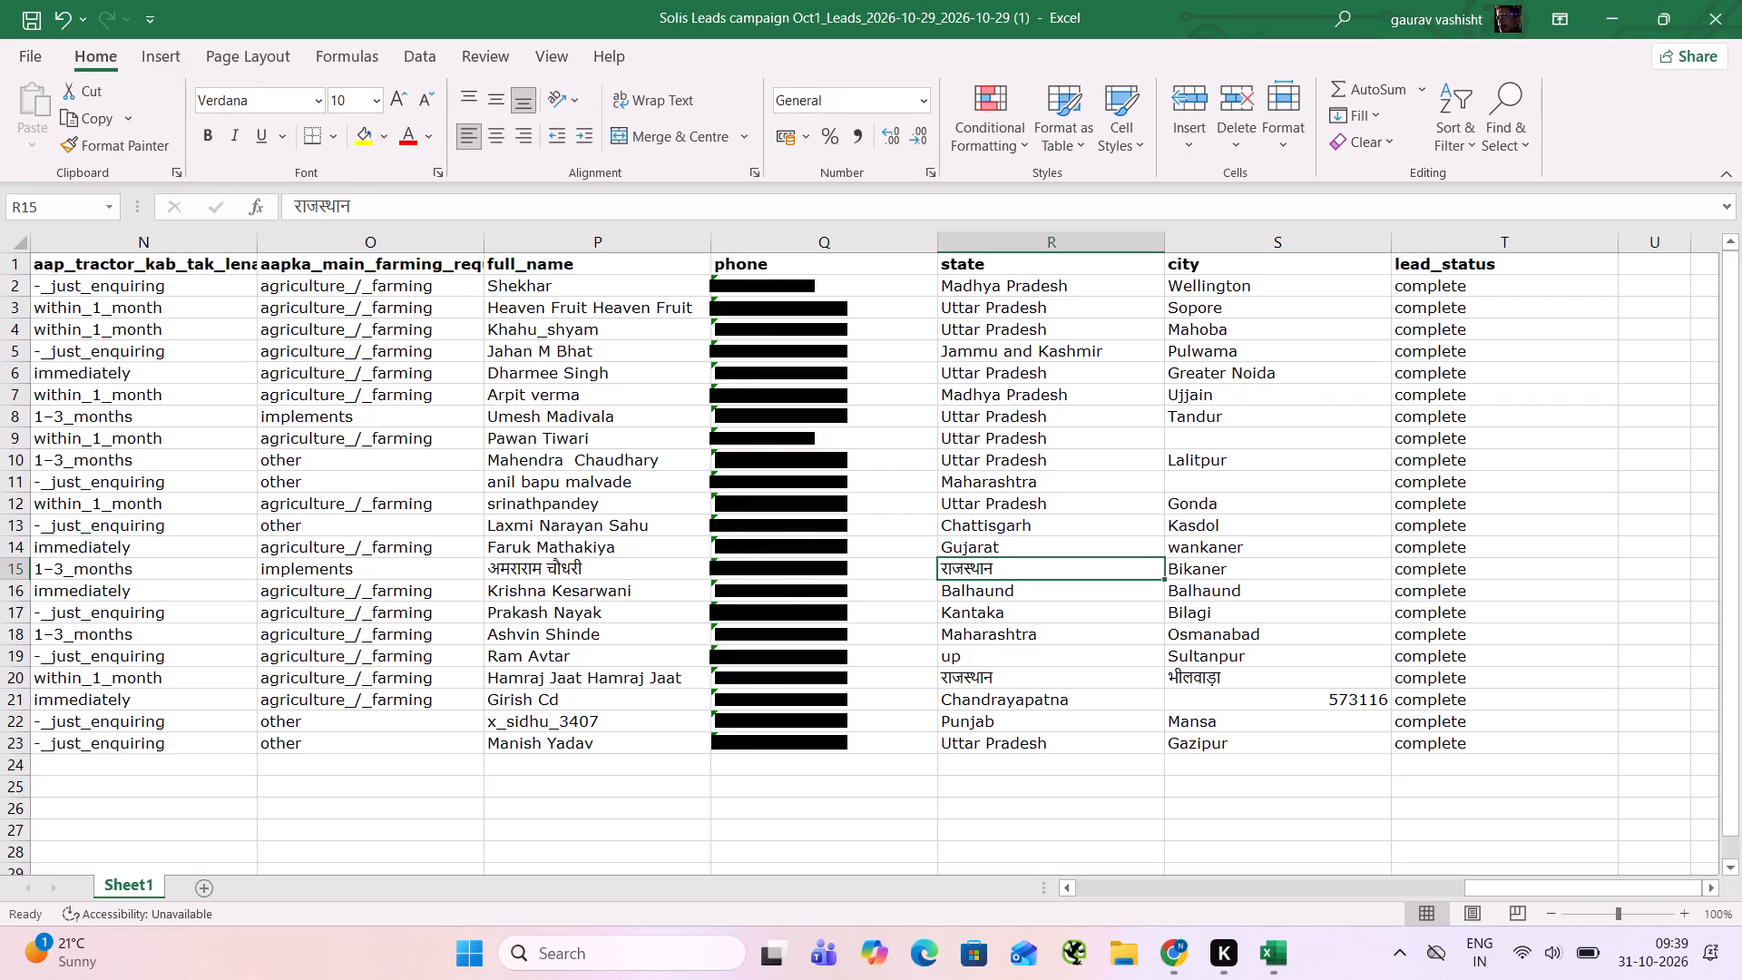
pyautogui.write('Rajasthan')
pyautogui.press('Right')
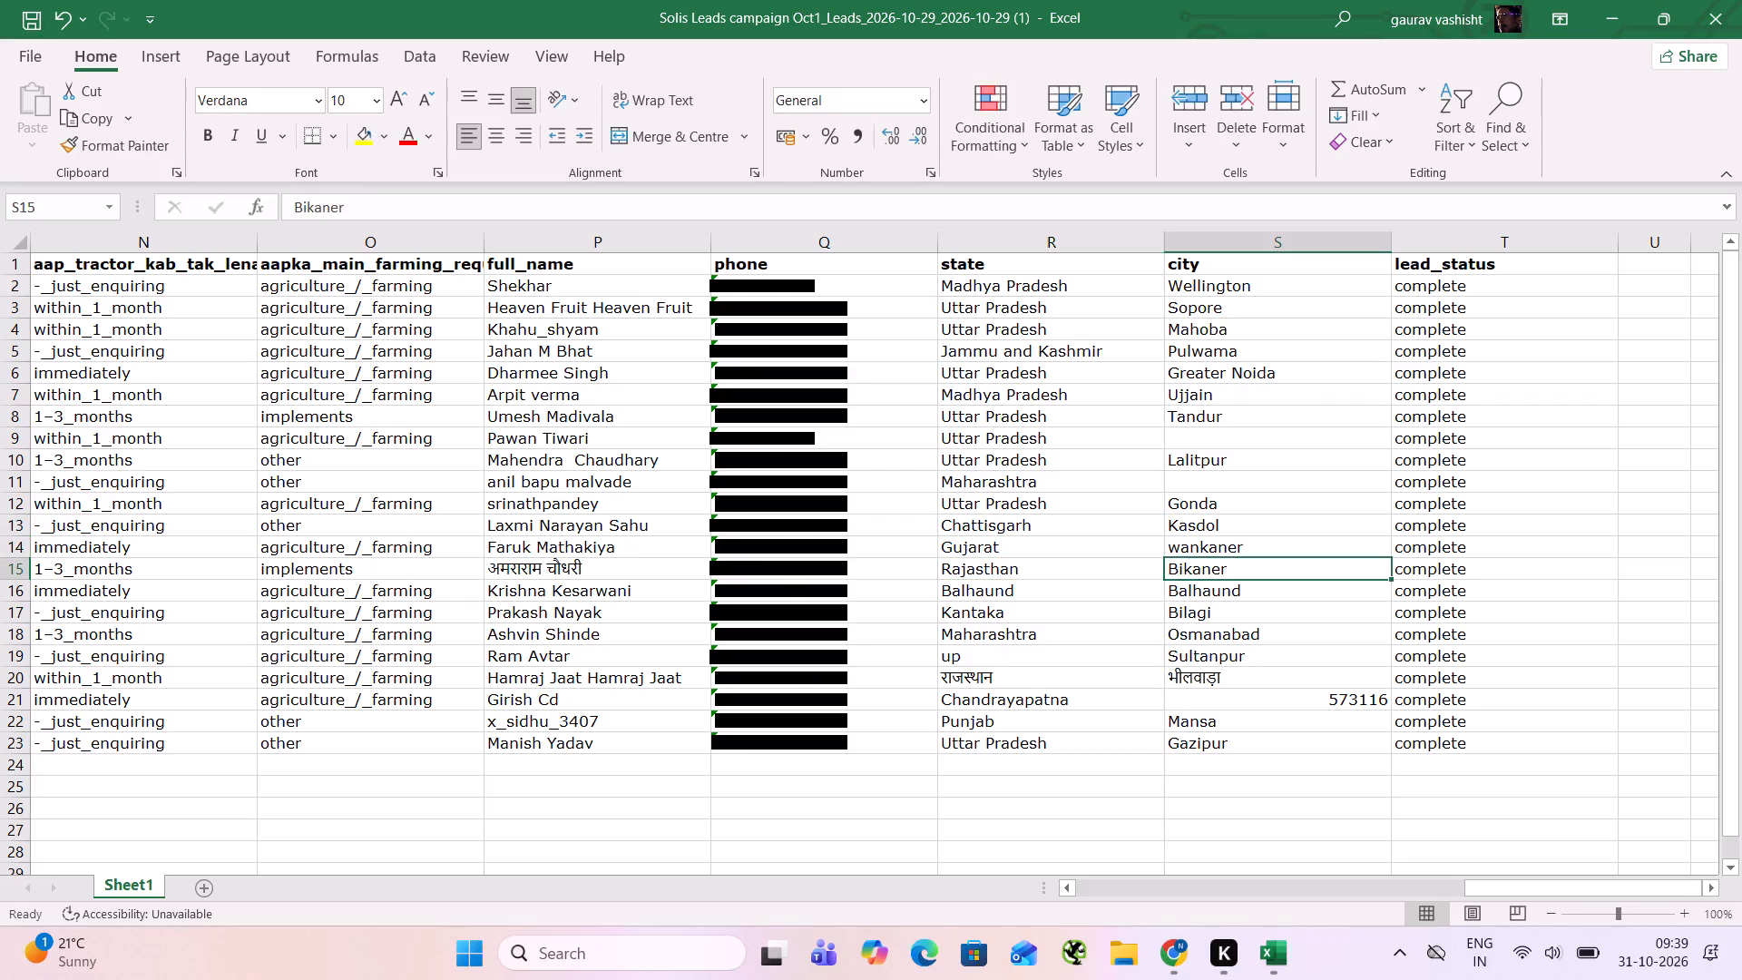
# Clear the city in S14.
pyautogui.press('Up')
pyautogui.press('BackSpace')
pyautogui.press('Down')
# Copy the state Uttar Pradesh from R10 into R16.
pyautogui.press('Down')
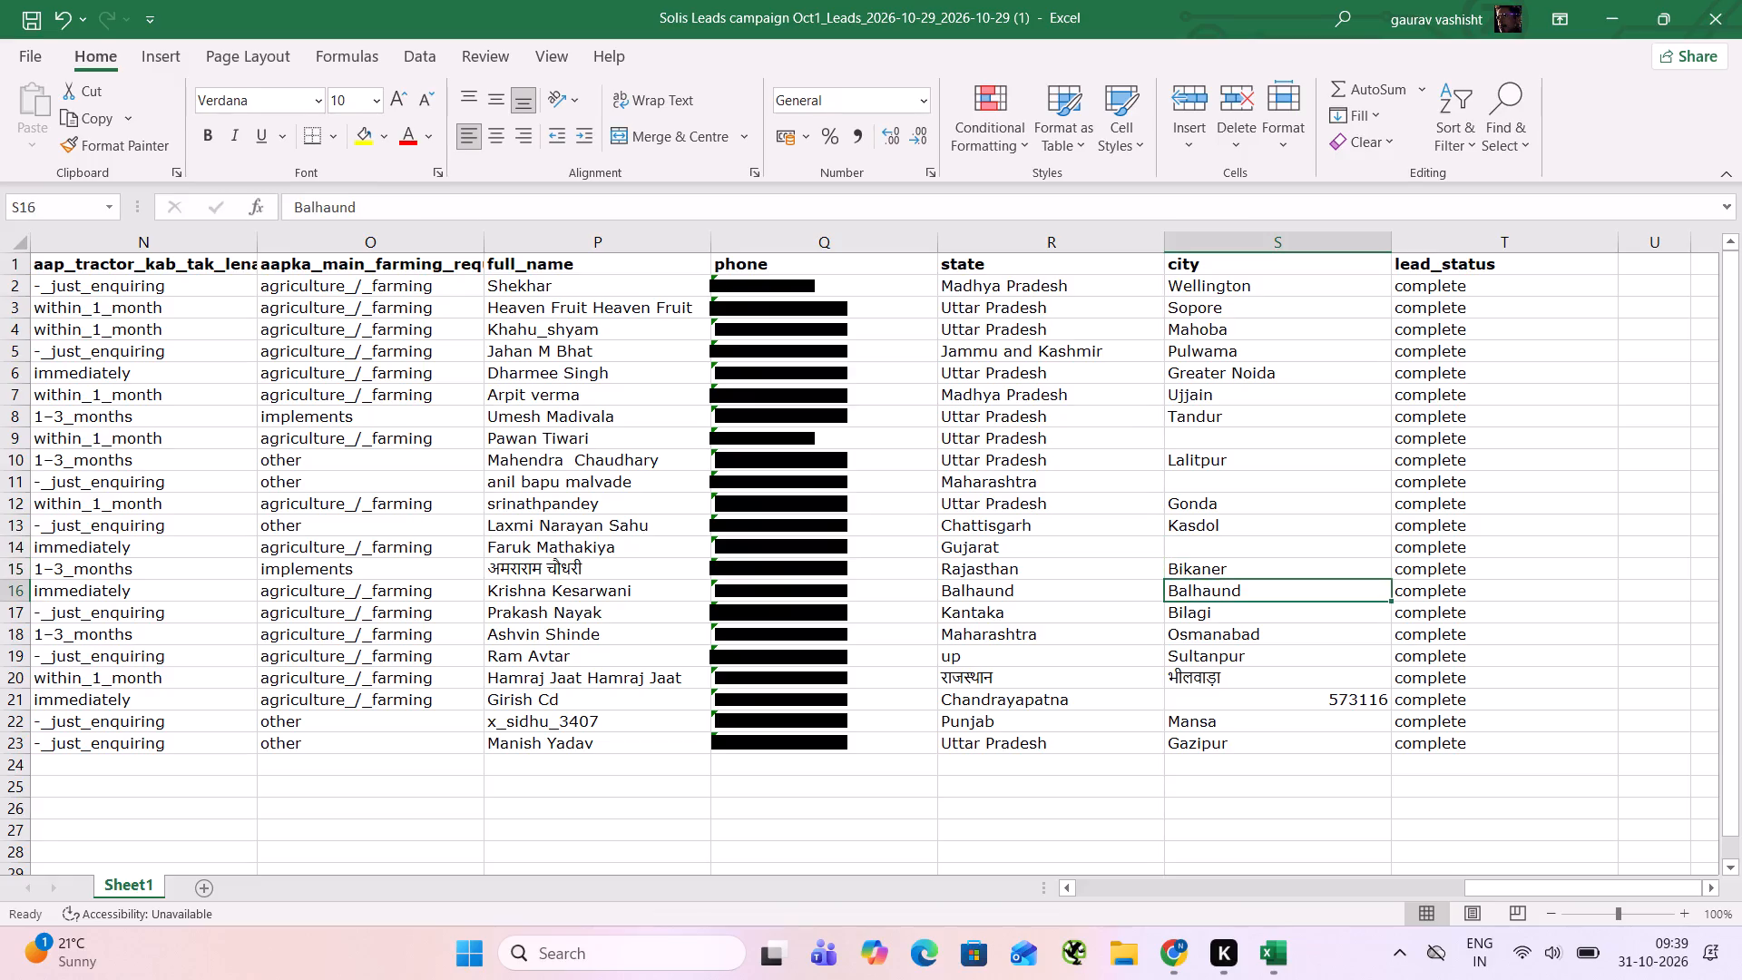
pyautogui.press('Left')
pyautogui.press('Up')
pyautogui.press('Up')
pyautogui.press('Up')
pyautogui.press('Up')
pyautogui.press('Up')
pyautogui.press('Up')
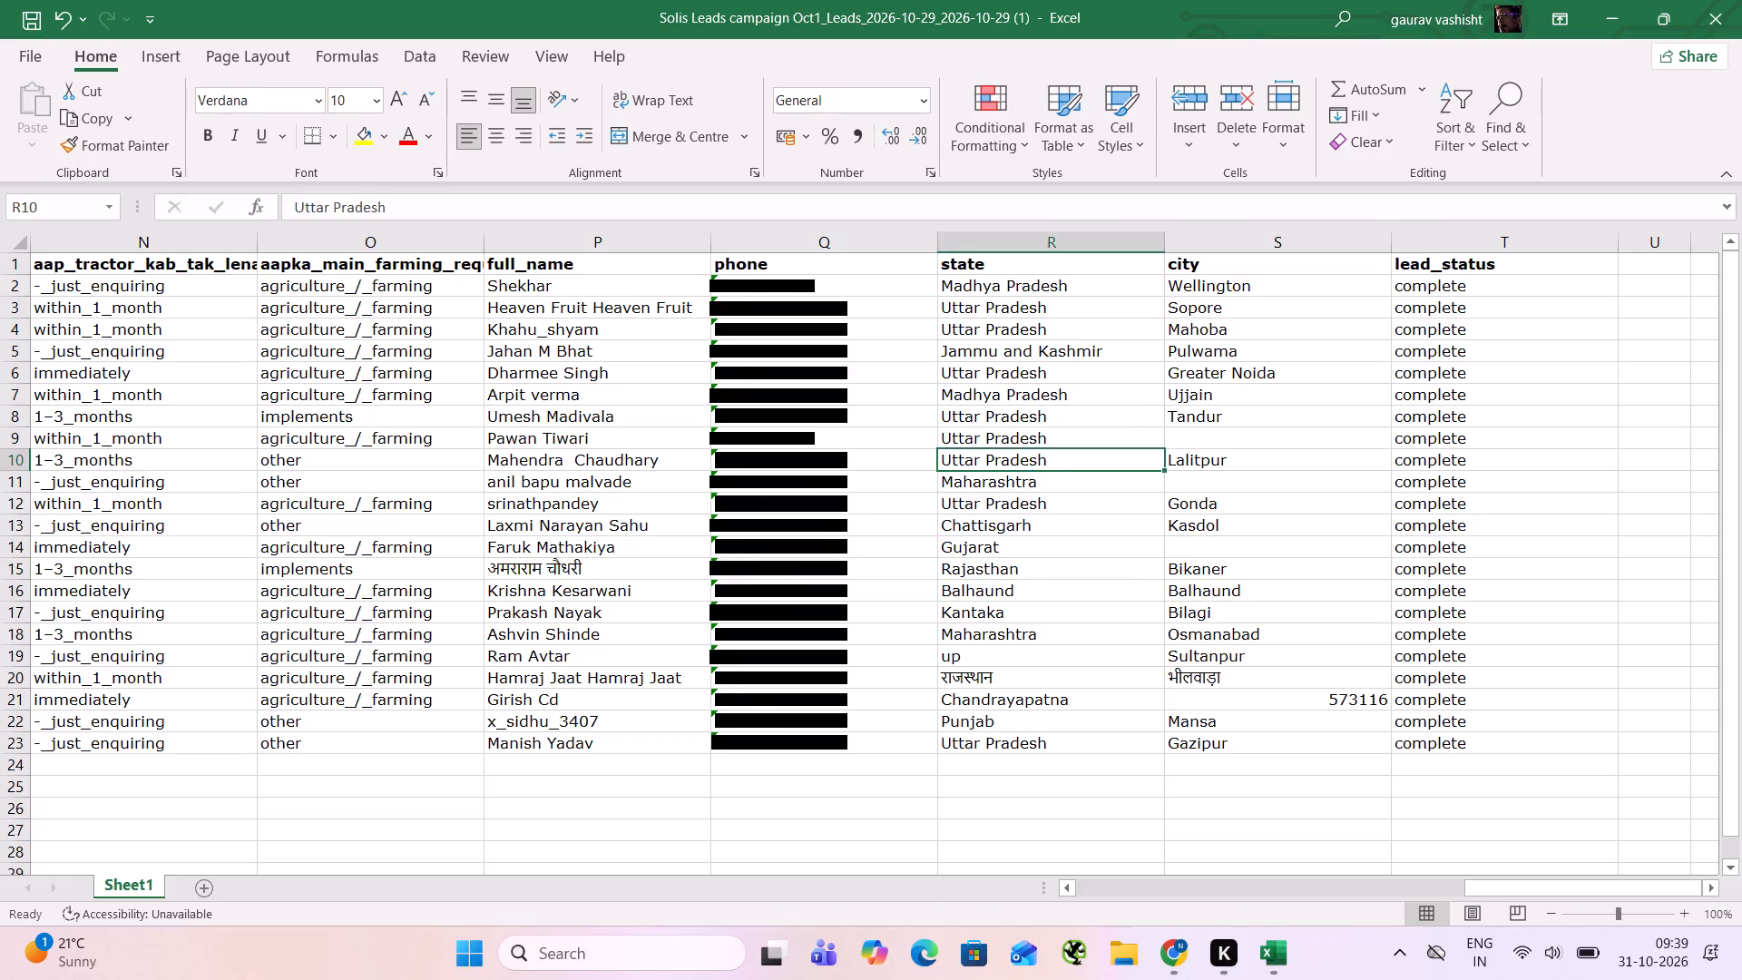
pyautogui.hotkey('ctrl', 'c')
pyautogui.press('Down')
pyautogui.press('Down')
pyautogui.press('Down')
pyautogui.press('Down')
pyautogui.press('Down')
pyautogui.press('Down')
pyautogui.press('Down')
pyautogui.press('Down')
pyautogui.press('Down')
pyautogui.press('Down')
pyautogui.press('Down')
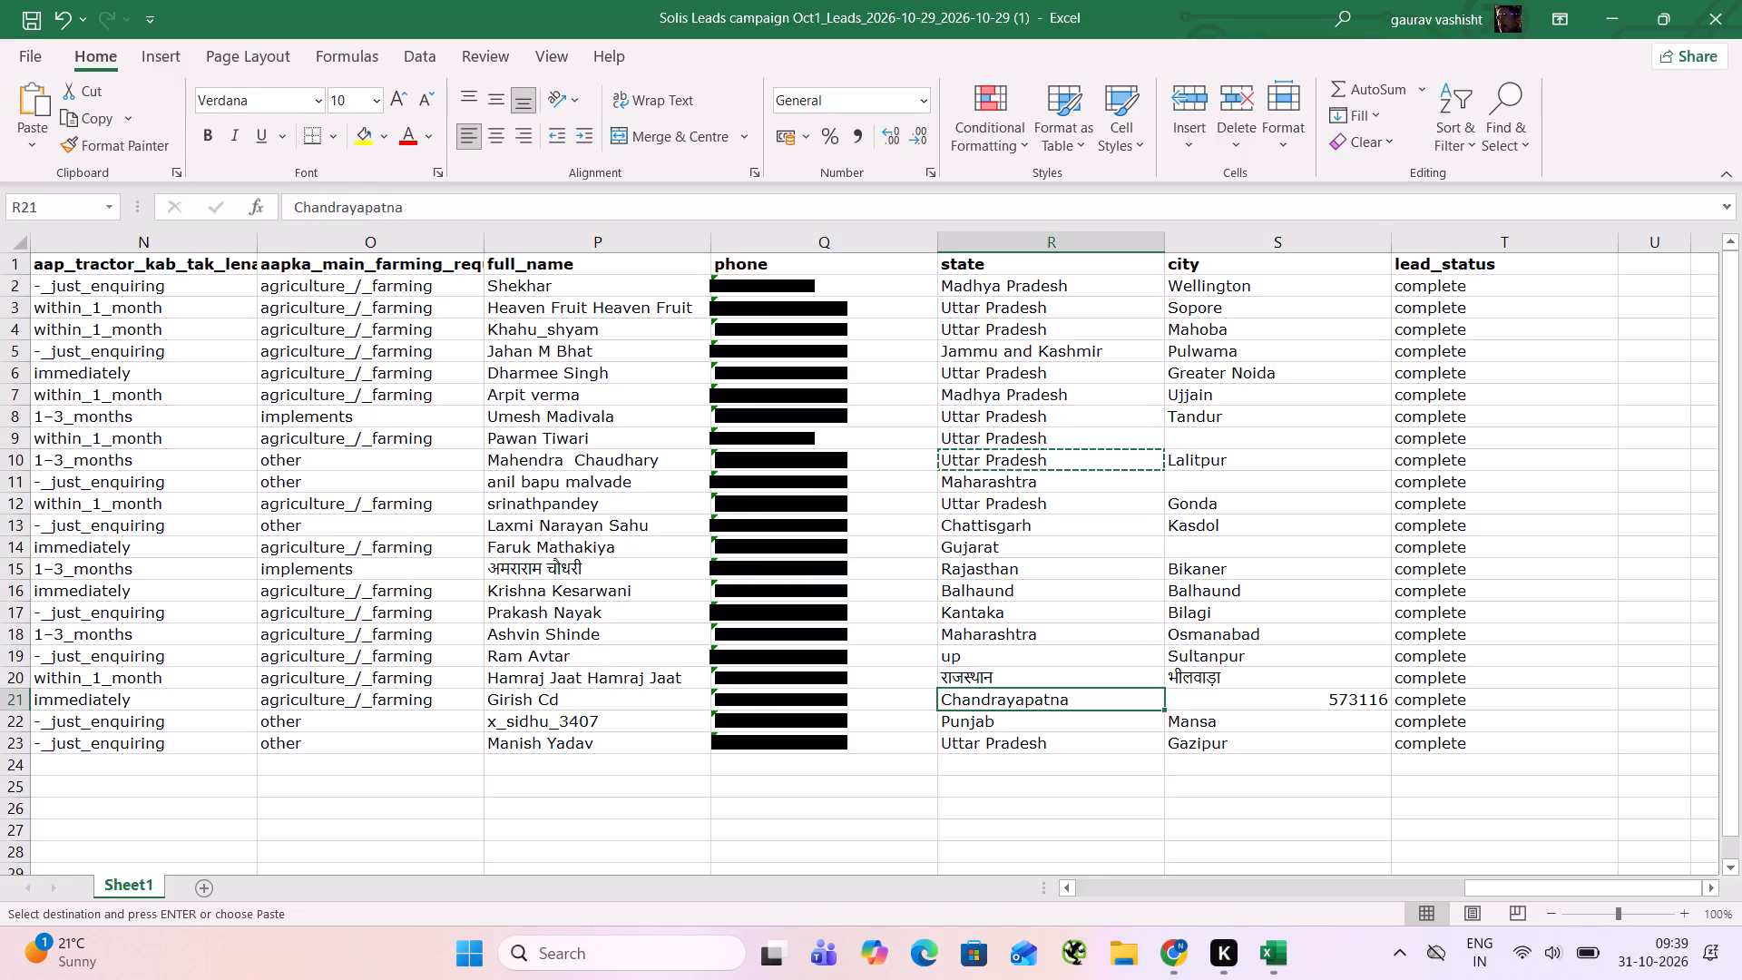
pyautogui.press('Up')
pyautogui.press('Up')
pyautogui.press('Up')
pyautogui.press('Up')
pyautogui.press('Up')
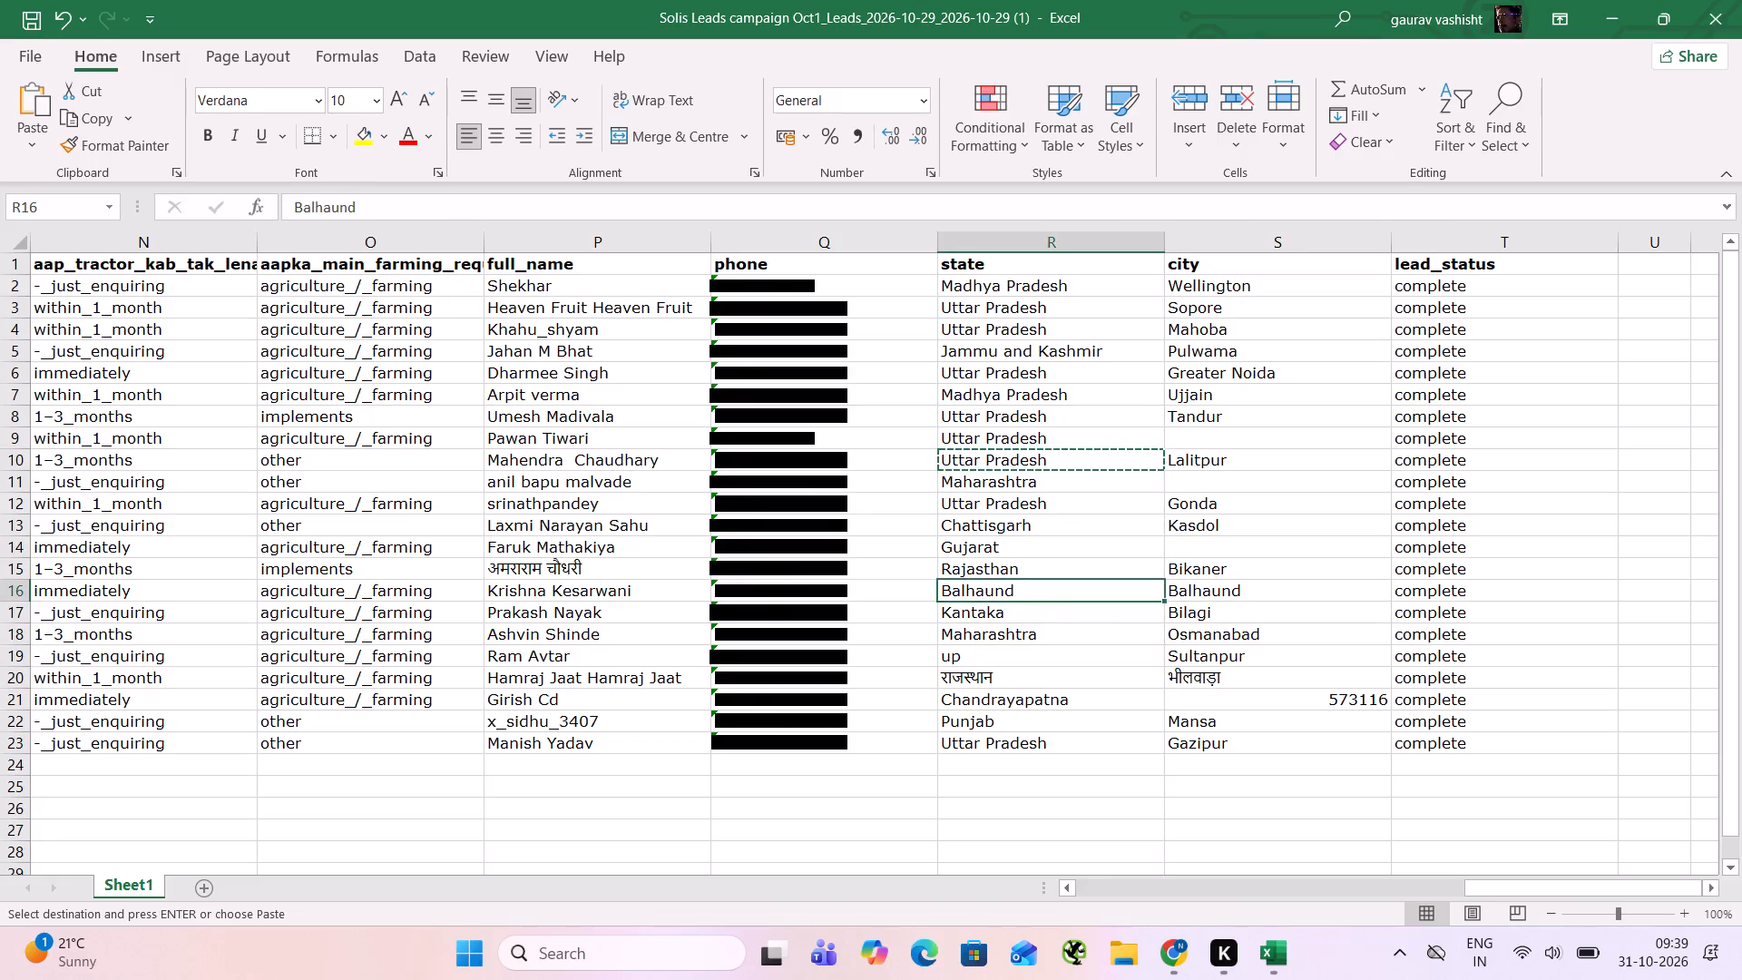
pyautogui.hotkey('ctrl', 'v')
# Set the state in R17 to Karnataka.
pyautogui.press('Down')
pyautogui.write('Karnatak')
pyautogui.press('a')
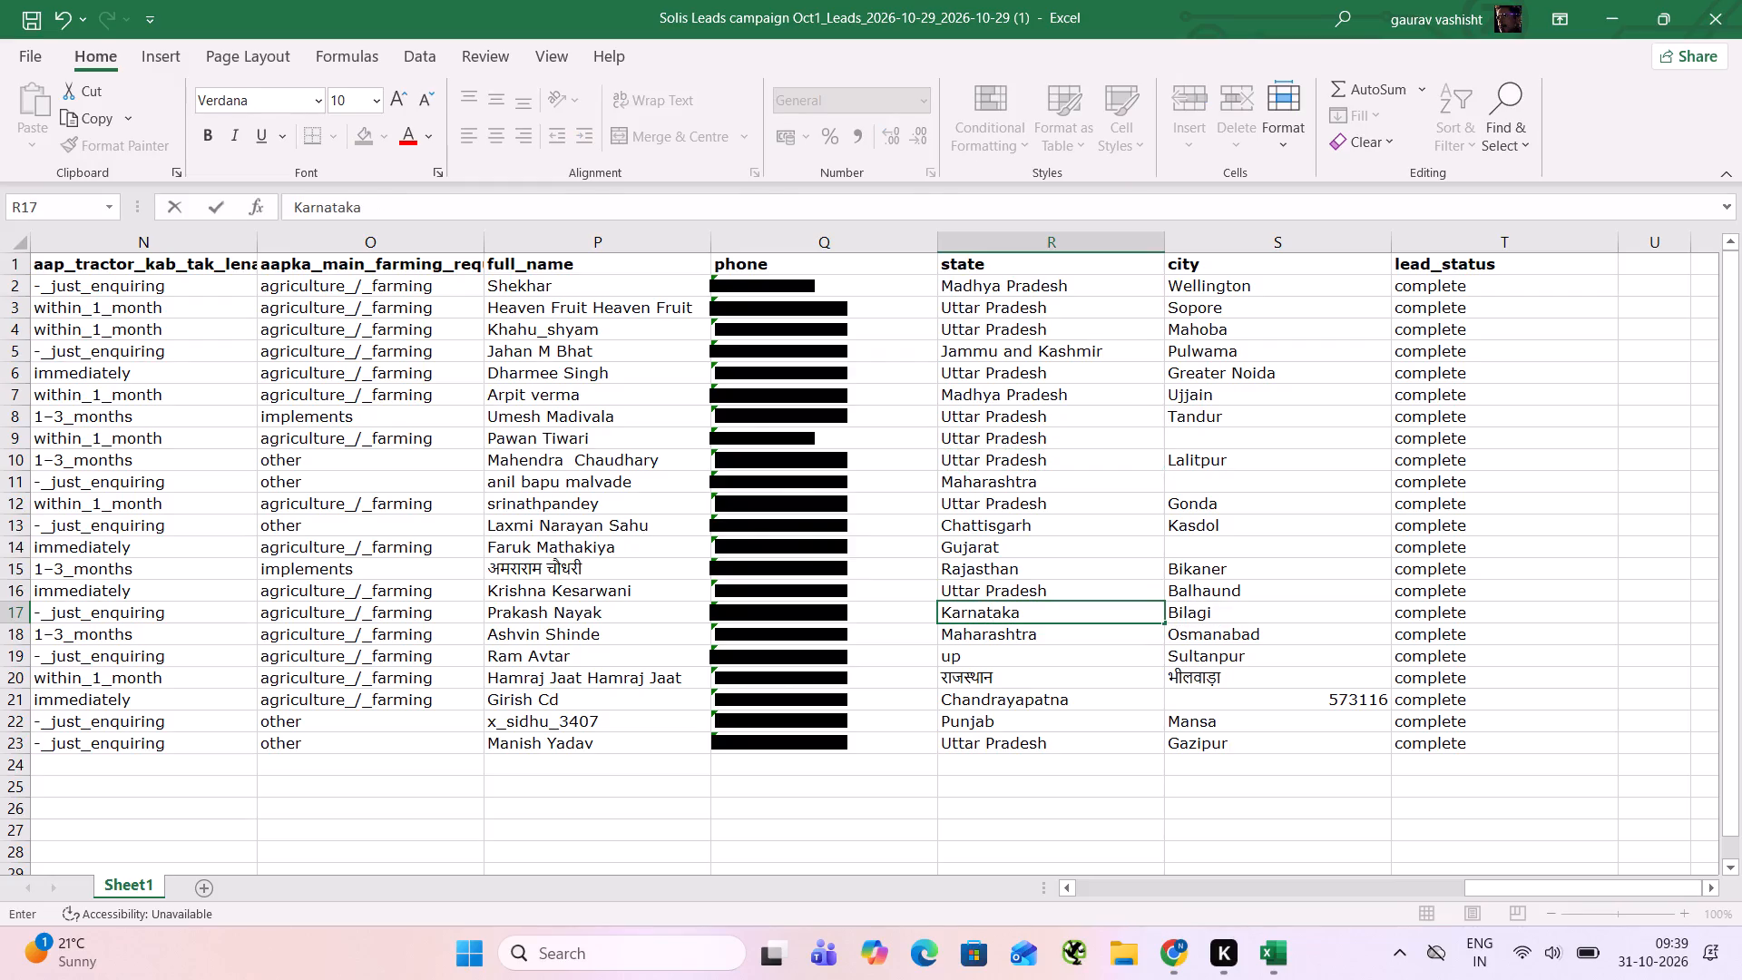
pyautogui.press('Up')
# Copy the state Uttar Pradesh from R16 into R19.
pyautogui.hotkey('ctrl', 'c')
pyautogui.press('Down')
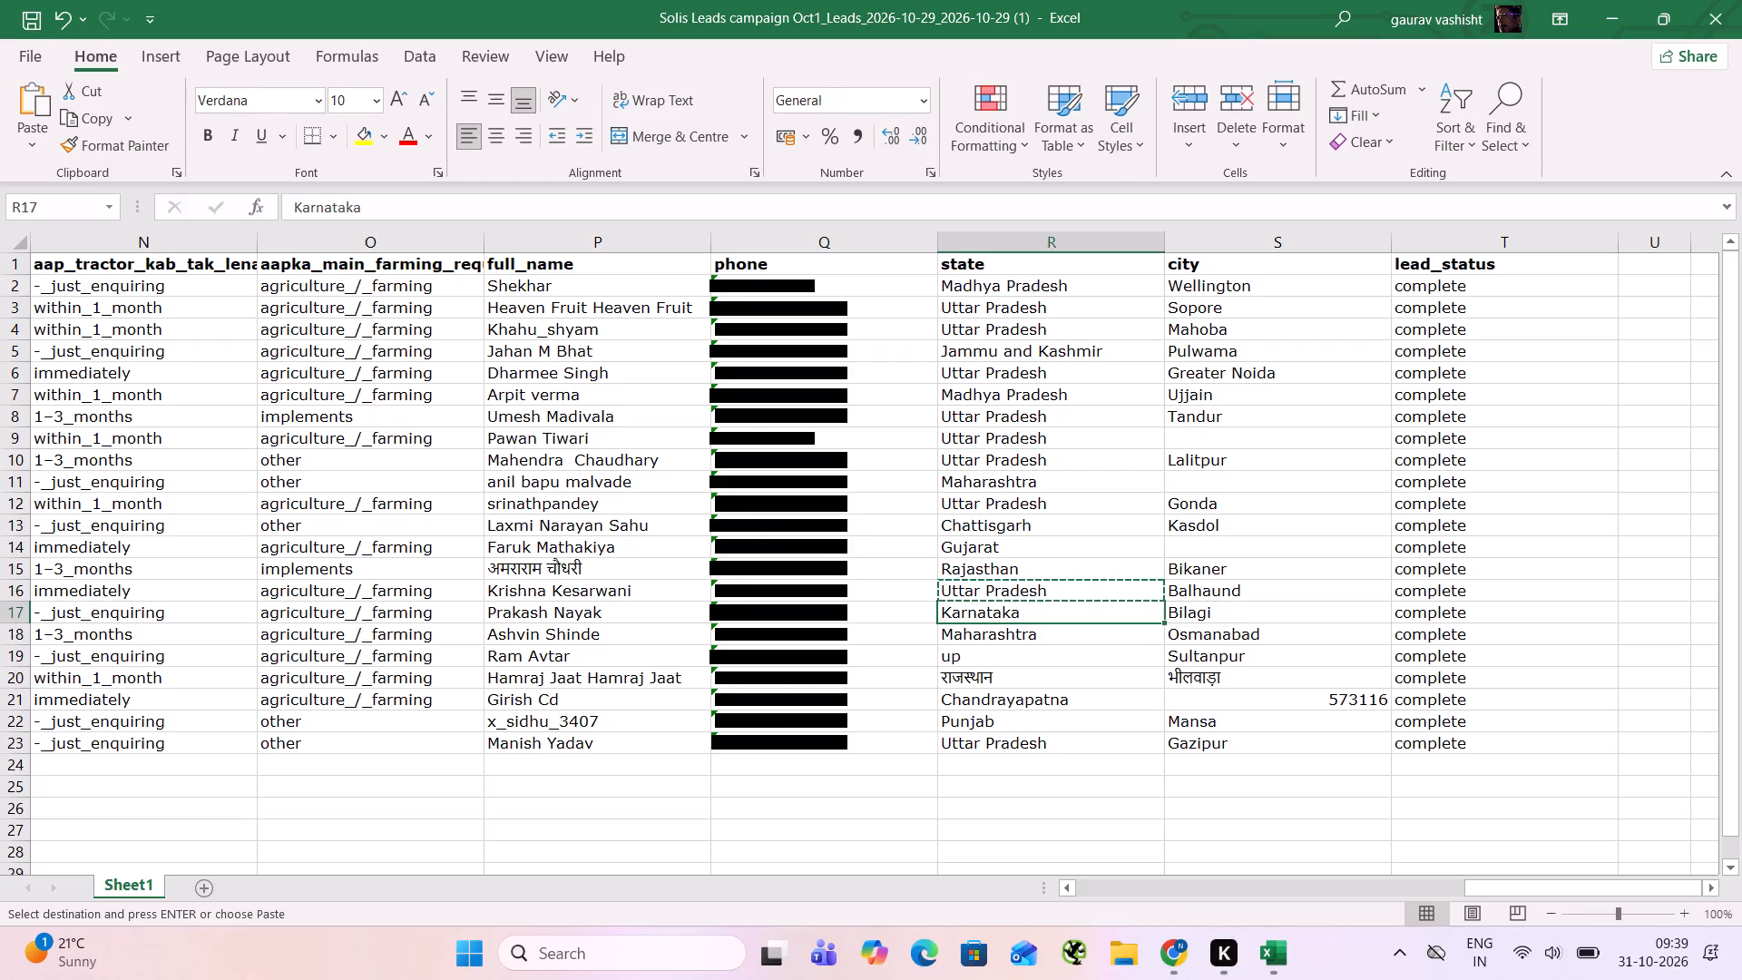
pyautogui.press('Down')
pyautogui.press('Down')
pyautogui.hotkey('ctrl', 'v')
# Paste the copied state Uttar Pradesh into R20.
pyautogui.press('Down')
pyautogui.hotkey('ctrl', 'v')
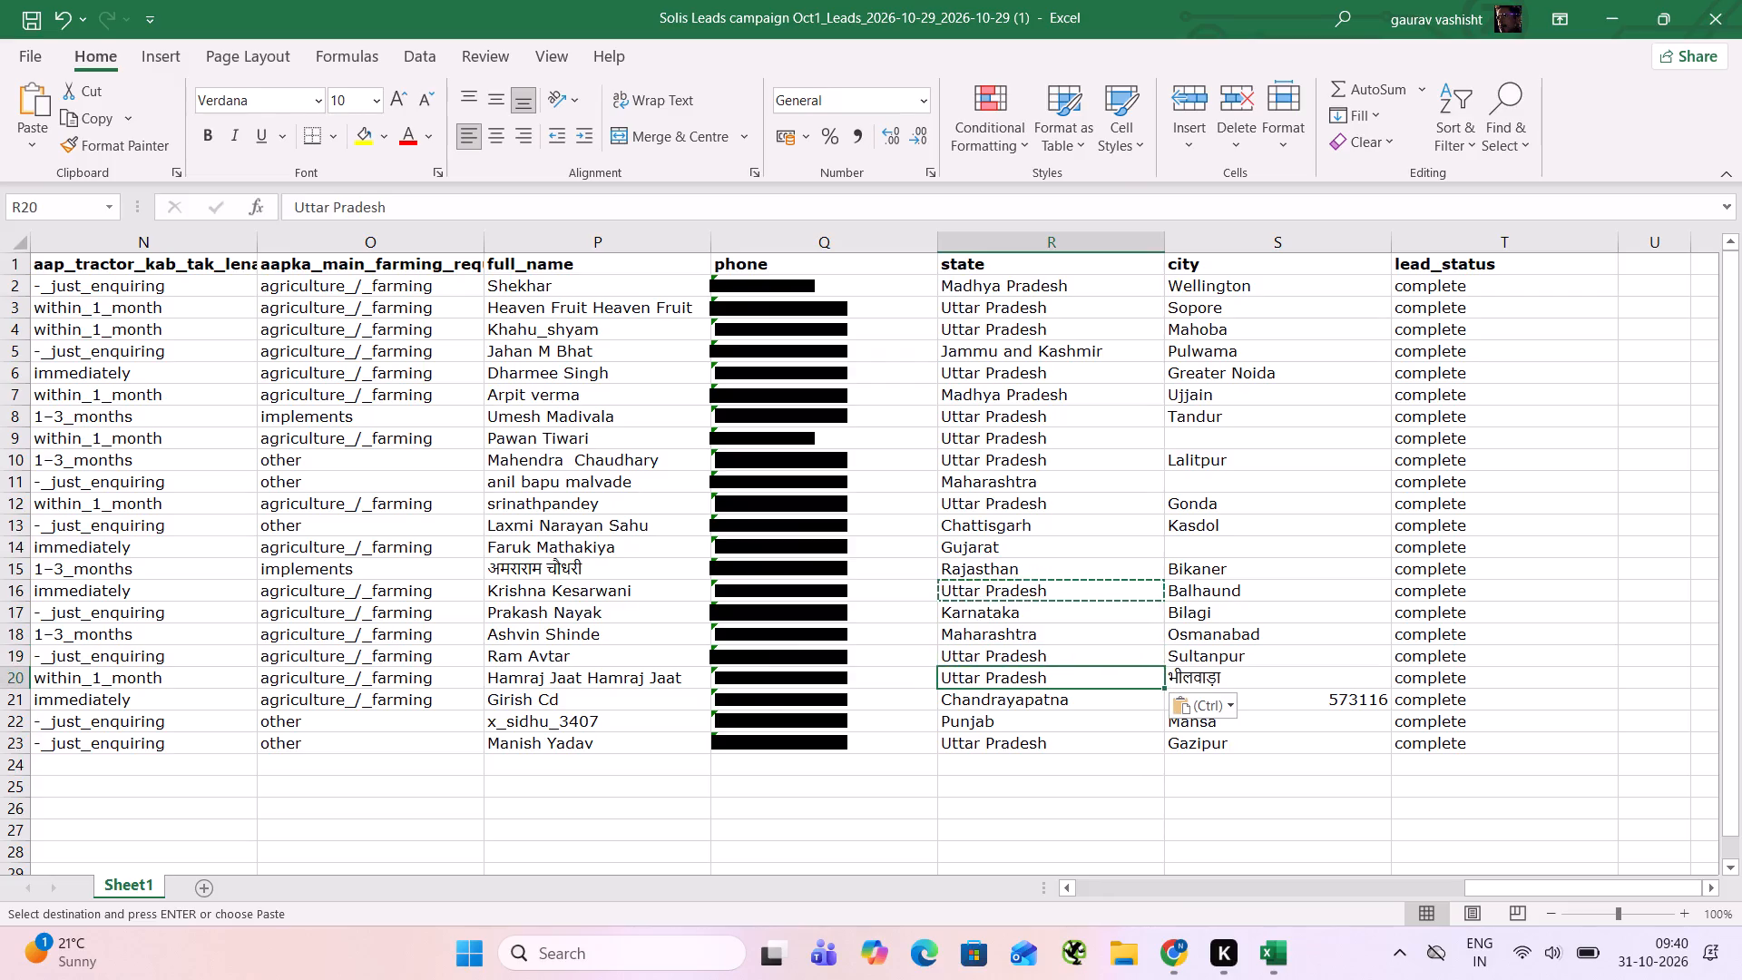
# Copy the state Rajasthan from R15 into R20.
pyautogui.press('Up')
pyautogui.press('Up')
pyautogui.press('Up')
pyautogui.press('Up')
pyautogui.press('Up')
pyautogui.hotkey('ctrl', 'c')
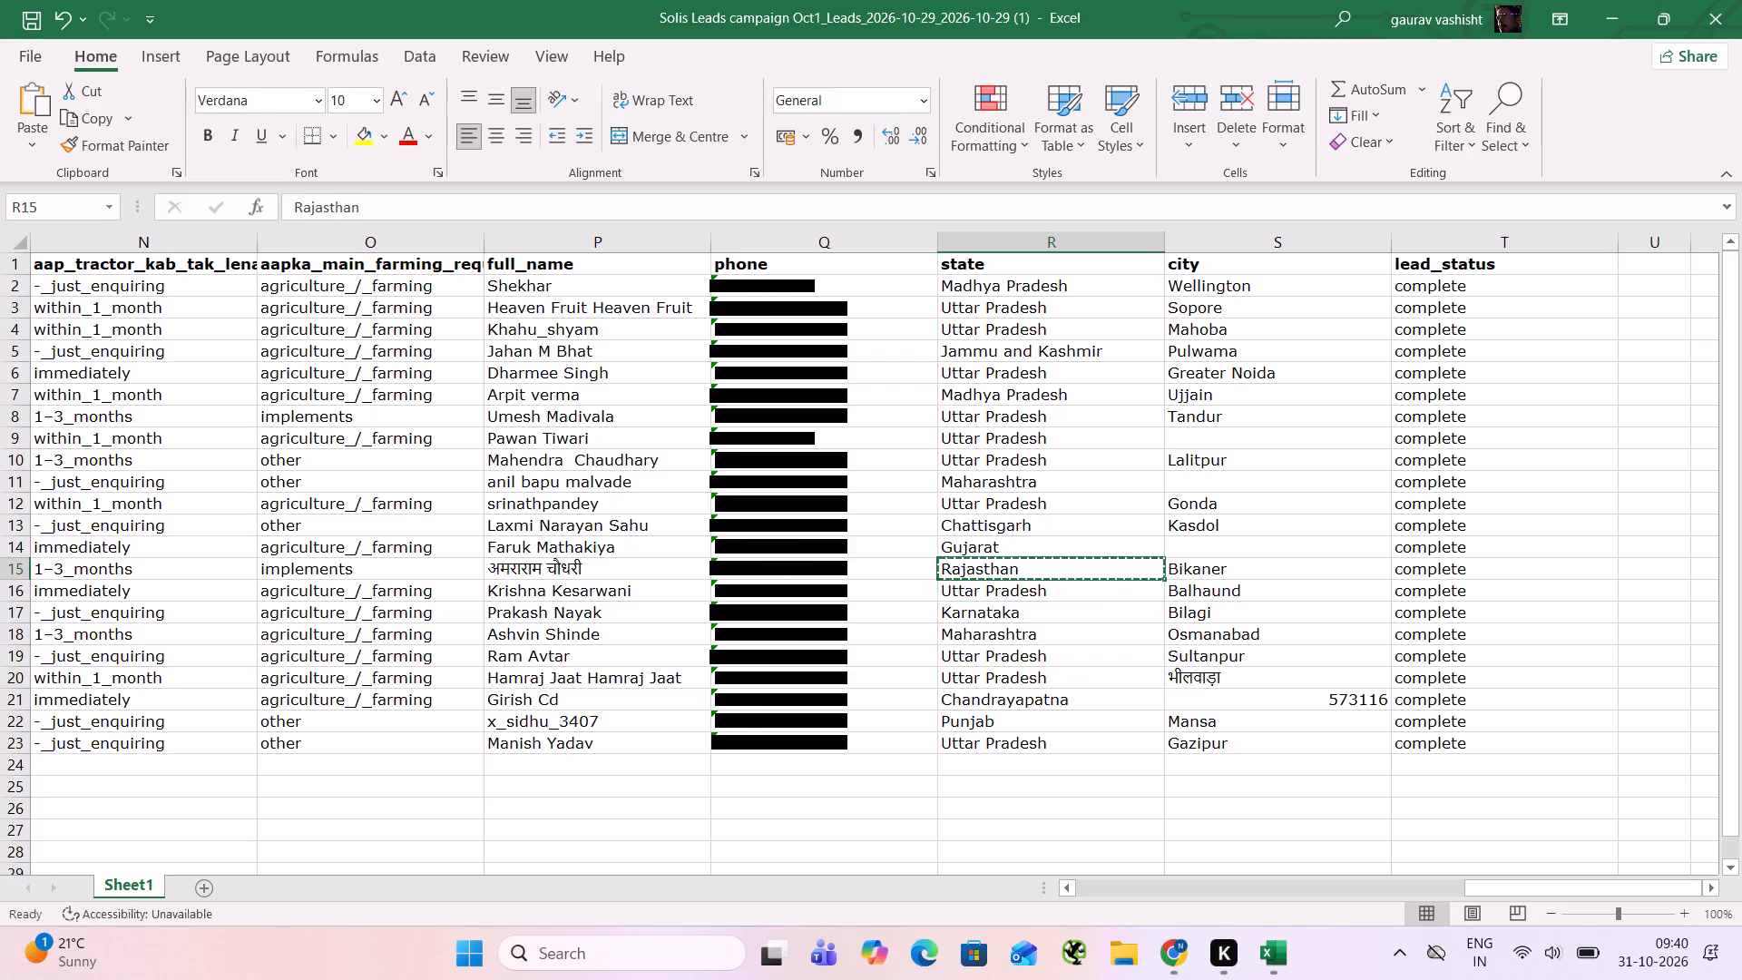
pyautogui.press('Down')
pyautogui.press('Down')
pyautogui.press('Down')
pyautogui.press('Down')
pyautogui.press('Down')
pyautogui.hotkey('ctrl', 'v')
# Clear the city entries in S20 and S21.
pyautogui.press('Right')
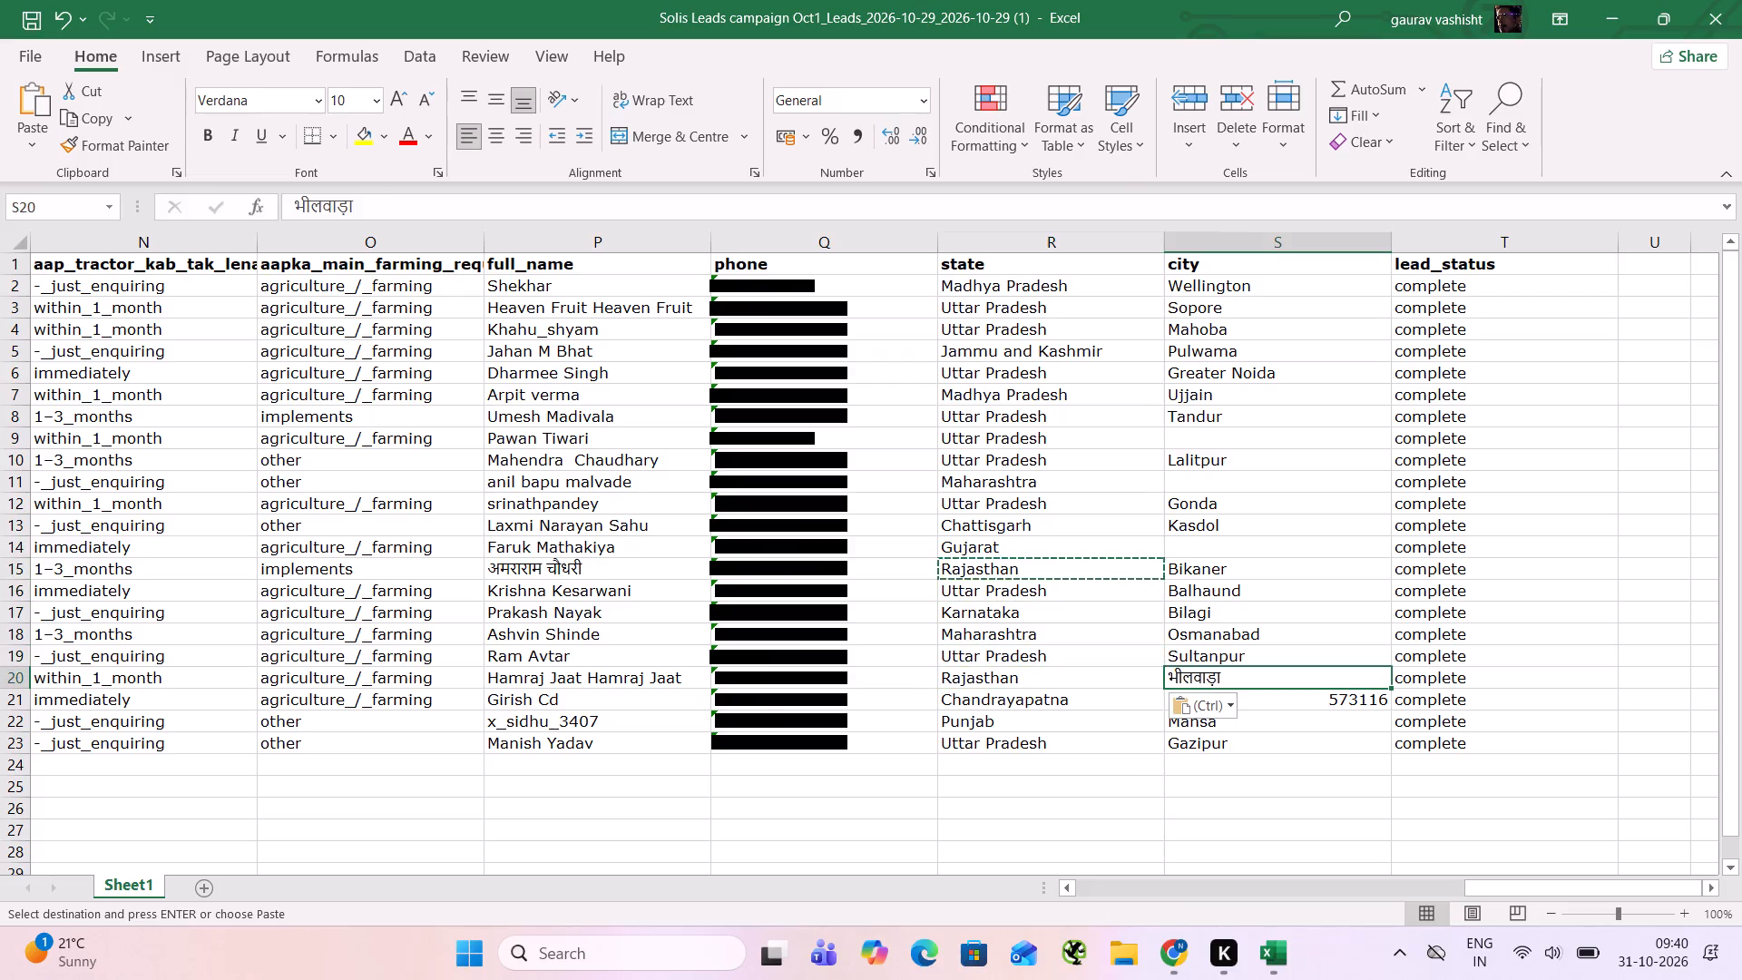
pyautogui.press('Down')
pyautogui.press('BackSpace')
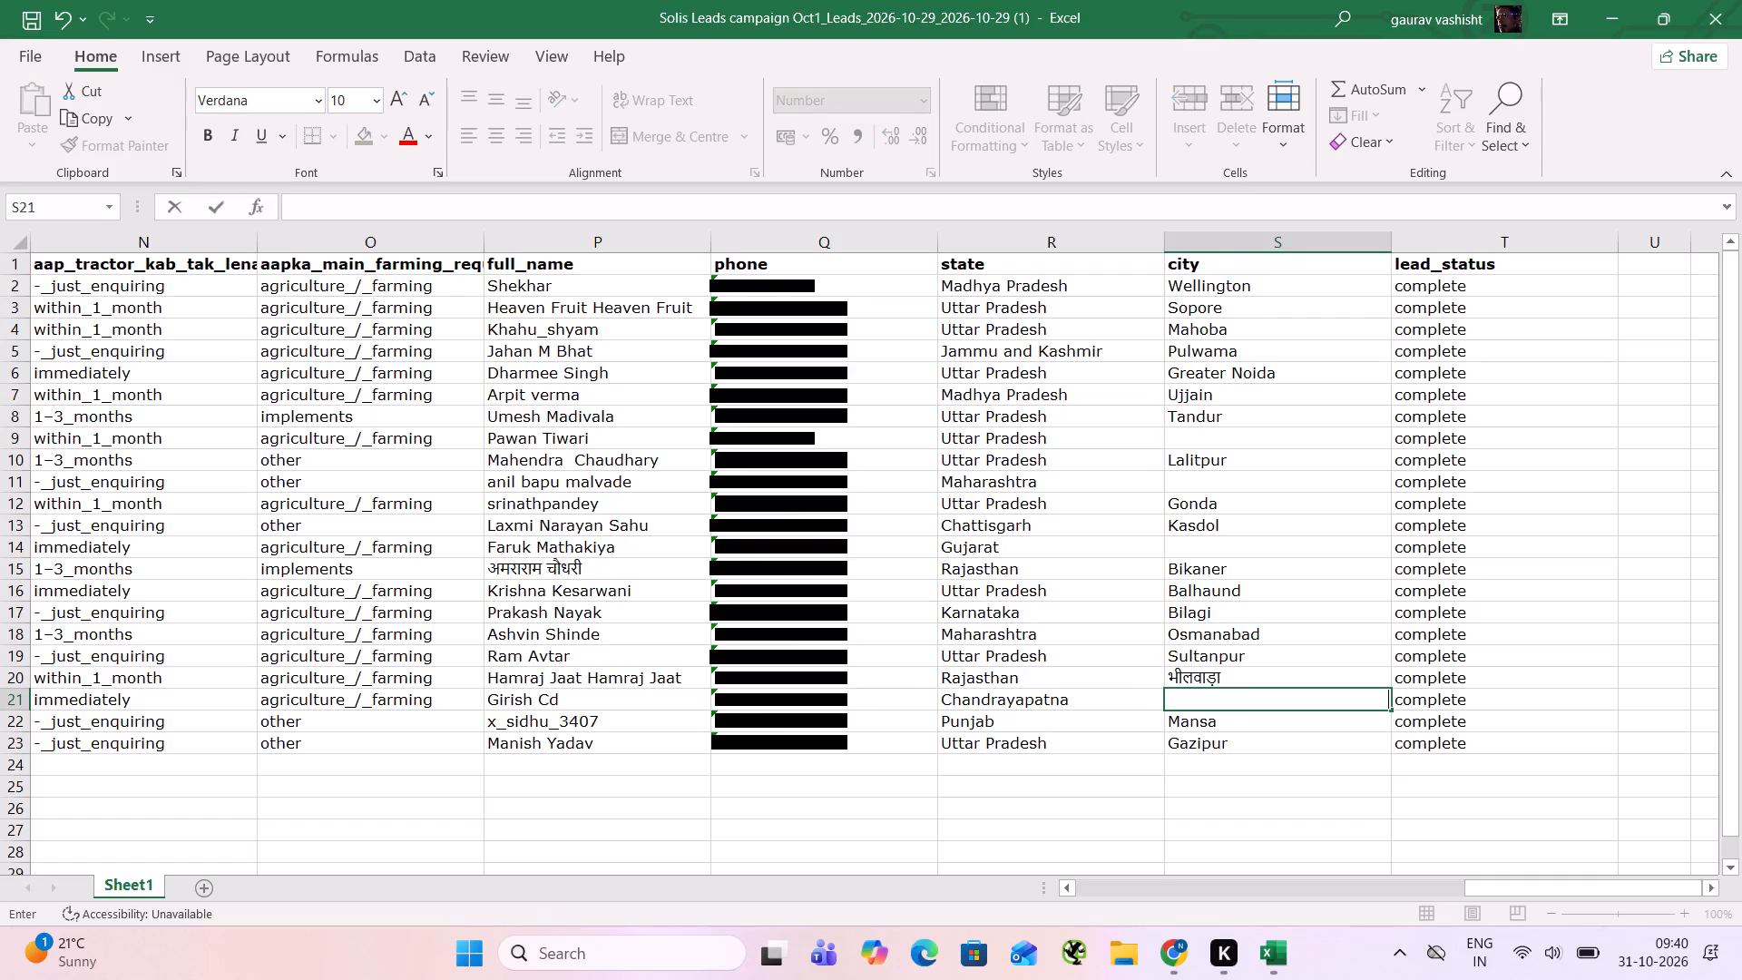
pyautogui.press('Up')
pyautogui.press('BackSpace')
pyautogui.press('Down')
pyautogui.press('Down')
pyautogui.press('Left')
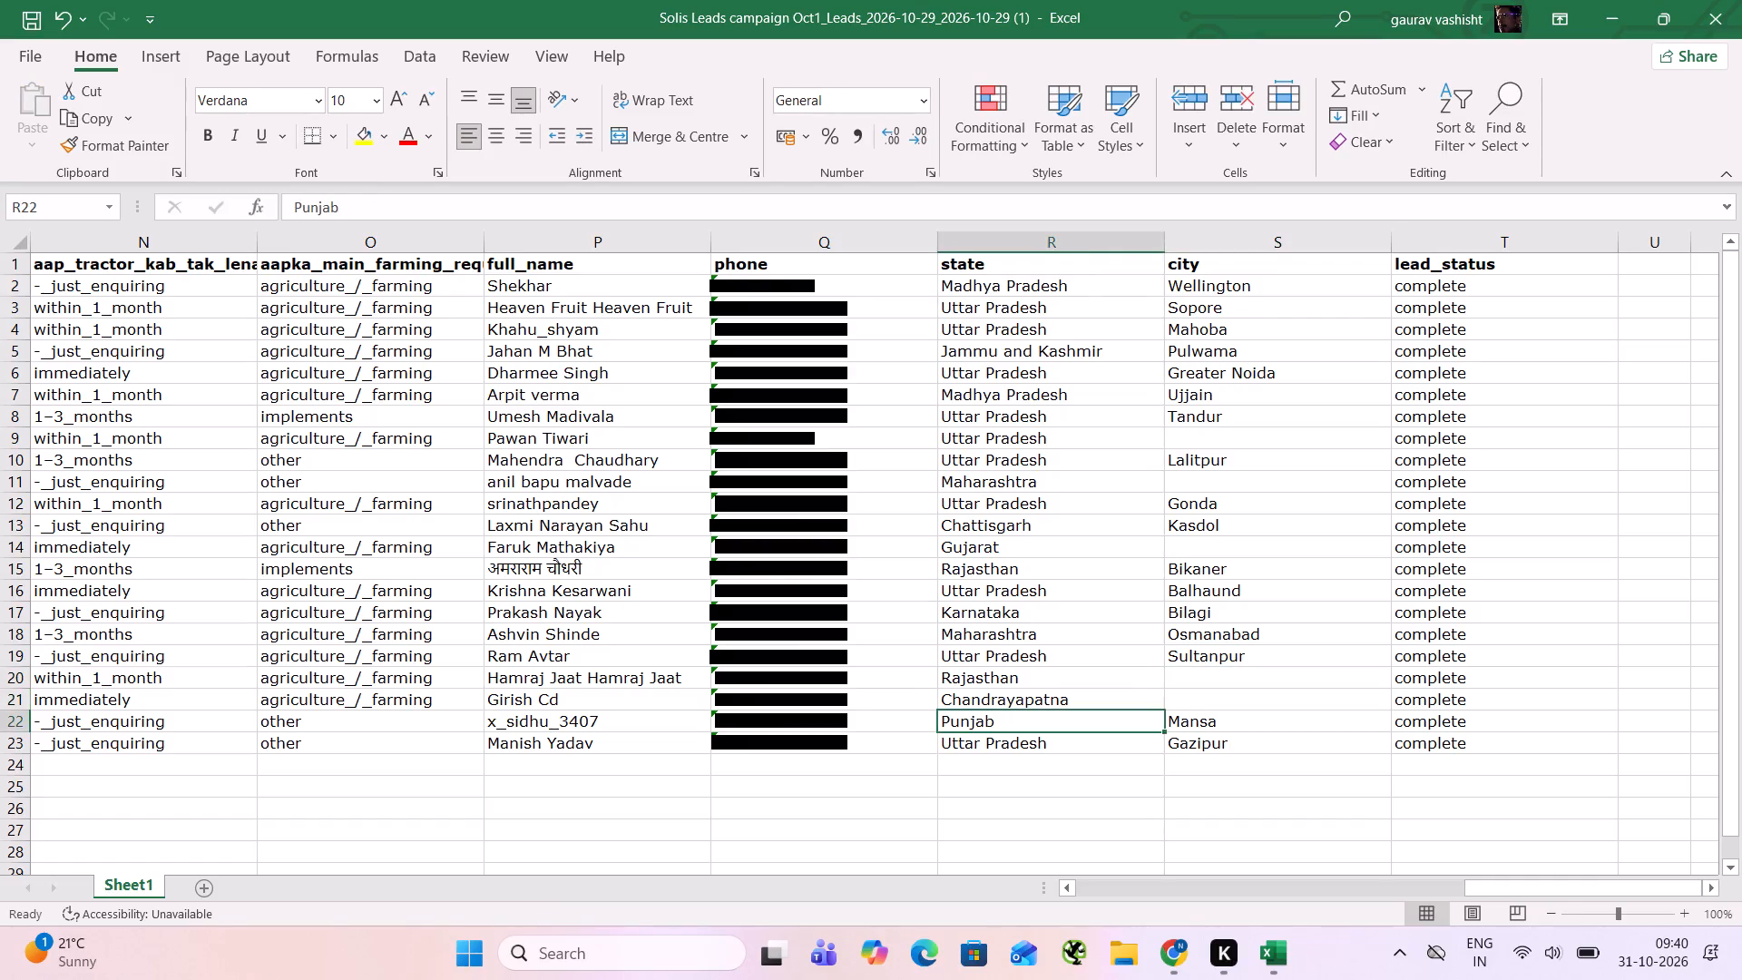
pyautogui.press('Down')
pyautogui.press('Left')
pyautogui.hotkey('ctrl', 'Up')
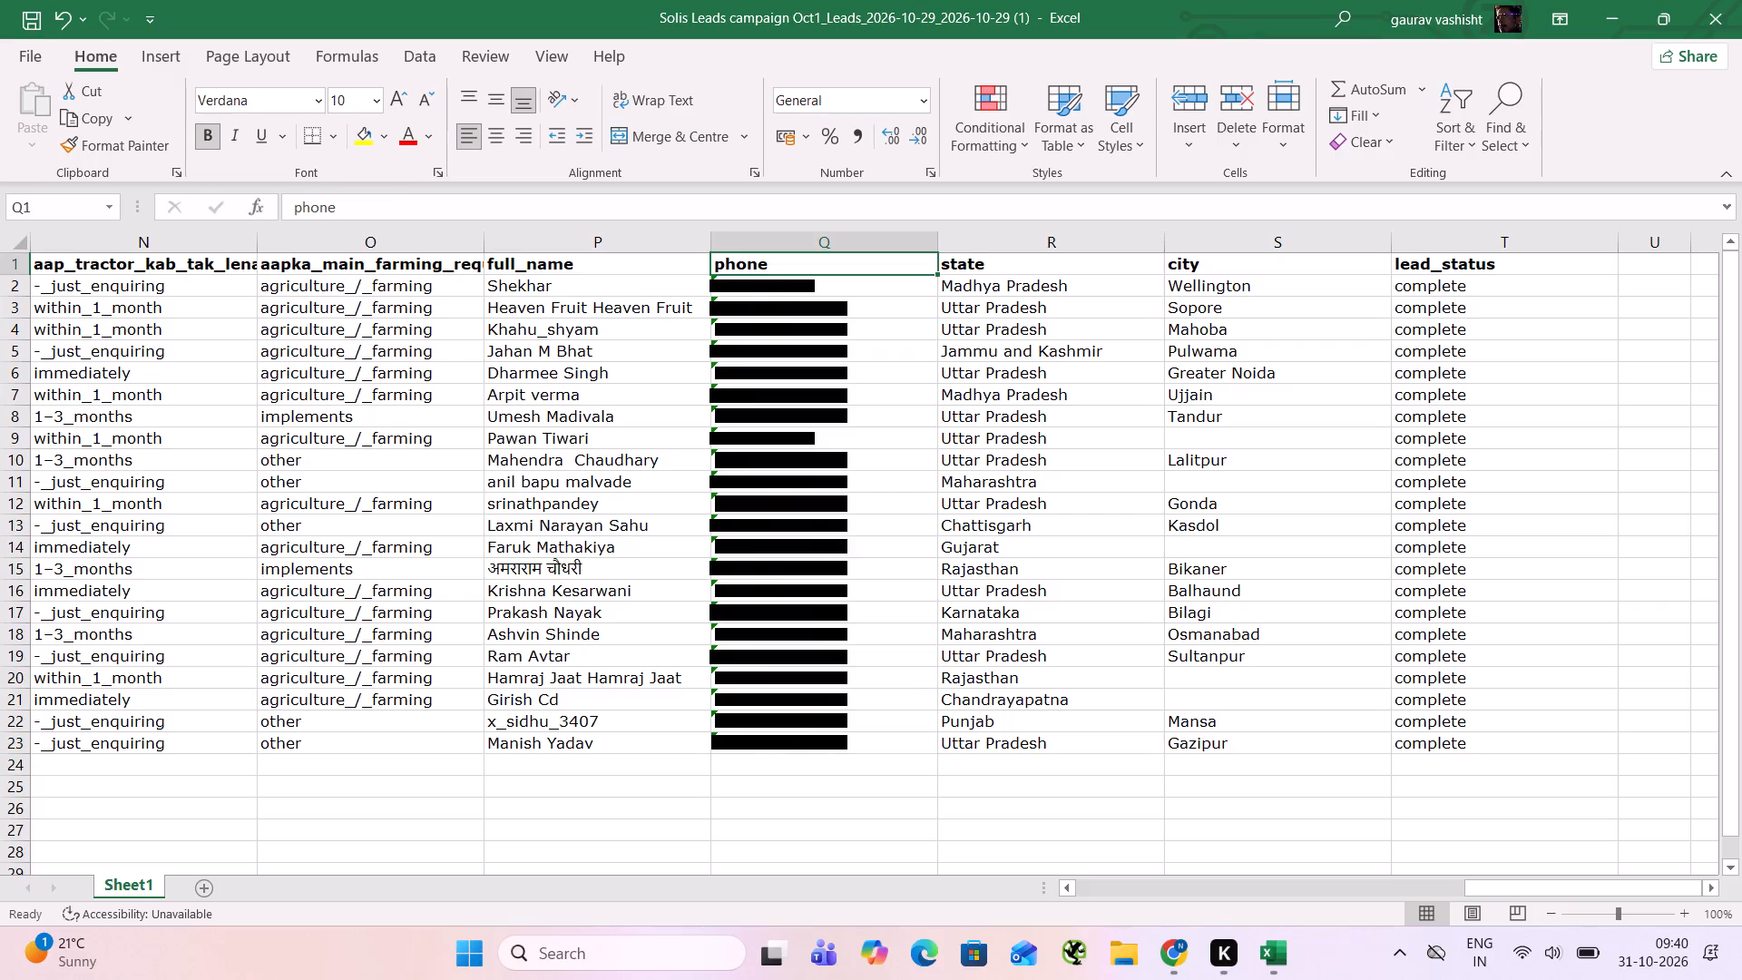
# In File Explorer's Downloads folder, copy the name of the newest Solis Leads campaign Oct1 file.
pyautogui.click(1115, 979)
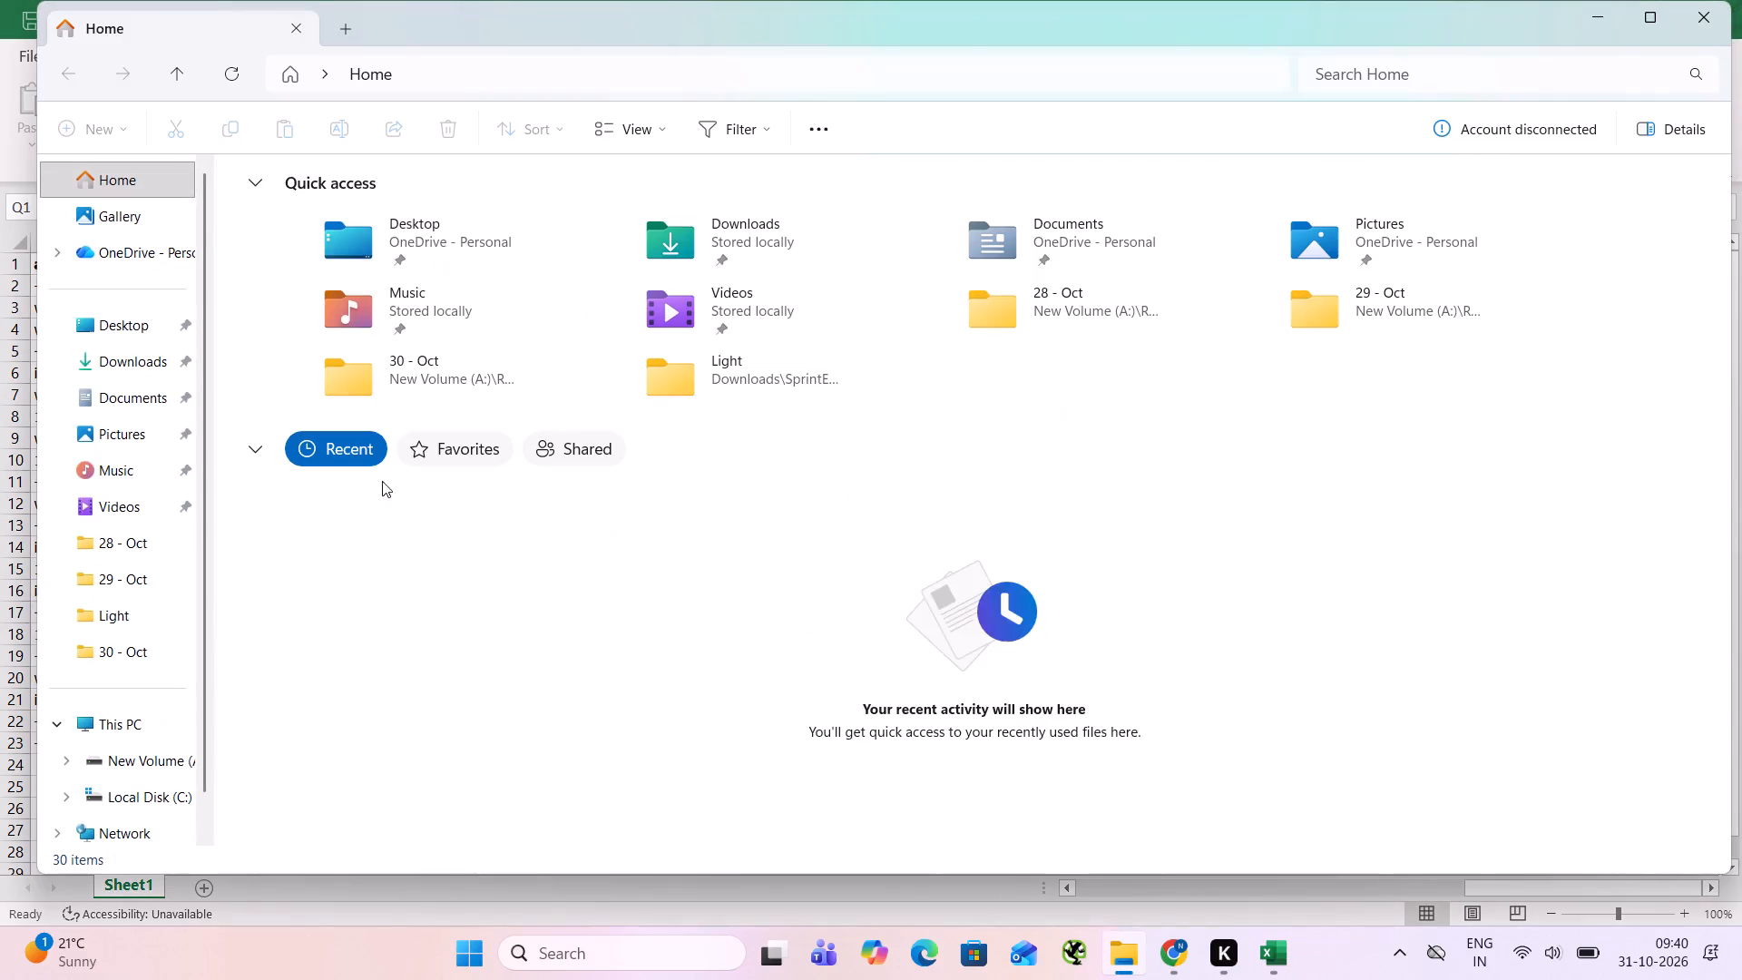
pyautogui.click(177, 371)
pyautogui.click(296, 328)
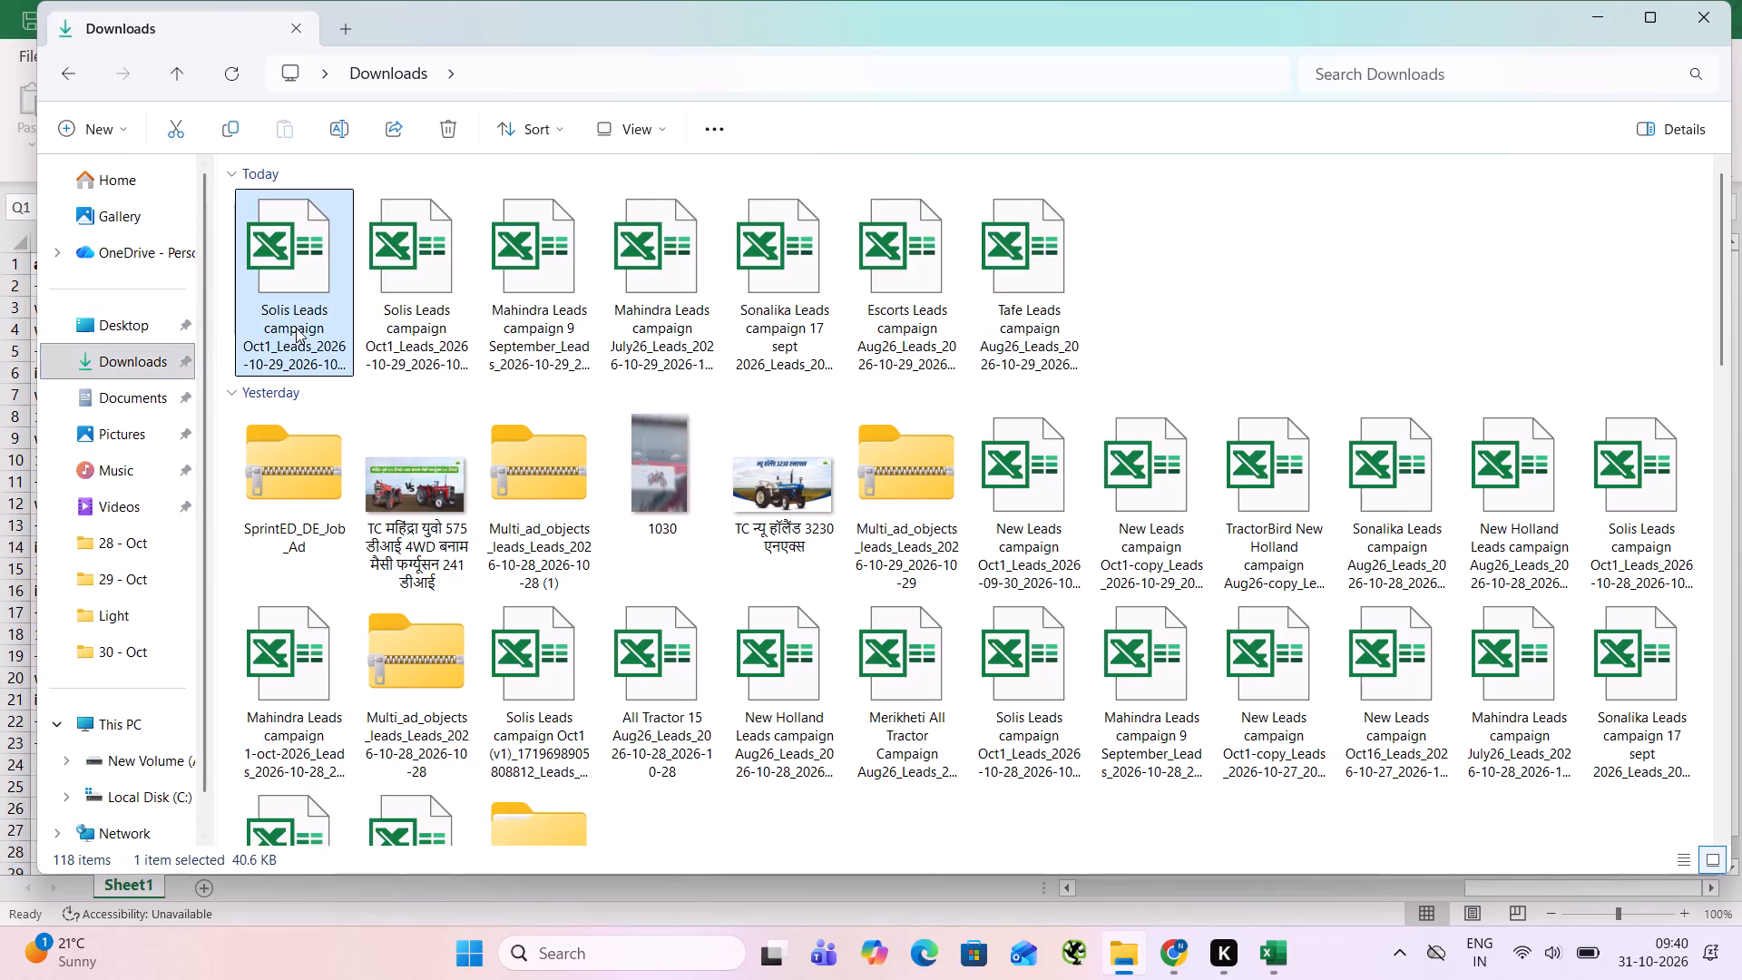
pyautogui.click(336, 138)
pyautogui.hotkey('ctrl', 'c')
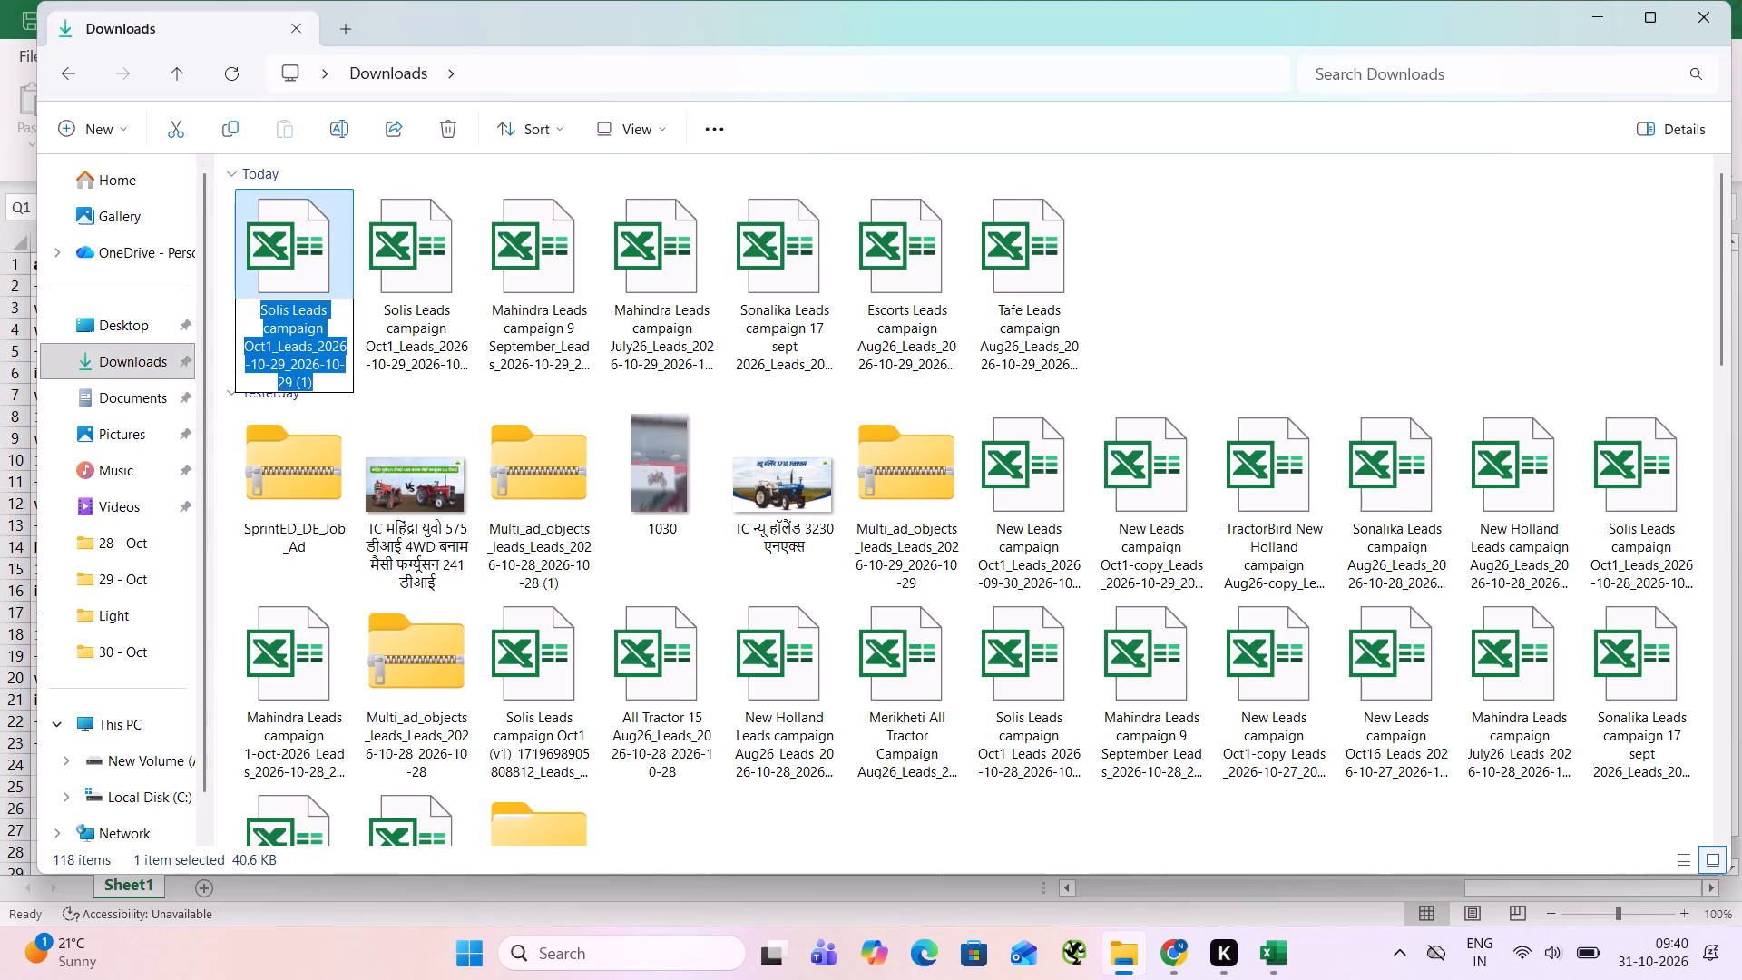
# Save the Solis sheet as an Excel Workbook named Solis Leads campaign Oct1_Leads_2026-10-29_2026-10-29 (1) in the 30 - Oct folder, and close it.
pyautogui.click(1706, 26)
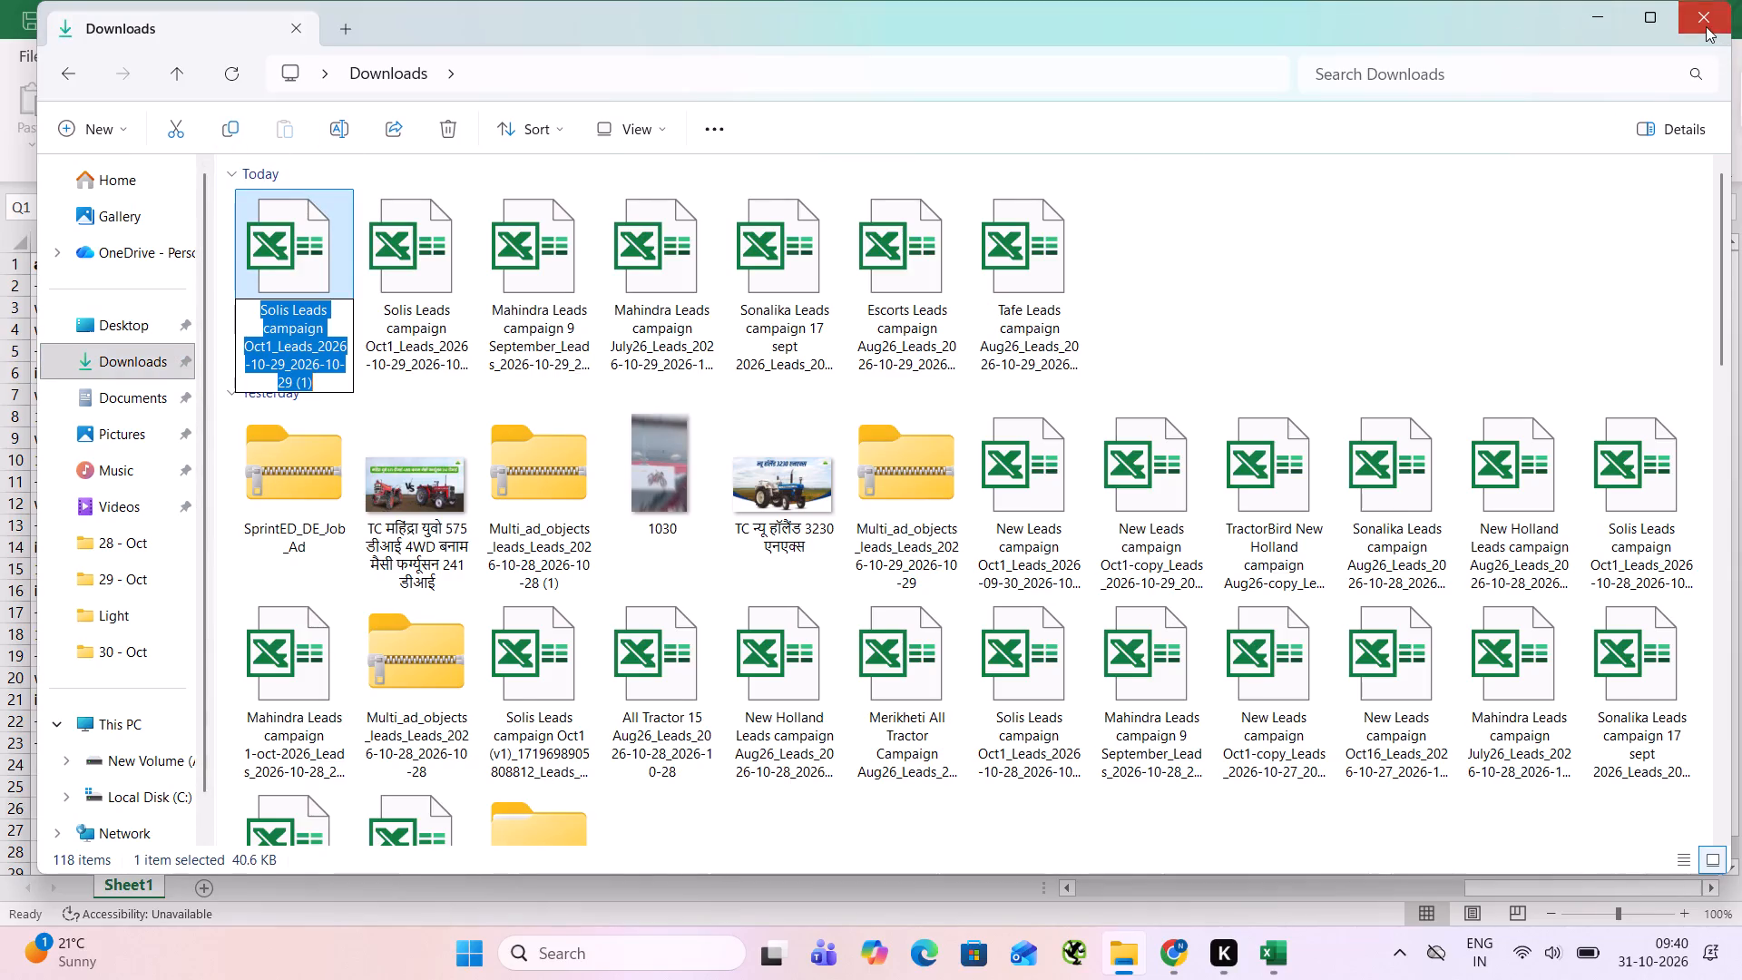
pyautogui.click(41, 47)
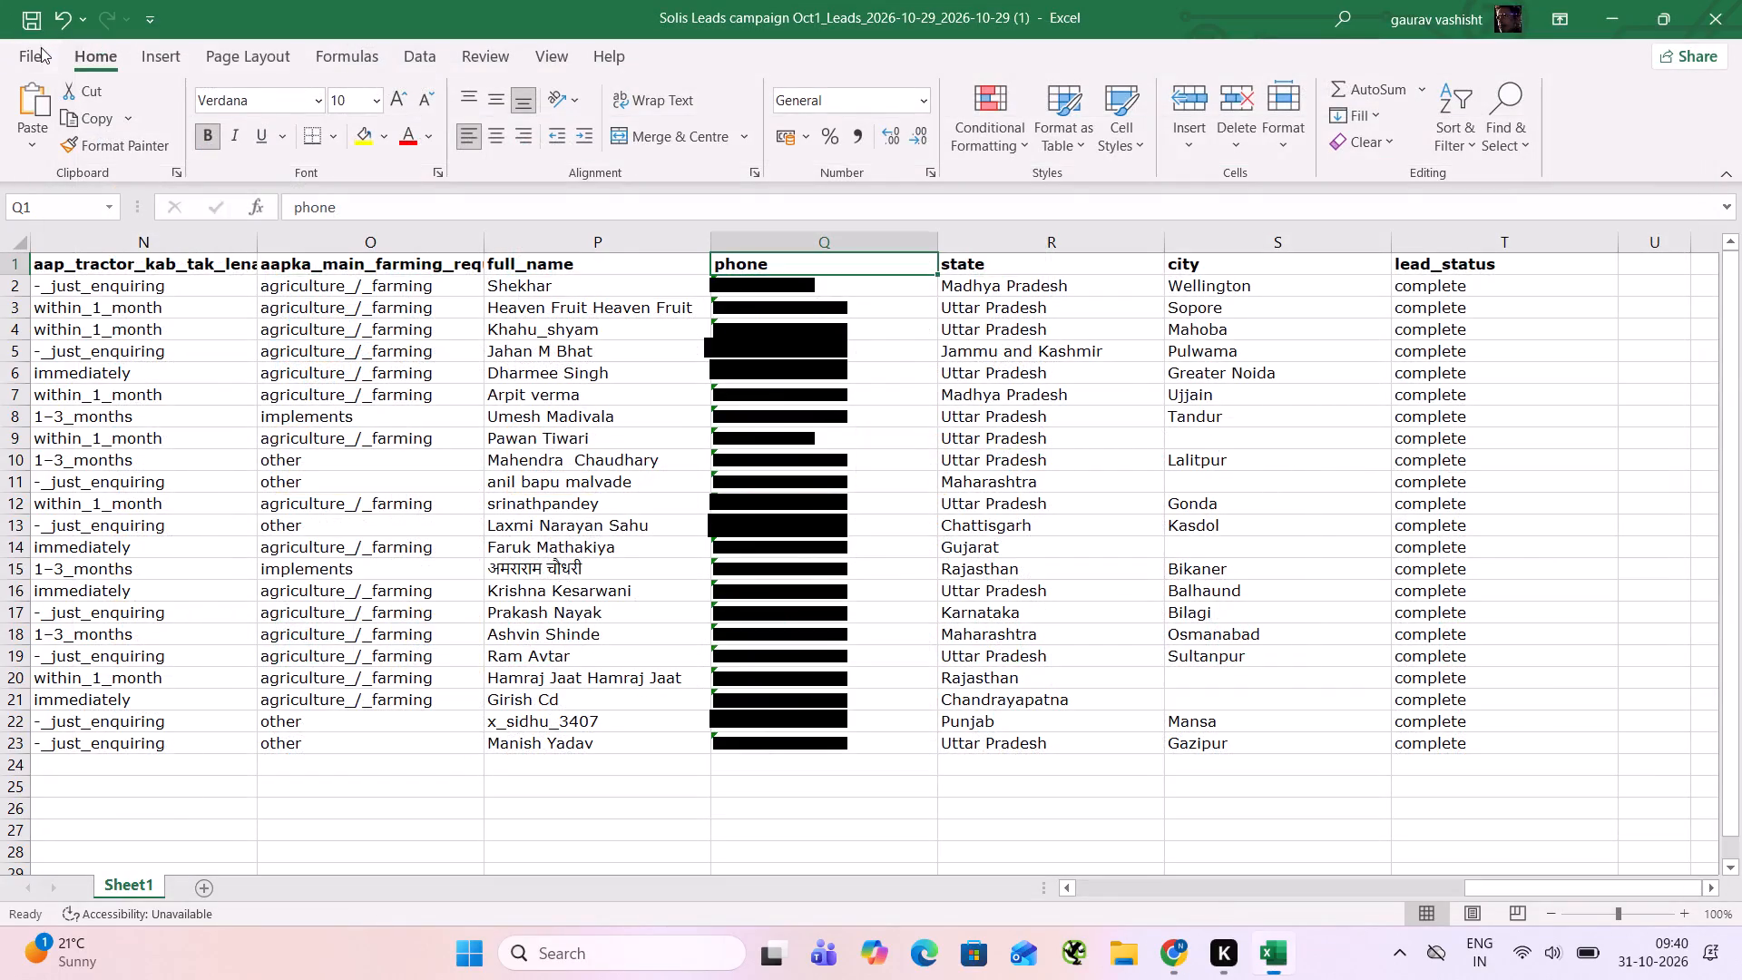
pyautogui.click(37, 52)
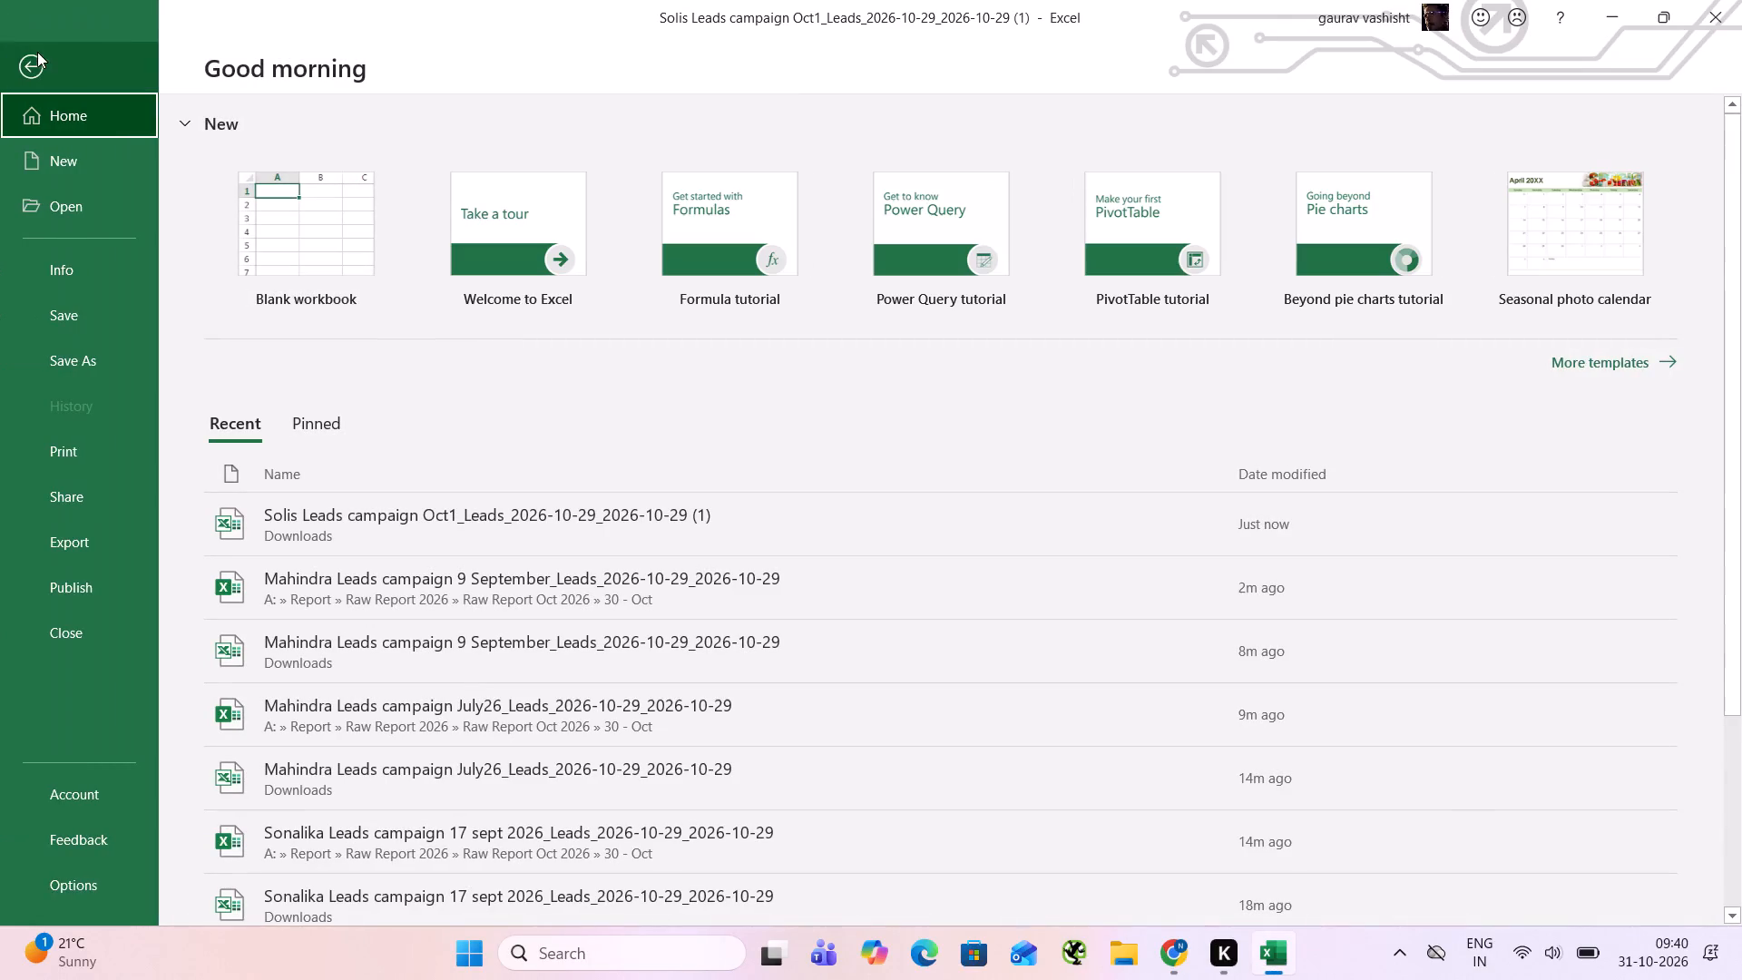
pyautogui.click(54, 367)
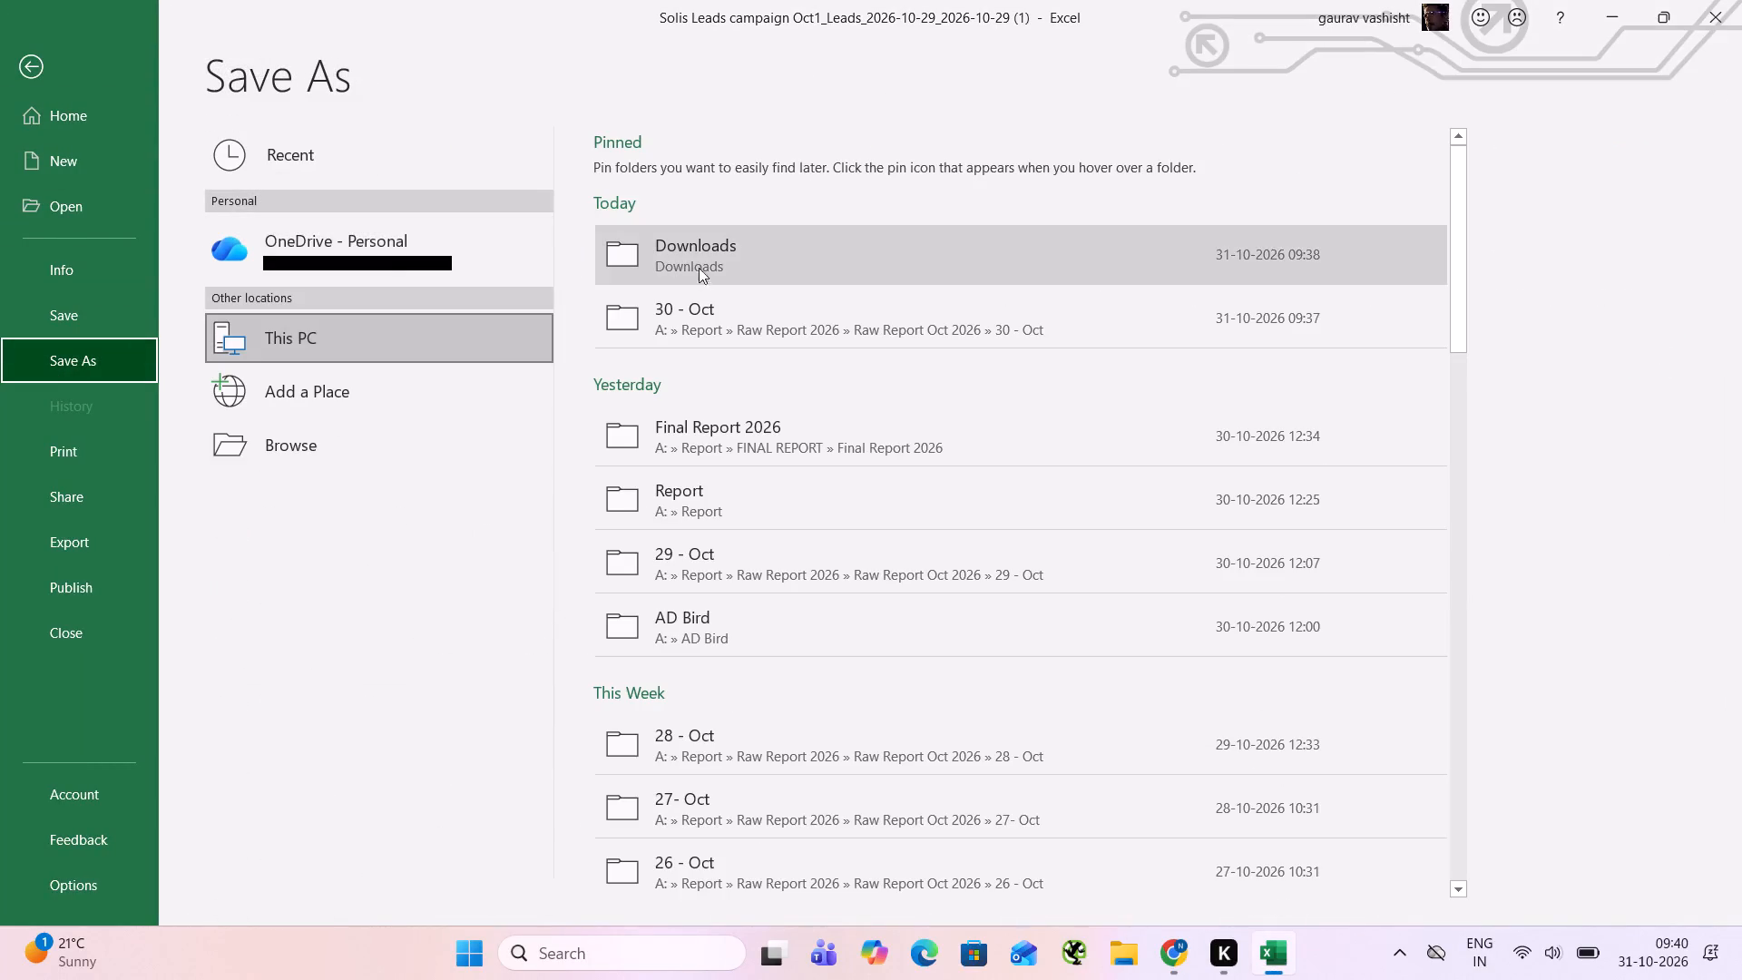
pyautogui.click(712, 306)
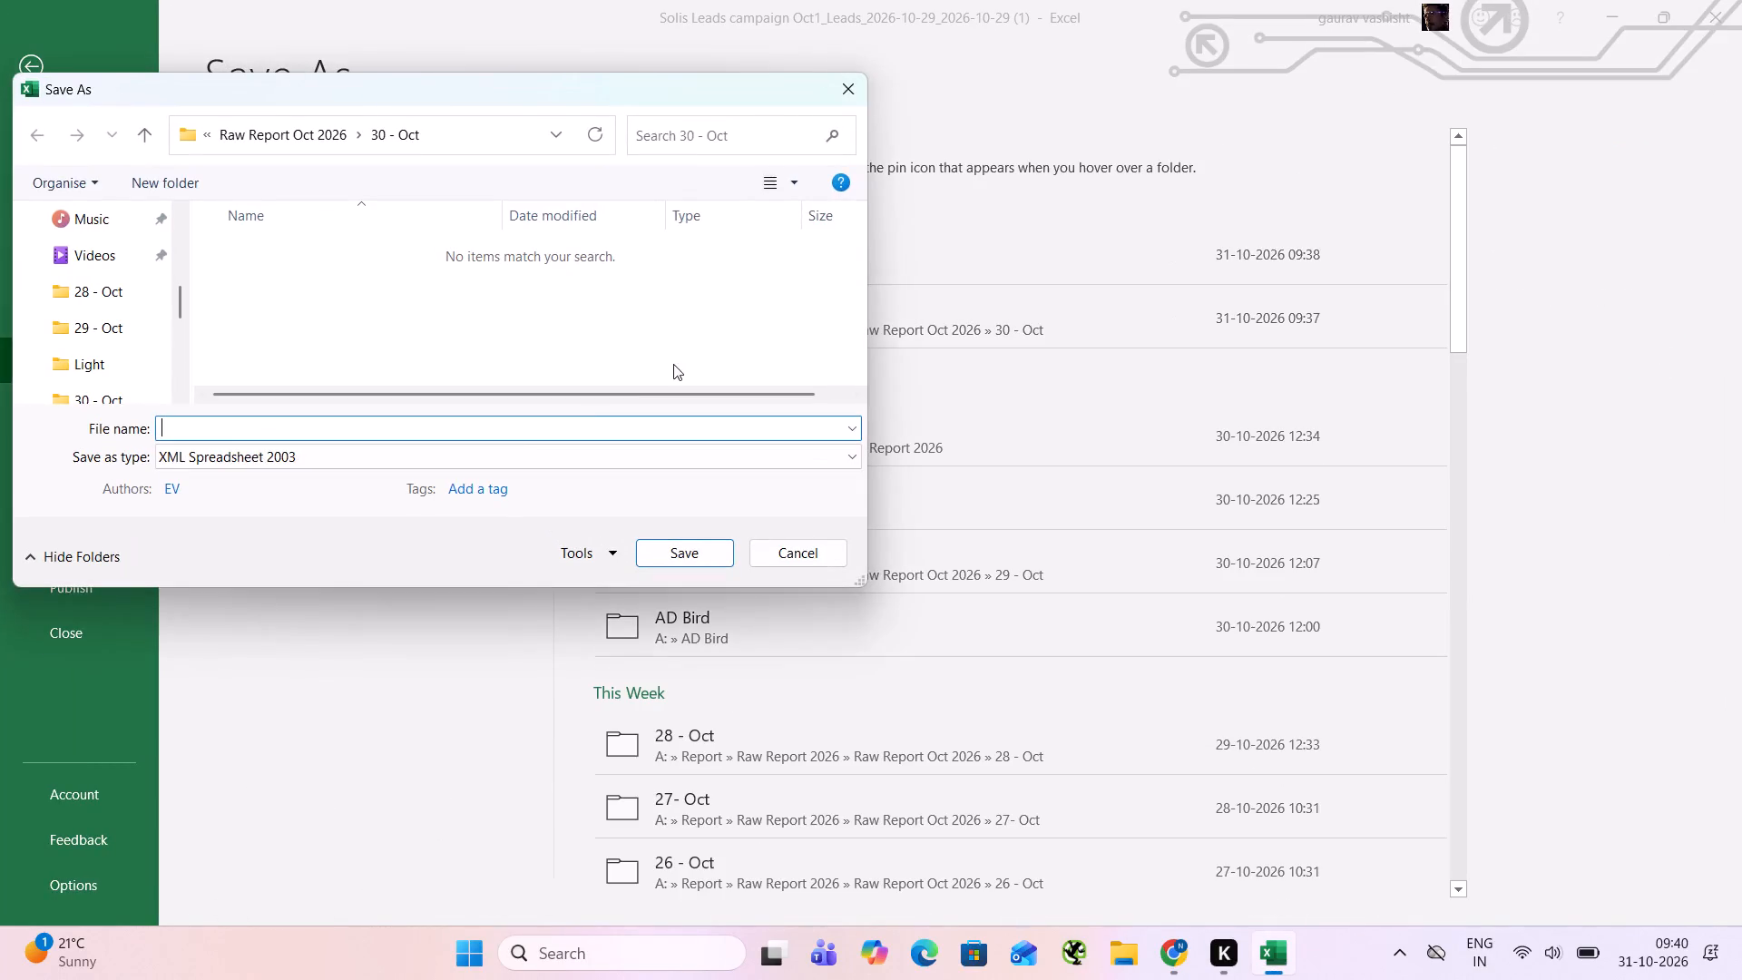
pyautogui.hotkey('ctrl', 'v')
pyautogui.click(486, 456)
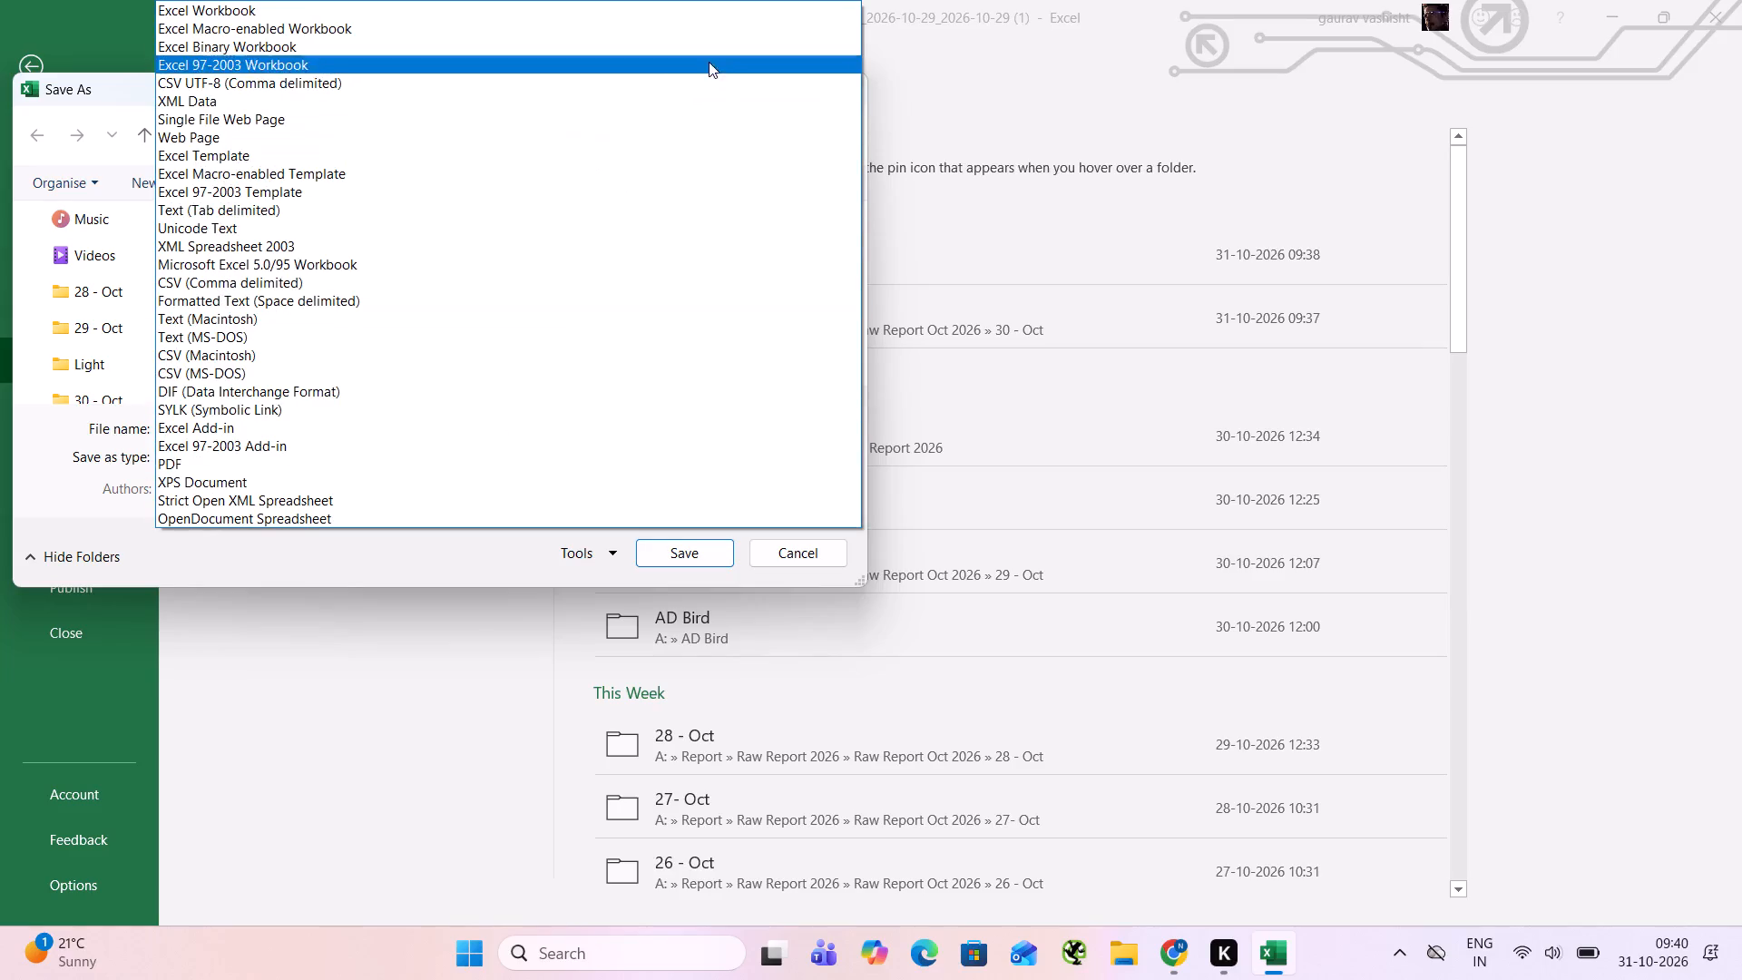
pyautogui.click(742, 11)
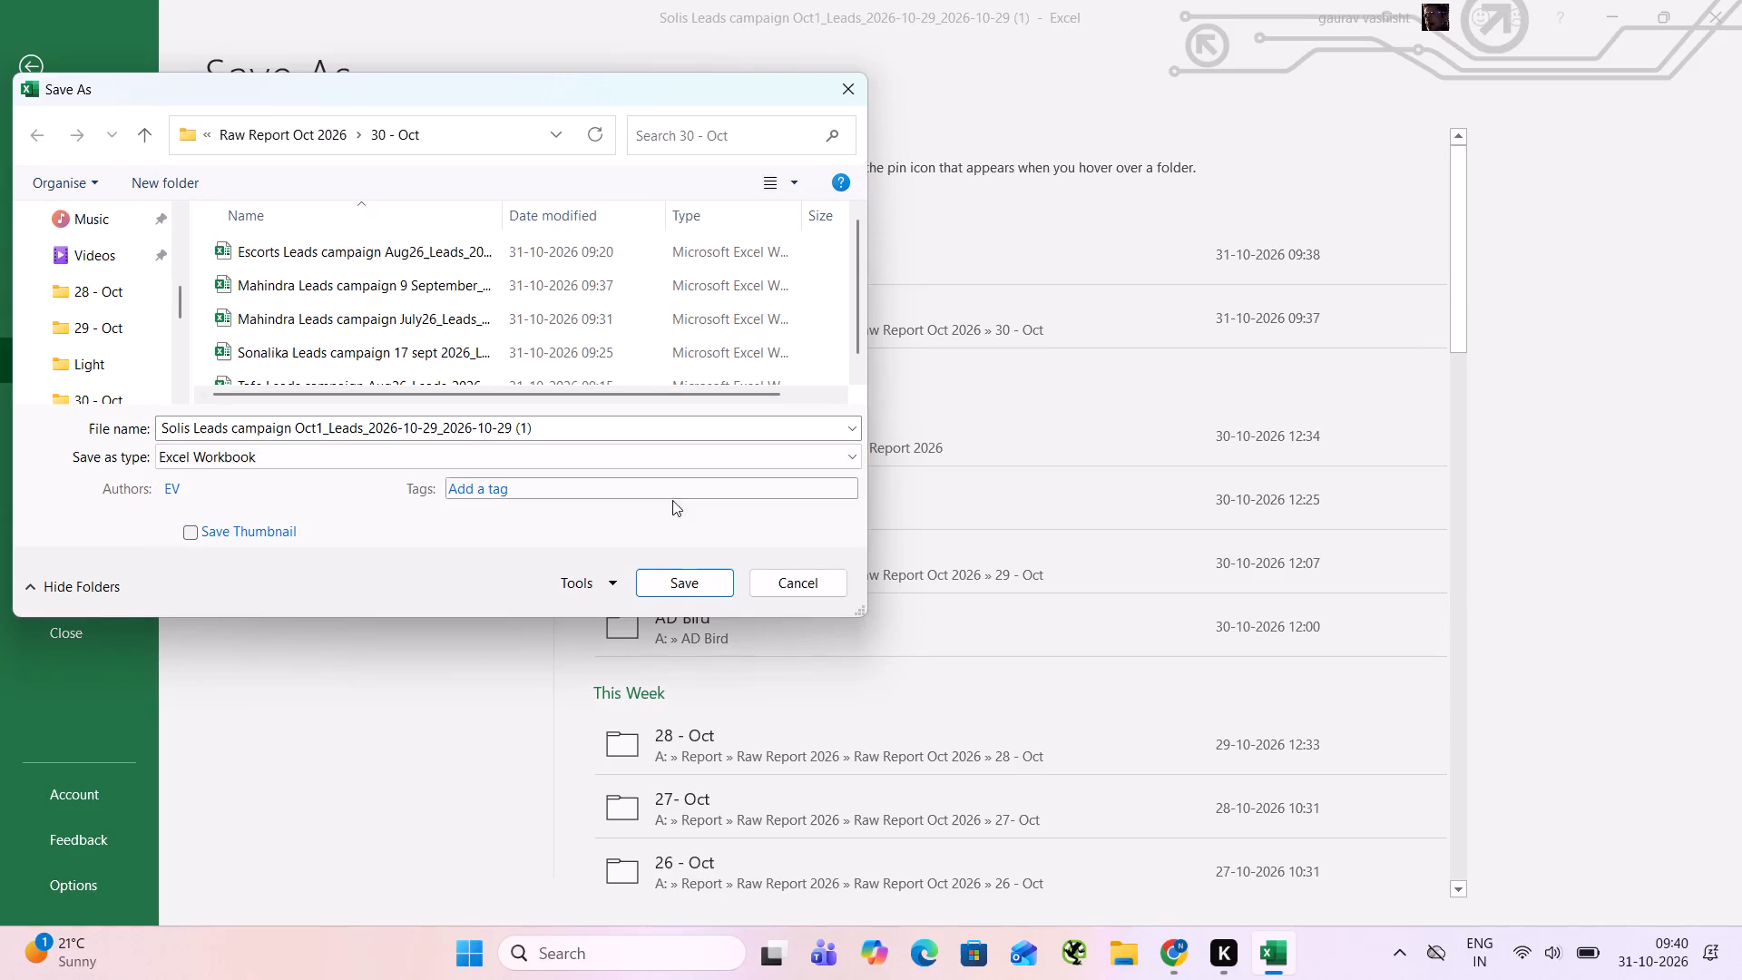
pyautogui.click(659, 580)
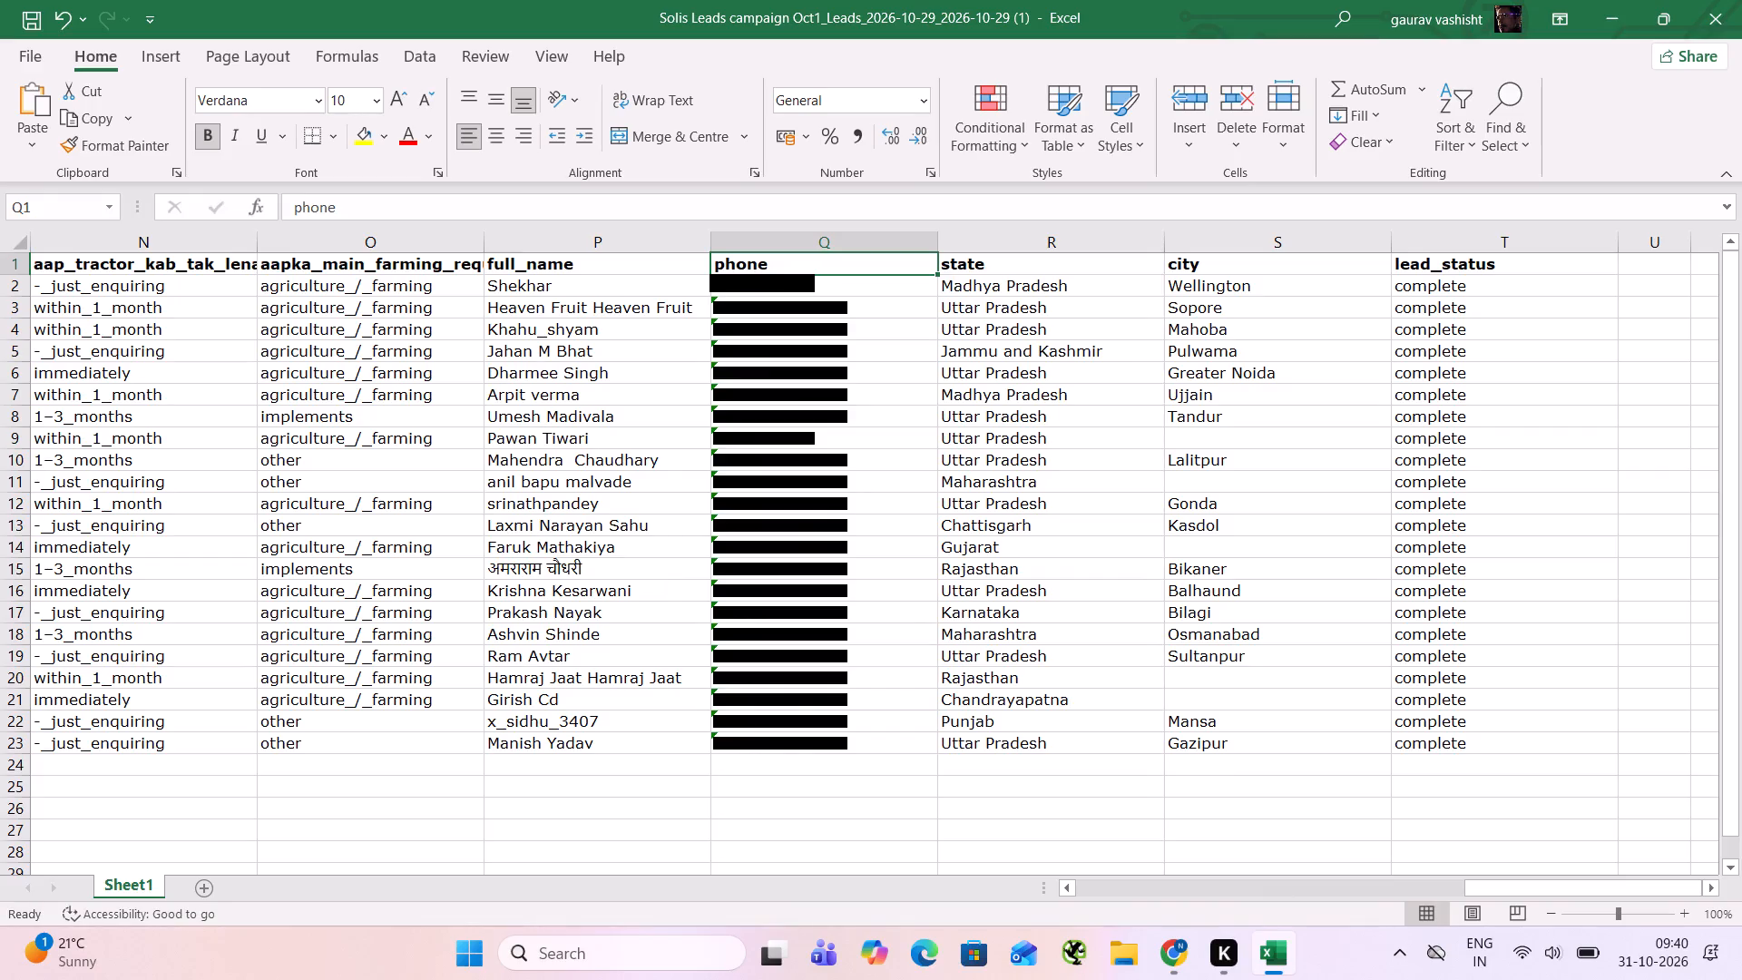
pyautogui.hotkey('ctrl', 's')
pyautogui.click(1737, 5)
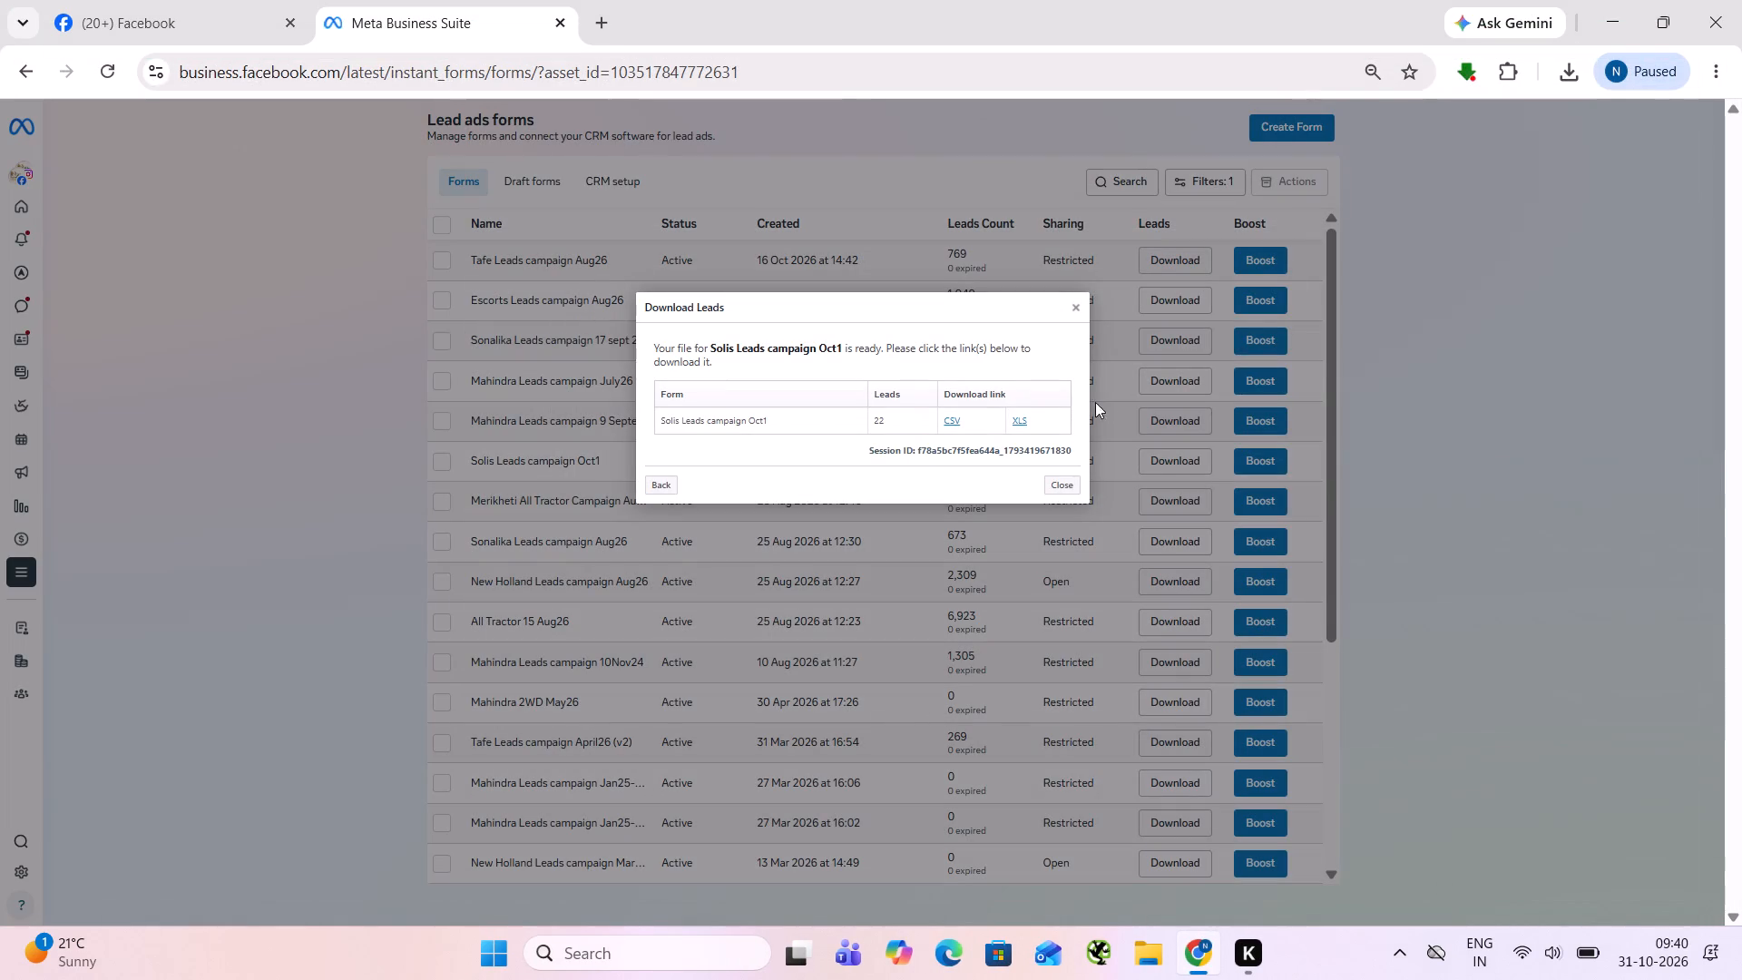
# In Meta Business Suite, download yesterday's leads for the Merikheti All Tractor Campaign Aug26 form as XLS.
pyautogui.click(1179, 499)
pyautogui.click(1182, 498)
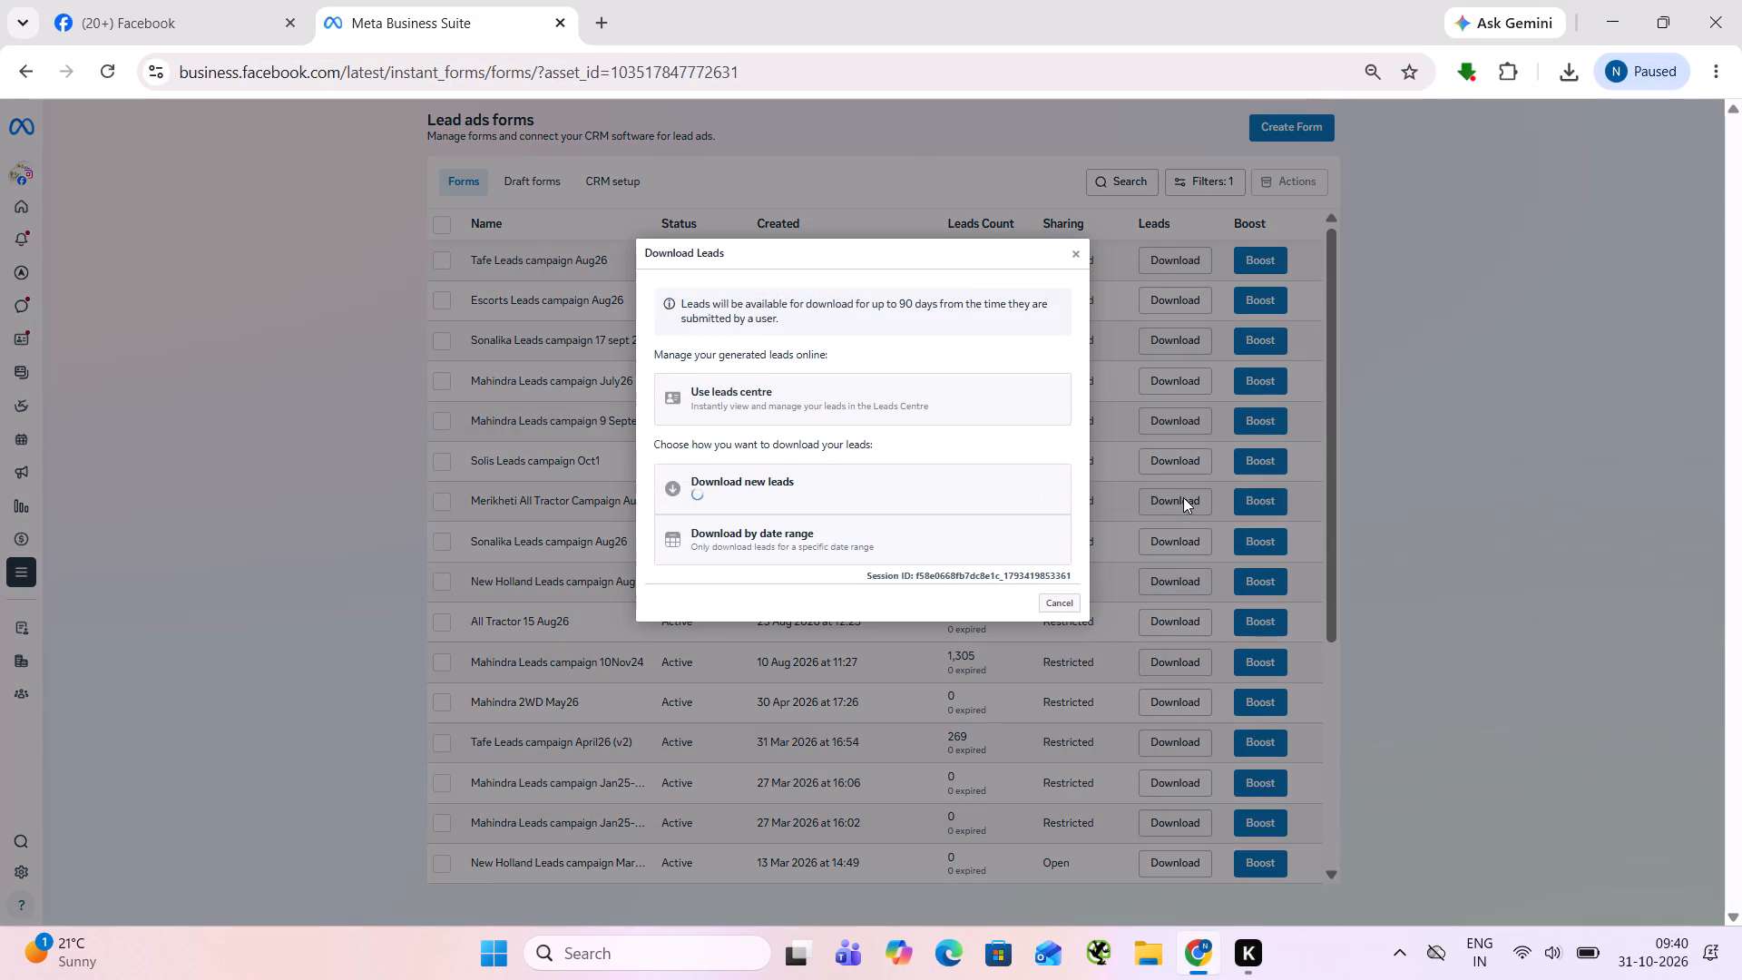
pyautogui.click(909, 512)
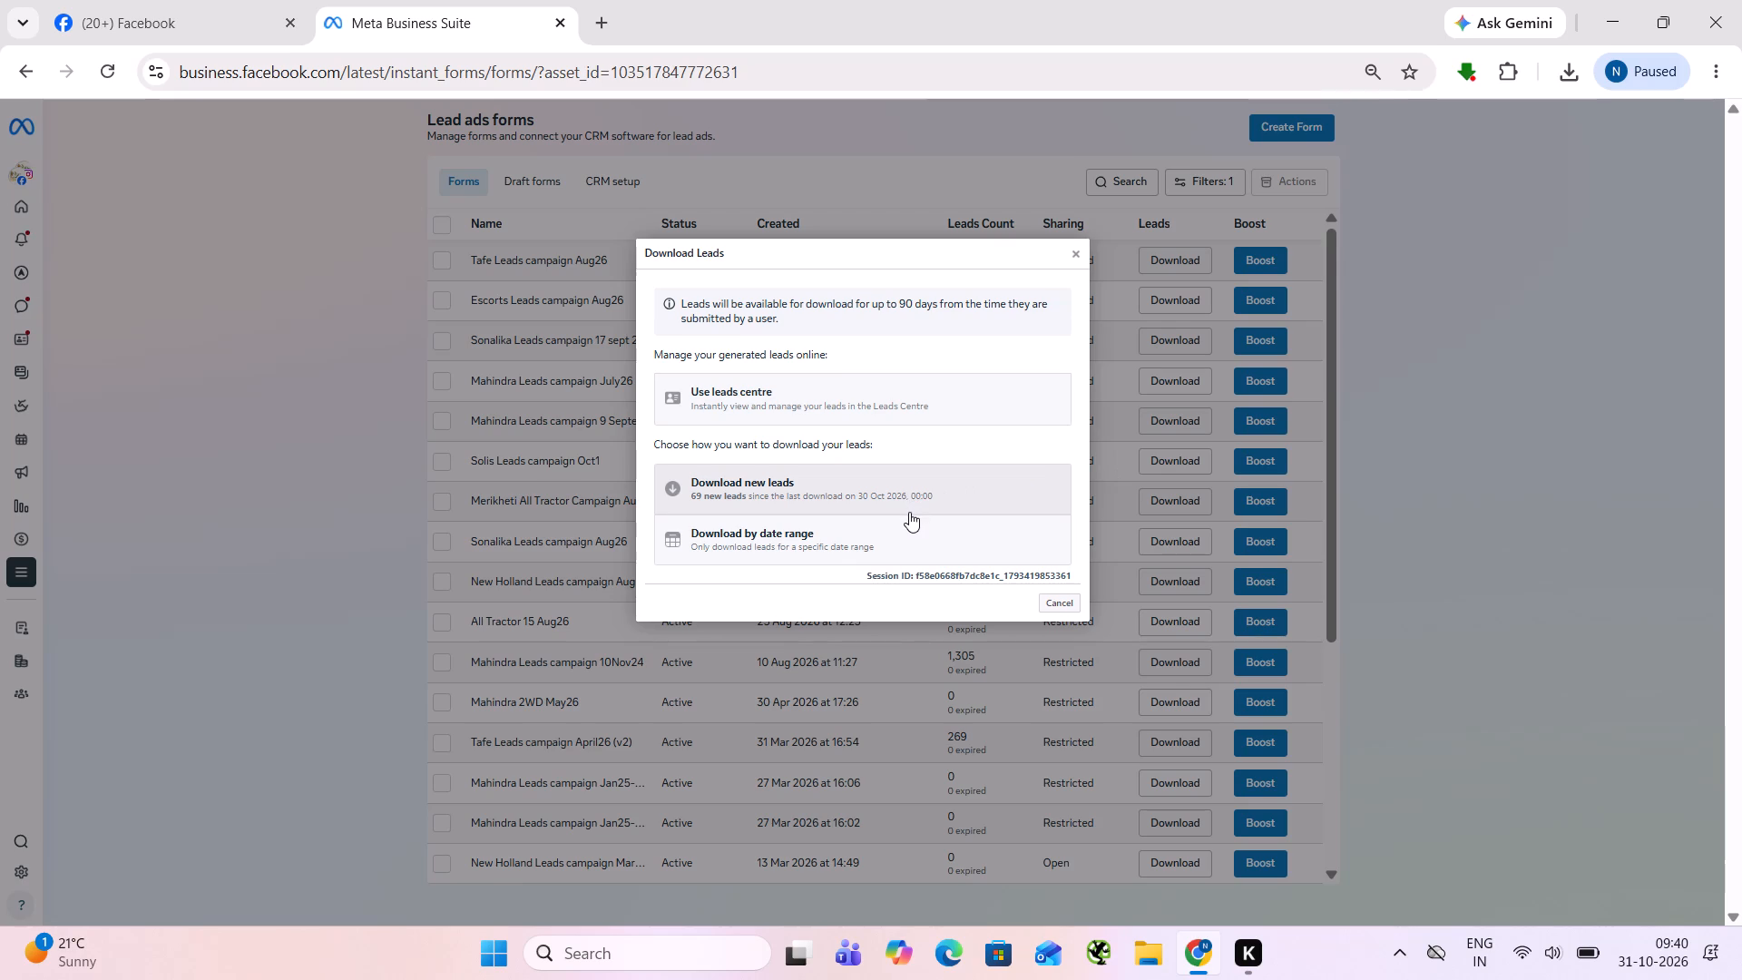
pyautogui.click(915, 523)
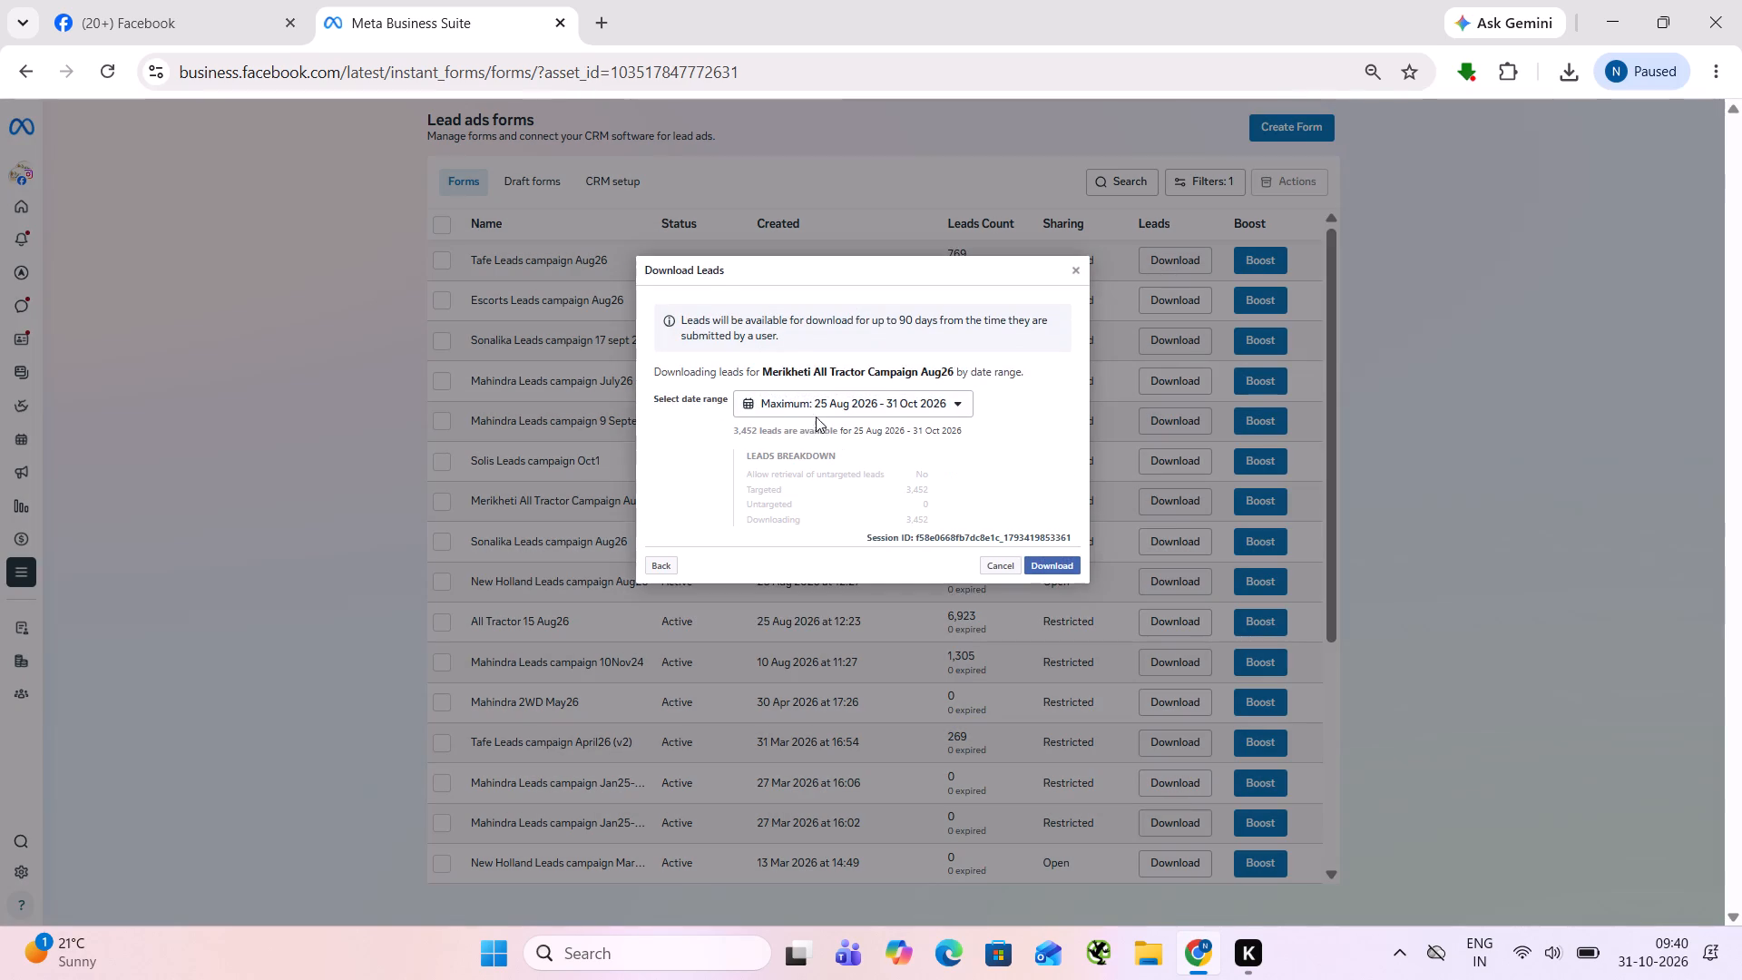
pyautogui.click(815, 406)
pyautogui.click(767, 504)
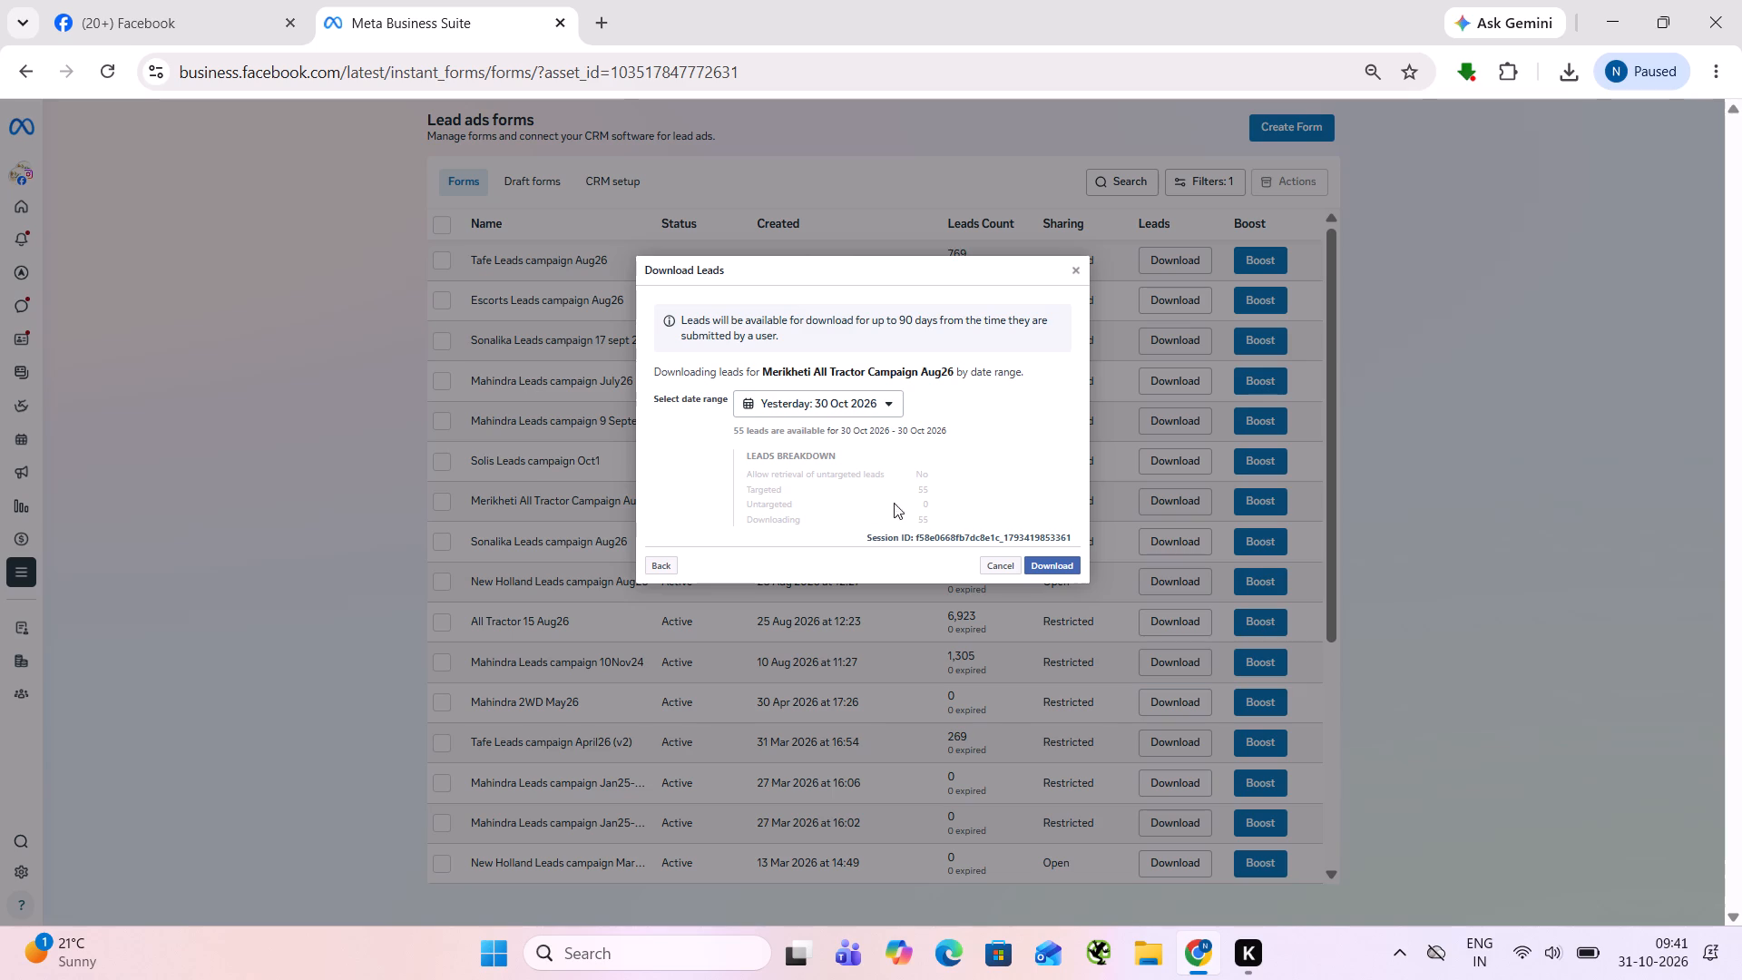
pyautogui.click(1037, 560)
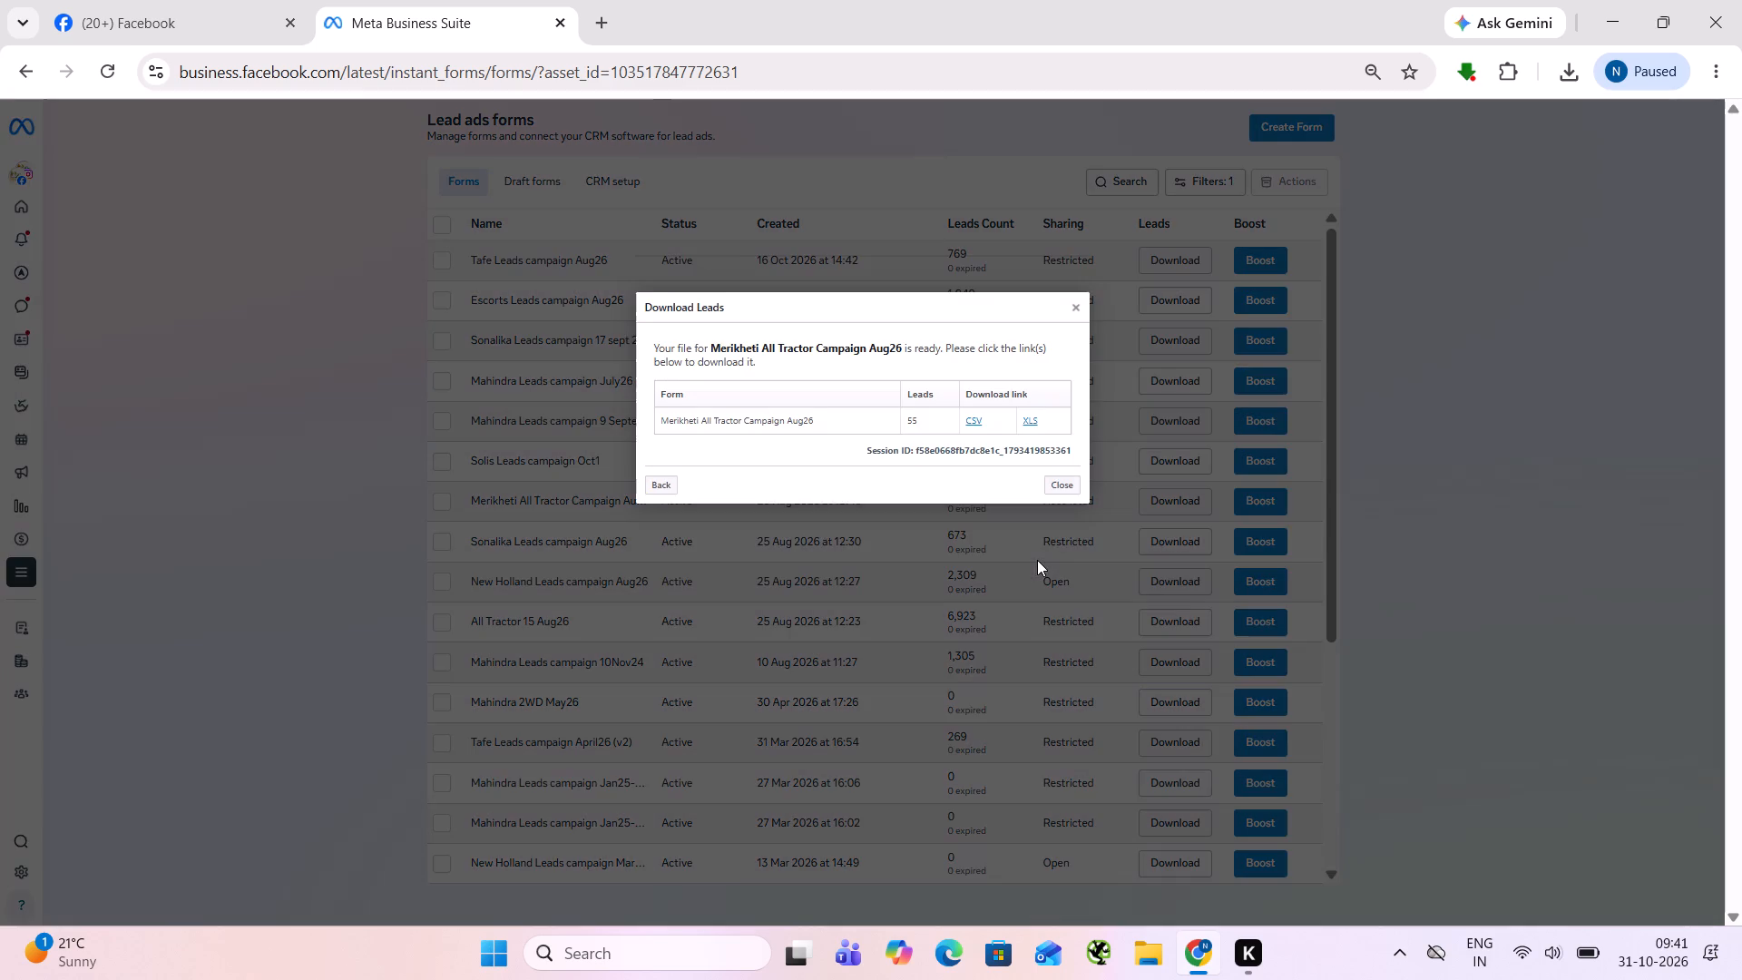
pyautogui.click(1032, 421)
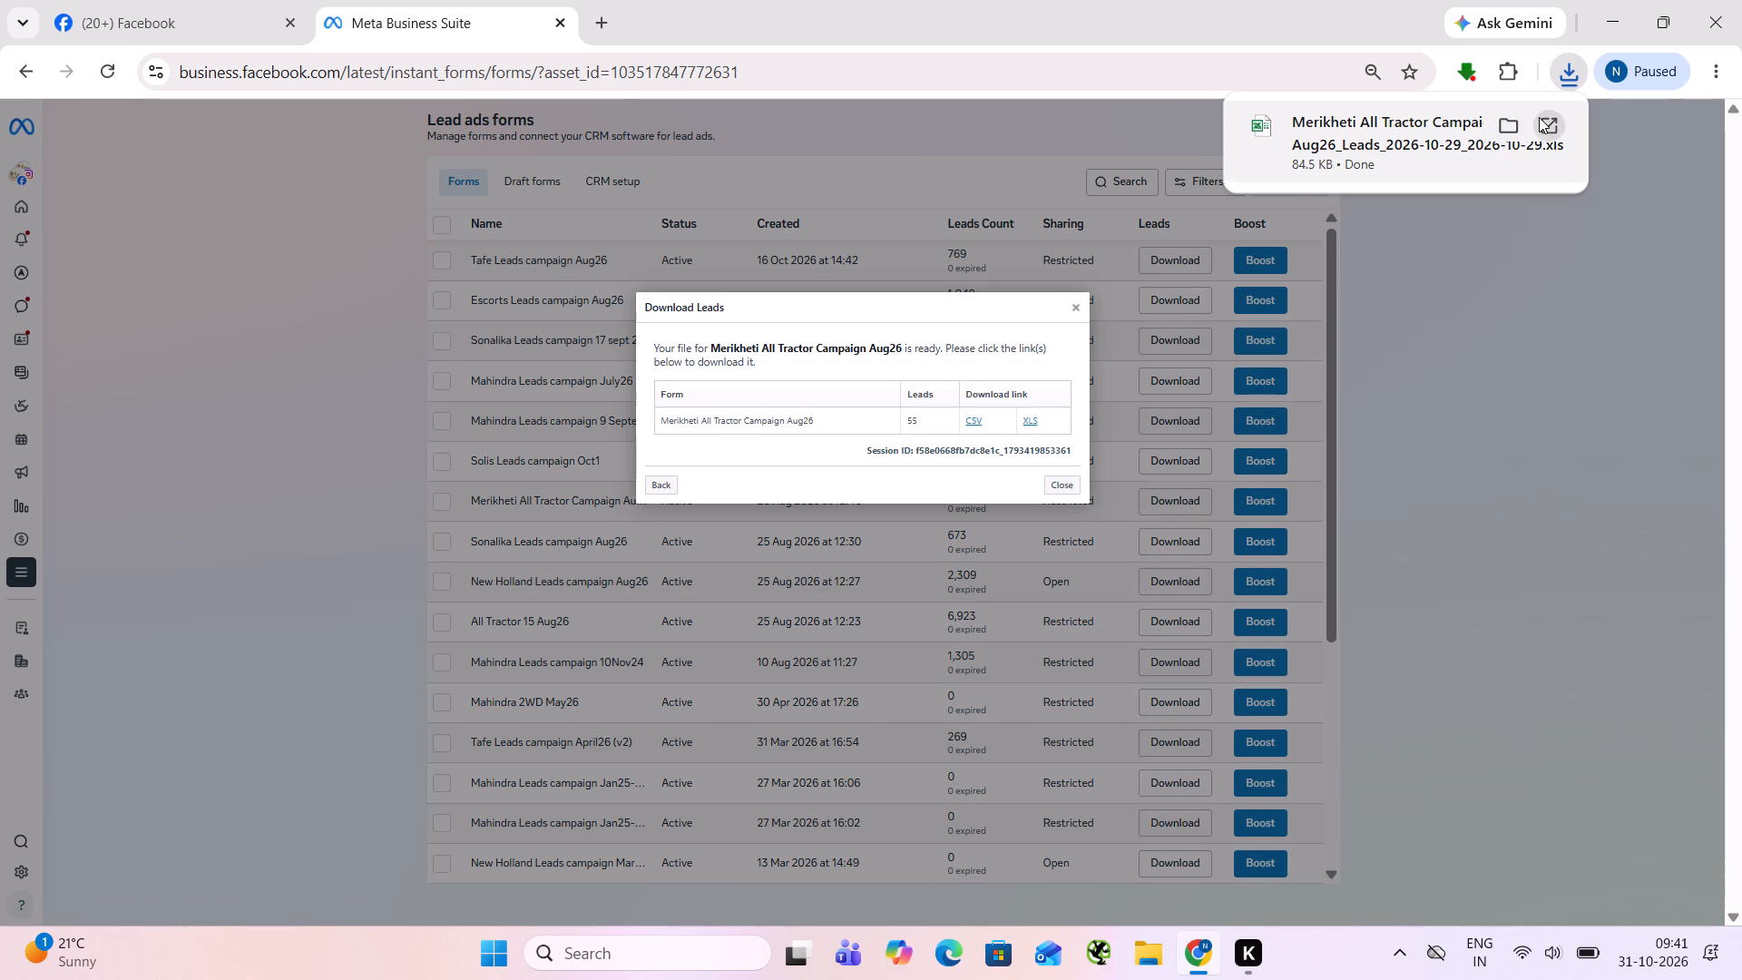
# Open the downloaded Merikheti All Tractor Campaign Aug26 file in Excel and enable editing.
pyautogui.click(1539, 117)
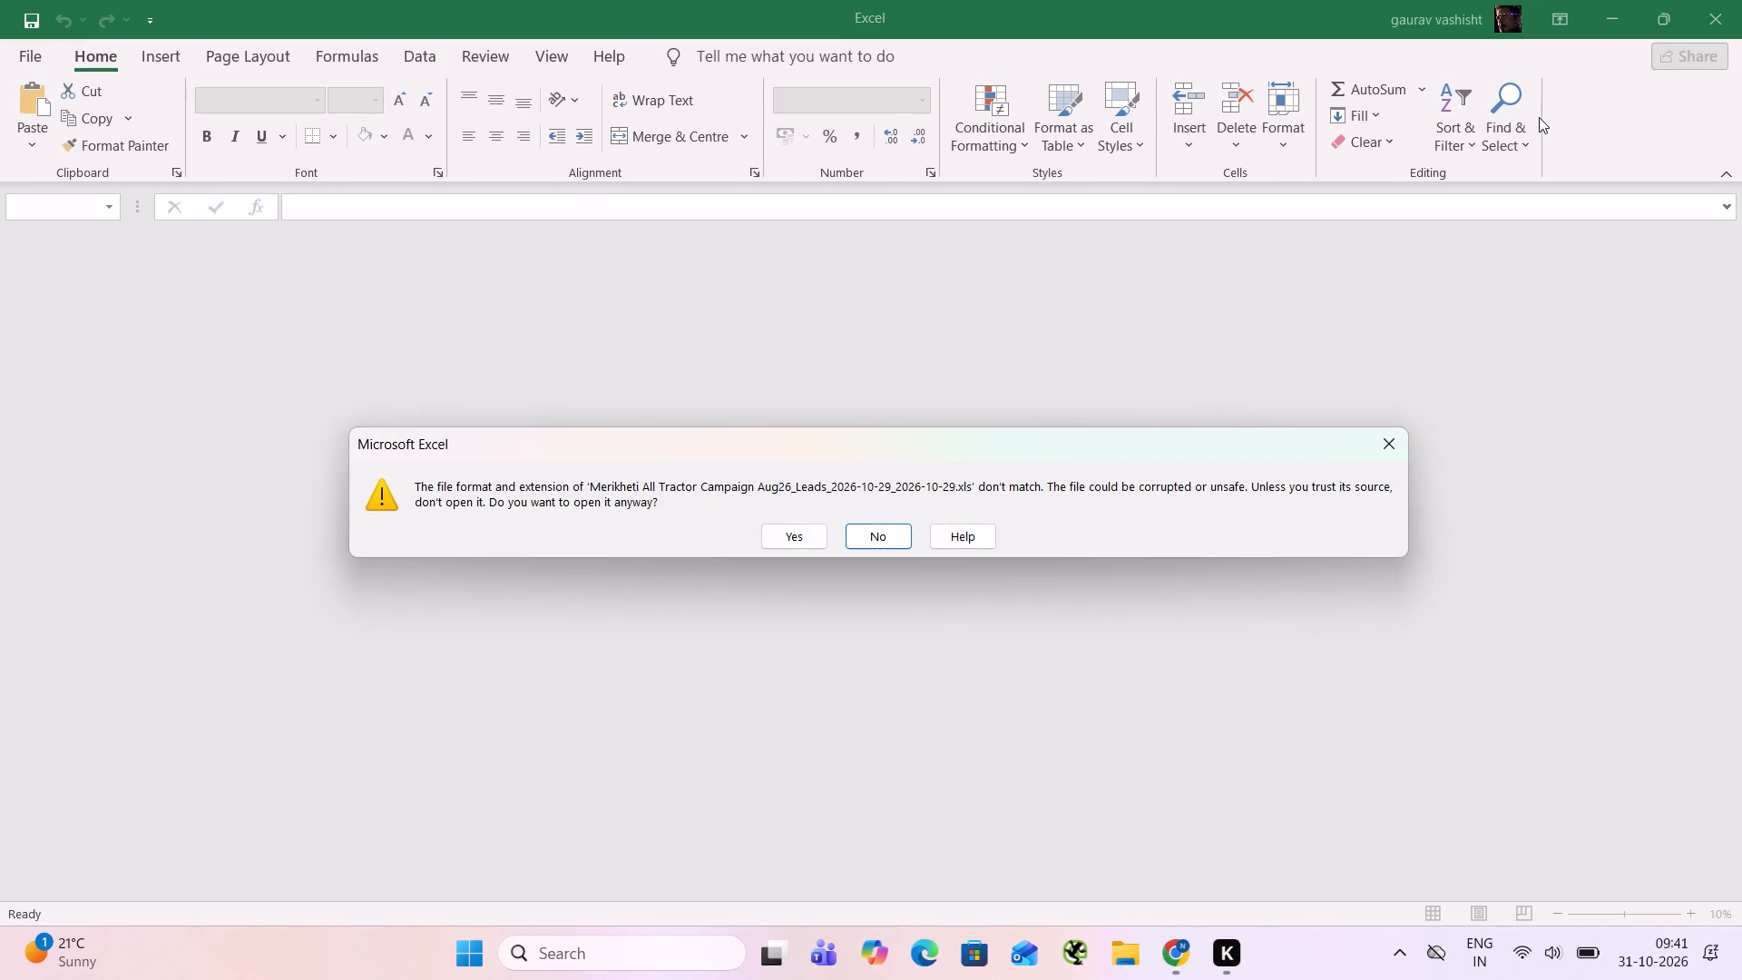
pyautogui.click(790, 540)
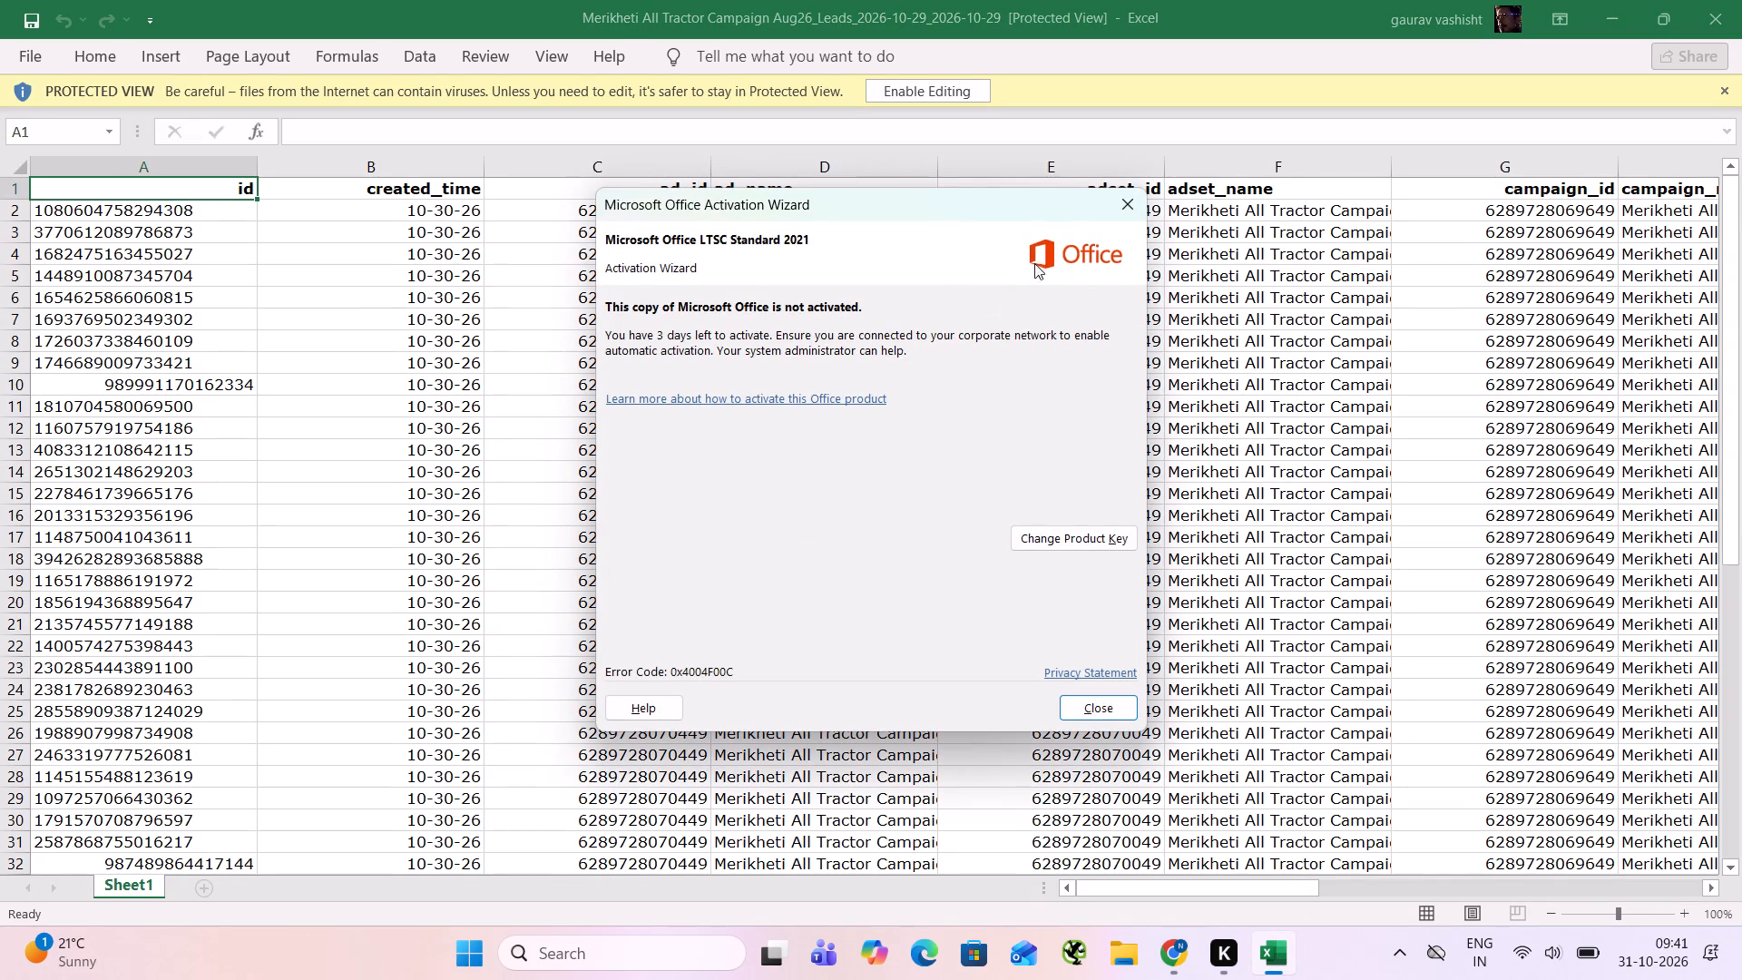
pyautogui.click(1115, 208)
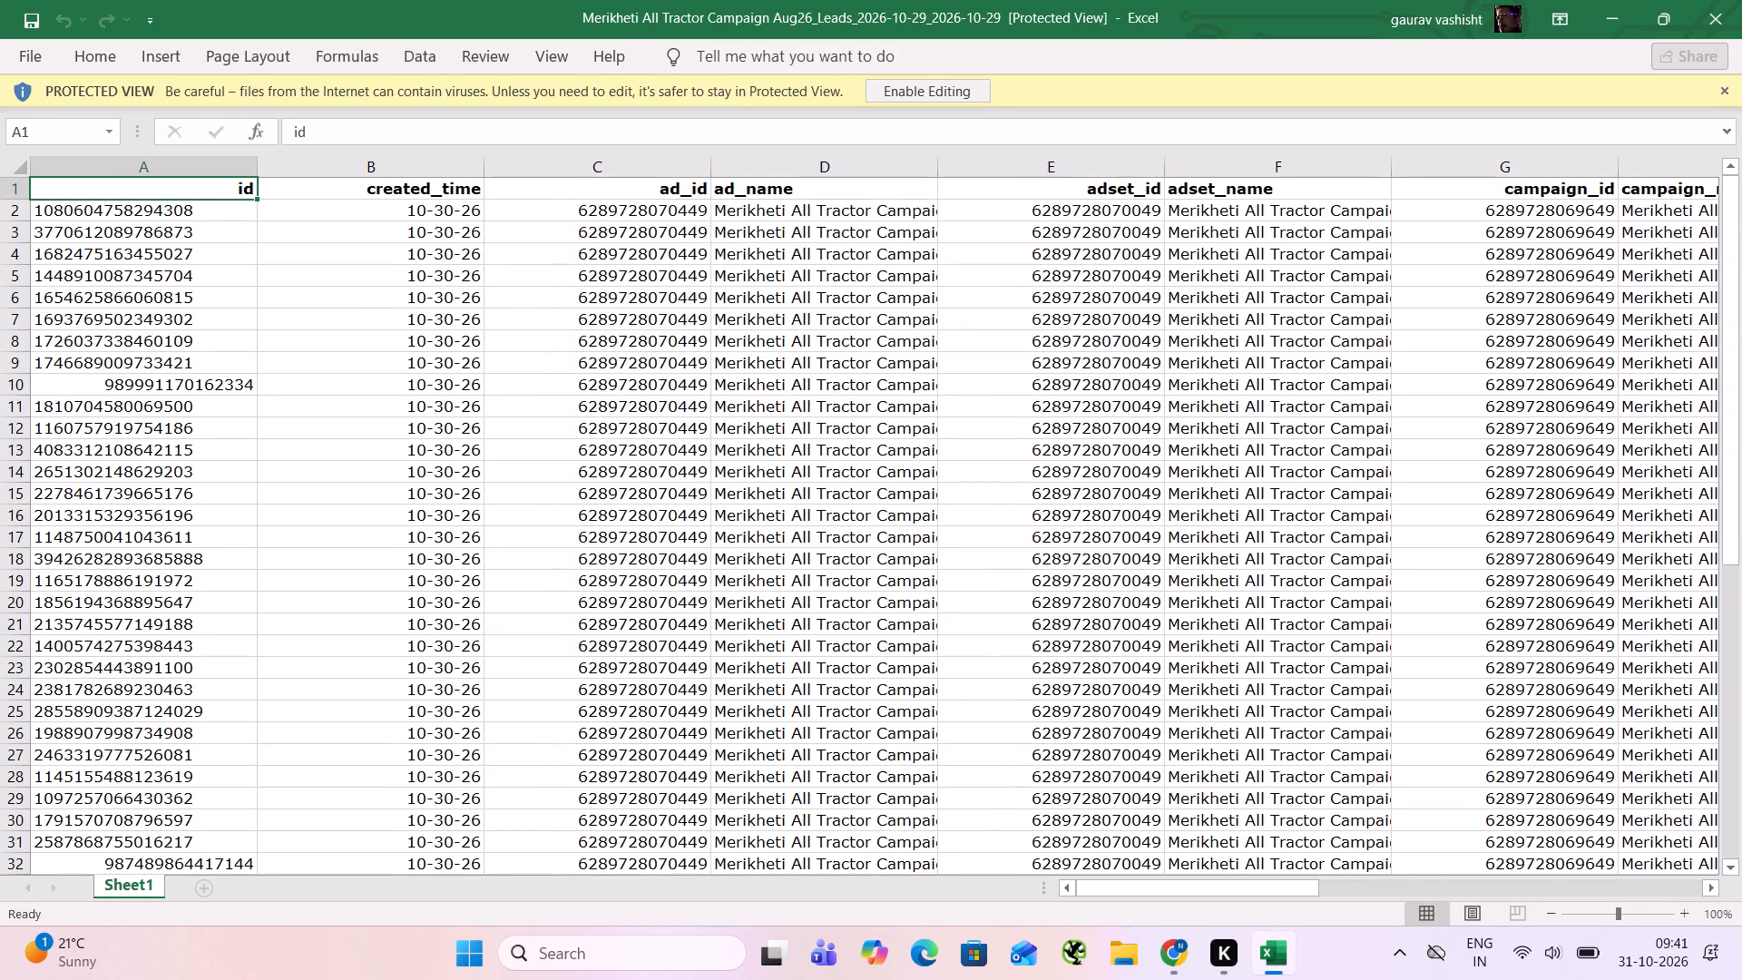
pyautogui.click(928, 86)
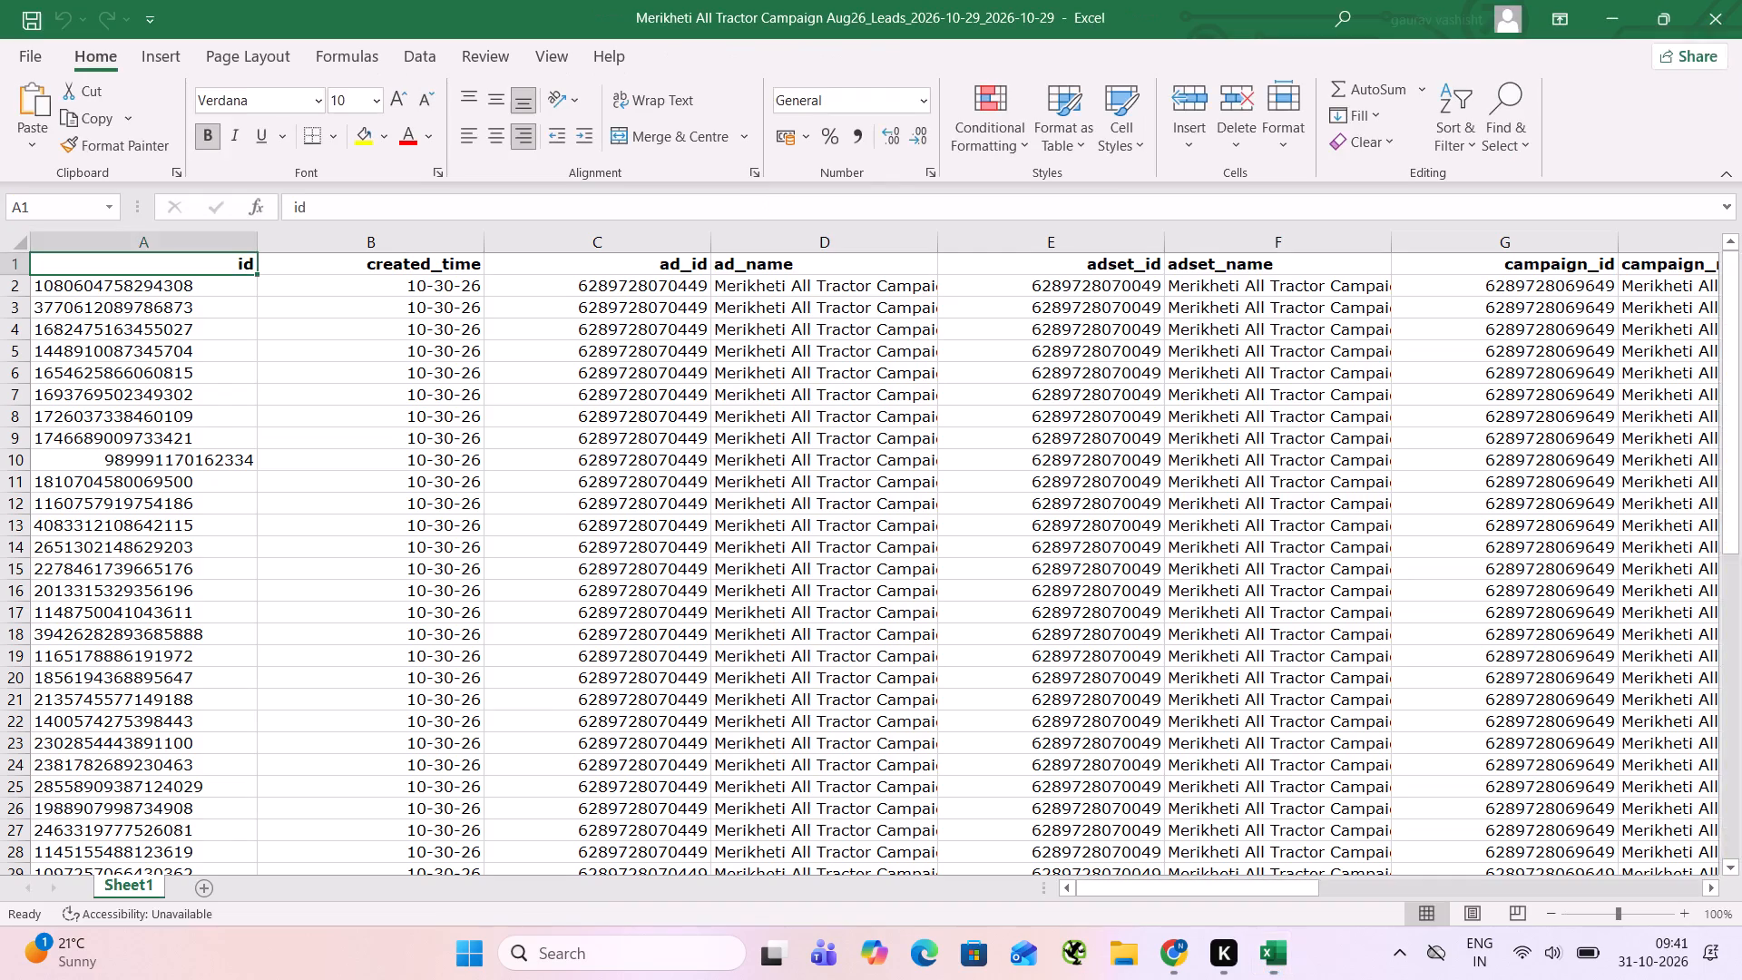
# Set the state in P2 to Jammu And Kashmir and clear the city in Q2.
pyautogui.hotkey('ctrl', 'Right')
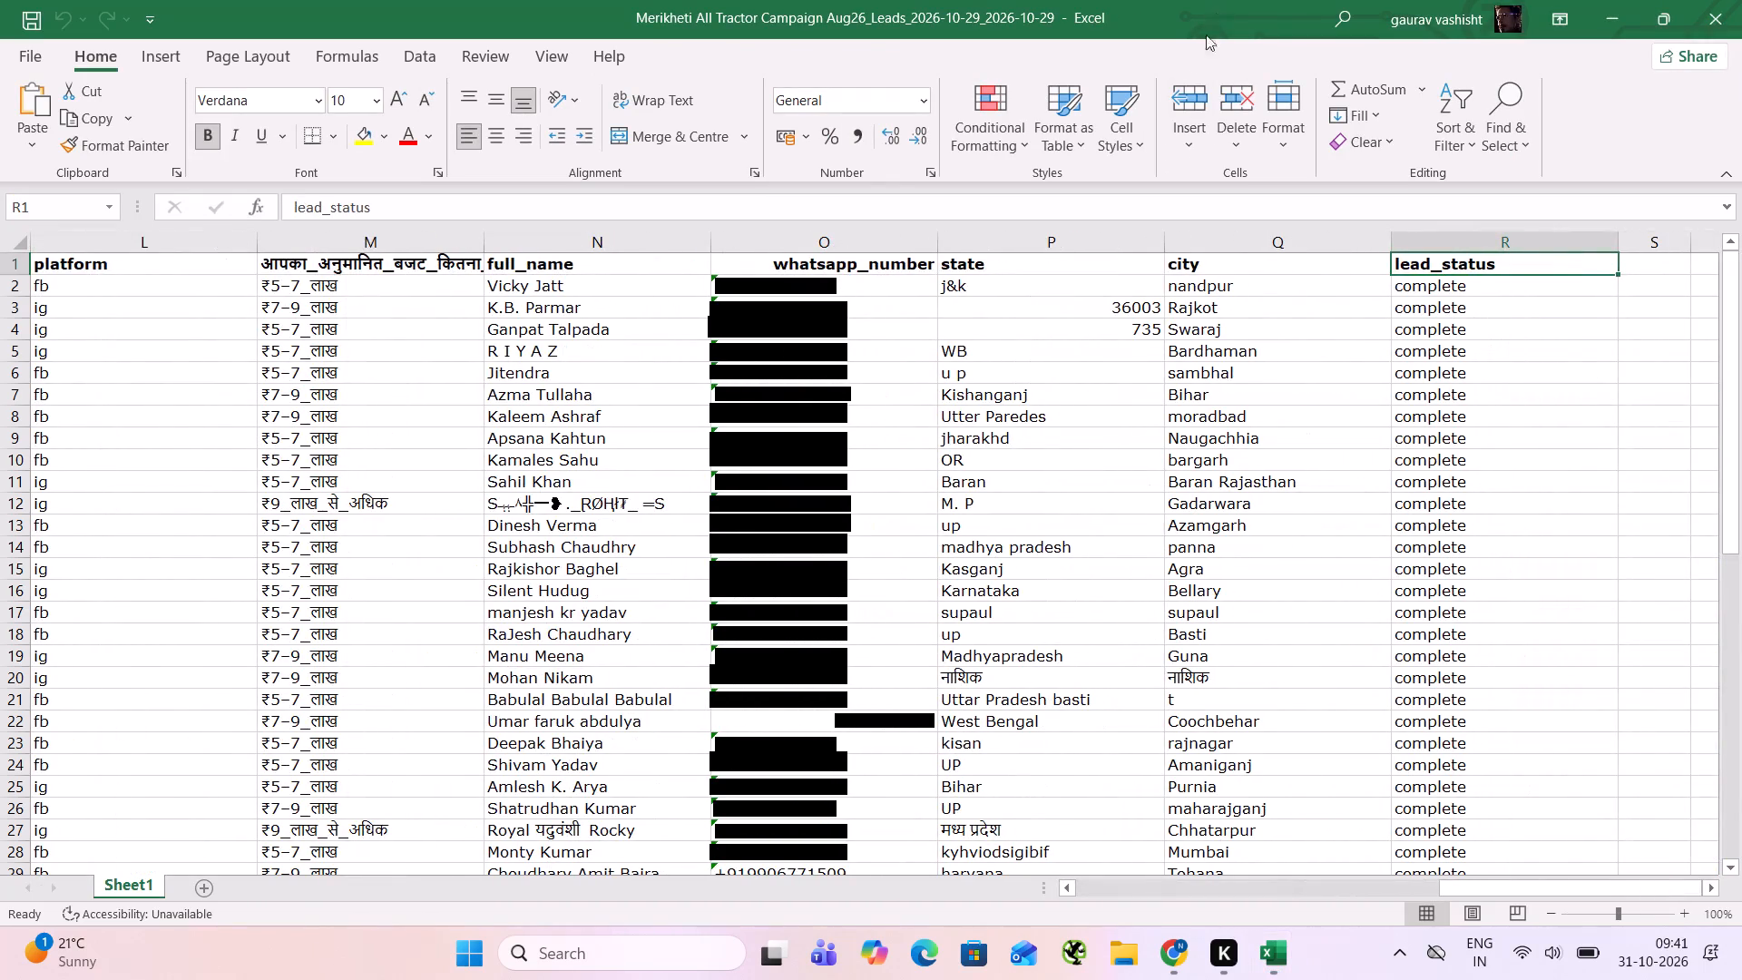
pyautogui.click(1089, 231)
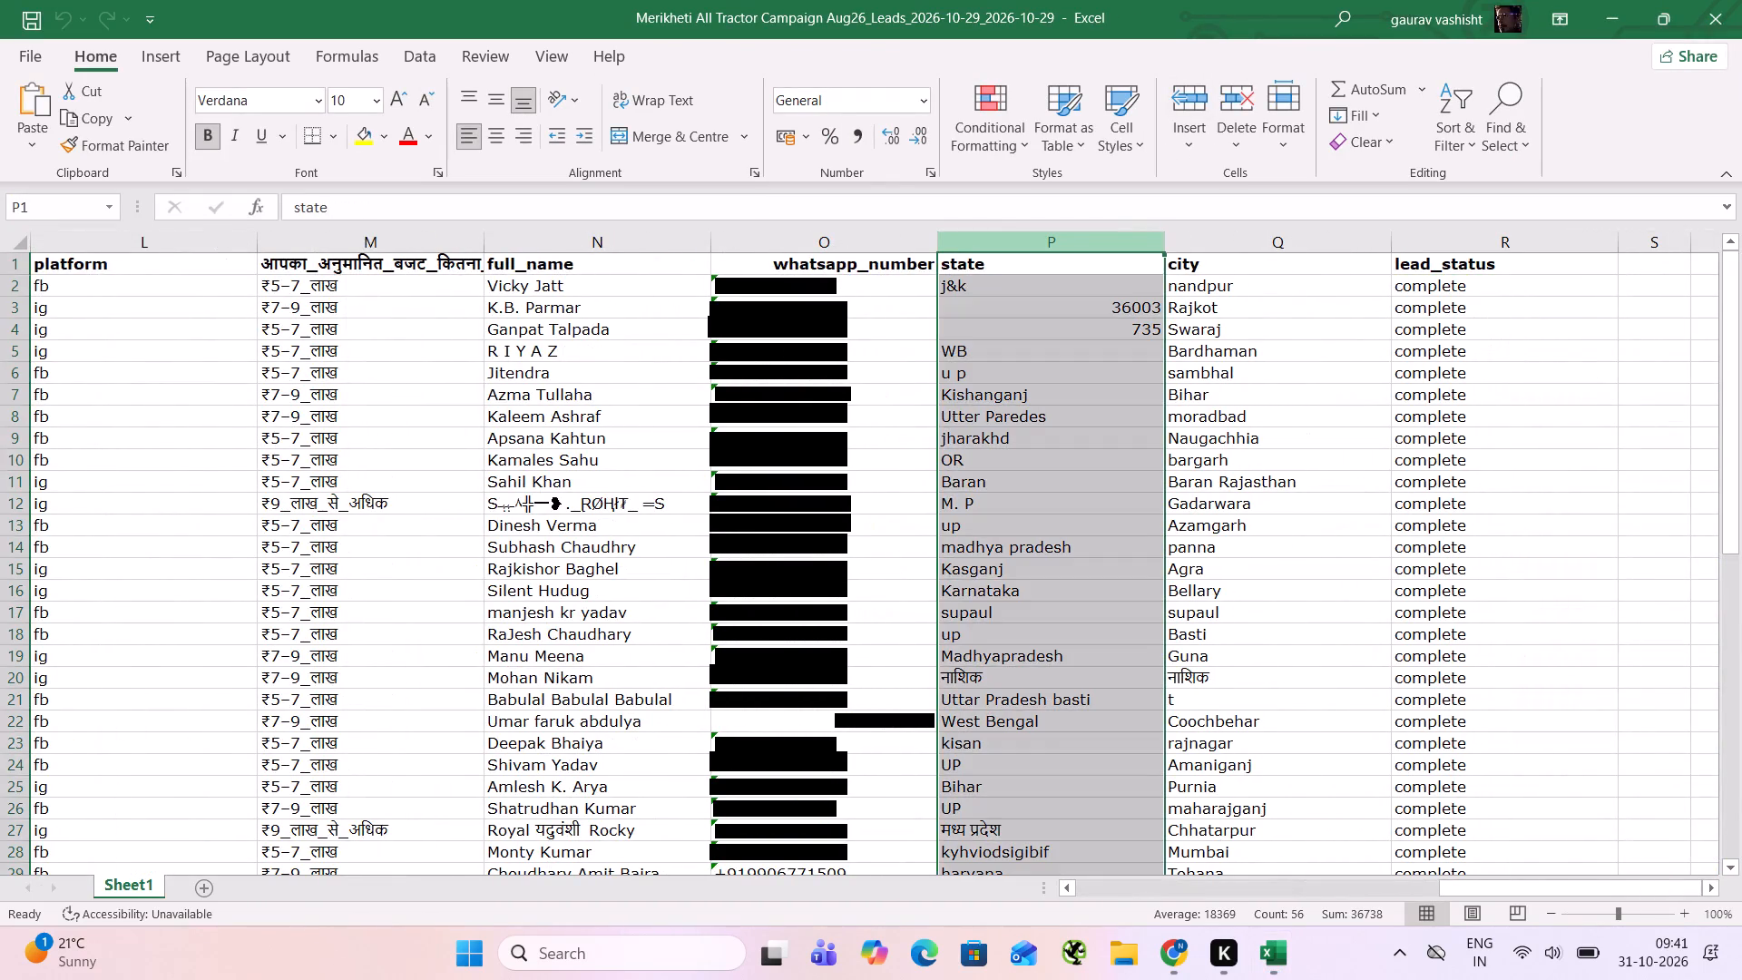
pyautogui.click(1062, 288)
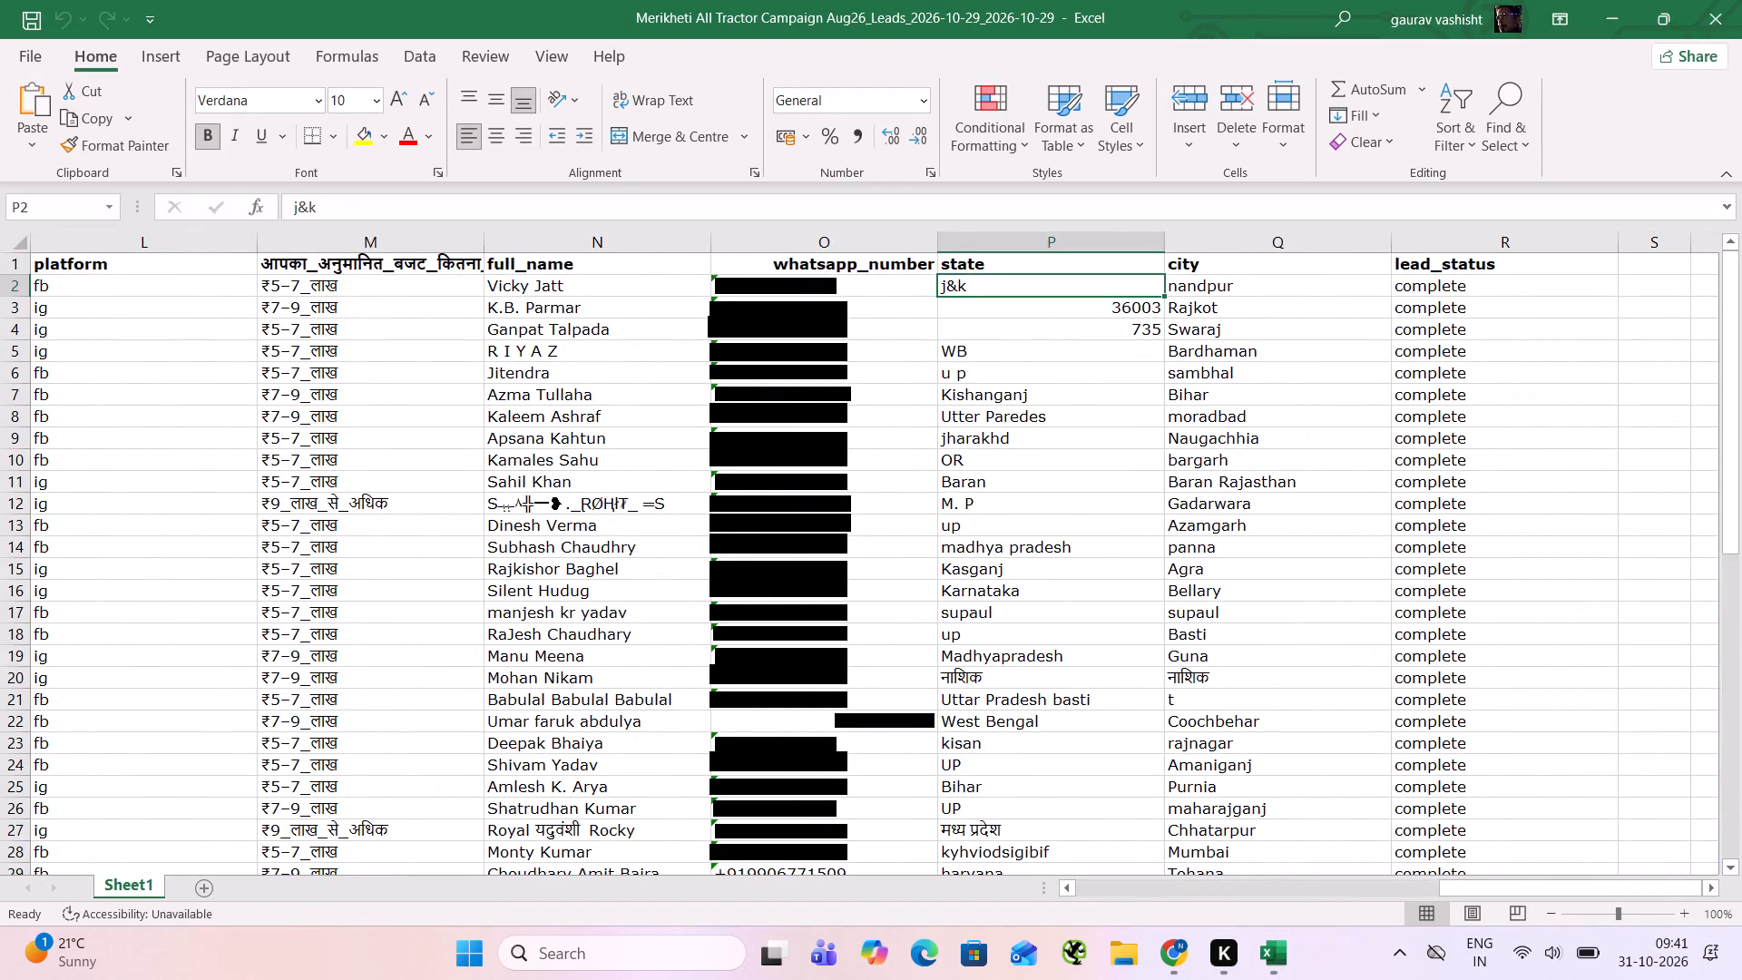
pyautogui.write('Jamm')
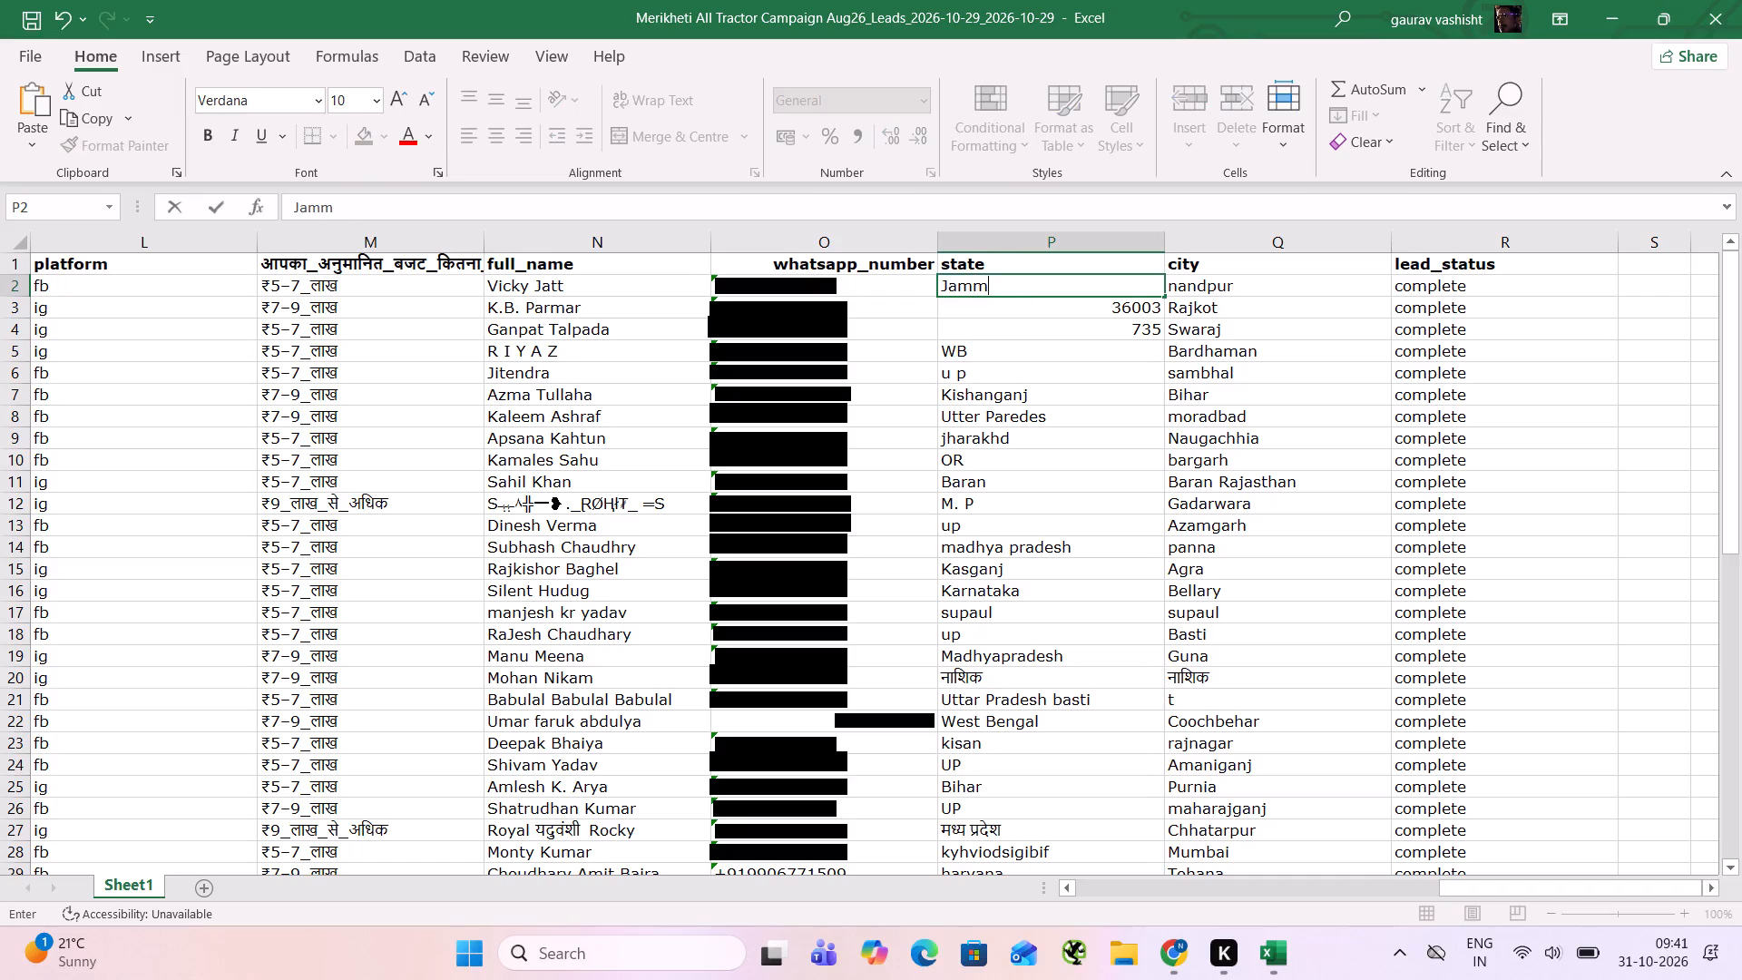
pyautogui.write('u And Kashmir')
pyautogui.press('Right')
pyautogui.press('BackSpace')
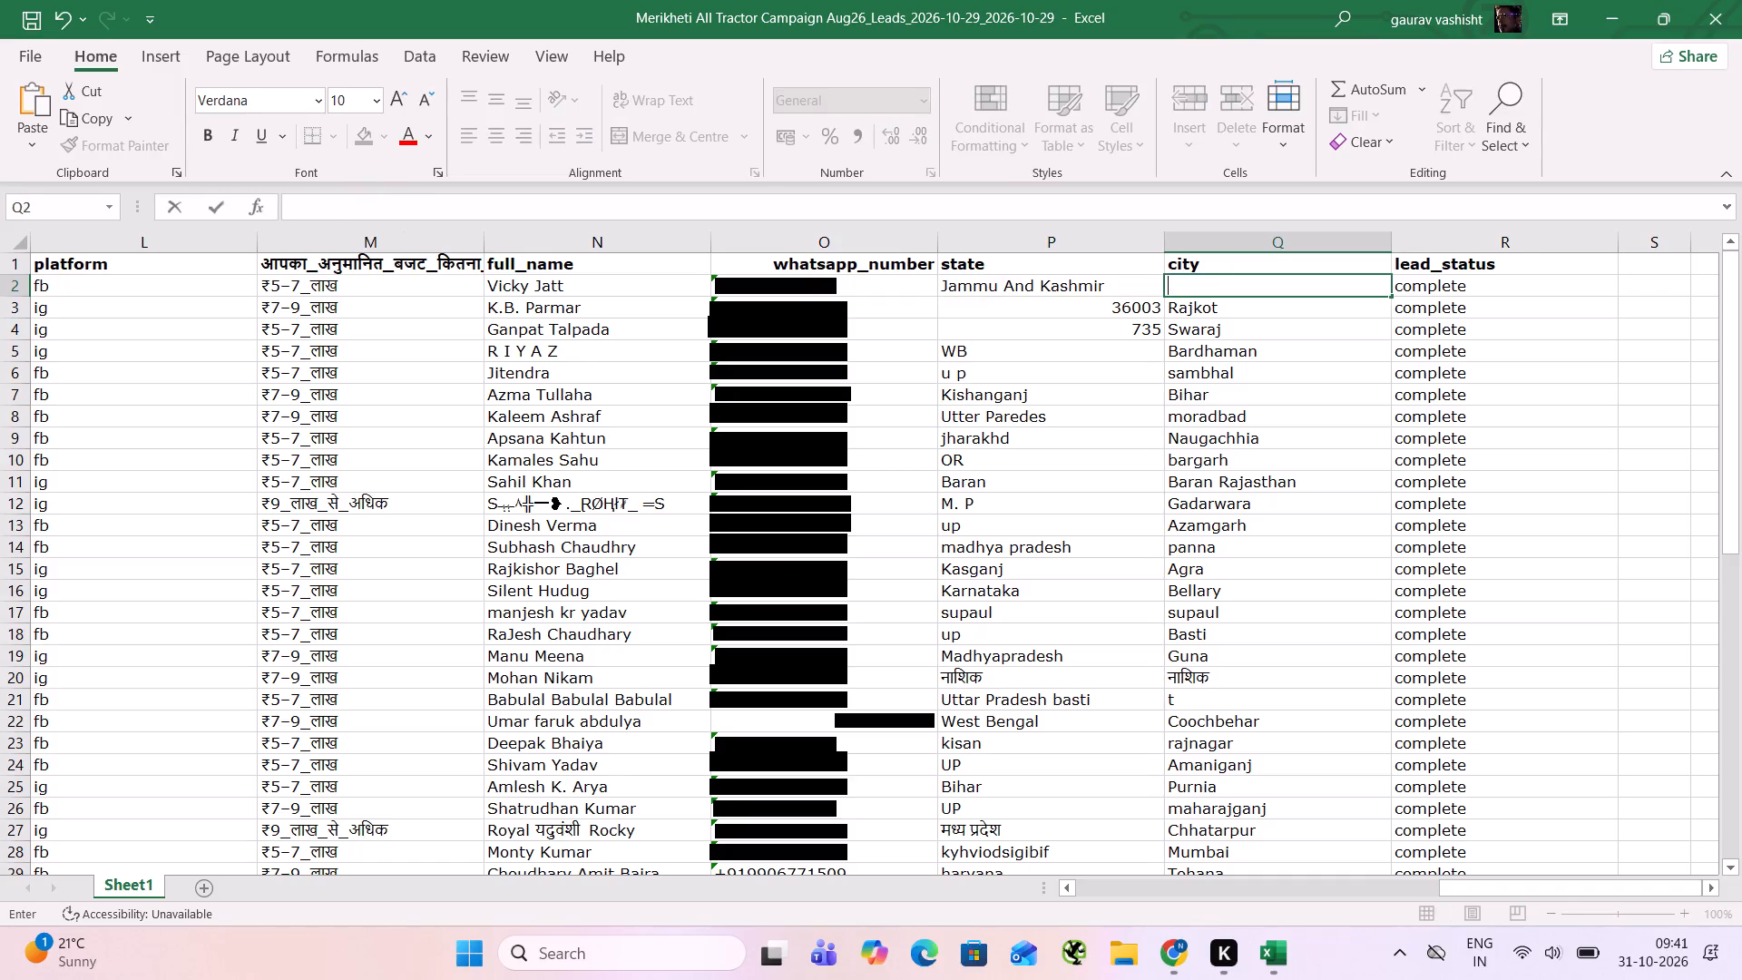
pyautogui.press('Down')
# Replace the numeric state entry in P3 with Gujarat.
pyautogui.press('Left')
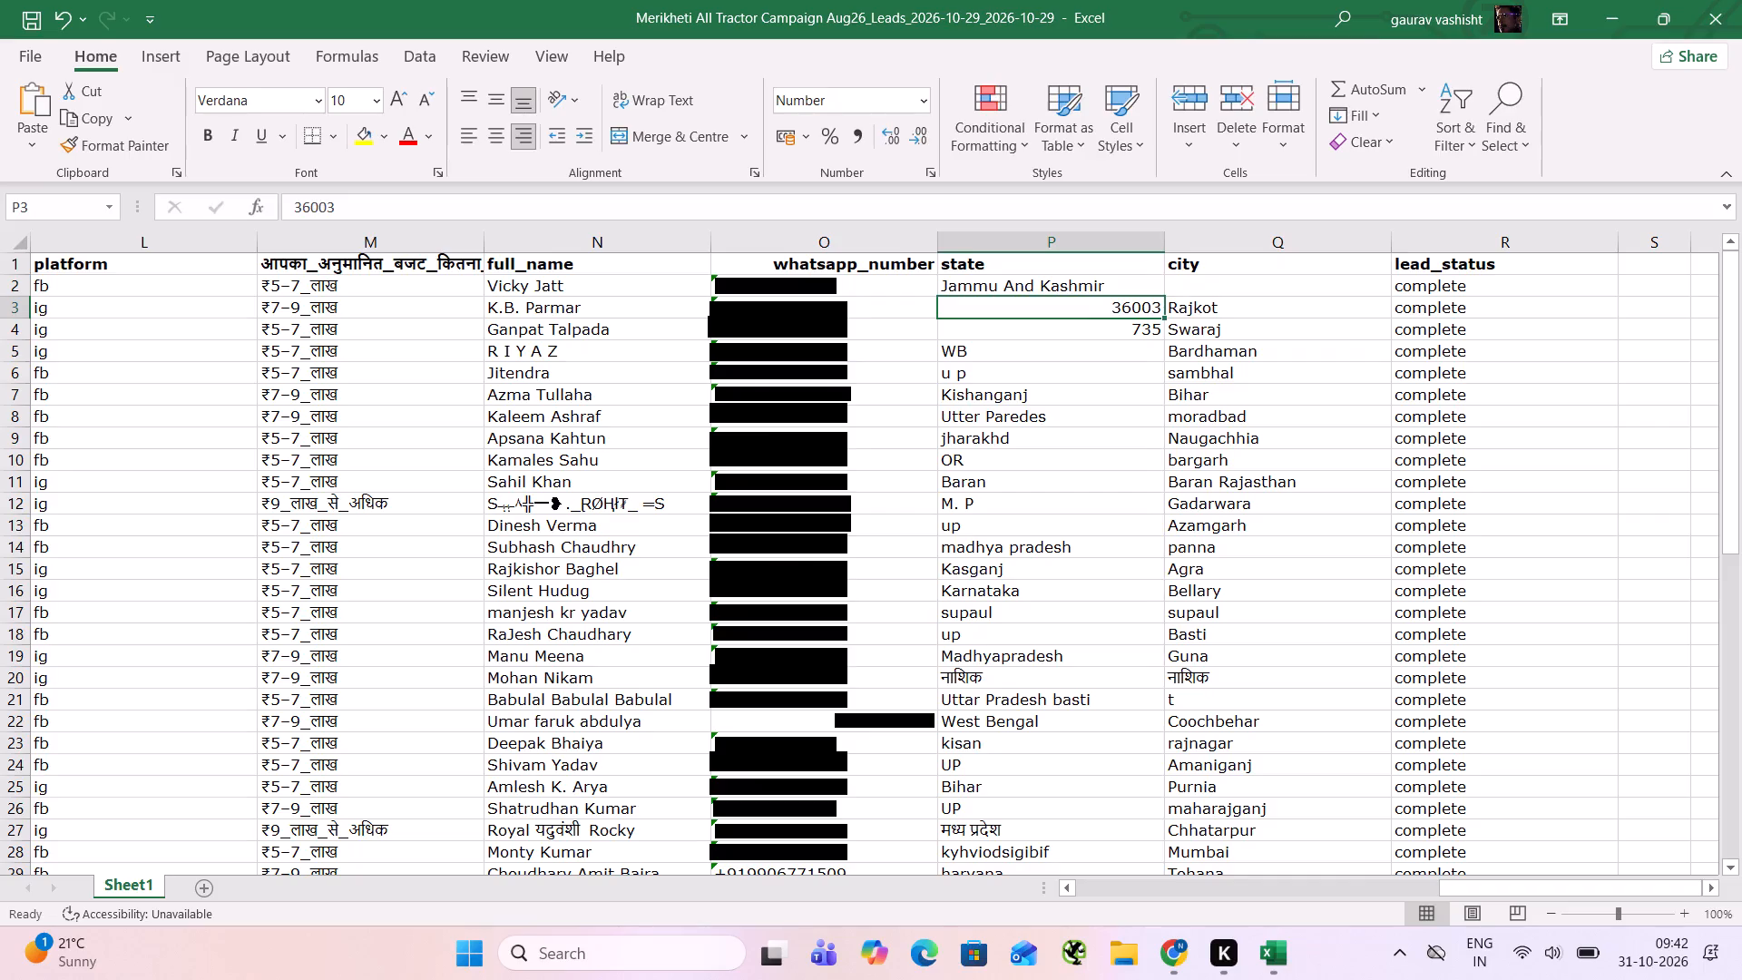
pyautogui.write('GUjaa')
pyautogui.press('BackSpace')
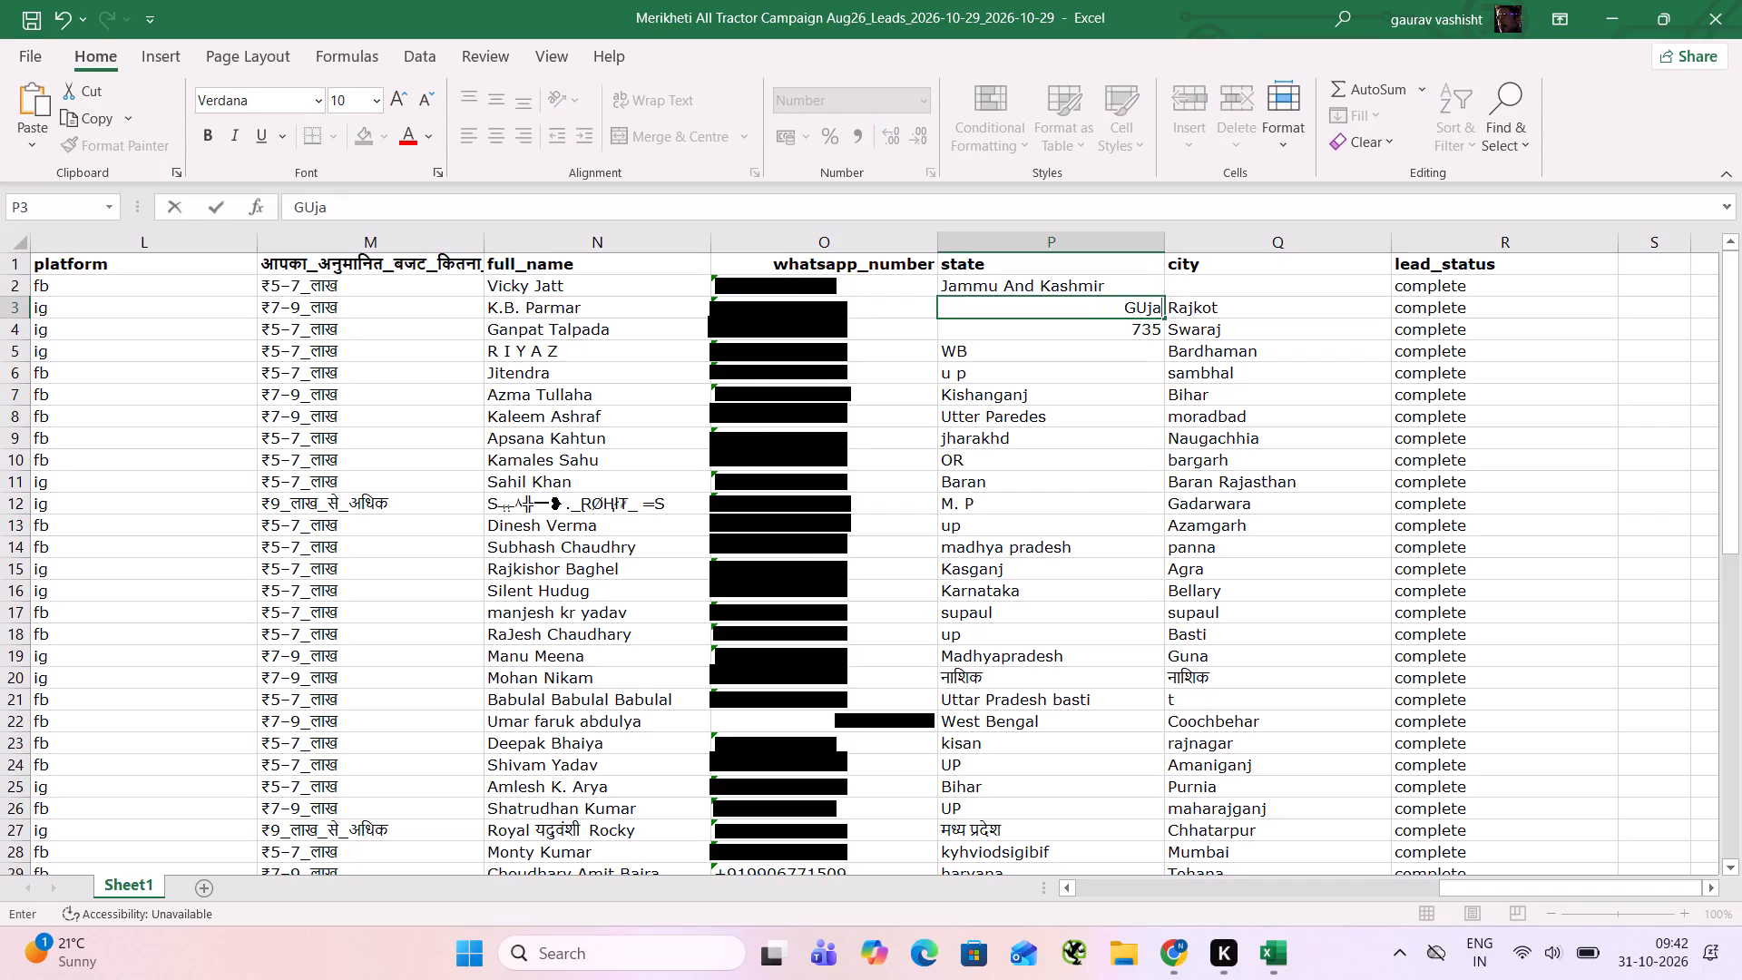
pyautogui.press('BackSpace')
pyautogui.press('BackSpace')
pyautogui.press('BackSpace')
pyautogui.write('ujarat')
pyautogui.press('Right')
# Clear the city and state entries in row 4.
pyautogui.press('Down')
pyautogui.press('BackSpace')
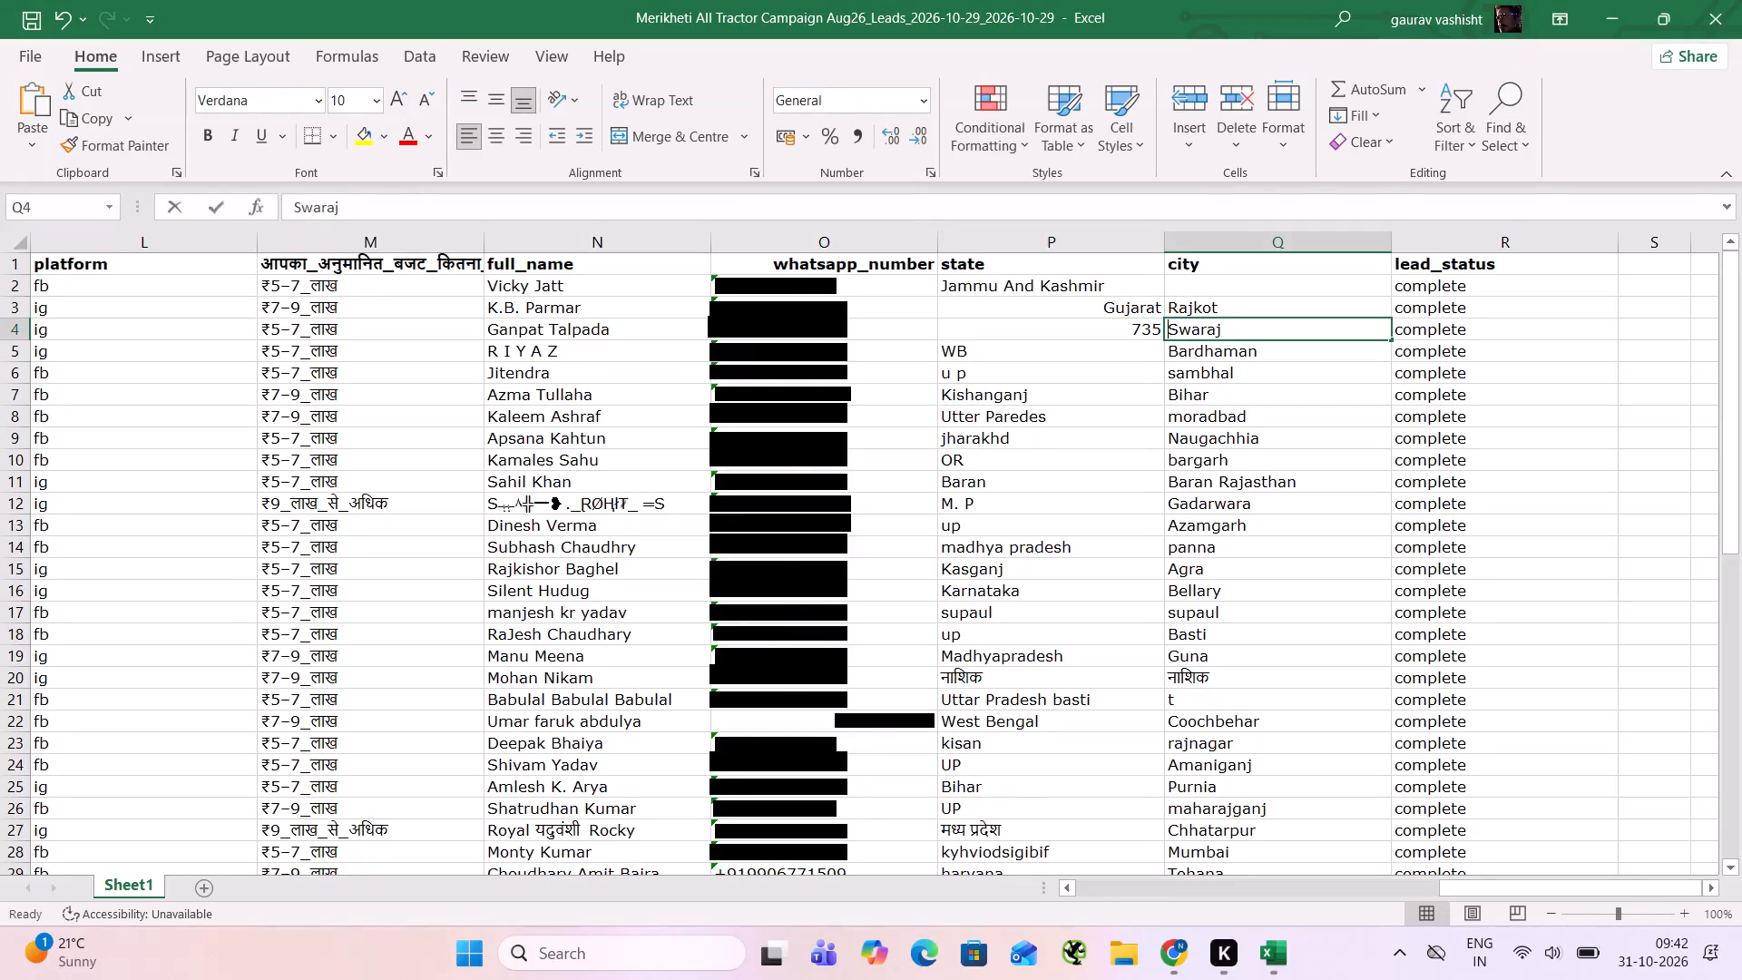
pyautogui.press('Left')
pyautogui.press('BackSpace')
pyautogui.press('Down')
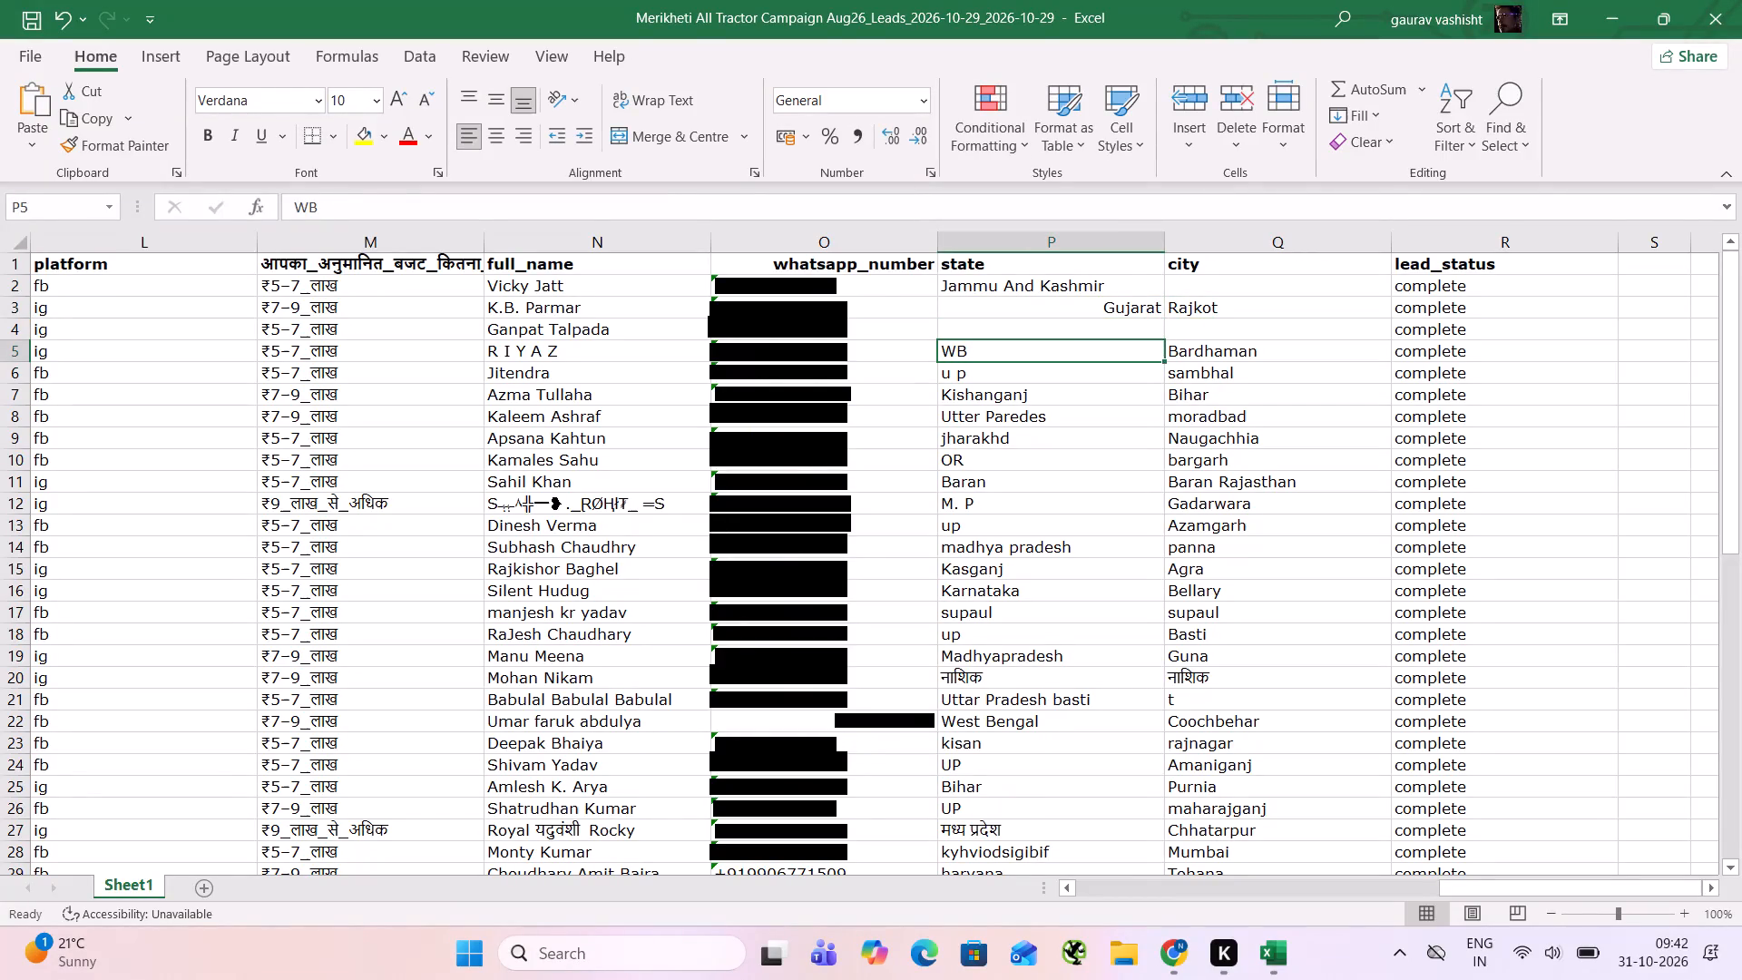
# Set the state in P5 to West Bengal and the state in P6 to Uttar Pradesh.
pyautogui.write('Wes')
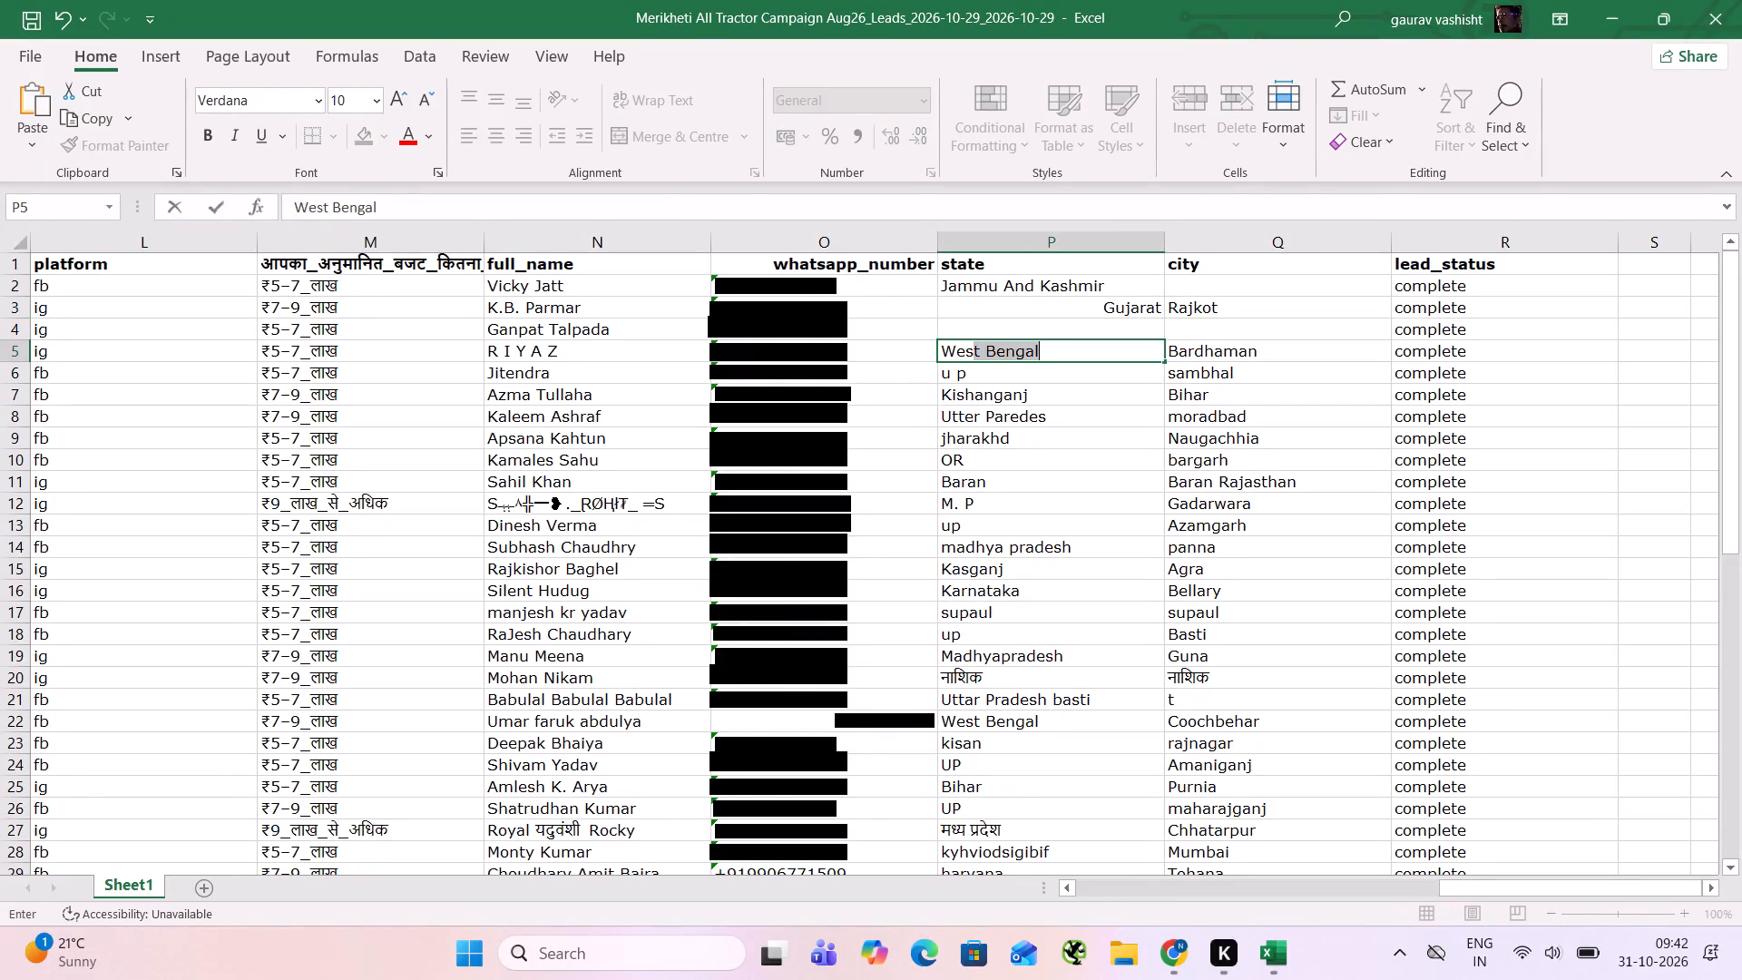
pyautogui.press('Return')
pyautogui.write('Utt')
pyautogui.write('ar')
pyautogui.press('space')
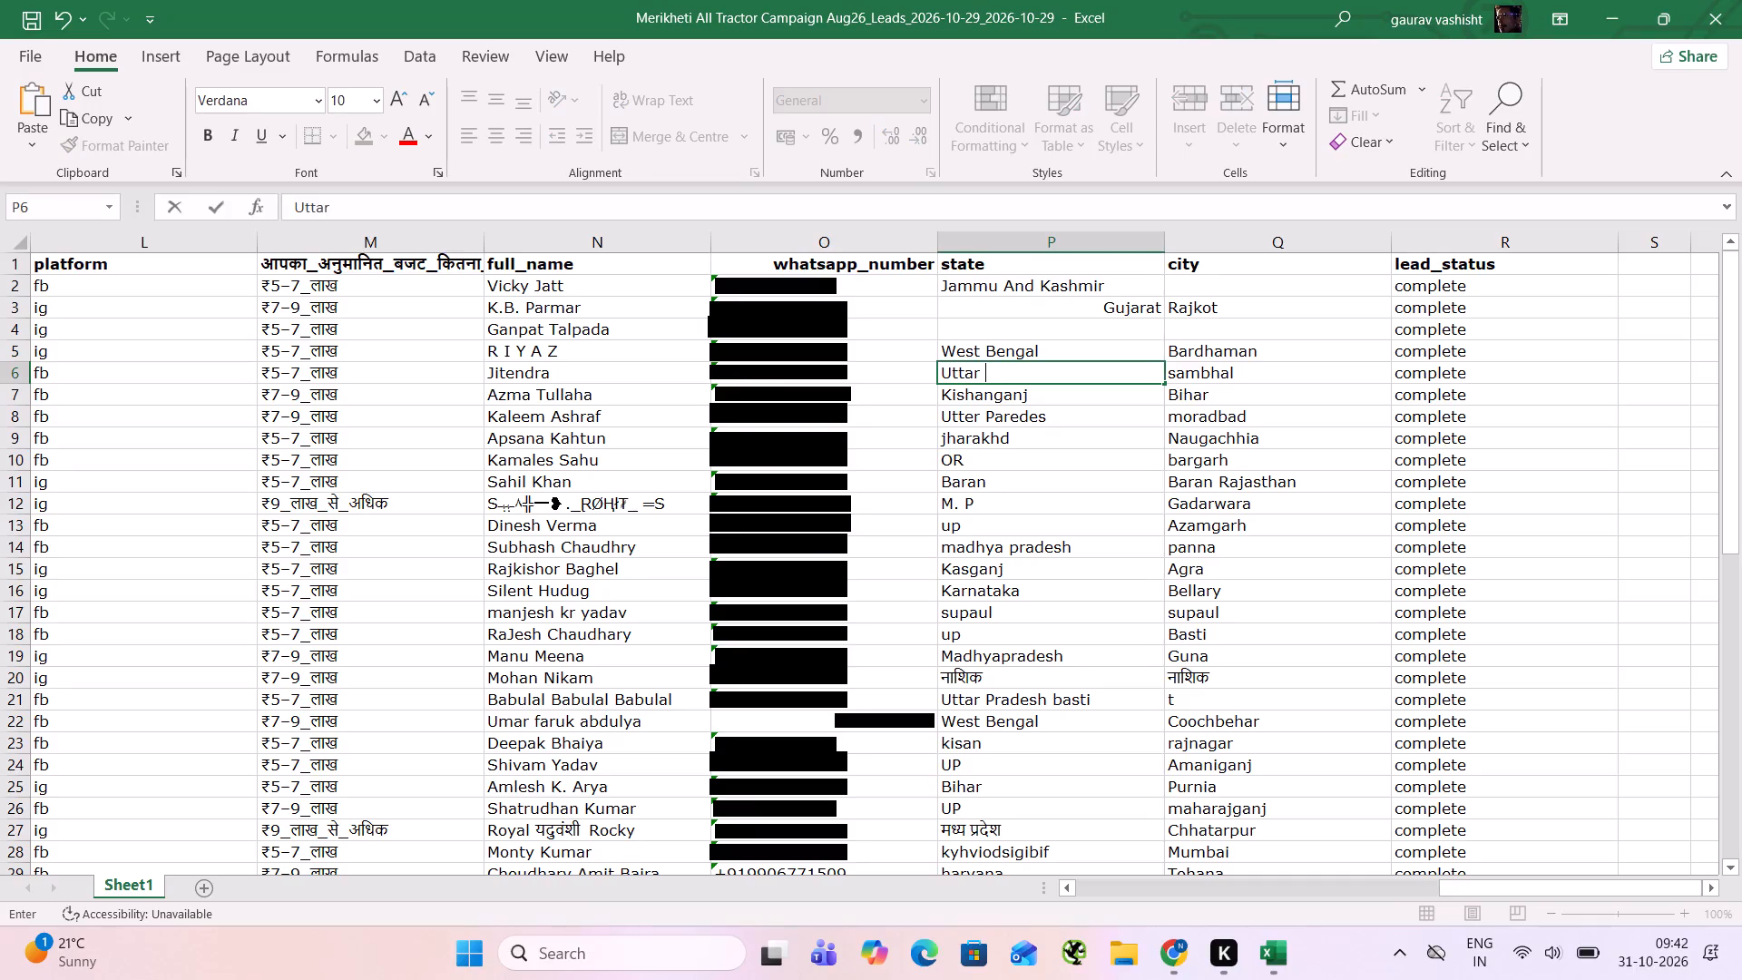
pyautogui.hotkey('shift', 'p')
pyautogui.press('r')
pyautogui.write('adesh')
pyautogui.press('Right')
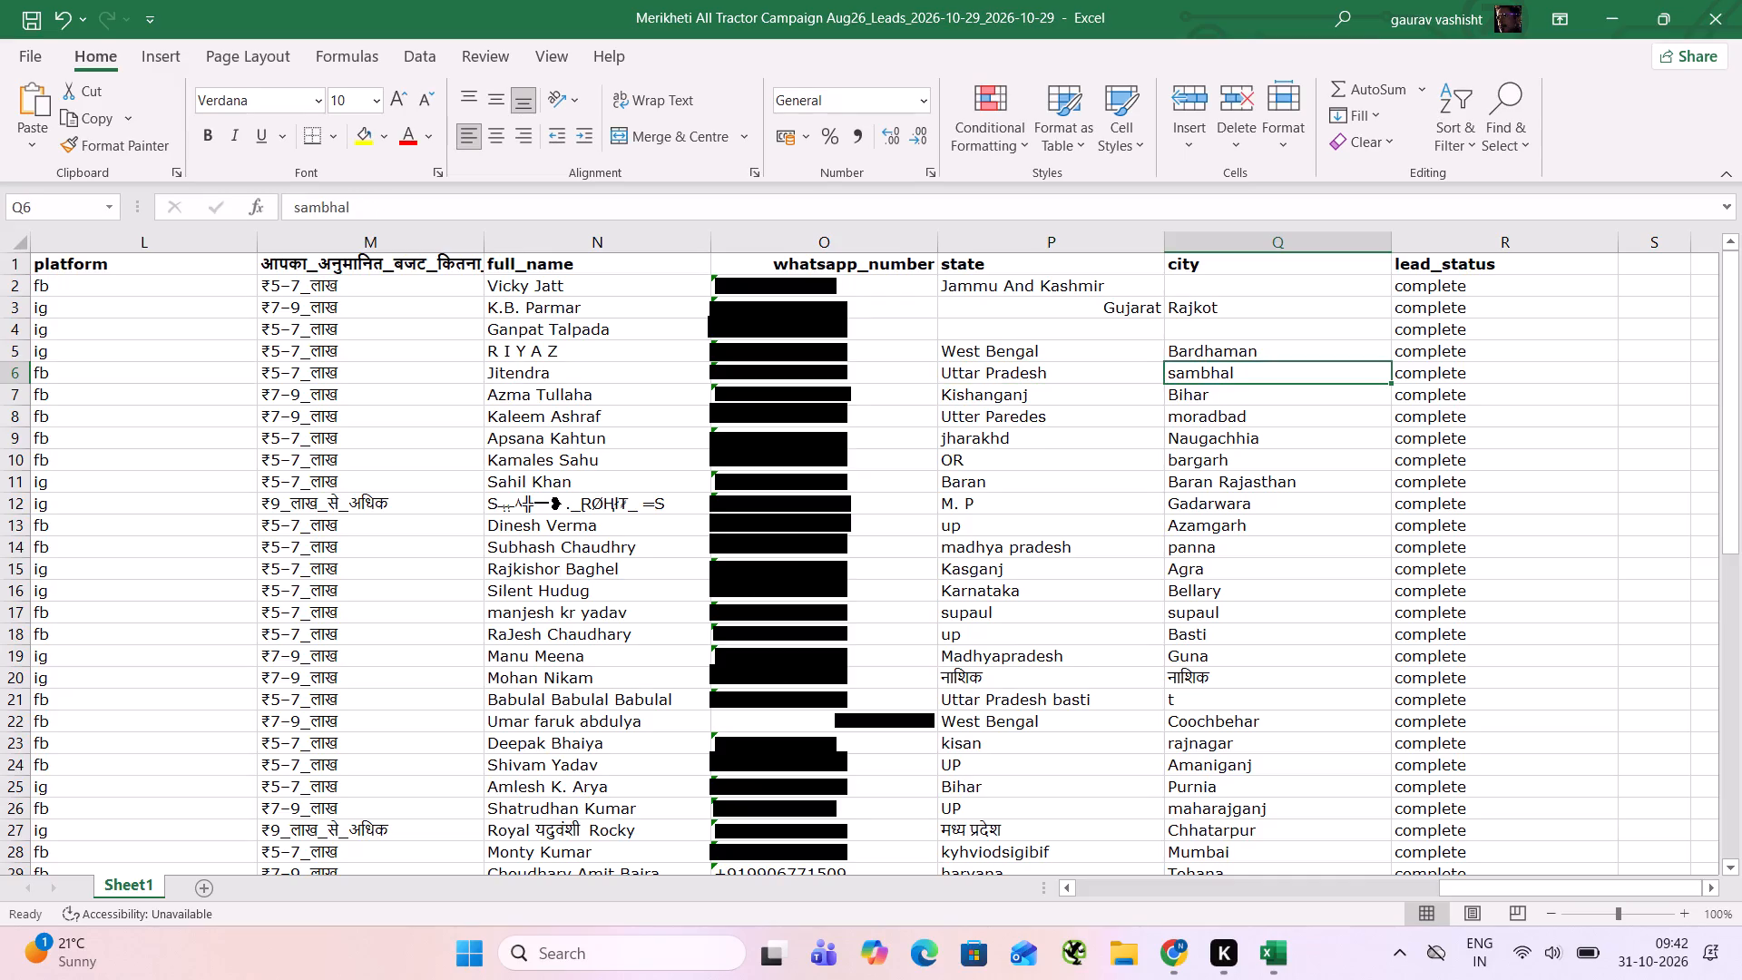
# Correct the city in Q6 to Sambhal with a capital first letter.
pyautogui.press('Down')
pyautogui.press('Up')
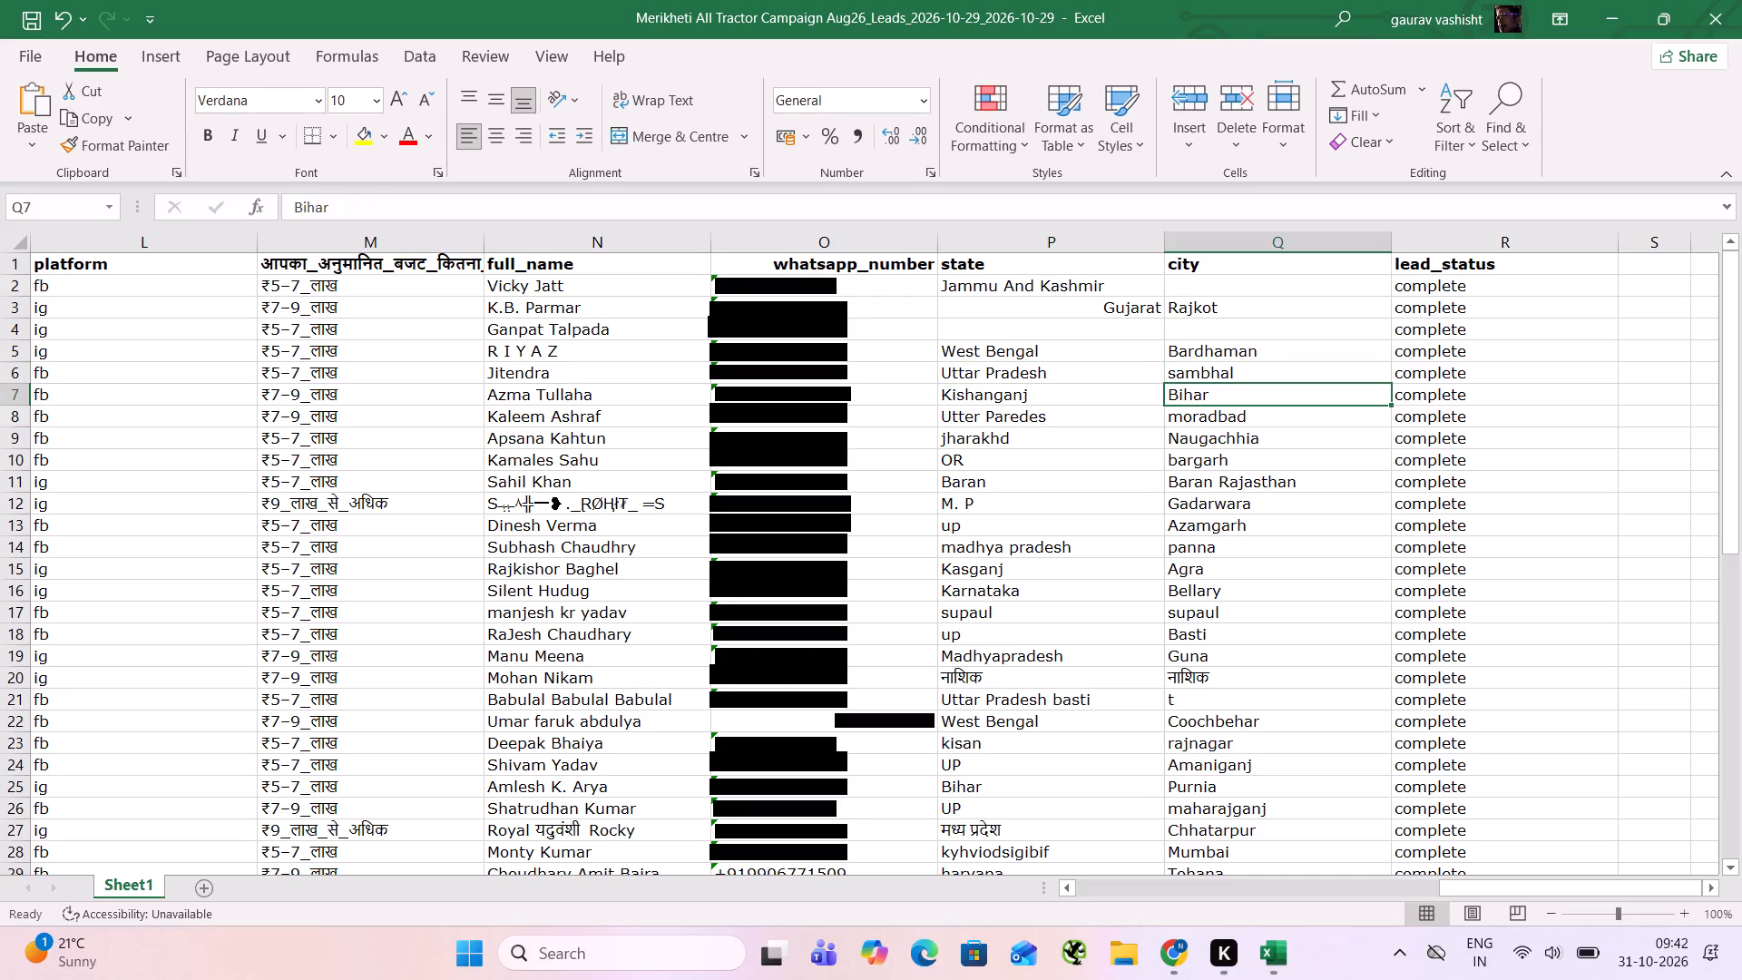
pyautogui.write('Sambhal')
pyautogui.press('Down')
# Fix the swapped entries in row 7 by moving Kishanganj into the city cell Q7 and setting the state in P7 to Bihar.
pyautogui.press('Left')
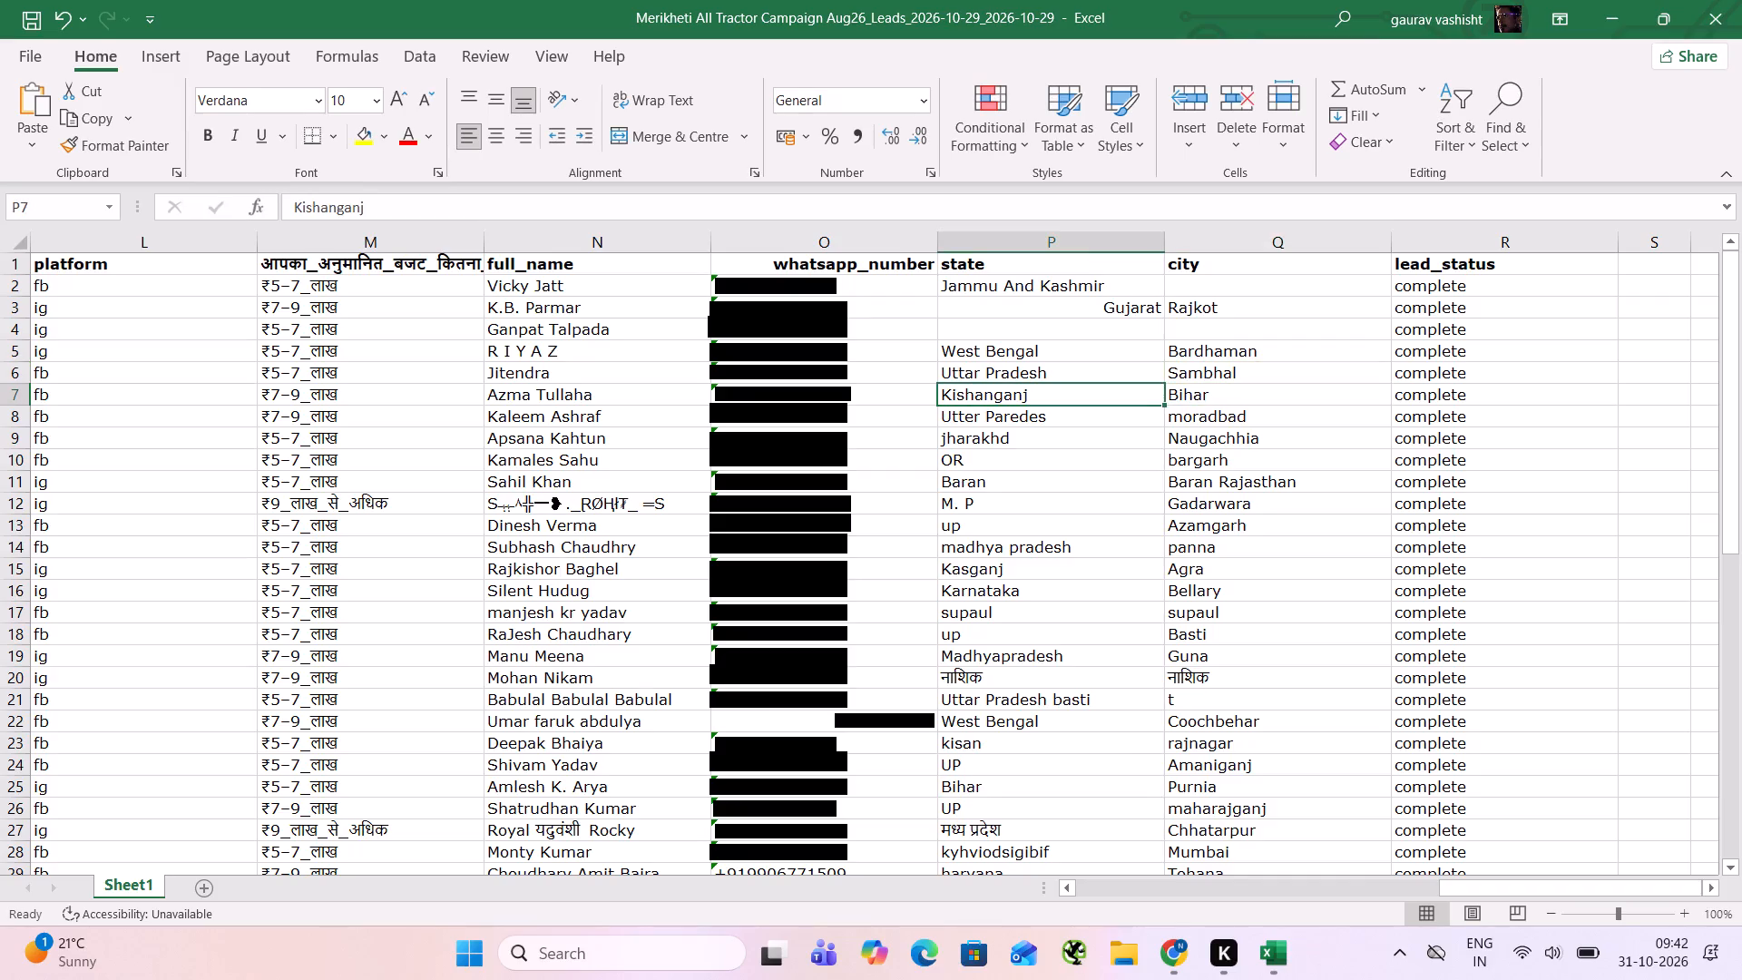
pyautogui.hotkey('ctrl', 'x')
pyautogui.press('Right')
pyautogui.hotkey('ctrl', 'v')
pyautogui.press('Left')
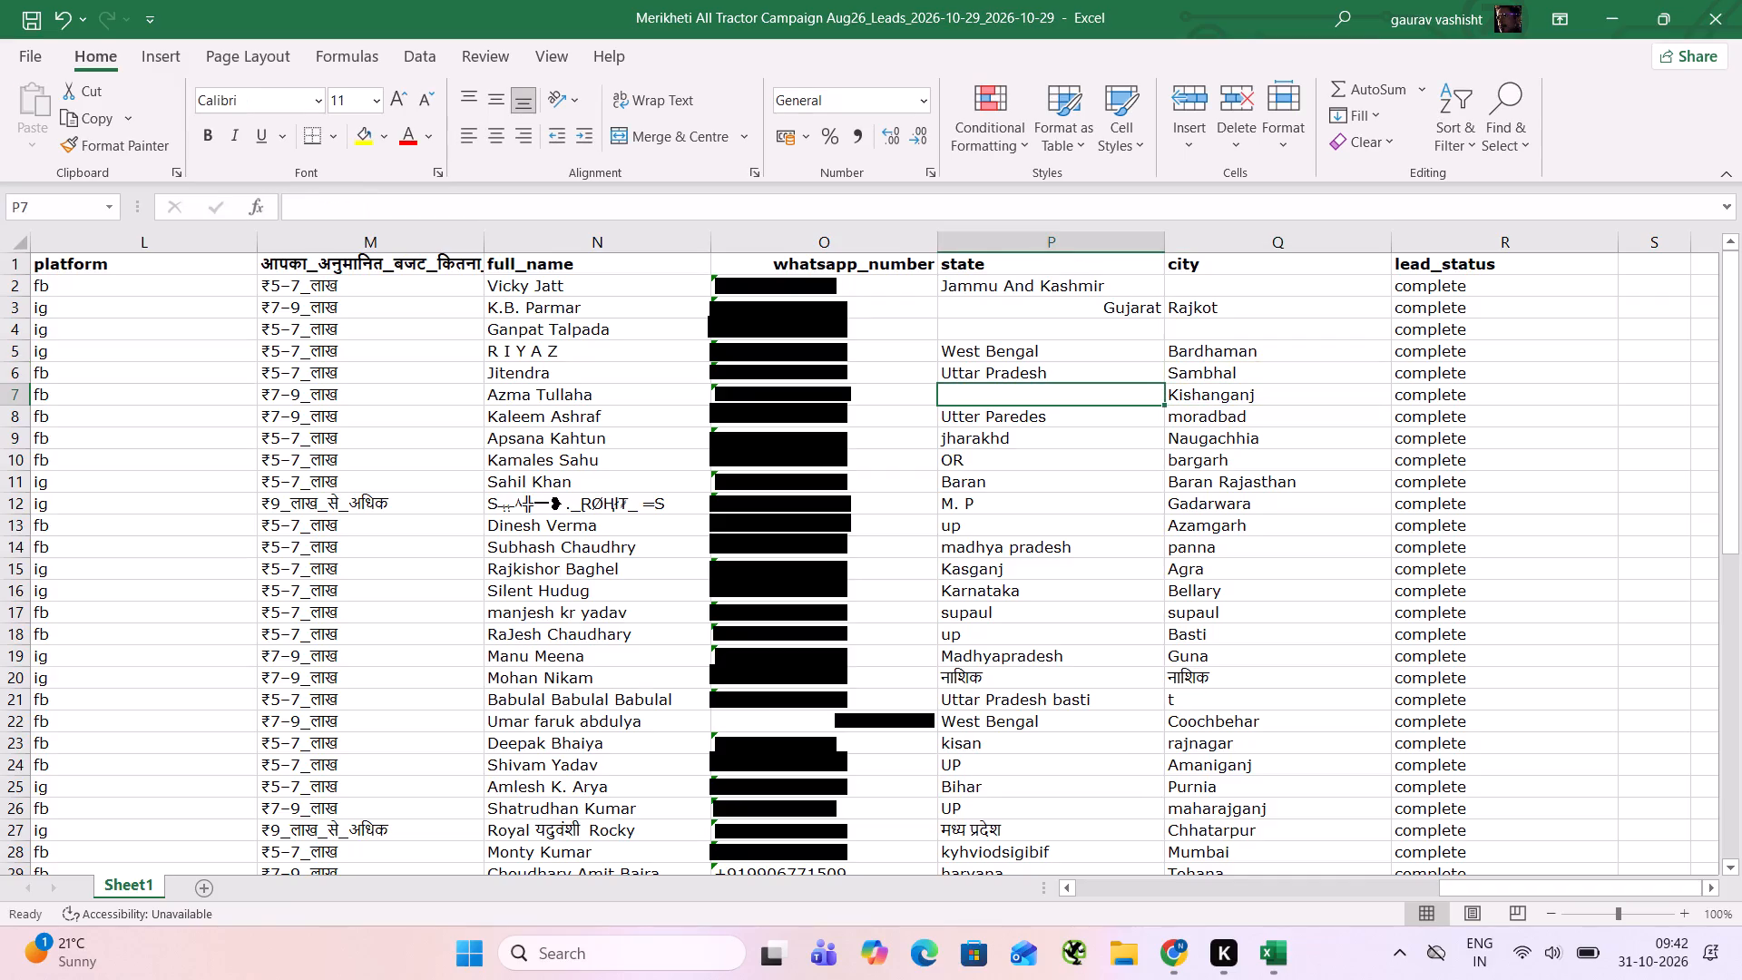
pyautogui.write('Biahr')
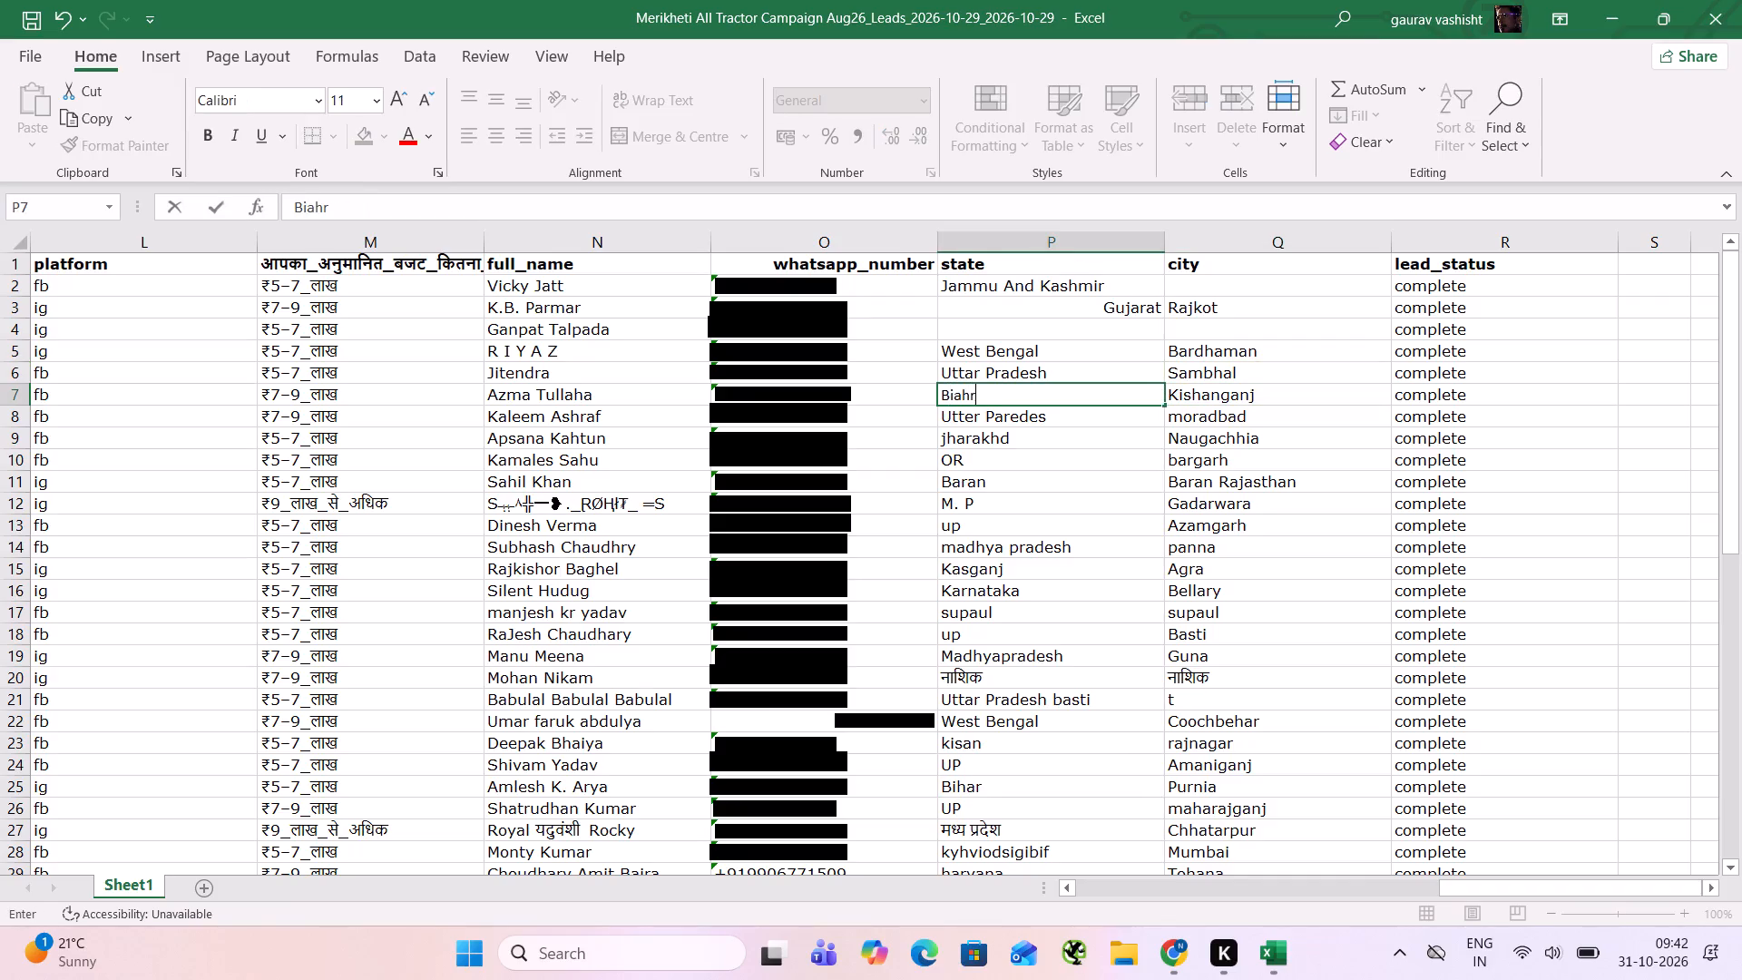
pyautogui.press('BackSpace')
pyautogui.press('BackSpace')
pyautogui.press('BackSpace')
pyautogui.write('har')
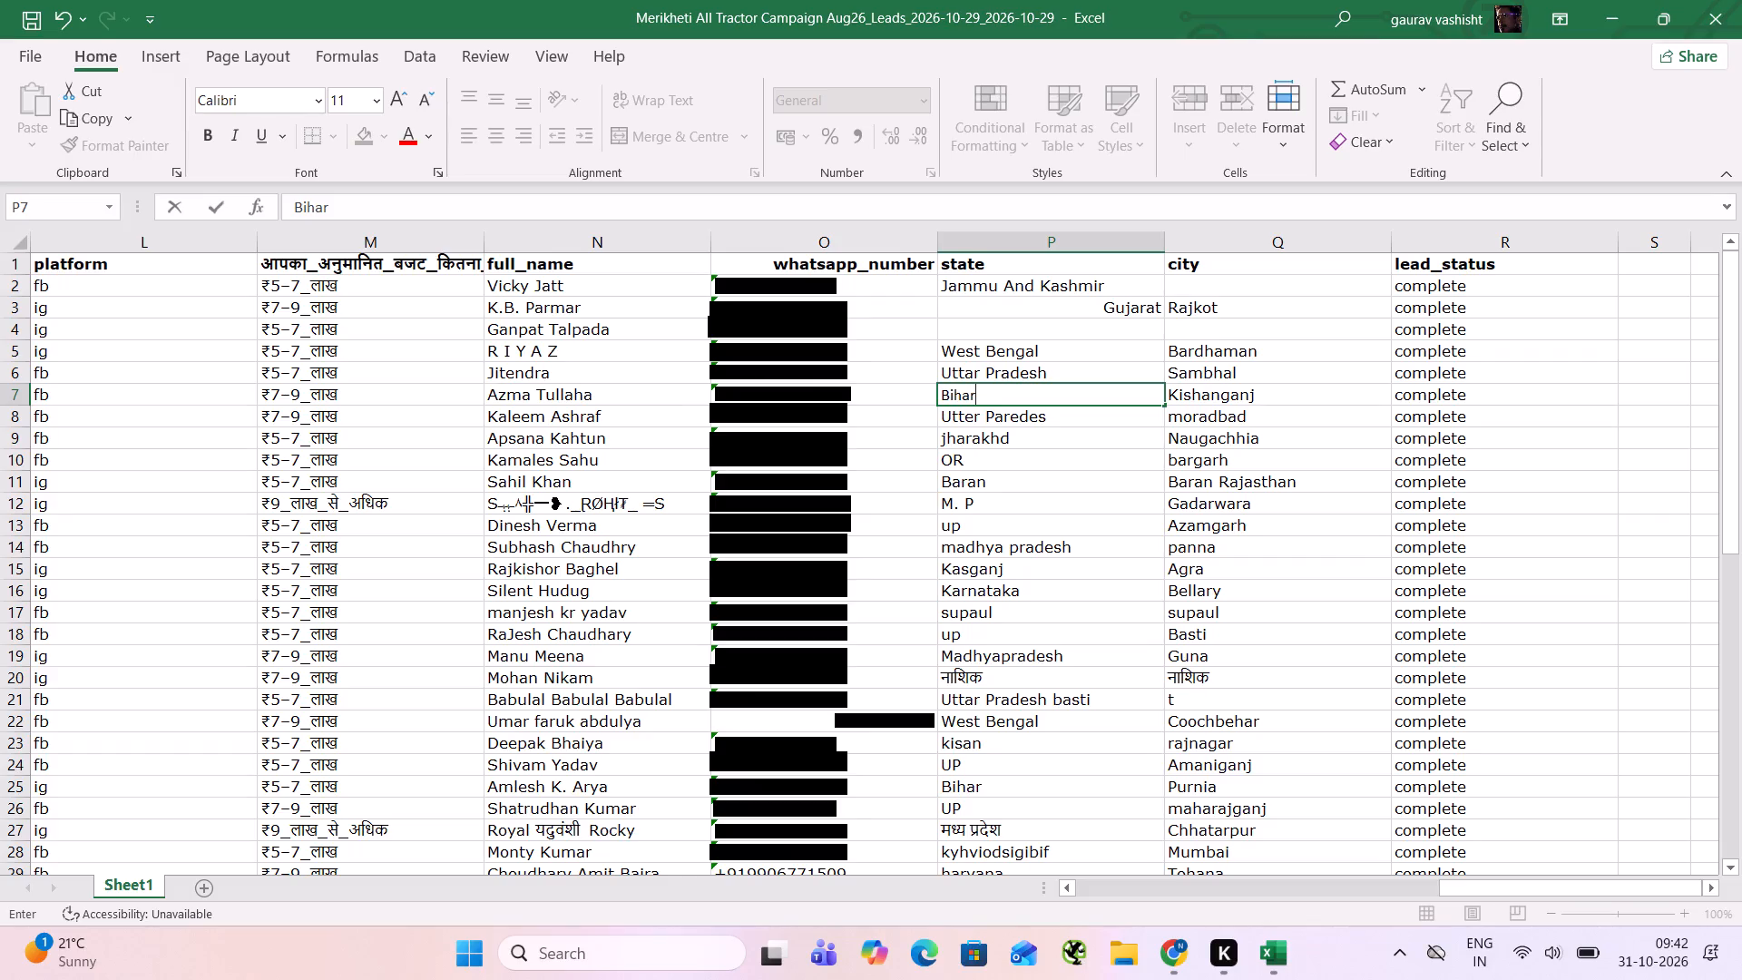
pyautogui.press('Up')
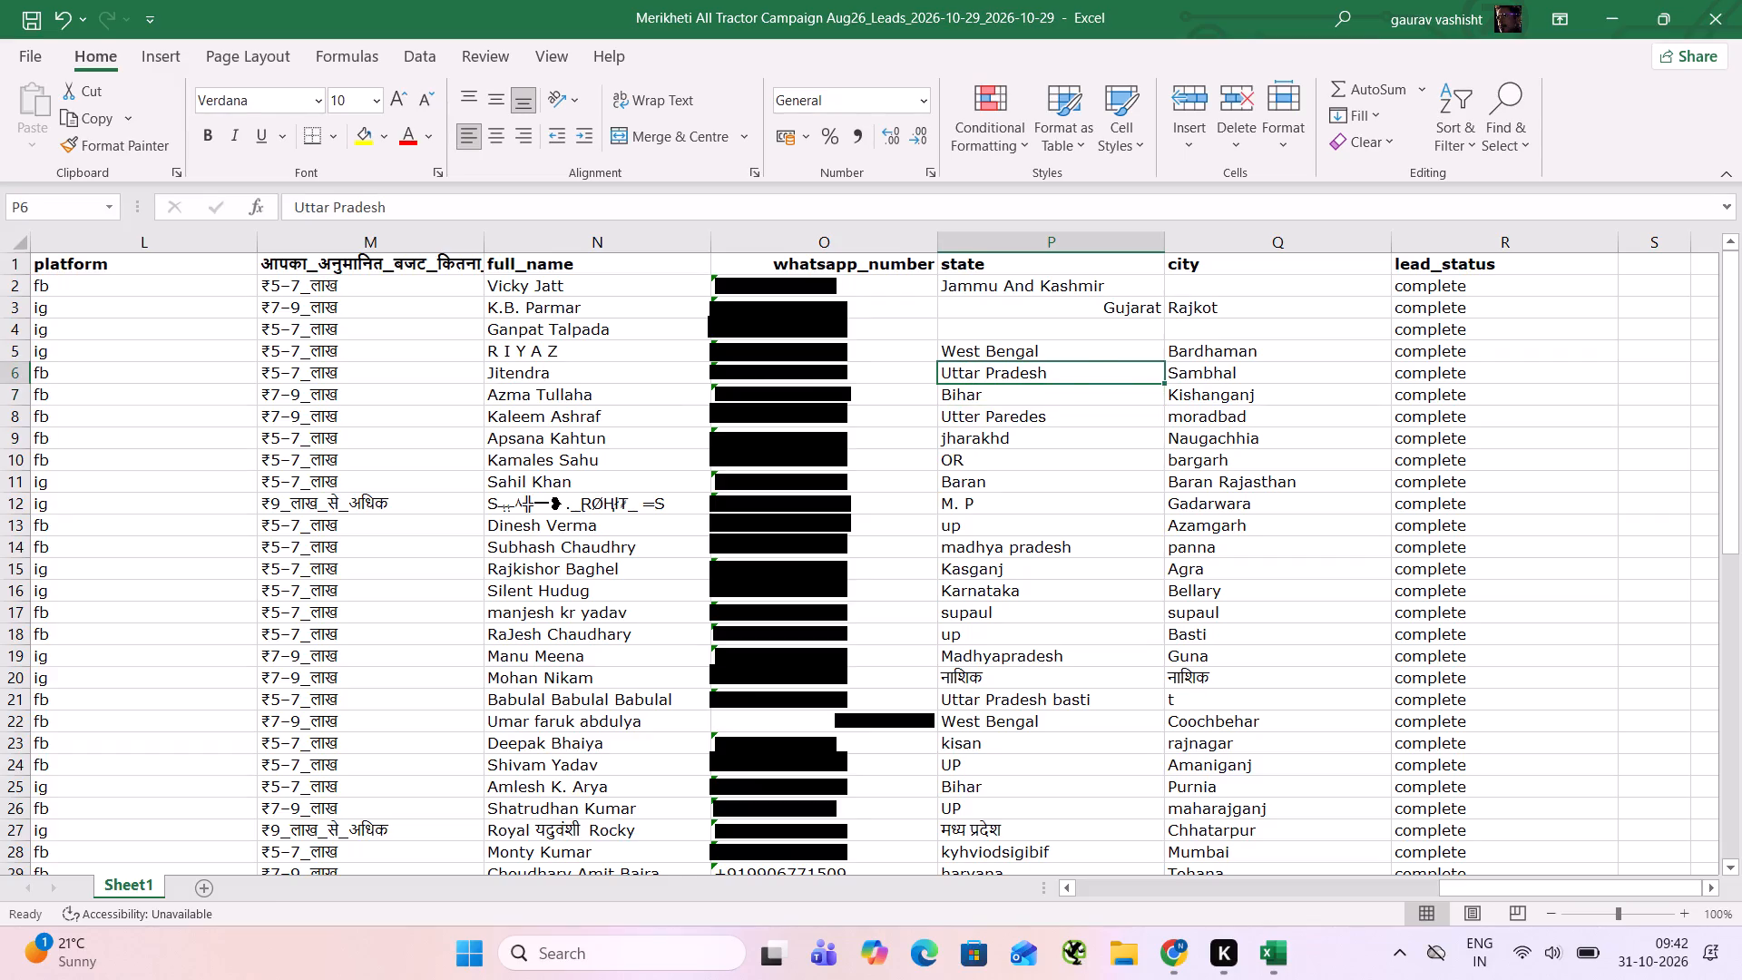
# Copy Uttar Pradesh from P6 into the state cell P8 and set the state in P9 to Jharkhand.
pyautogui.hotkey('ctrl', 'c')
pyautogui.press('Down')
pyautogui.press('Down')
pyautogui.hotkey('ctrl', 'v')
pyautogui.press('Down')
pyautogui.write('Jharkhand')
pyautogui.press('Down')
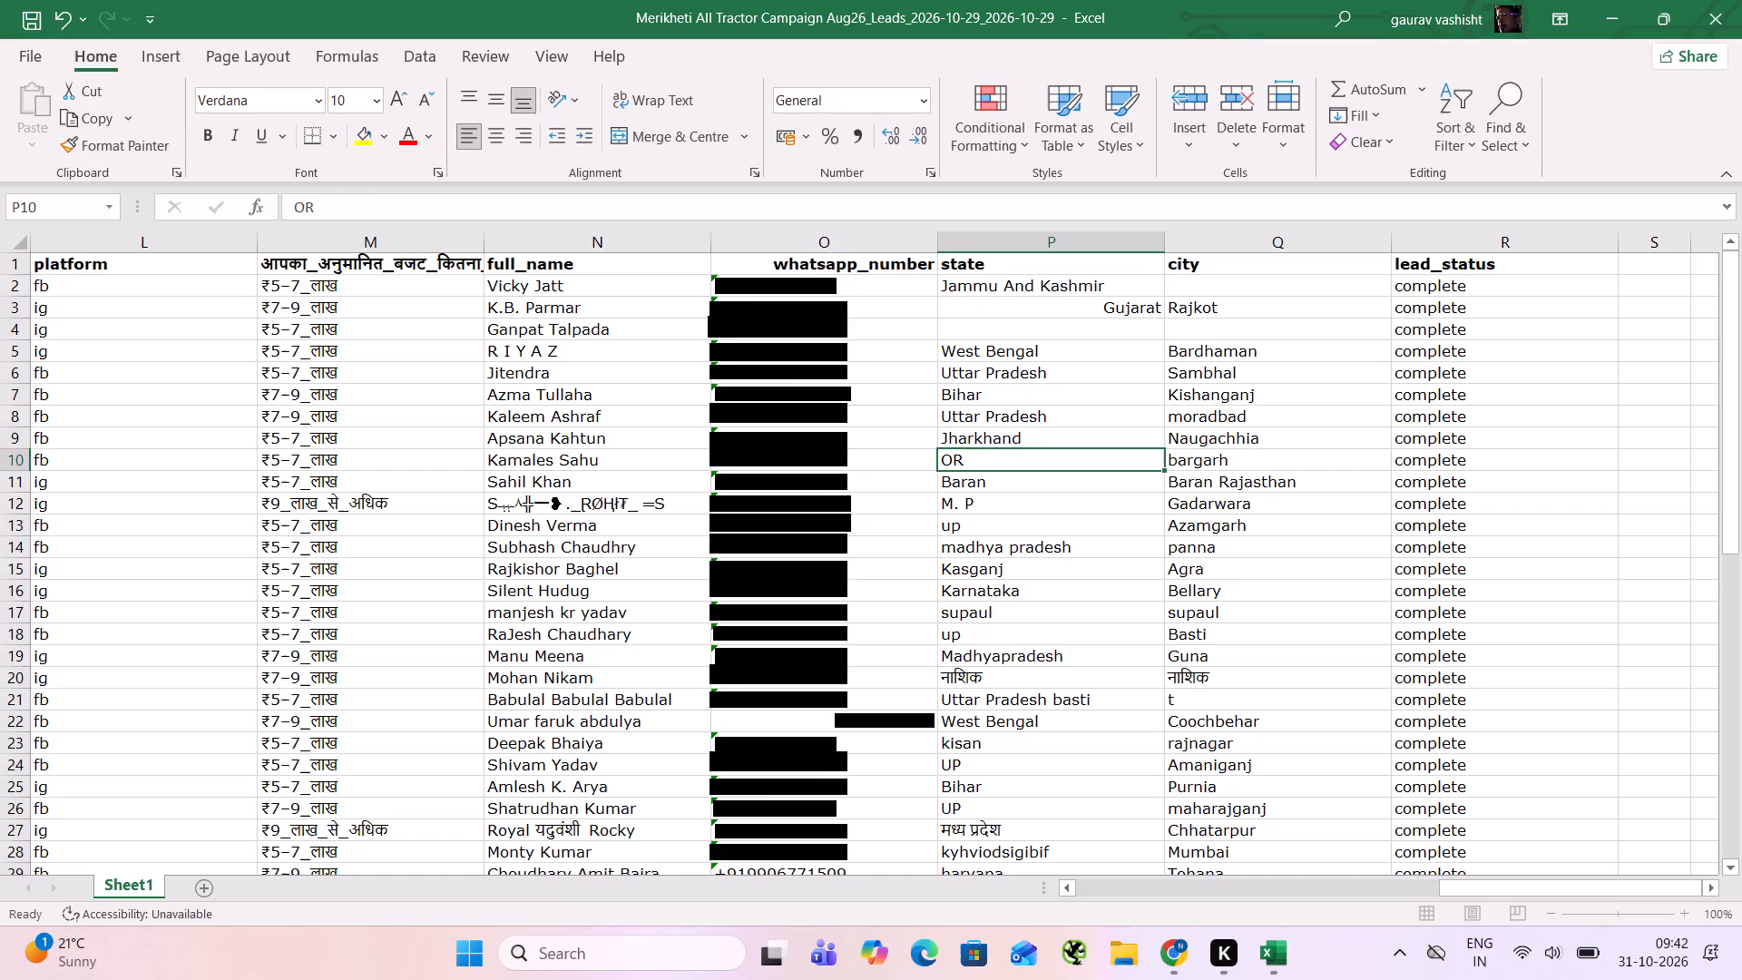
# Clear the state and city entries in row 10.
pyautogui.hotkey('ctrl', 'shift', 'Down')
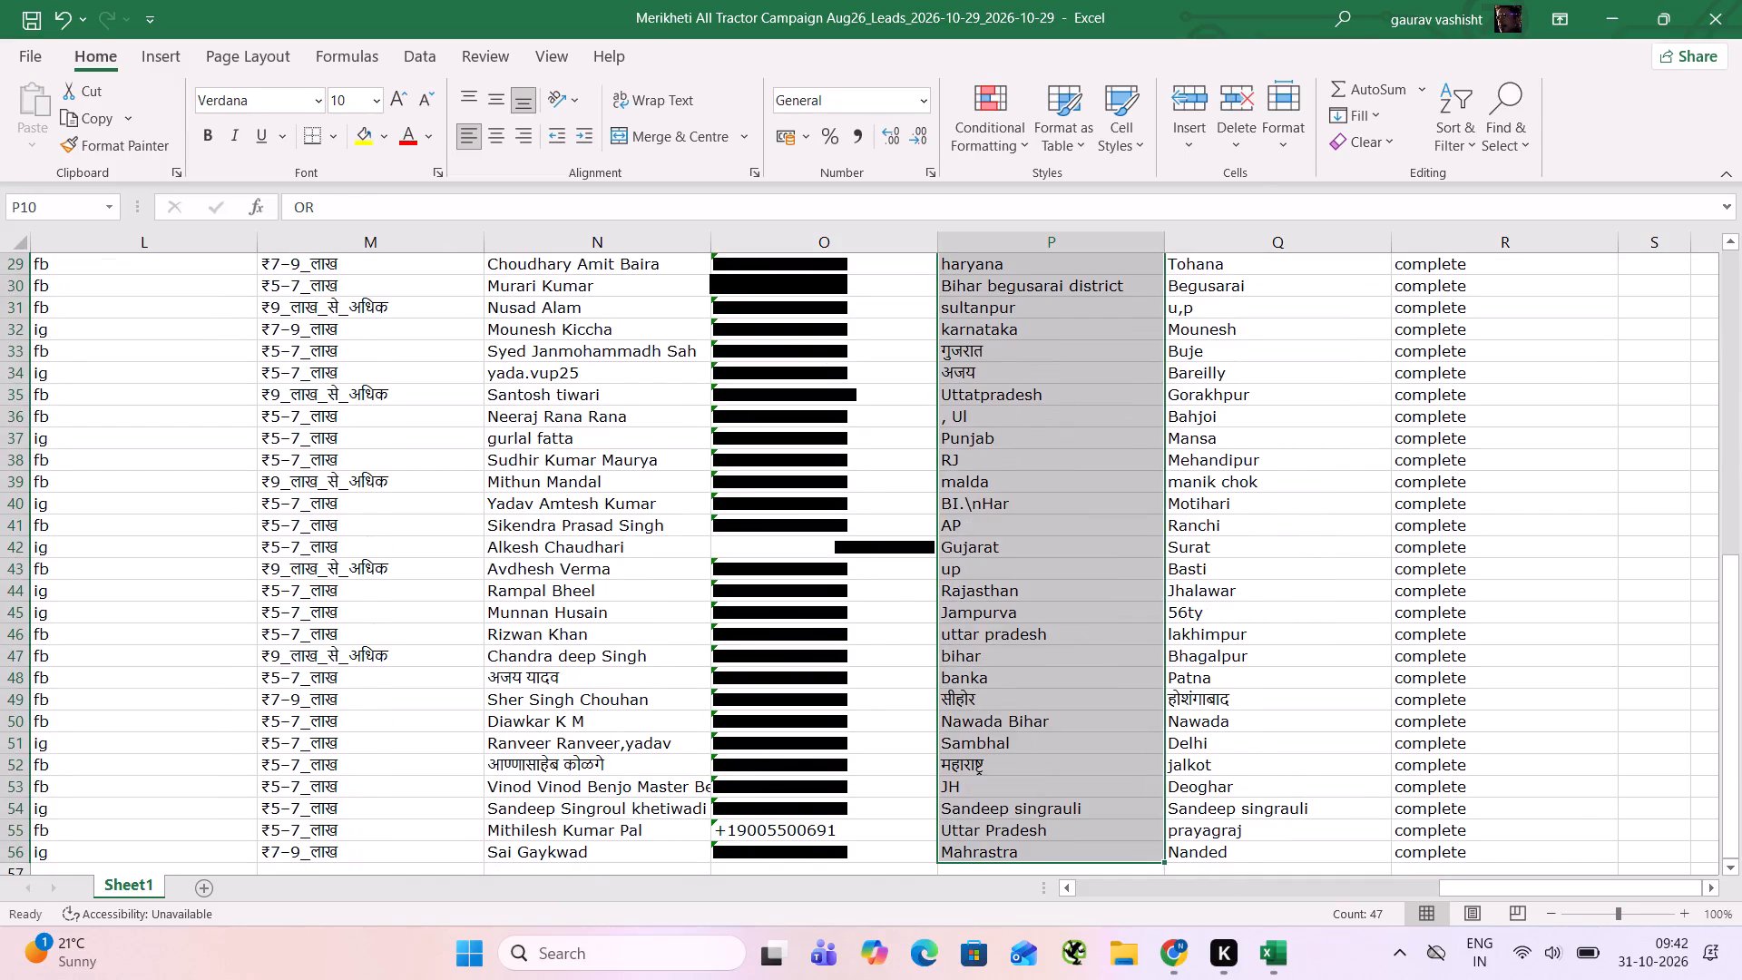
pyautogui.press('Up')
pyautogui.press('Down')
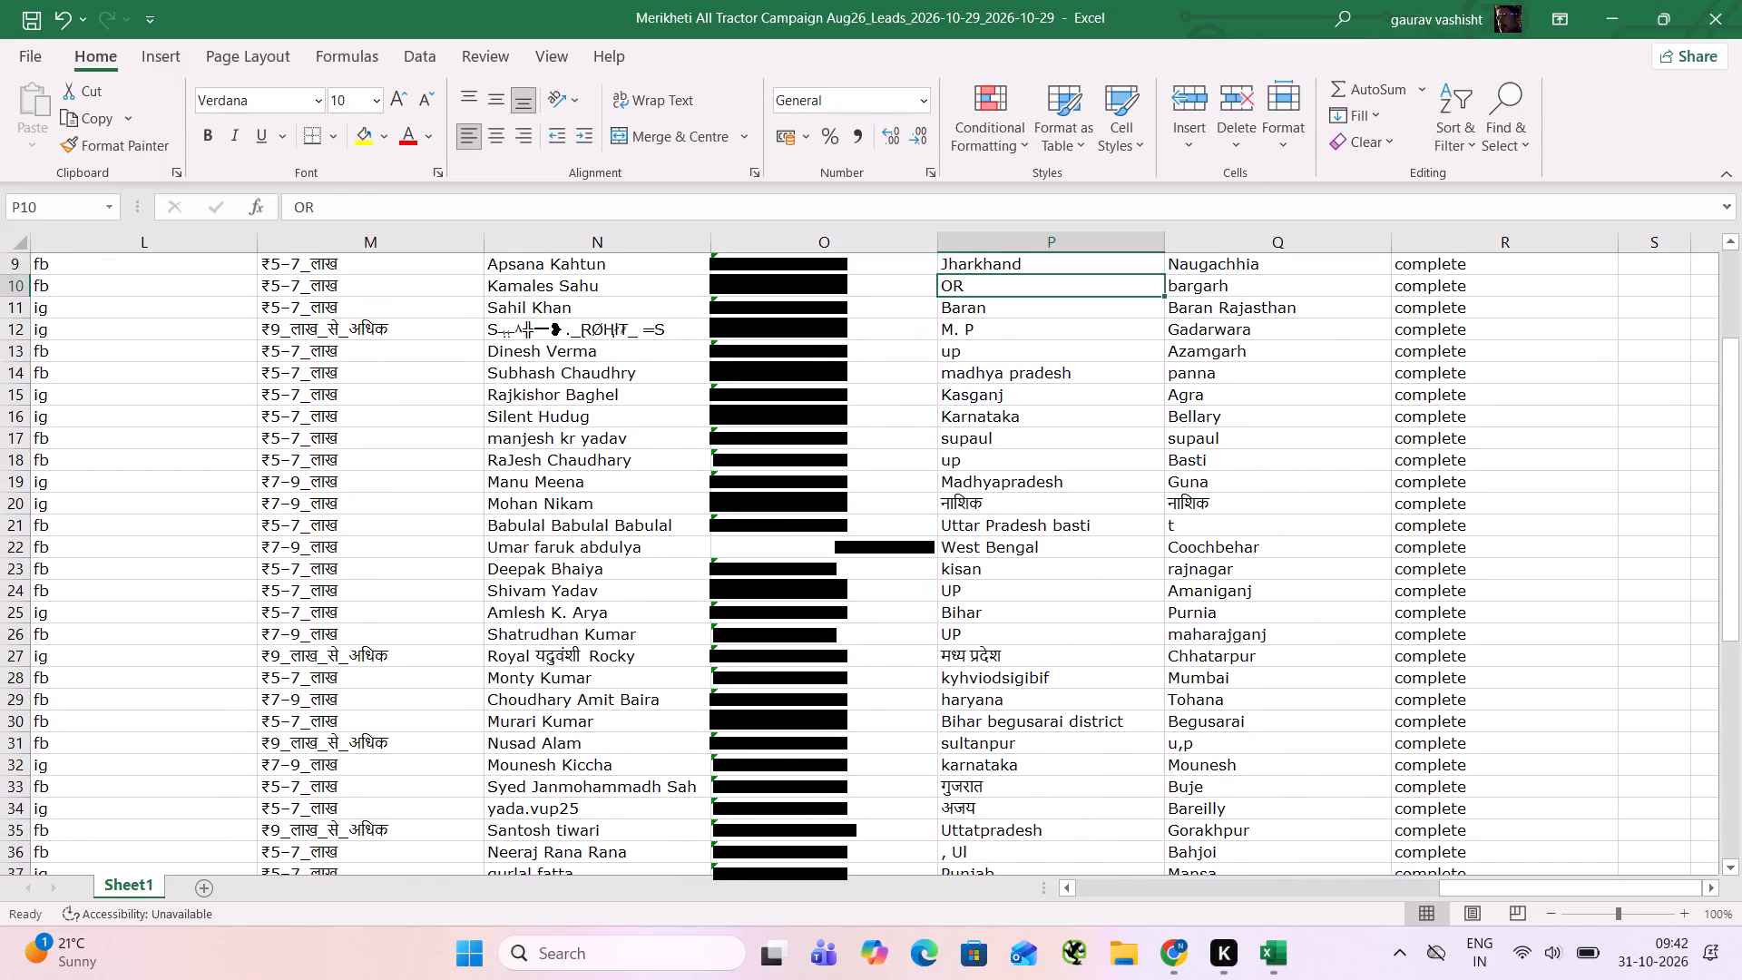
pyautogui.press('BackSpace')
pyautogui.press('Right')
pyautogui.press('BackSpace')
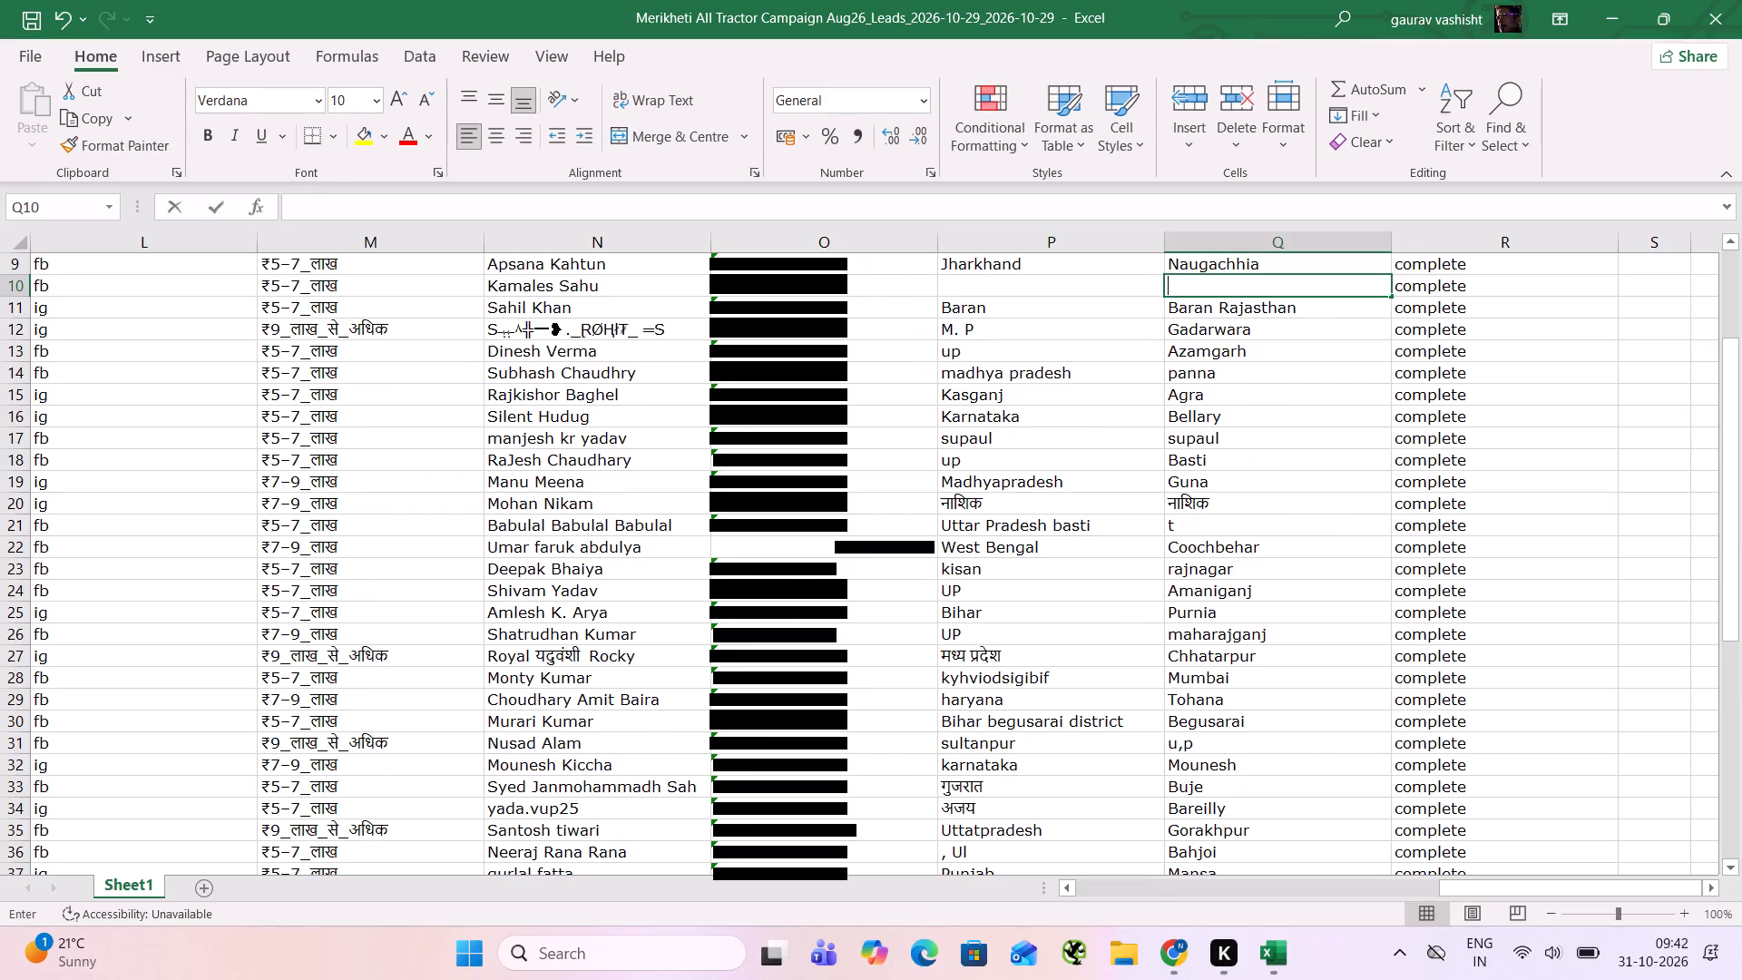
pyautogui.press('Down')
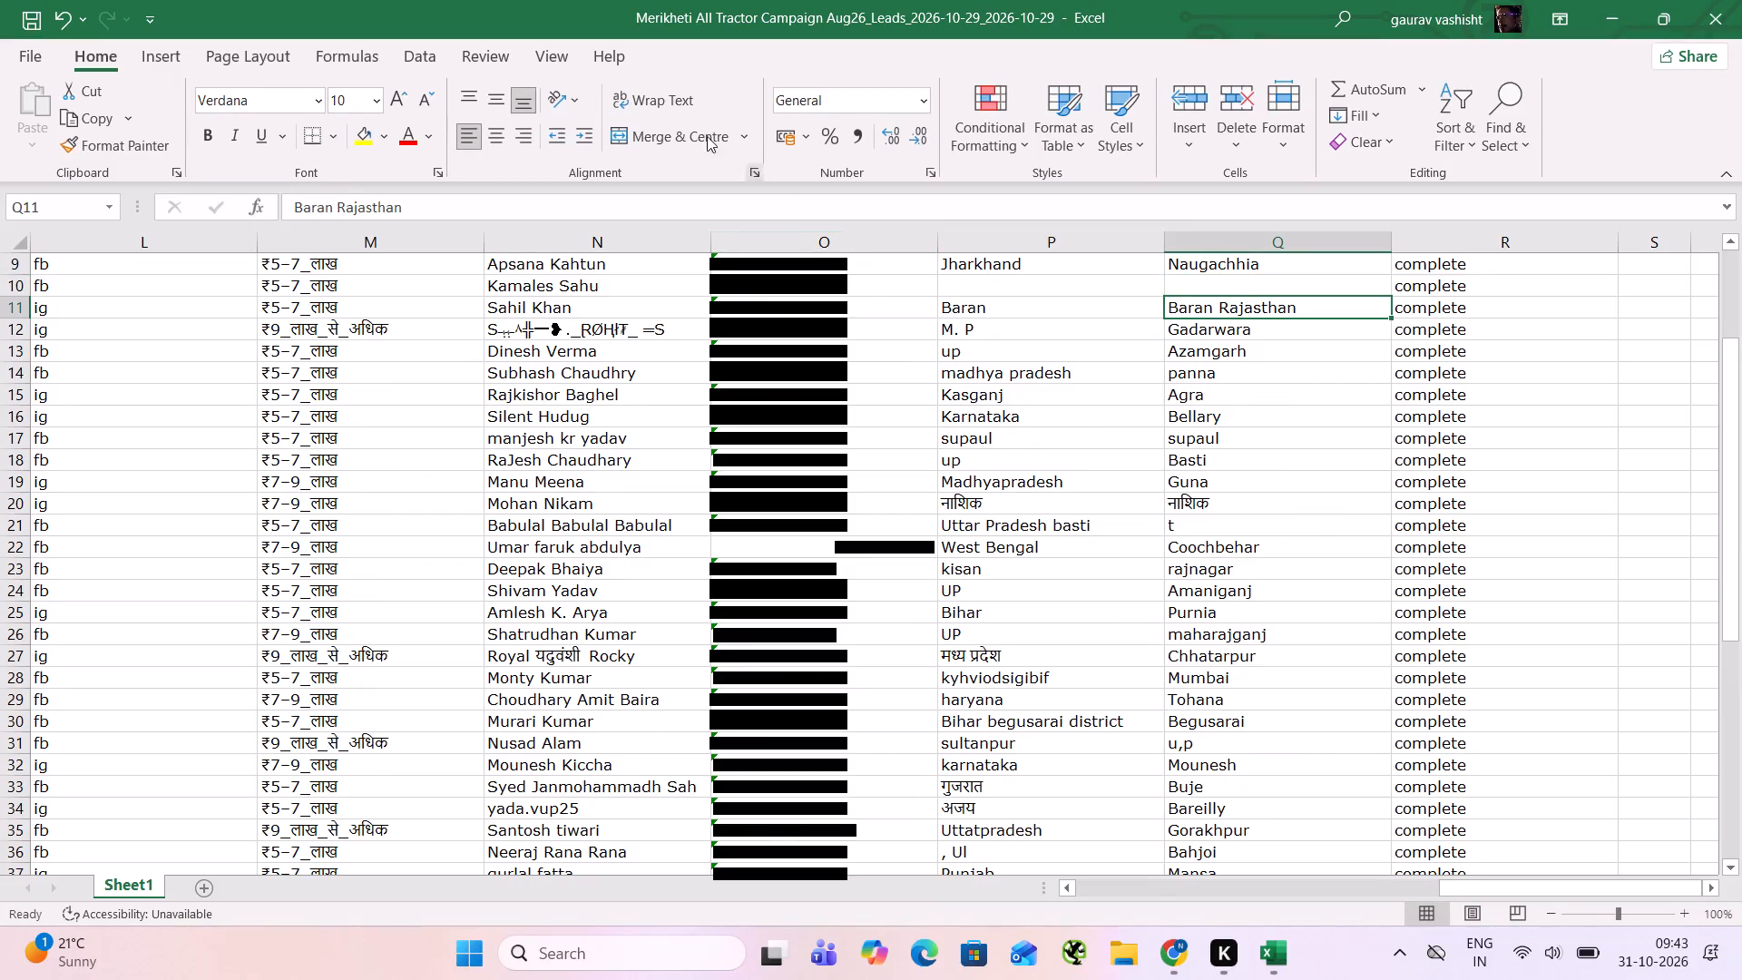
# Cut Rajasthan out of the city entry in Q11 and paste it as the state in P11, leaving Baran as the city.
pyautogui.moveTo(338, 211); pyautogui.dragTo(478, 215)
pyautogui.hotkey('ctrl', 'x')
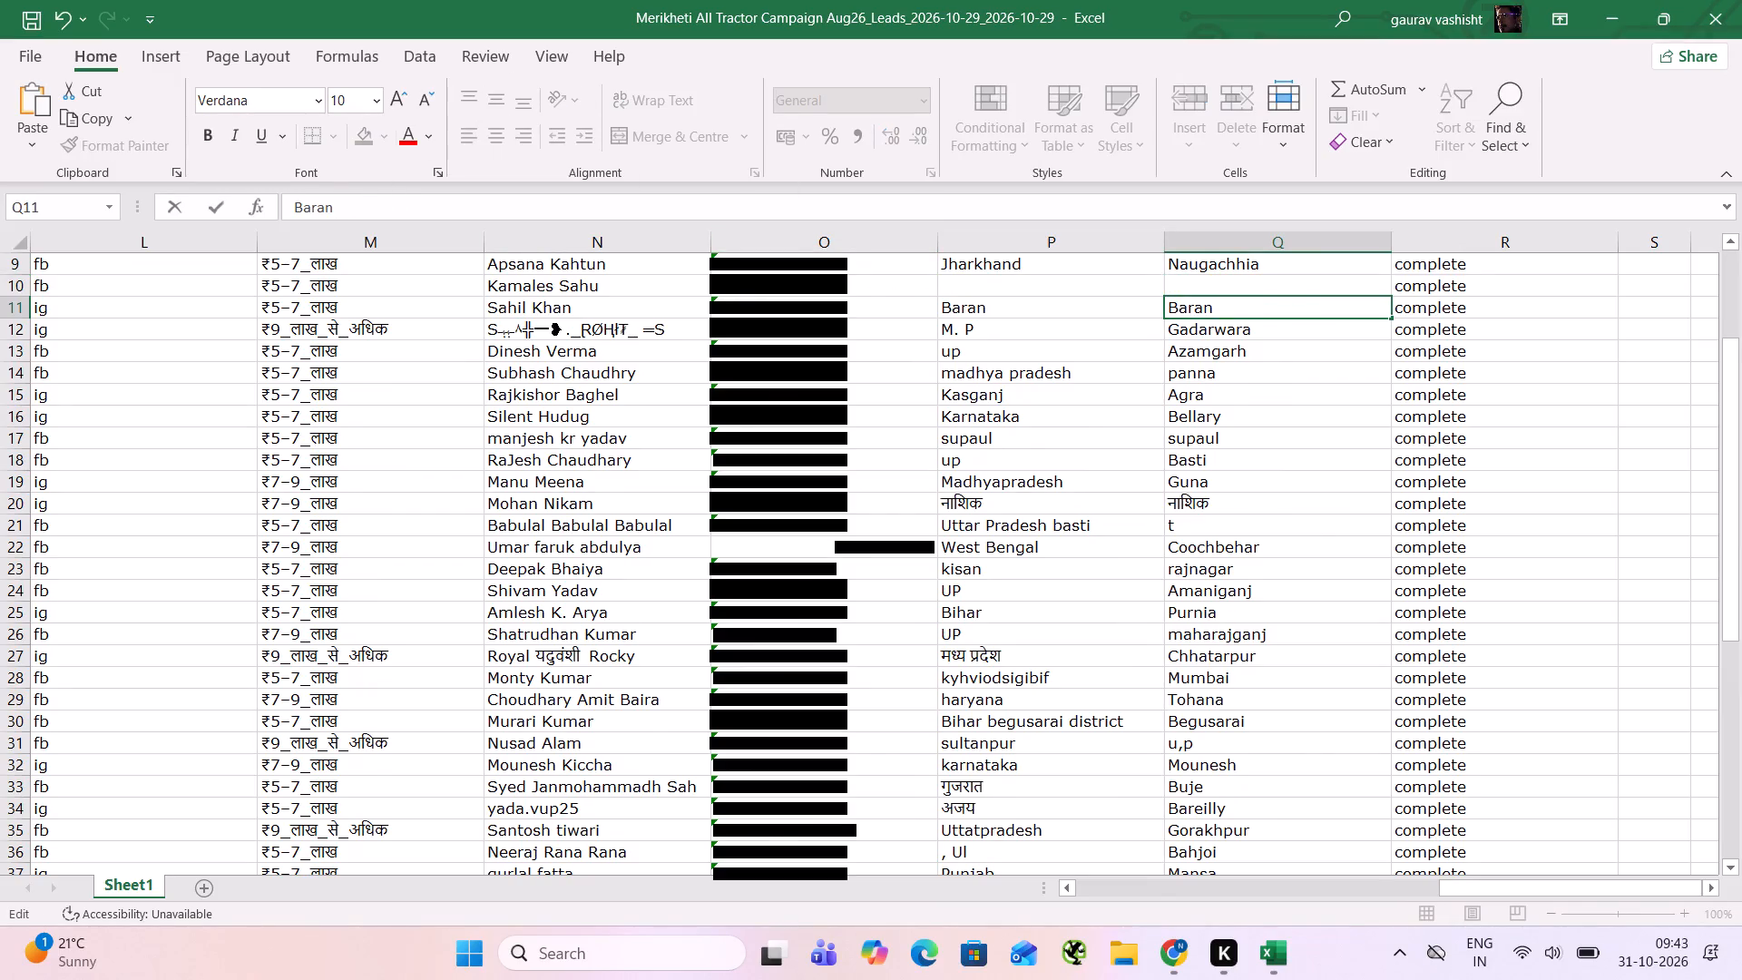
pyautogui.click(960, 305)
pyautogui.hotkey('ctrl', 'v')
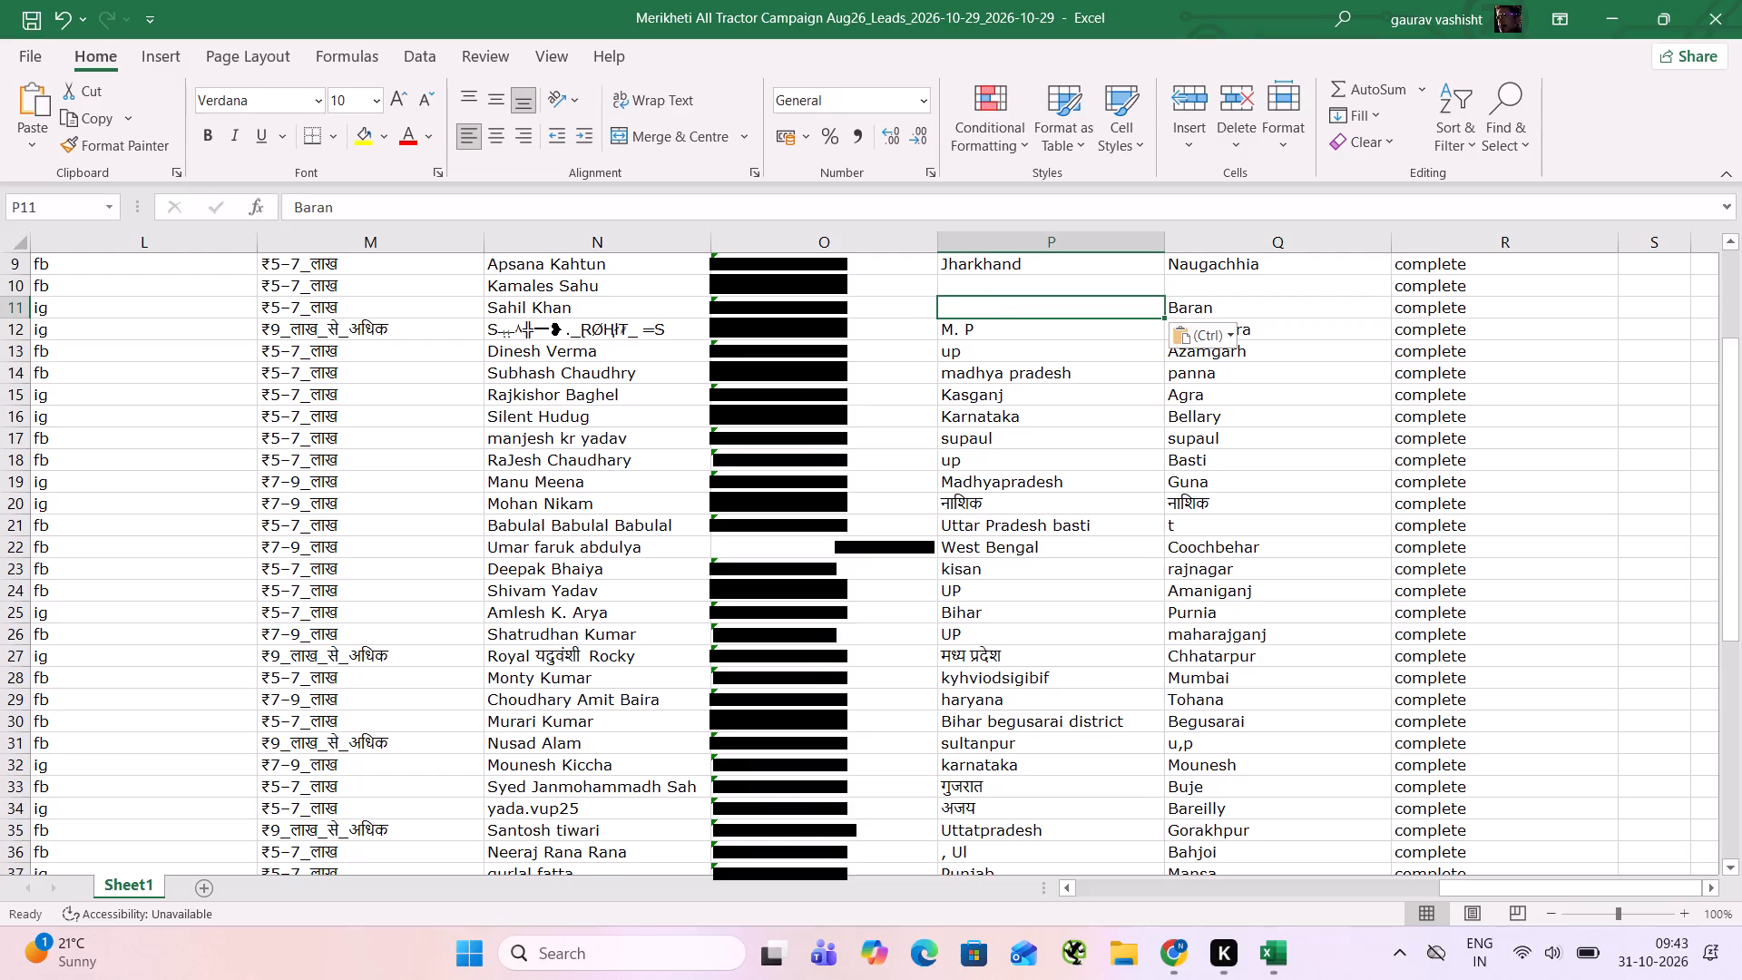
# Set the state in P12 to Madhya Pradesh and the state in P13 to Uttar Pradesh.
pyautogui.click(970, 333)
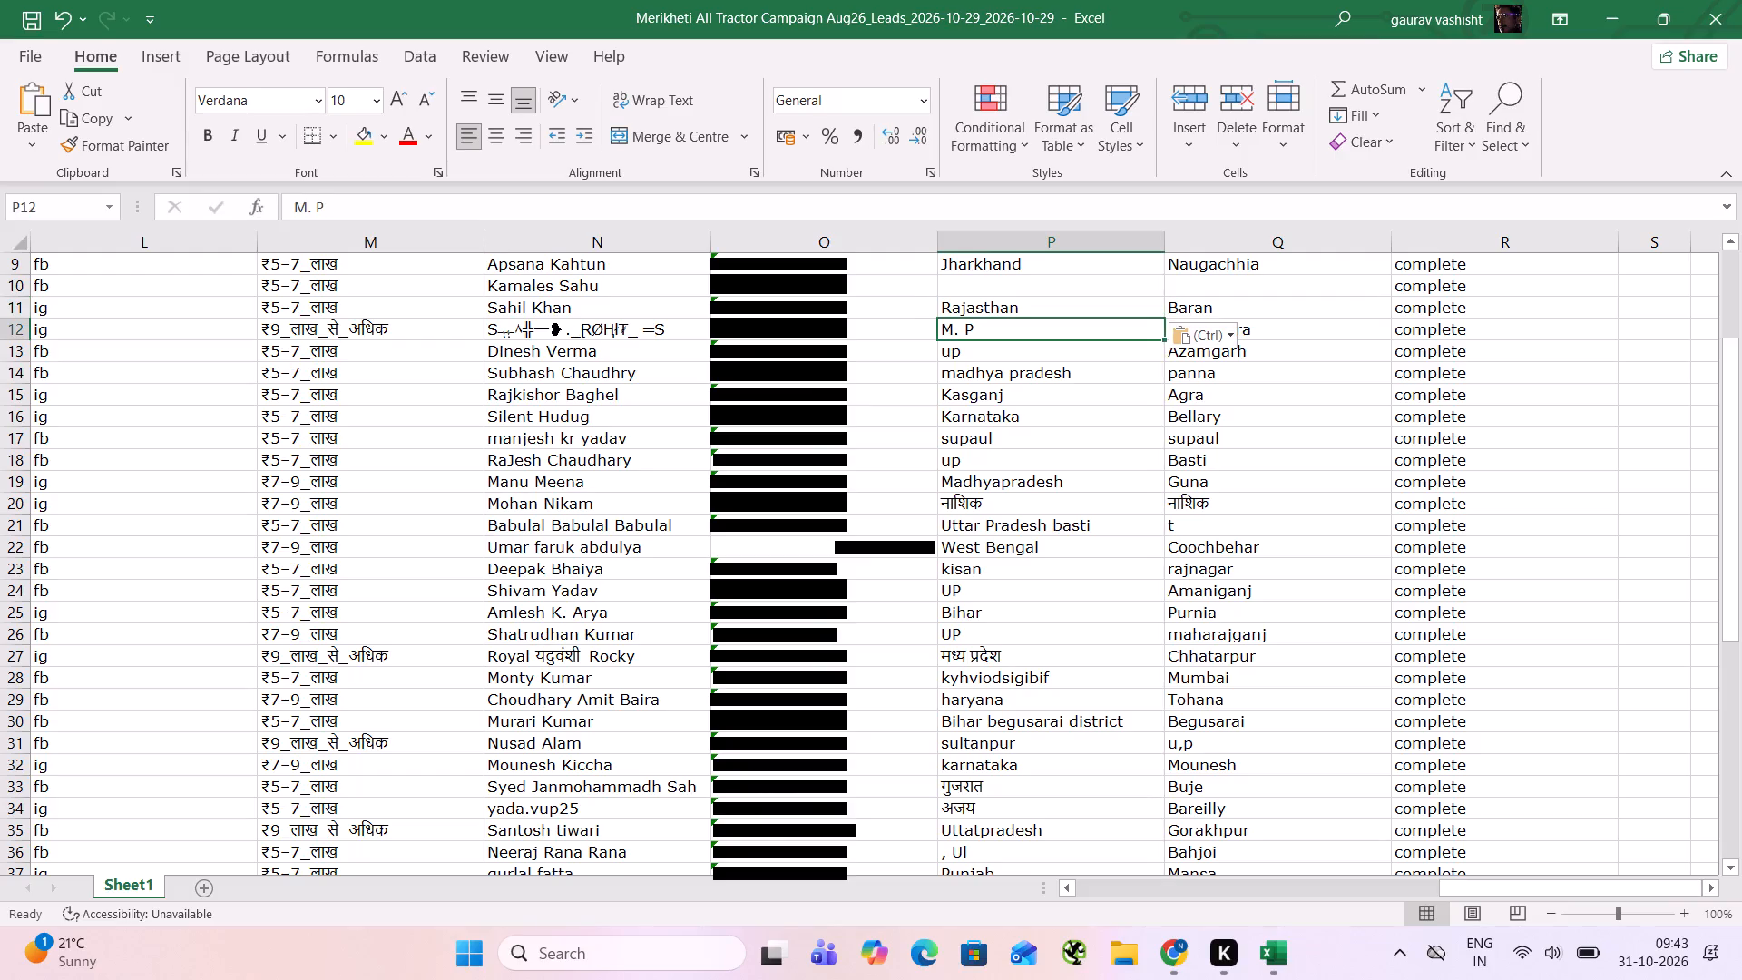
pyautogui.click(970, 333)
pyautogui.write('Madhya')
pyautogui.press('space')
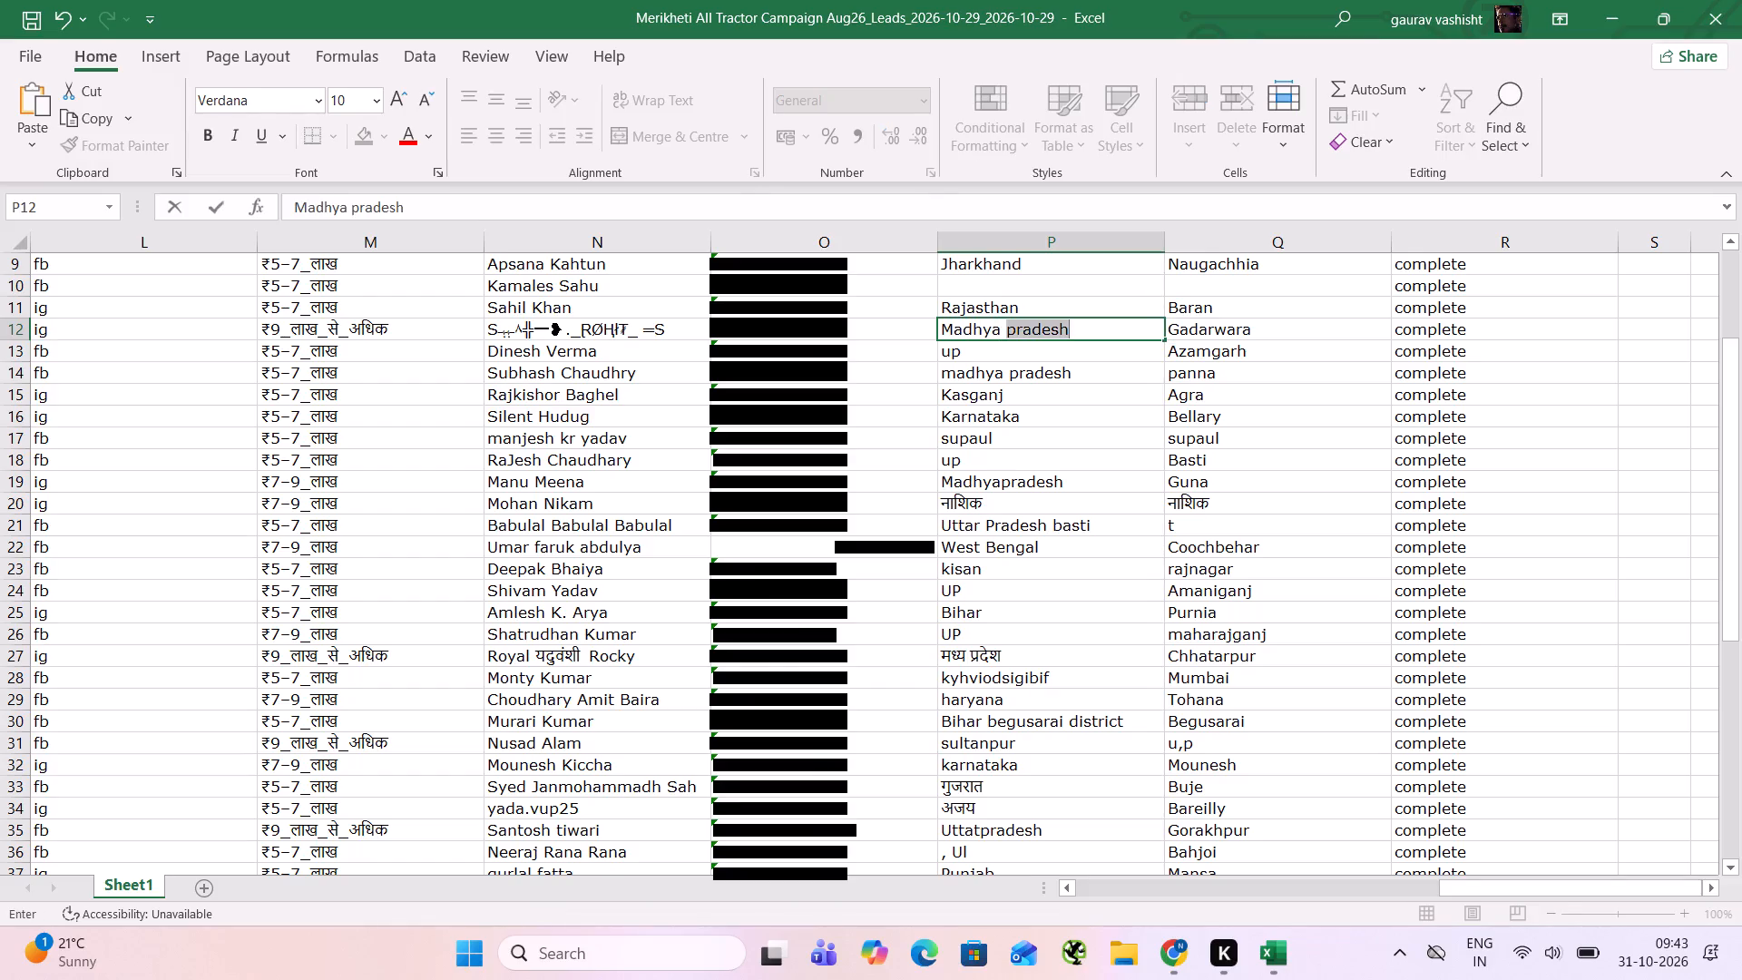
pyautogui.hotkey('shift', 'p')
pyautogui.write('radesh')
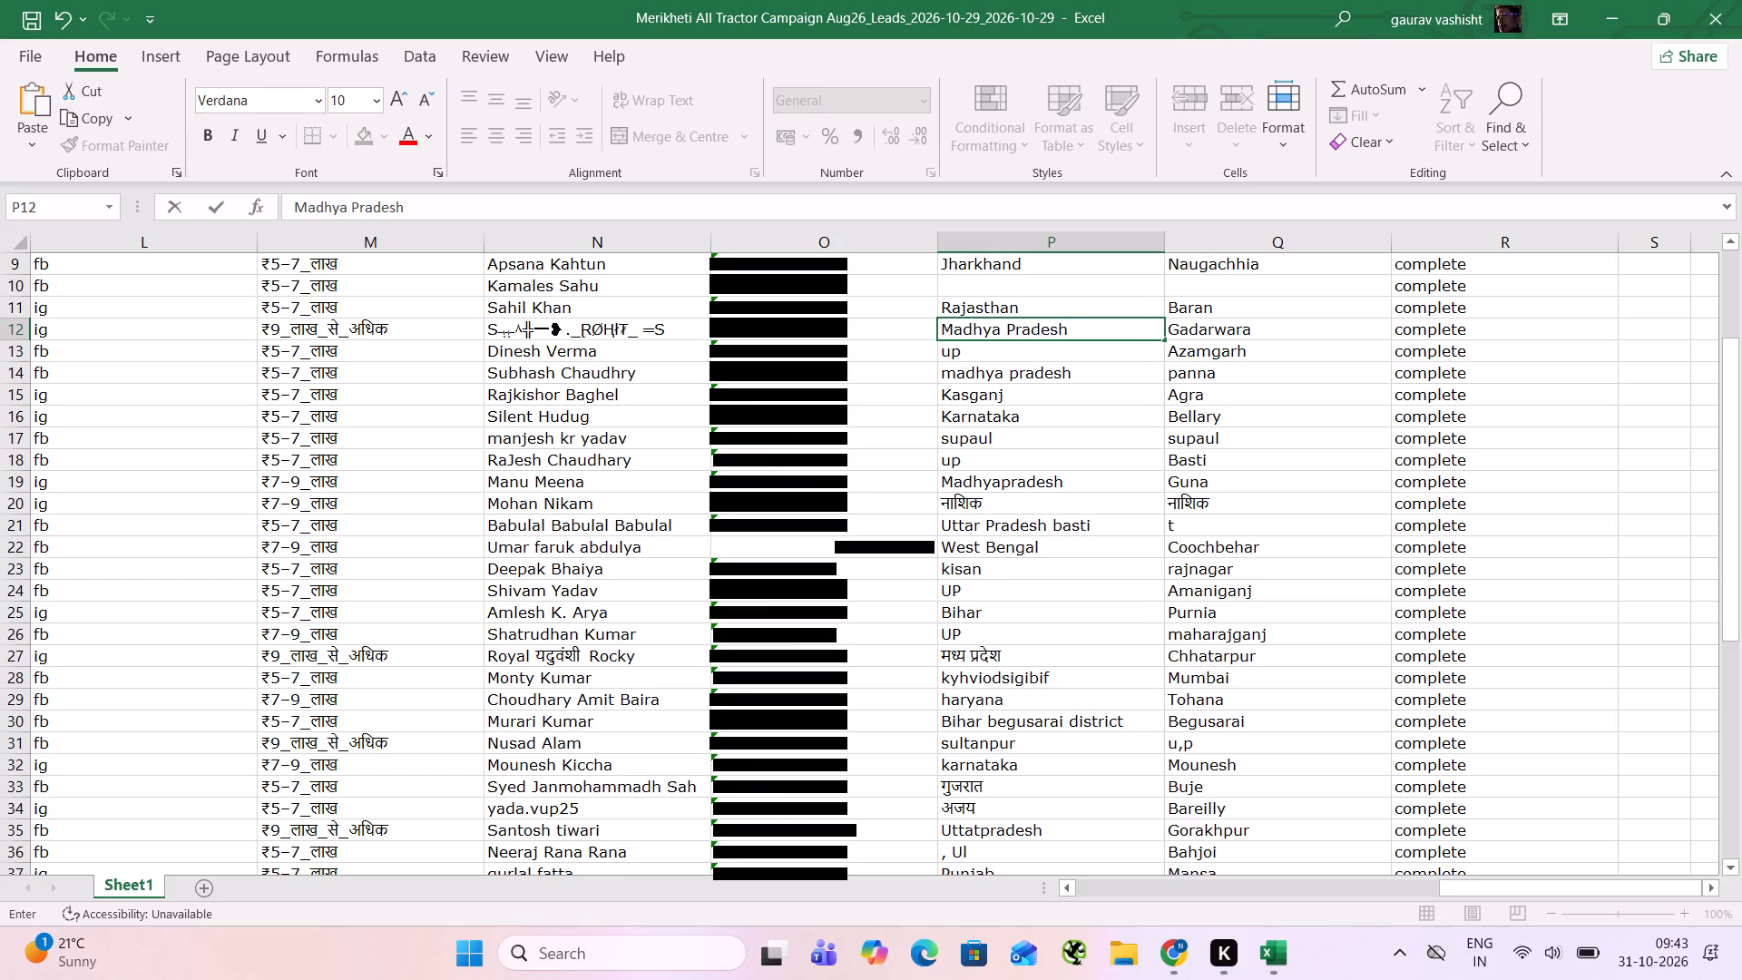
pyautogui.press('Right')
pyautogui.press('Down')
pyautogui.press('Left')
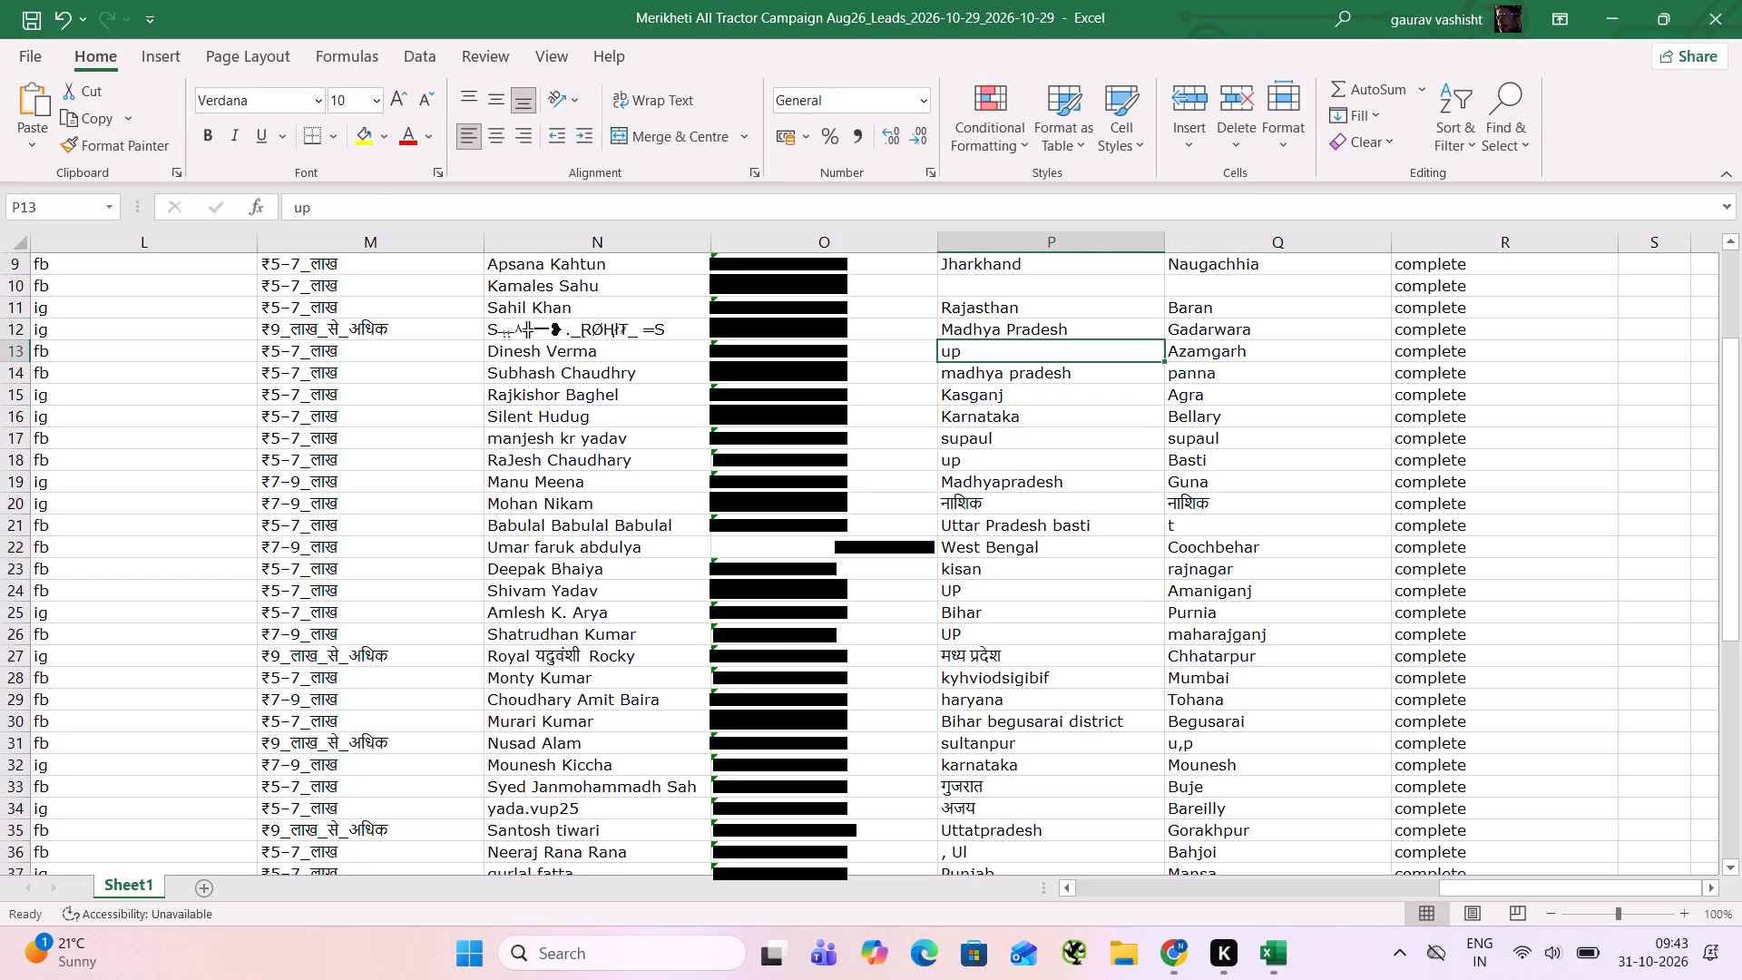
pyautogui.write('Utt')
pyautogui.write('ar')
pyautogui.press('space')
pyautogui.hotkey('shift', 'p')
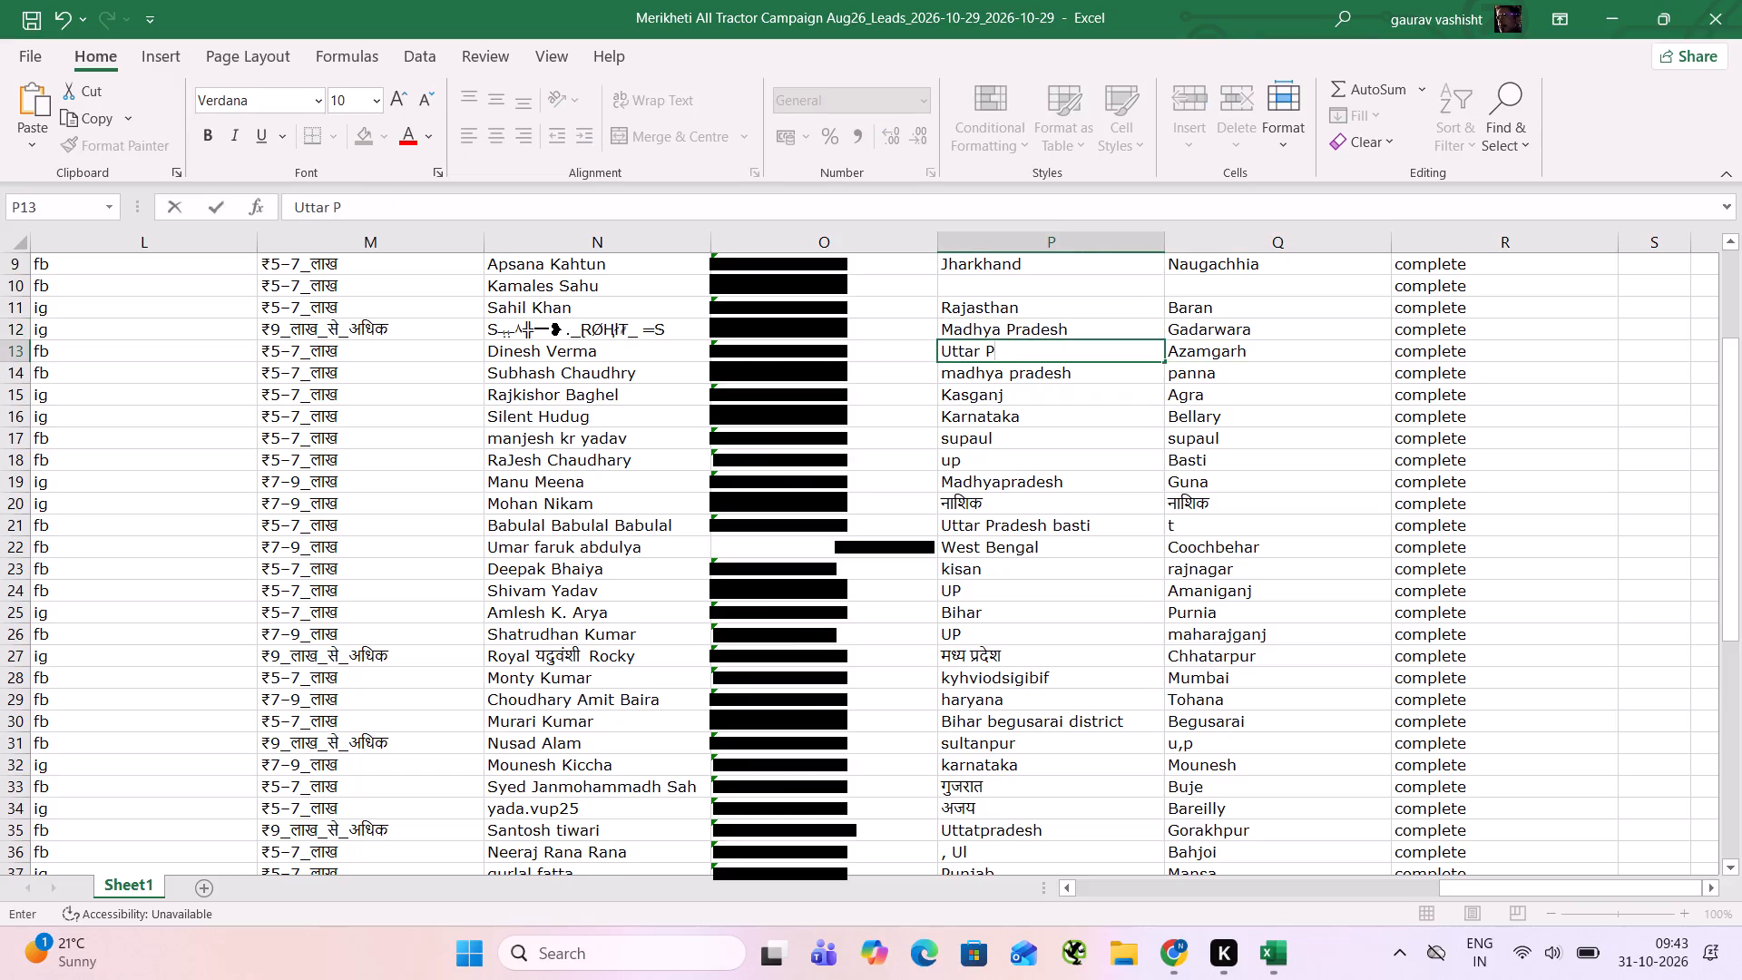
pyautogui.write('radesh')
pyautogui.press('Down')
# Set the state in P14 to Madhya Pradesh and clear the city in Q14.
pyautogui.write('Madhya')
pyautogui.press('space')
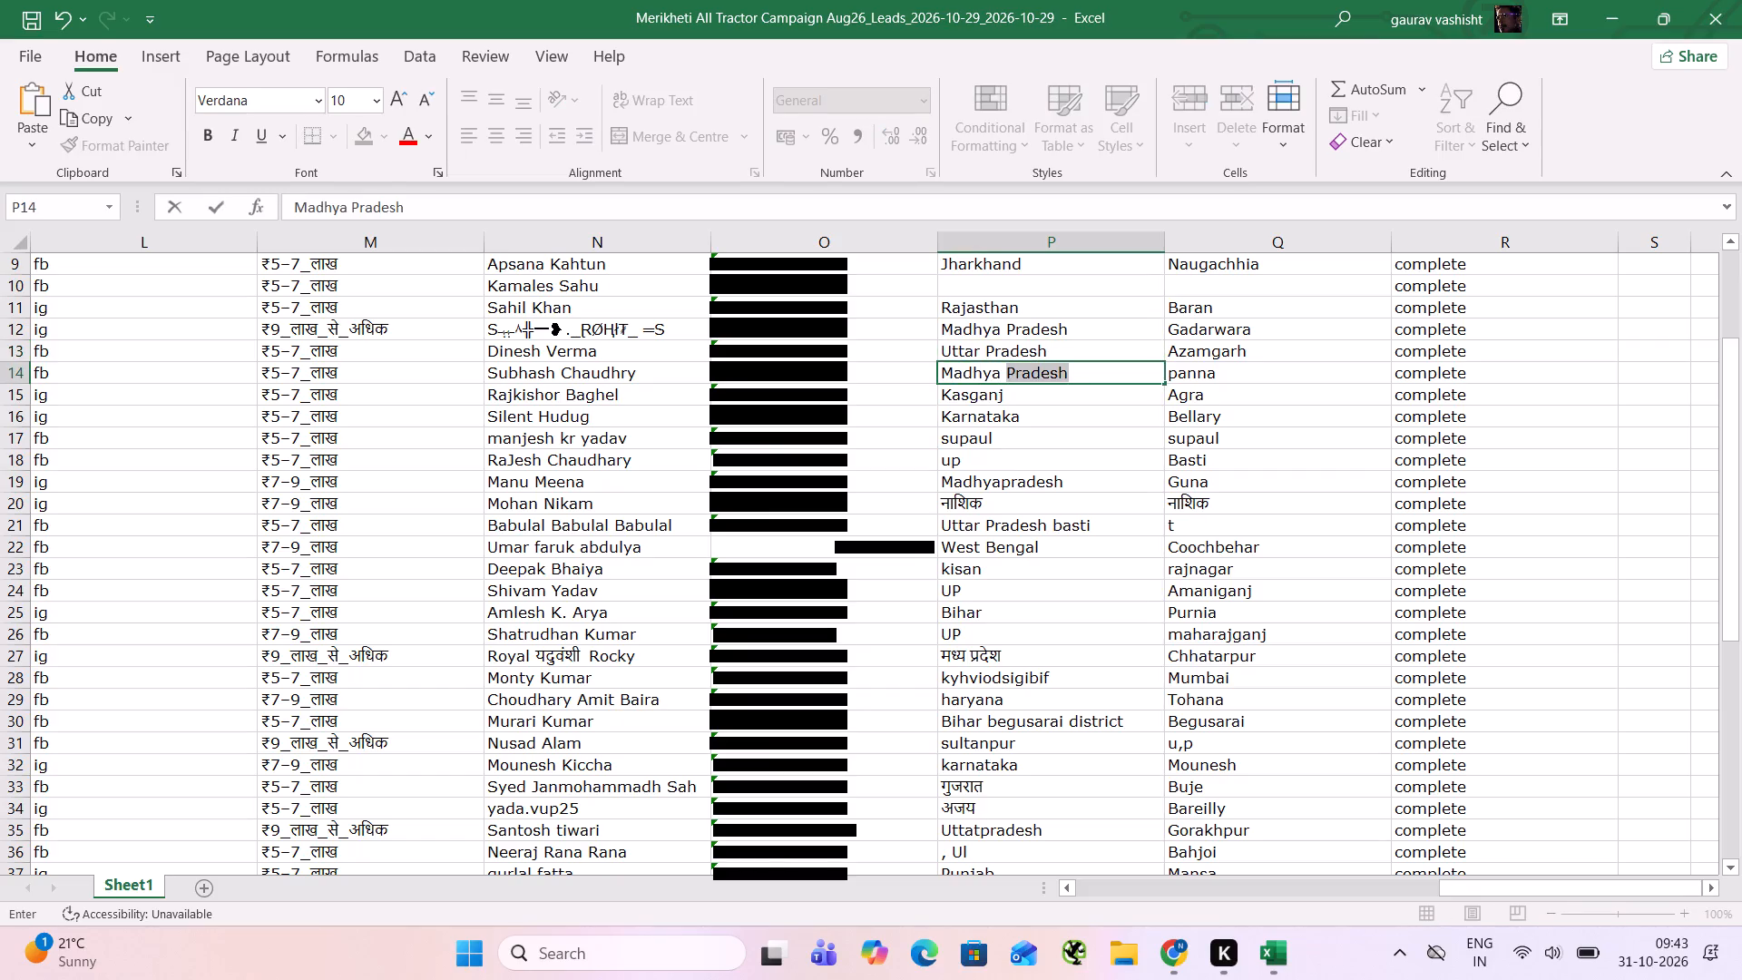
pyautogui.press('Return')
pyautogui.press('Right')
pyautogui.press('Up')
pyautogui.press('BackSpace')
pyautogui.press('Down')
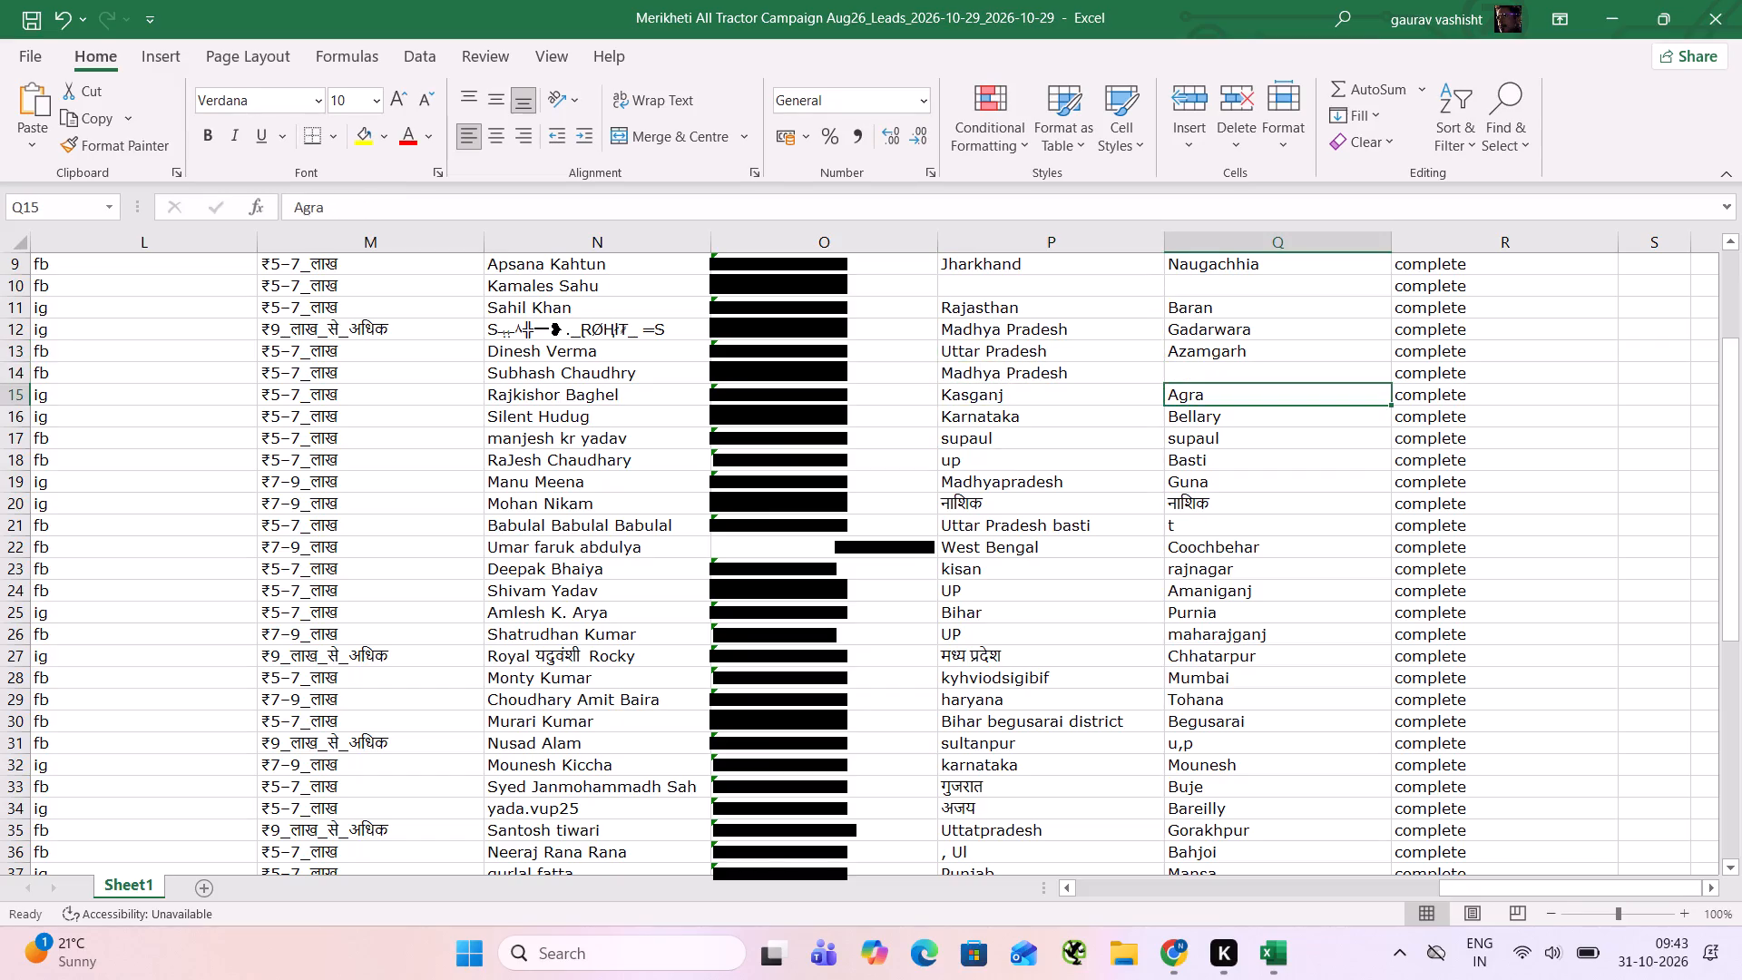
# Copy Uttar Pradesh from P13 into the state cell P15.
pyautogui.press('Left')
pyautogui.press('Up')
pyautogui.press('Up')
pyautogui.hotkey('ctrl', 'c')
pyautogui.press('Down')
pyautogui.press('Down')
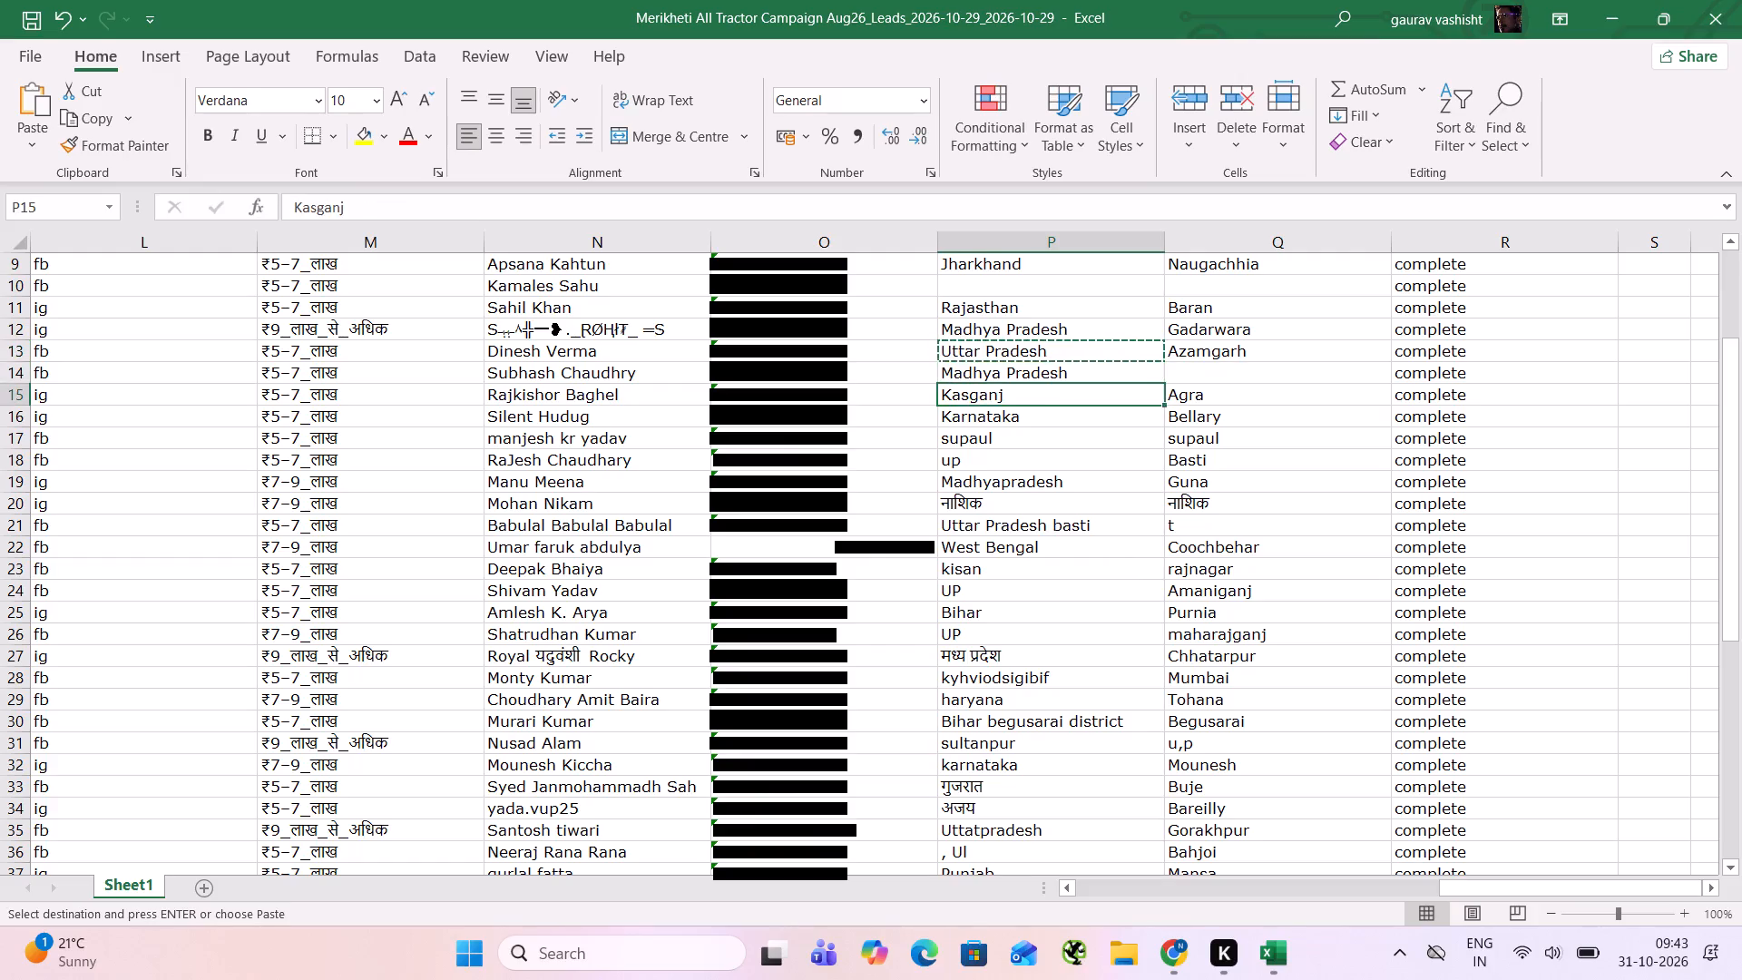
pyautogui.hotkey('ctrl', 'v')
# Clear the city in Q16 and both the city and state entries in row 17.
pyautogui.press('Down')
pyautogui.press('Right')
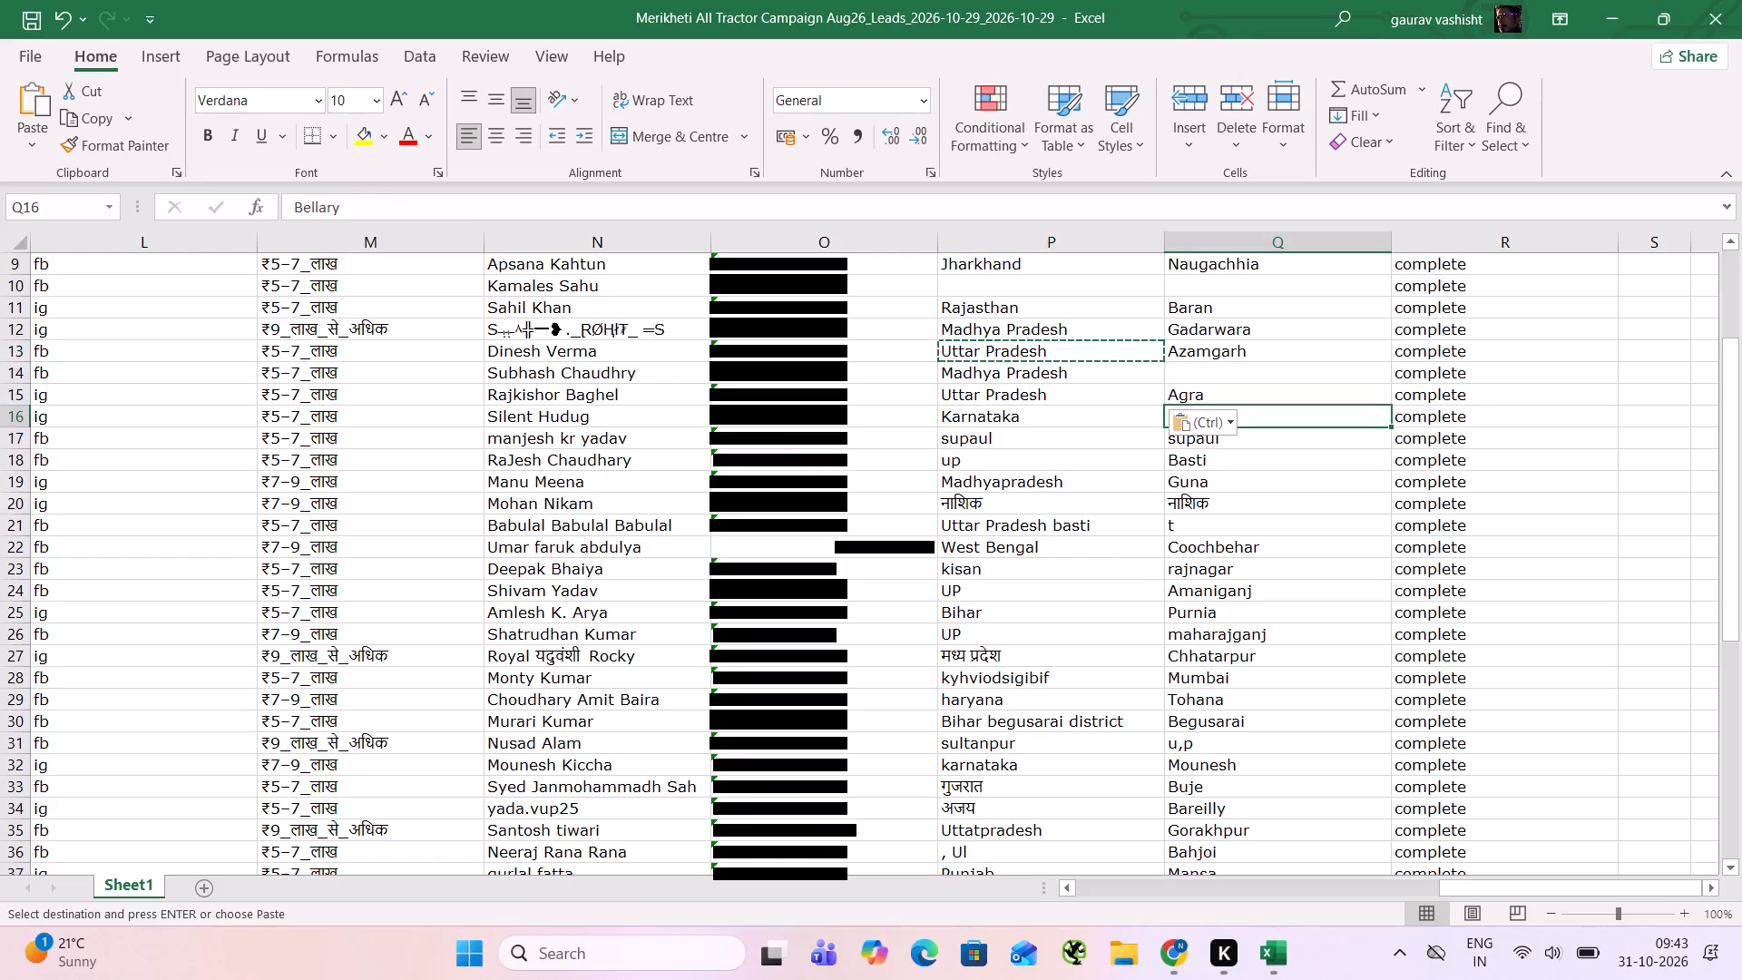
pyautogui.press('BackSpace')
pyautogui.press('Down')
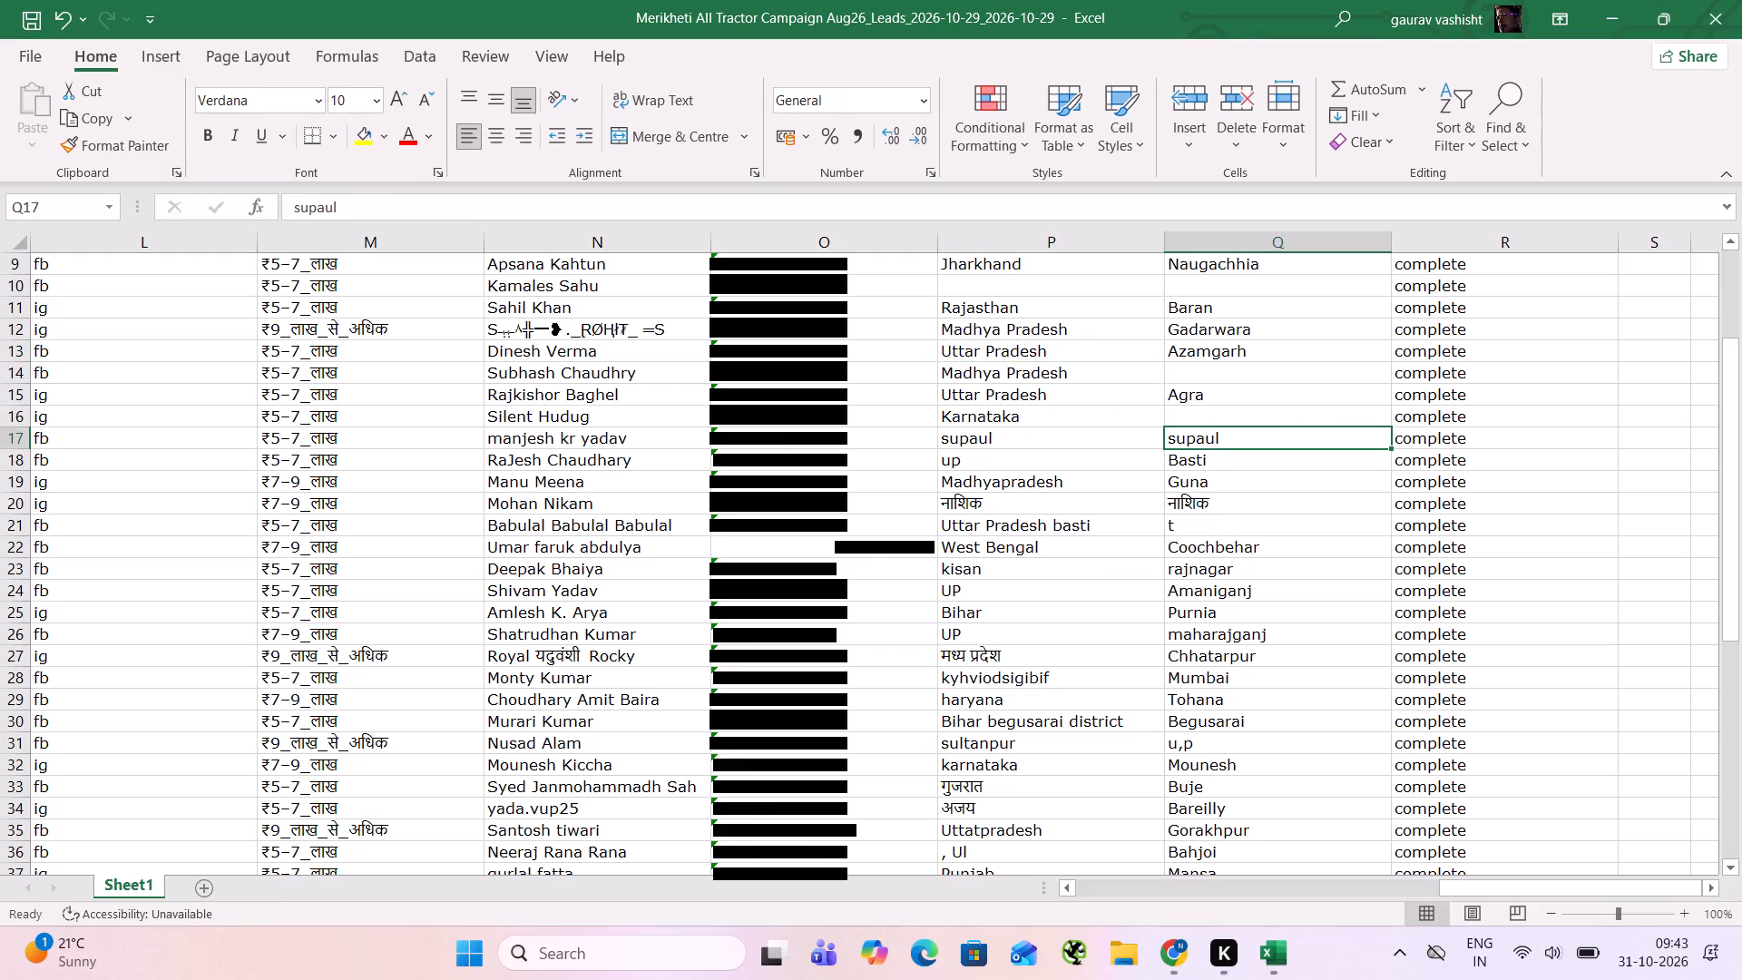
pyautogui.press('BackSpace')
pyautogui.press('Left')
pyautogui.press('BackSpace')
# Copy Uttar Pradesh from P15 into the state cell P18 and set the state in P19 to Madhya Pradesh.
pyautogui.press('Up')
pyautogui.press('Up')
pyautogui.press('Up')
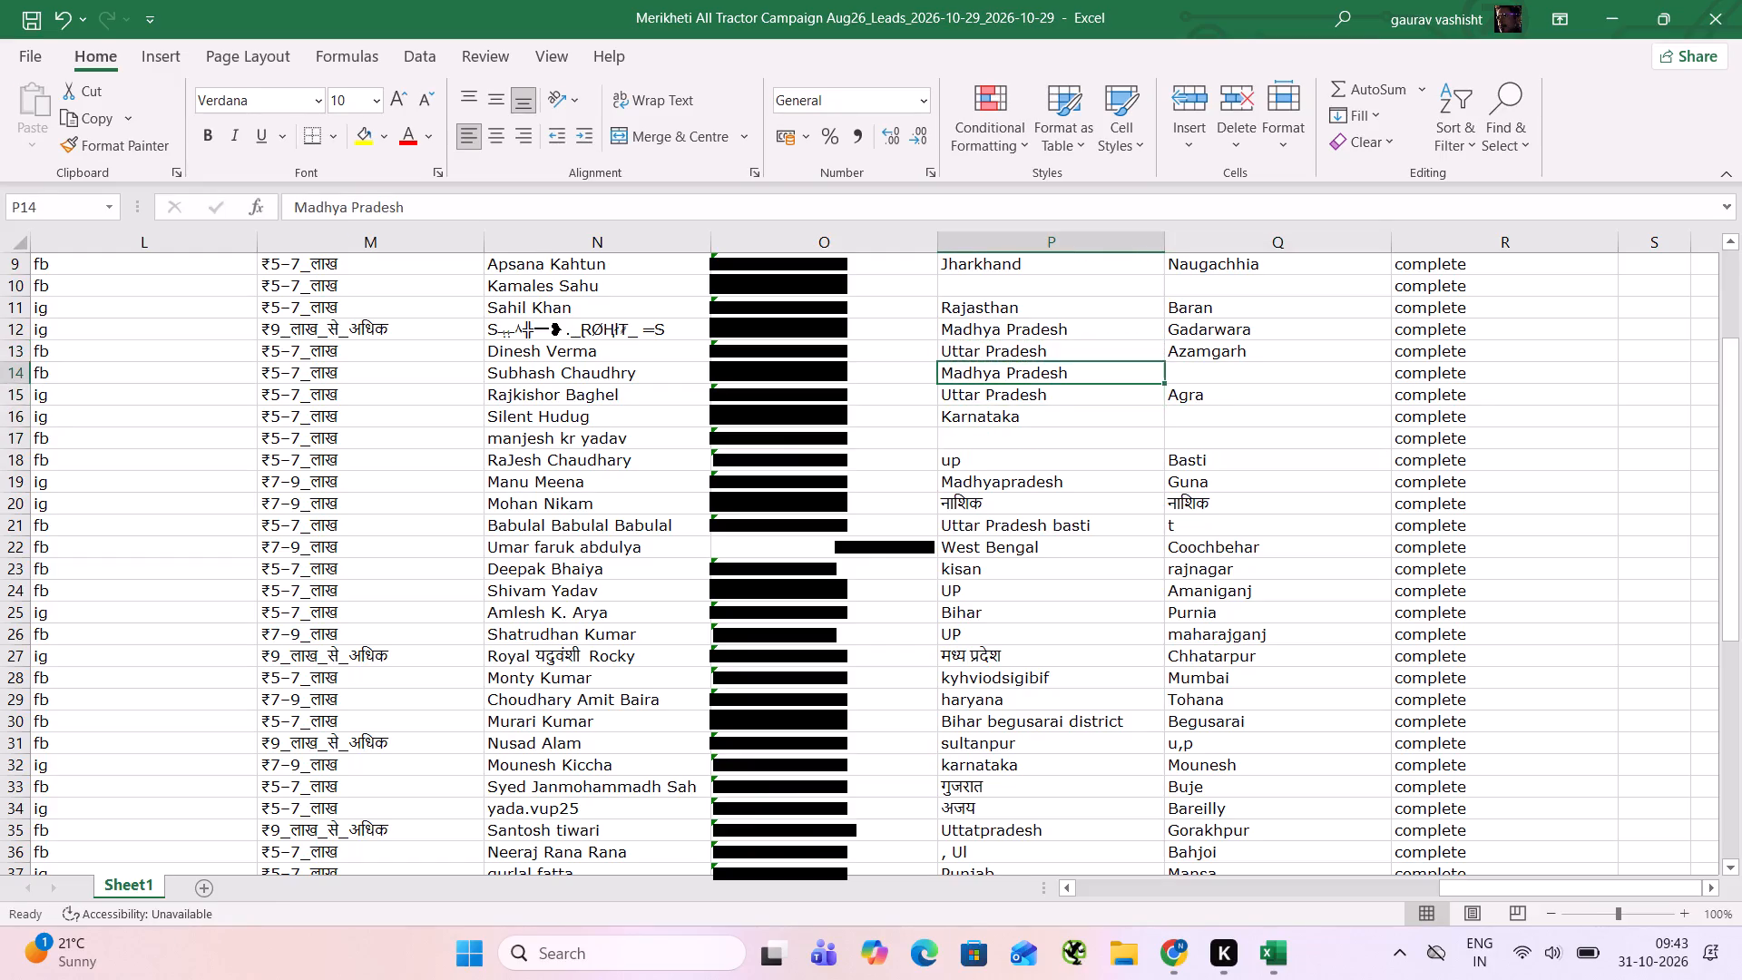
pyautogui.press('Down')
pyautogui.hotkey('ctrl', 'c')
pyautogui.press('Down')
pyautogui.press('Down')
pyautogui.press('Down')
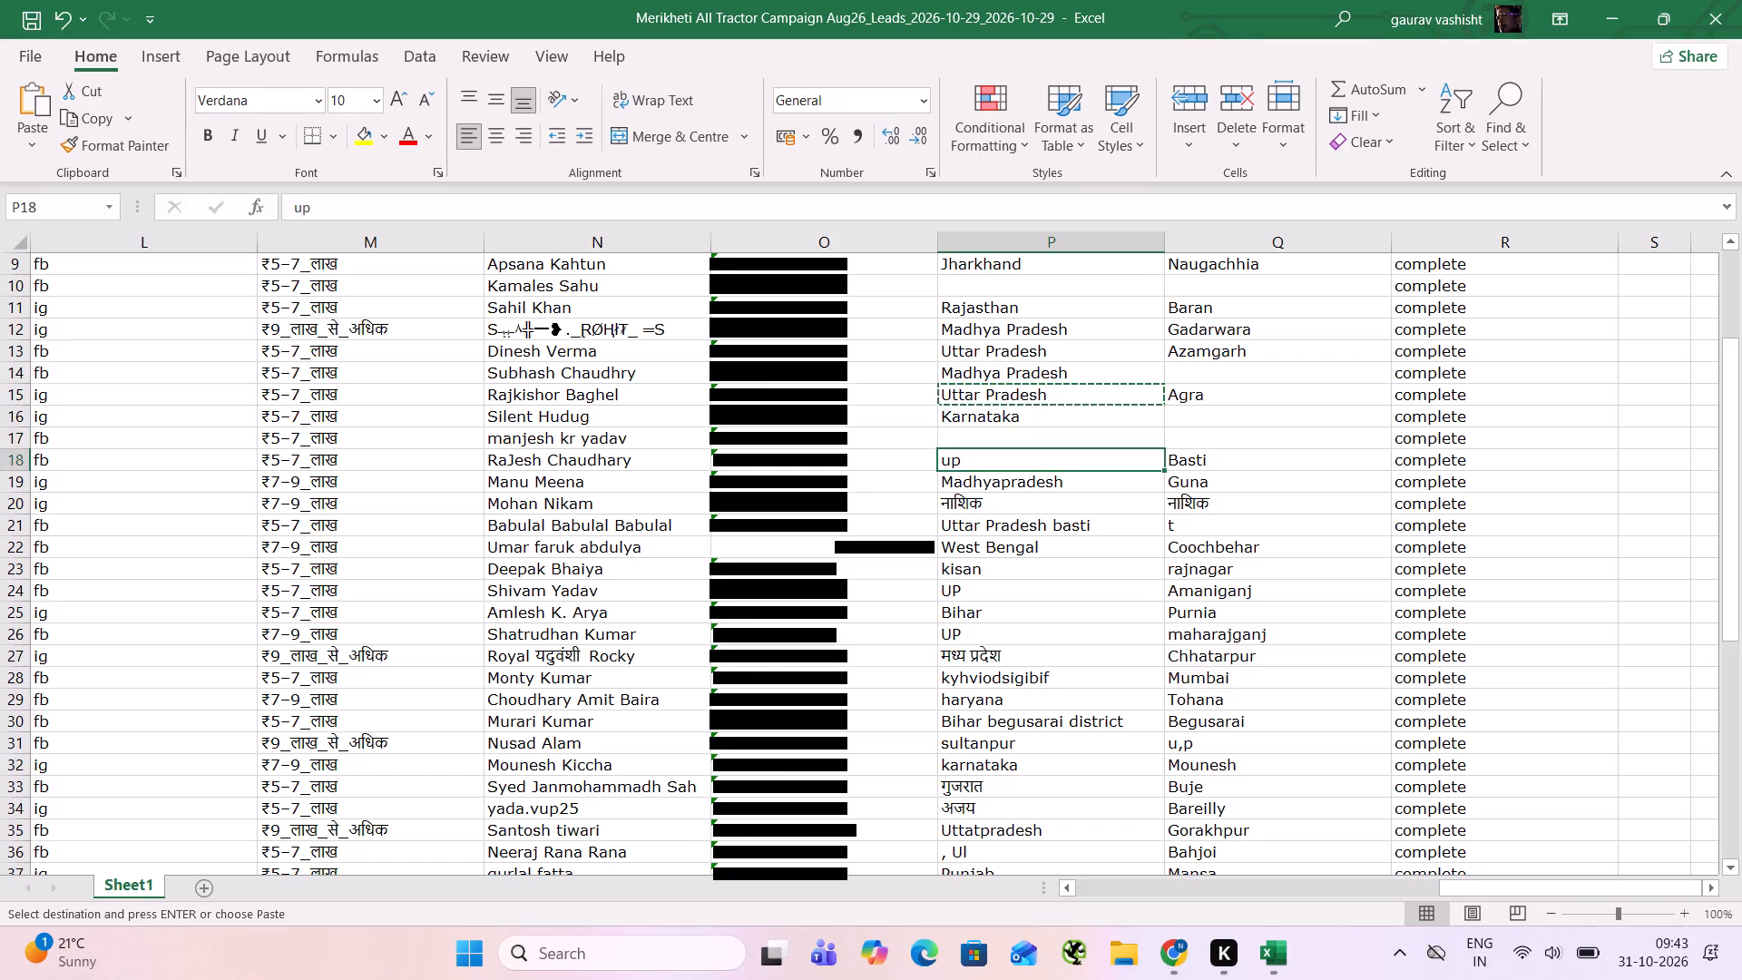
pyautogui.hotkey('ctrl', 'v')
pyautogui.press('Down')
pyautogui.write('Madhya')
pyautogui.press('space')
pyautogui.press('Return')
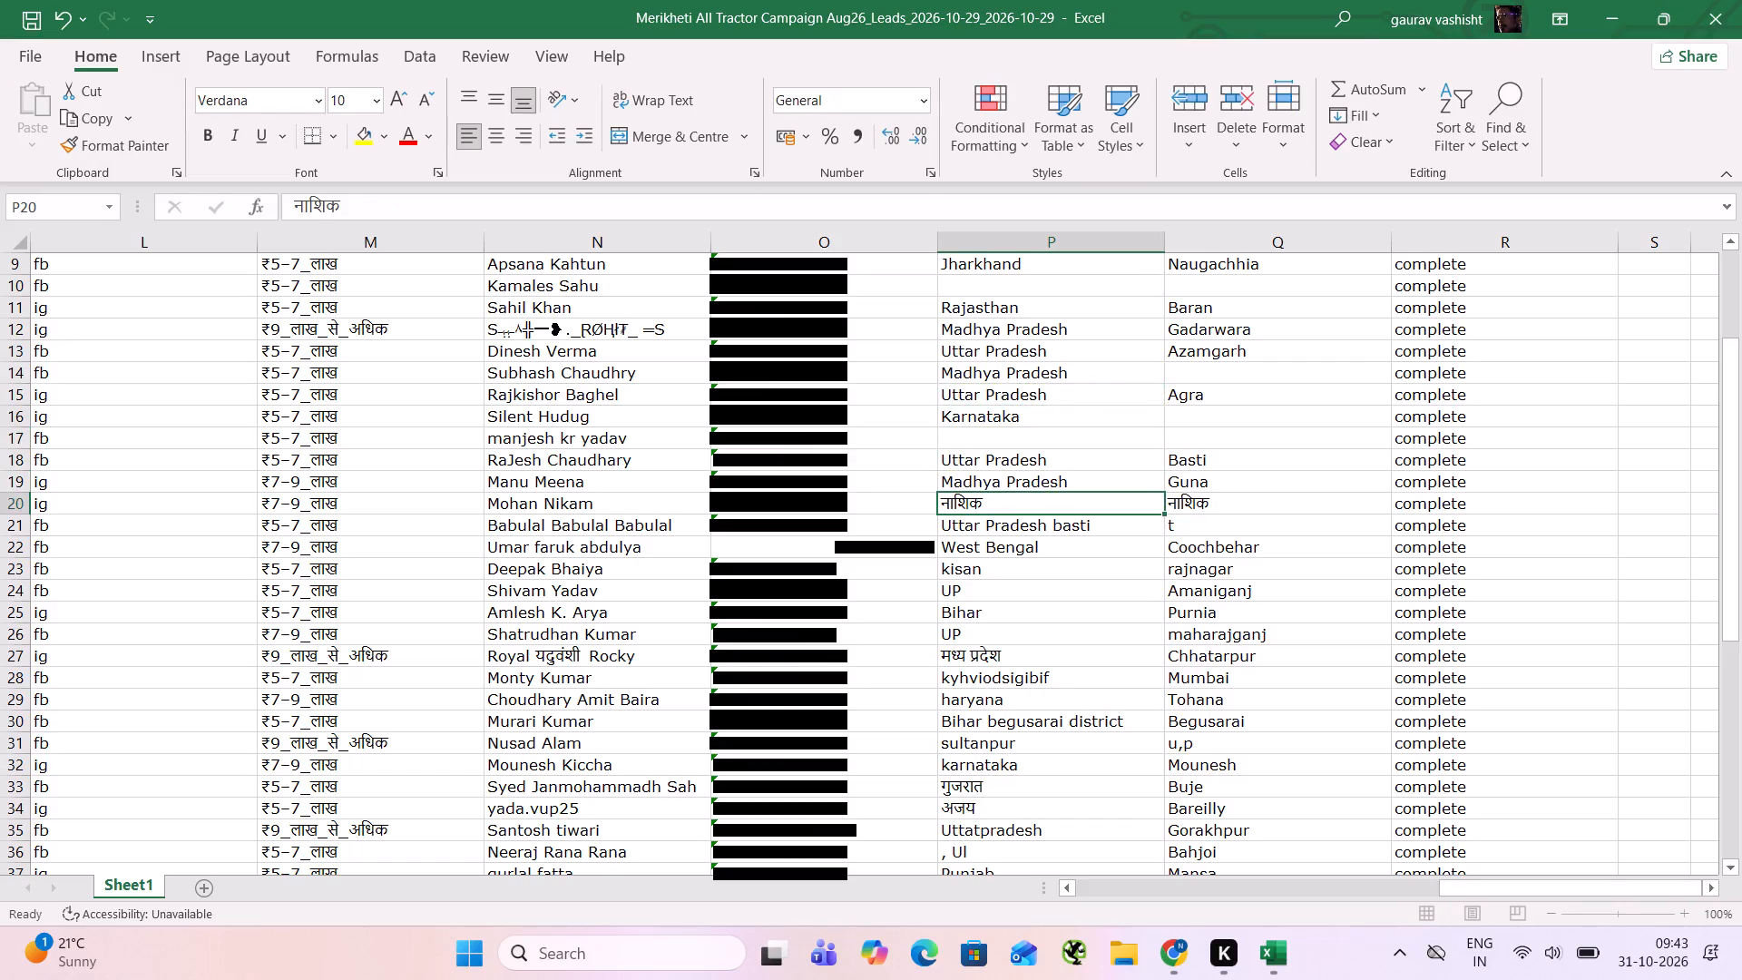
# Replace the Hindi entries in row 20 with Maharashtra as the state and Nasik as the city.
pyautogui.press('BackSpace')
pyautogui.write('Maha')
pyautogui.write('rashtra')
pyautogui.press('Right')
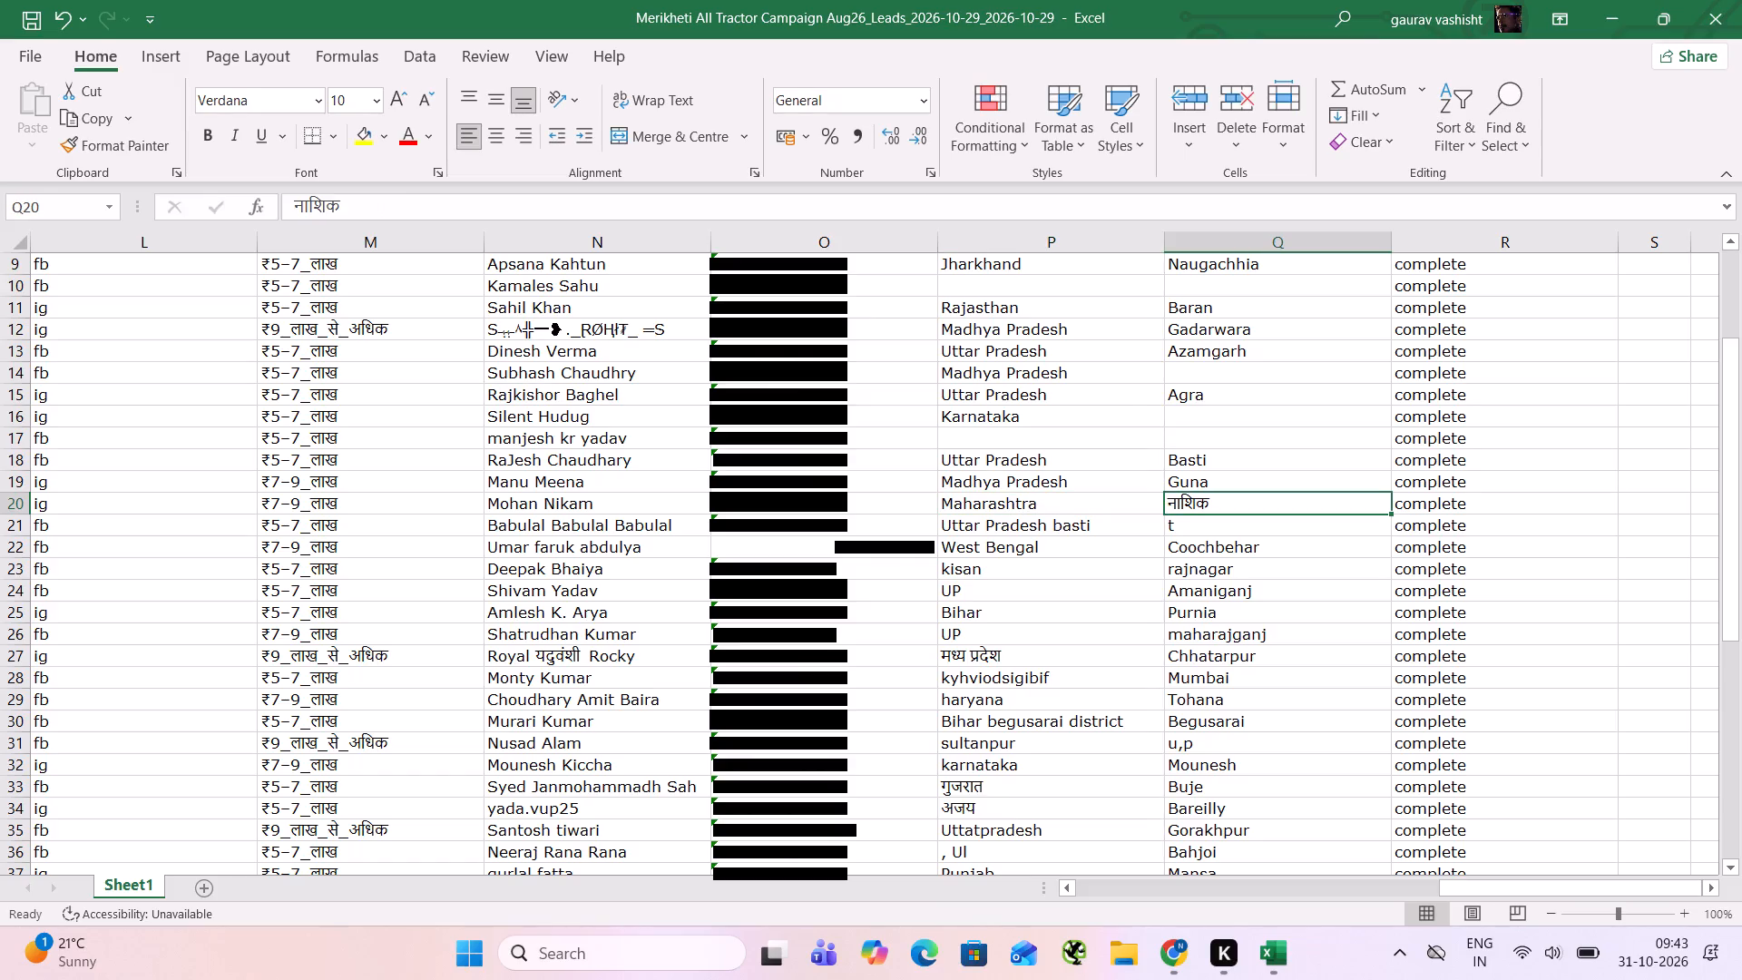
pyautogui.write('Nasik')
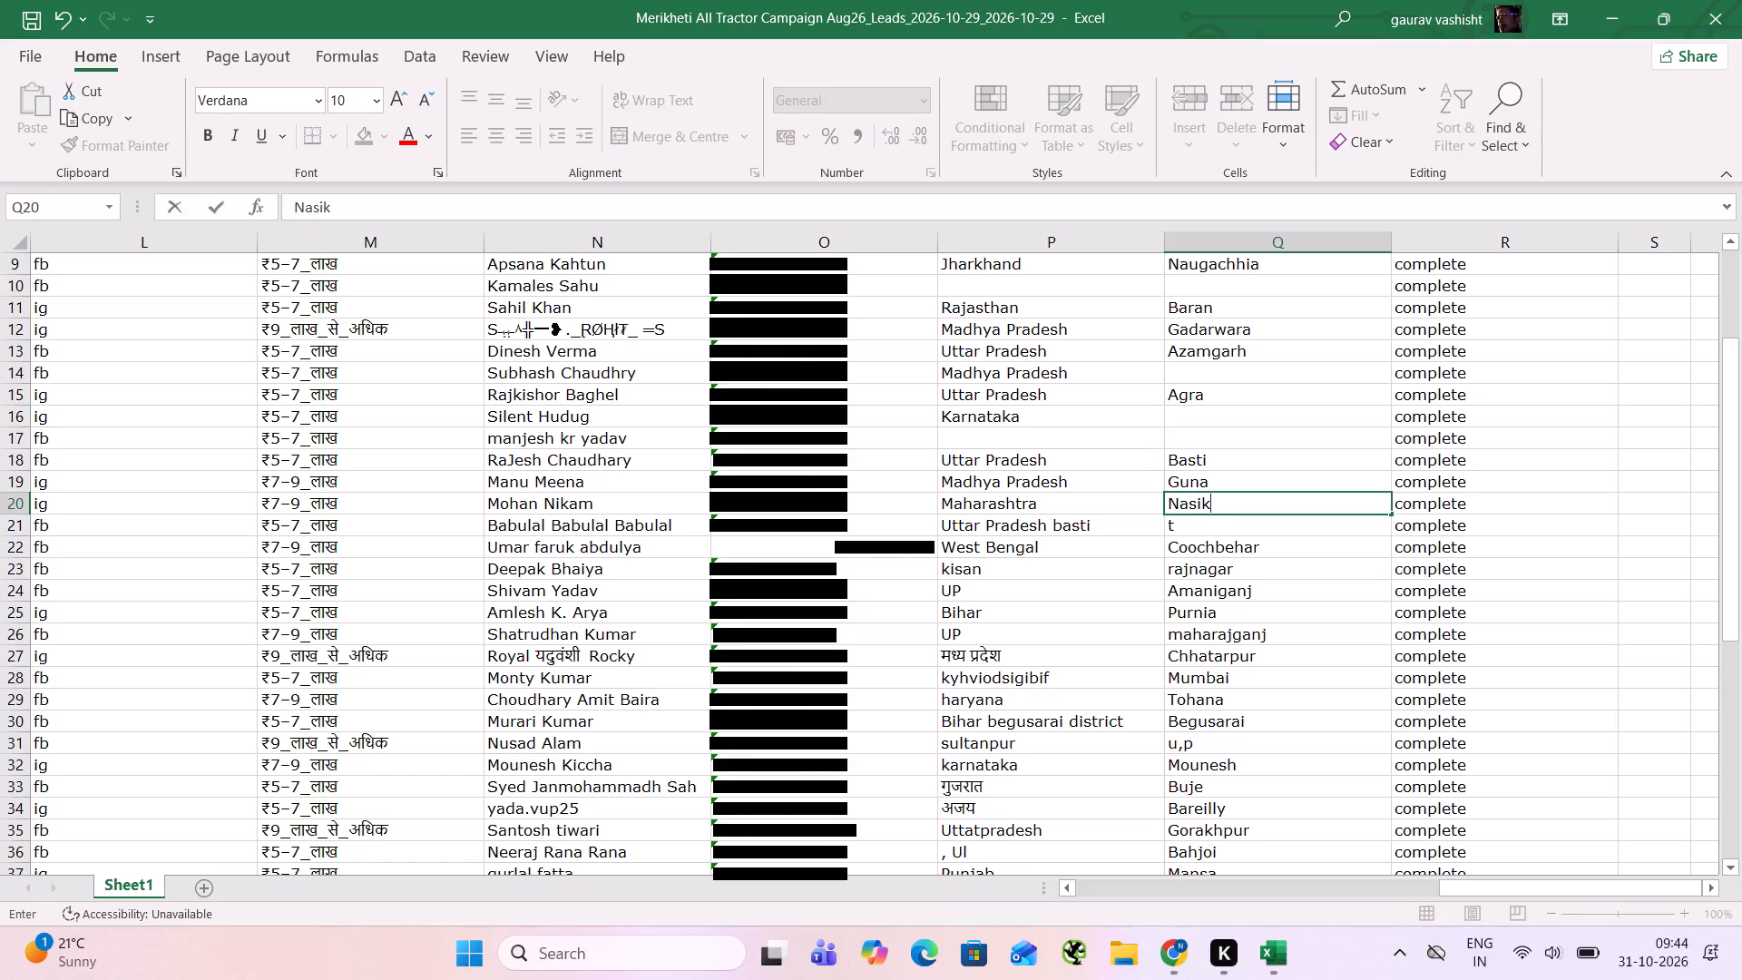
pyautogui.press('Down')
# Clear the city in Q21 and copy Uttar Pradesh from P18 into the state cell P21.
pyautogui.press('BackSpace')
pyautogui.press('Left')
pyautogui.press('Up')
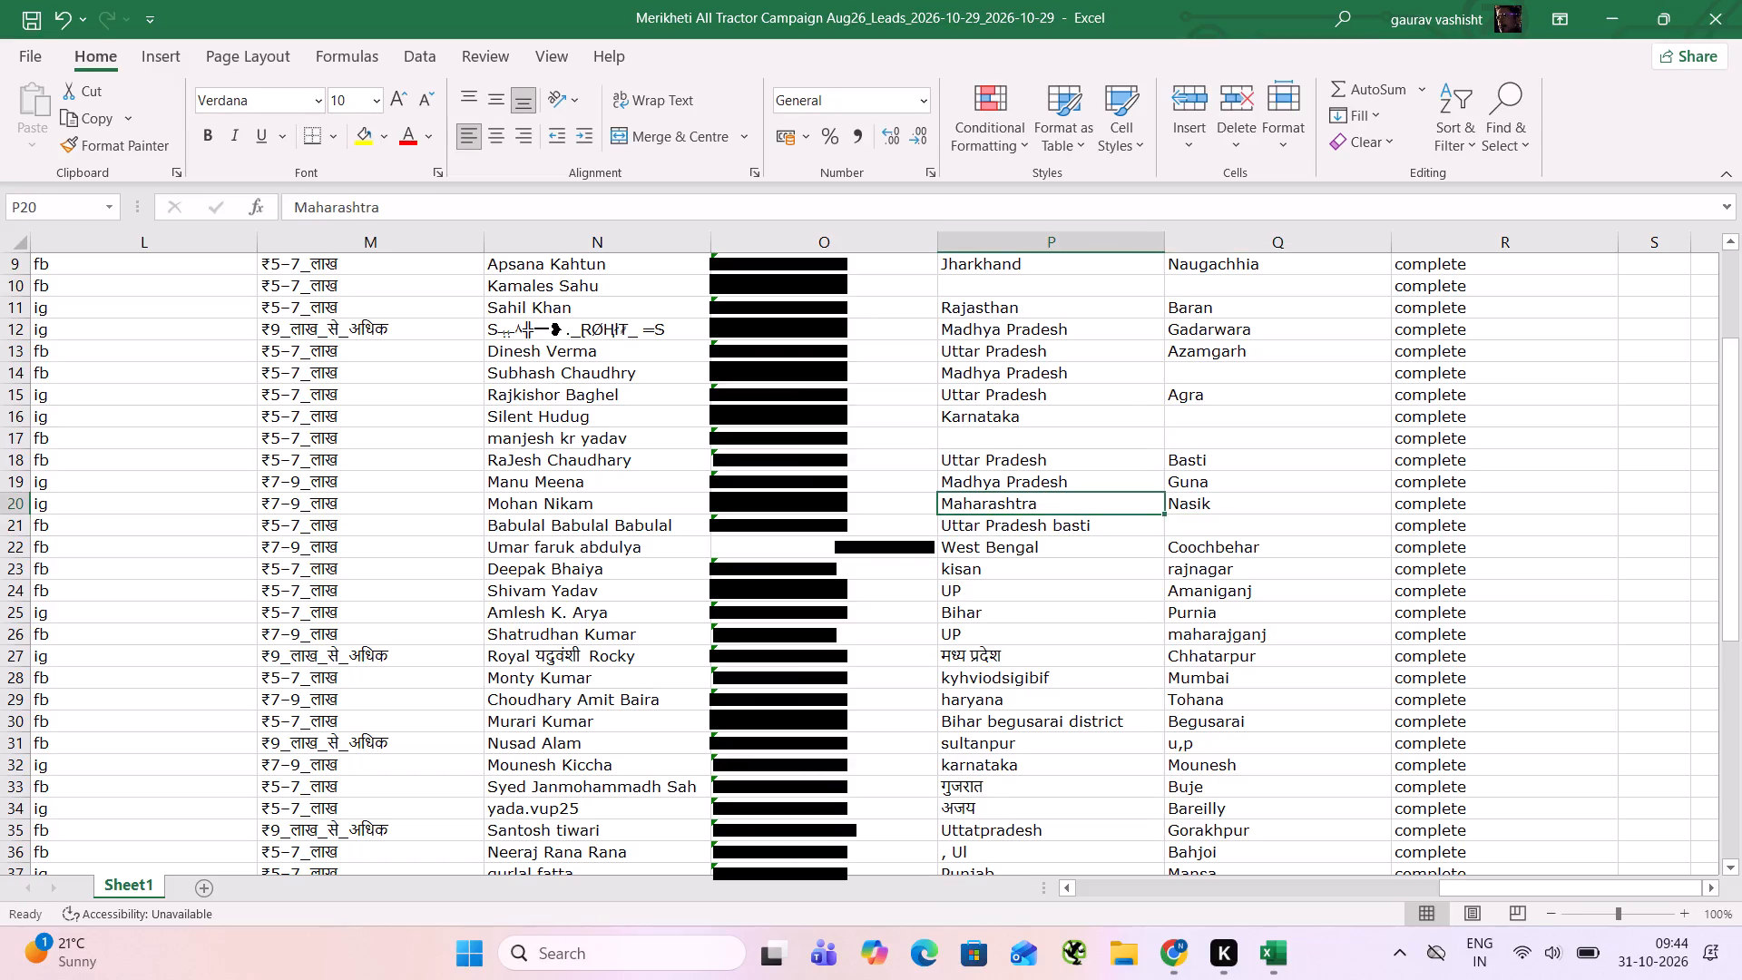
pyautogui.press('Up')
pyautogui.press('Up')
pyautogui.hotkey('ctrl', 'c')
pyautogui.press('Down')
pyautogui.press('Down')
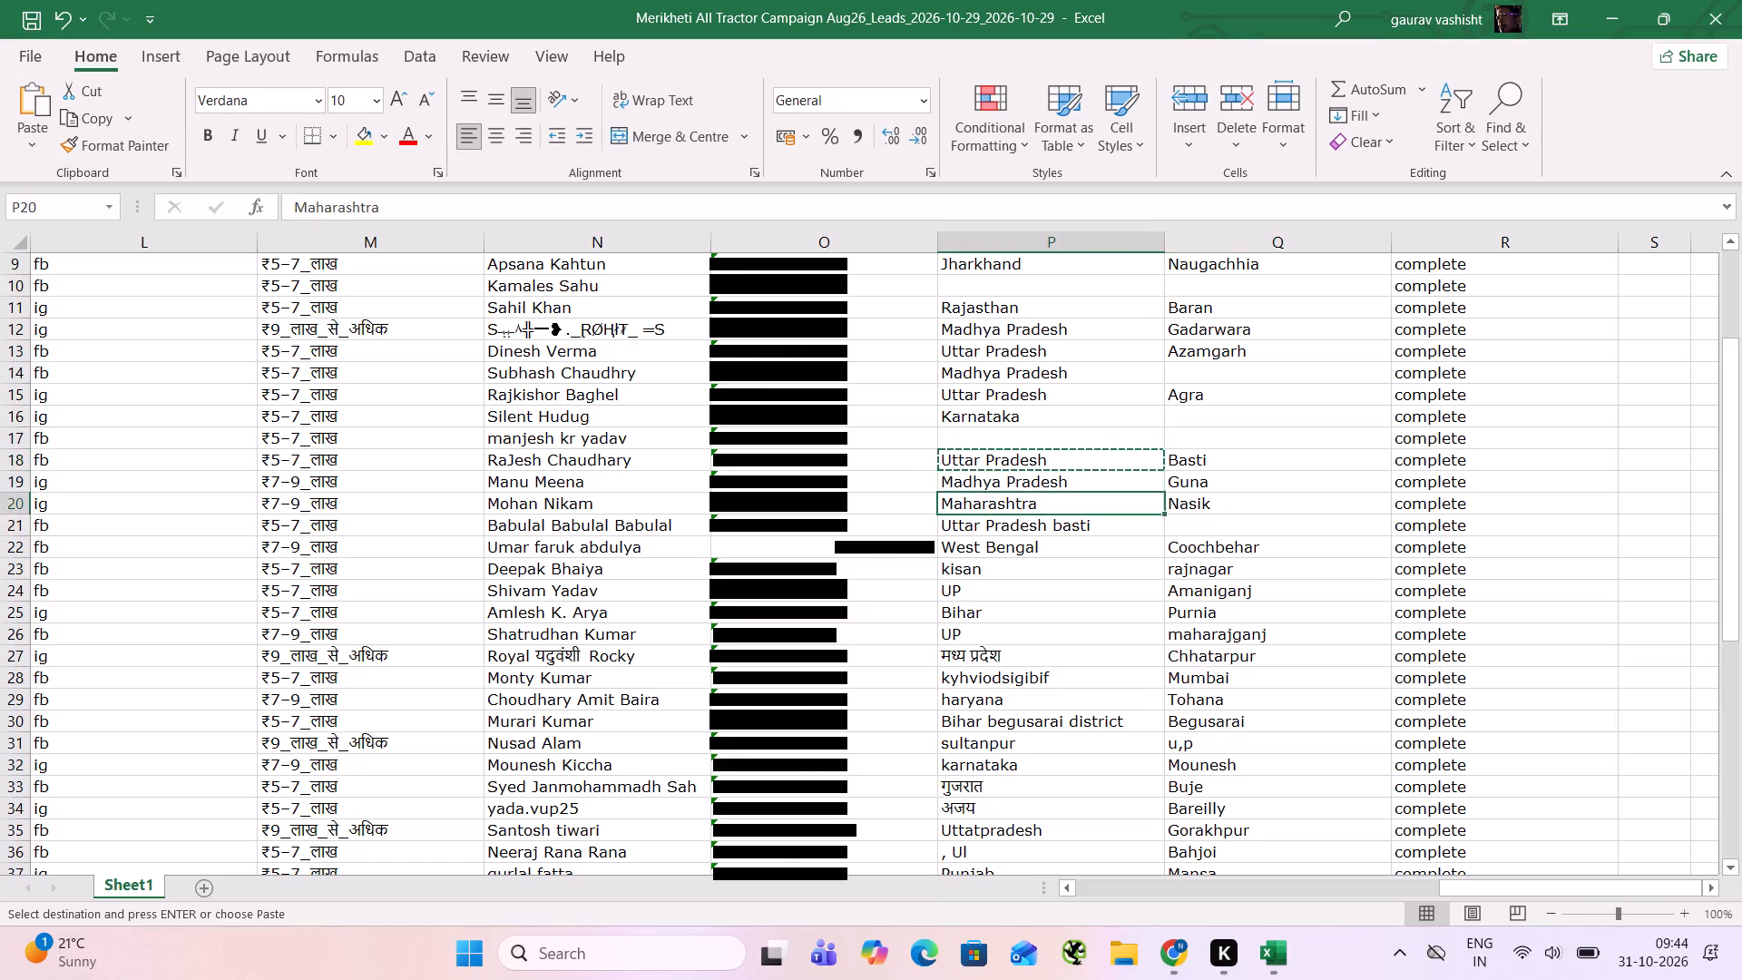
pyautogui.press('Down')
pyautogui.hotkey('ctrl', 'v')
# Paste the copied Uttar Pradesh into the state cell P24.
pyautogui.press('Down')
pyautogui.press('Down')
pyautogui.press('Down')
pyautogui.hotkey('ctrl', 'v')
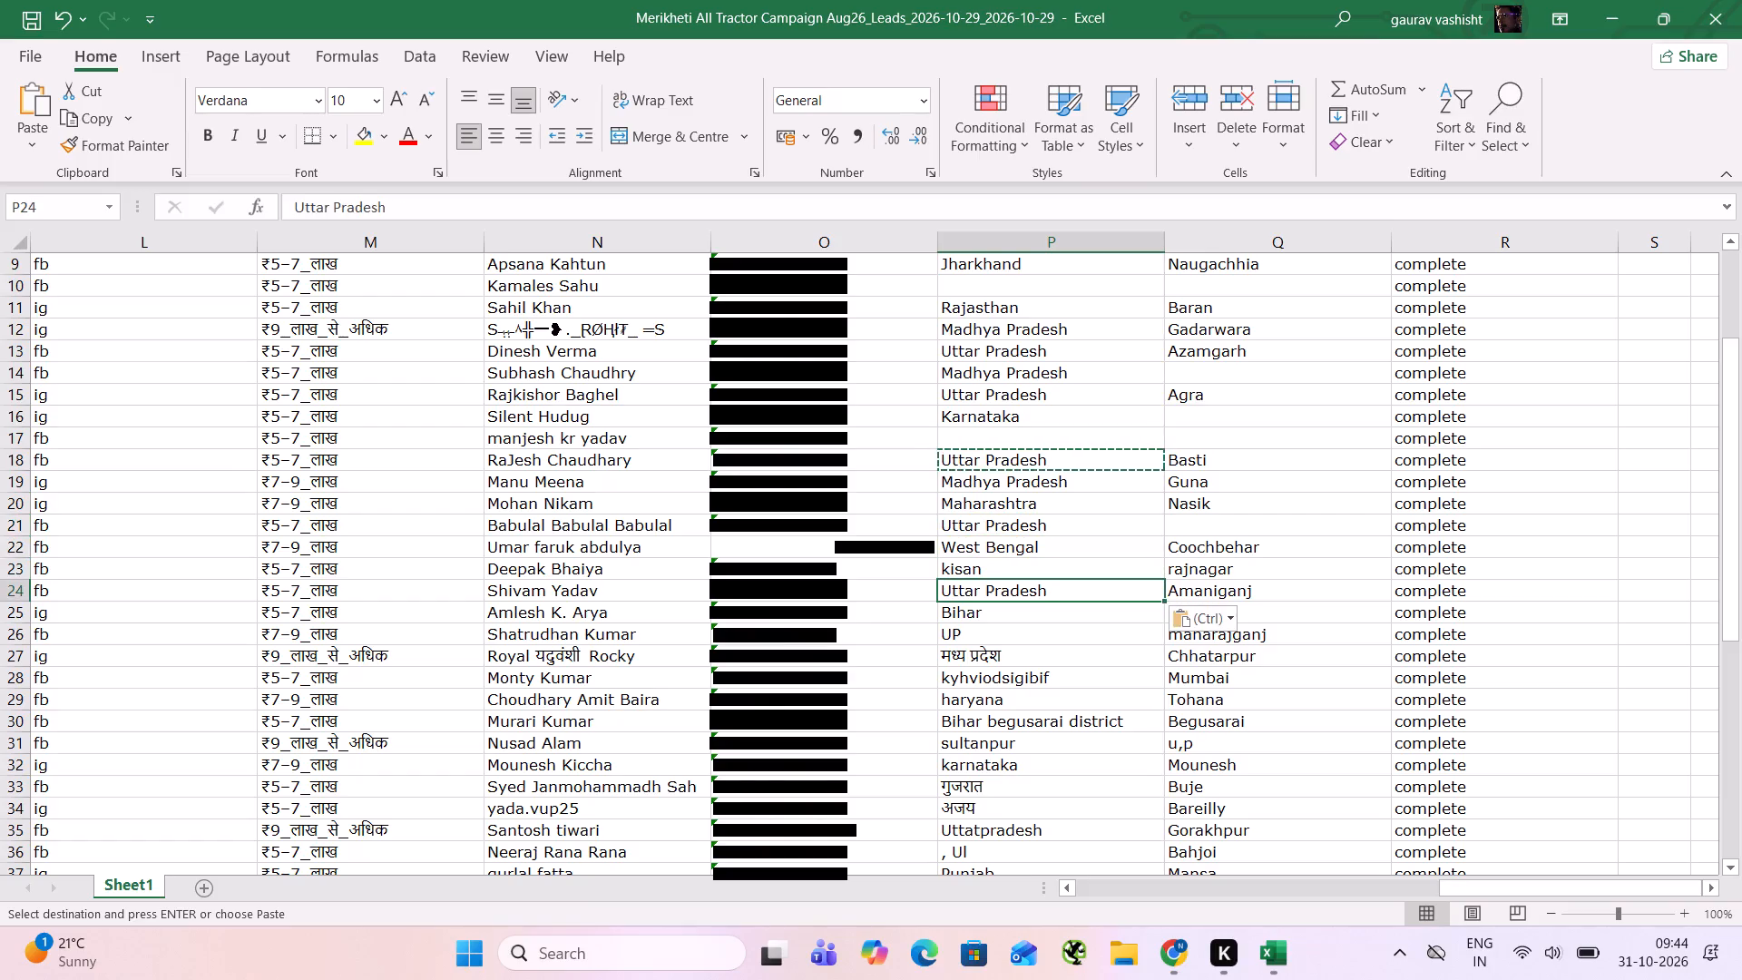
# Clear the state and city entries in row 23.
pyautogui.press('Up')
pyautogui.press('BackSpace')
pyautogui.press('Right')
pyautogui.press('BackSpace')
pyautogui.press('Down')
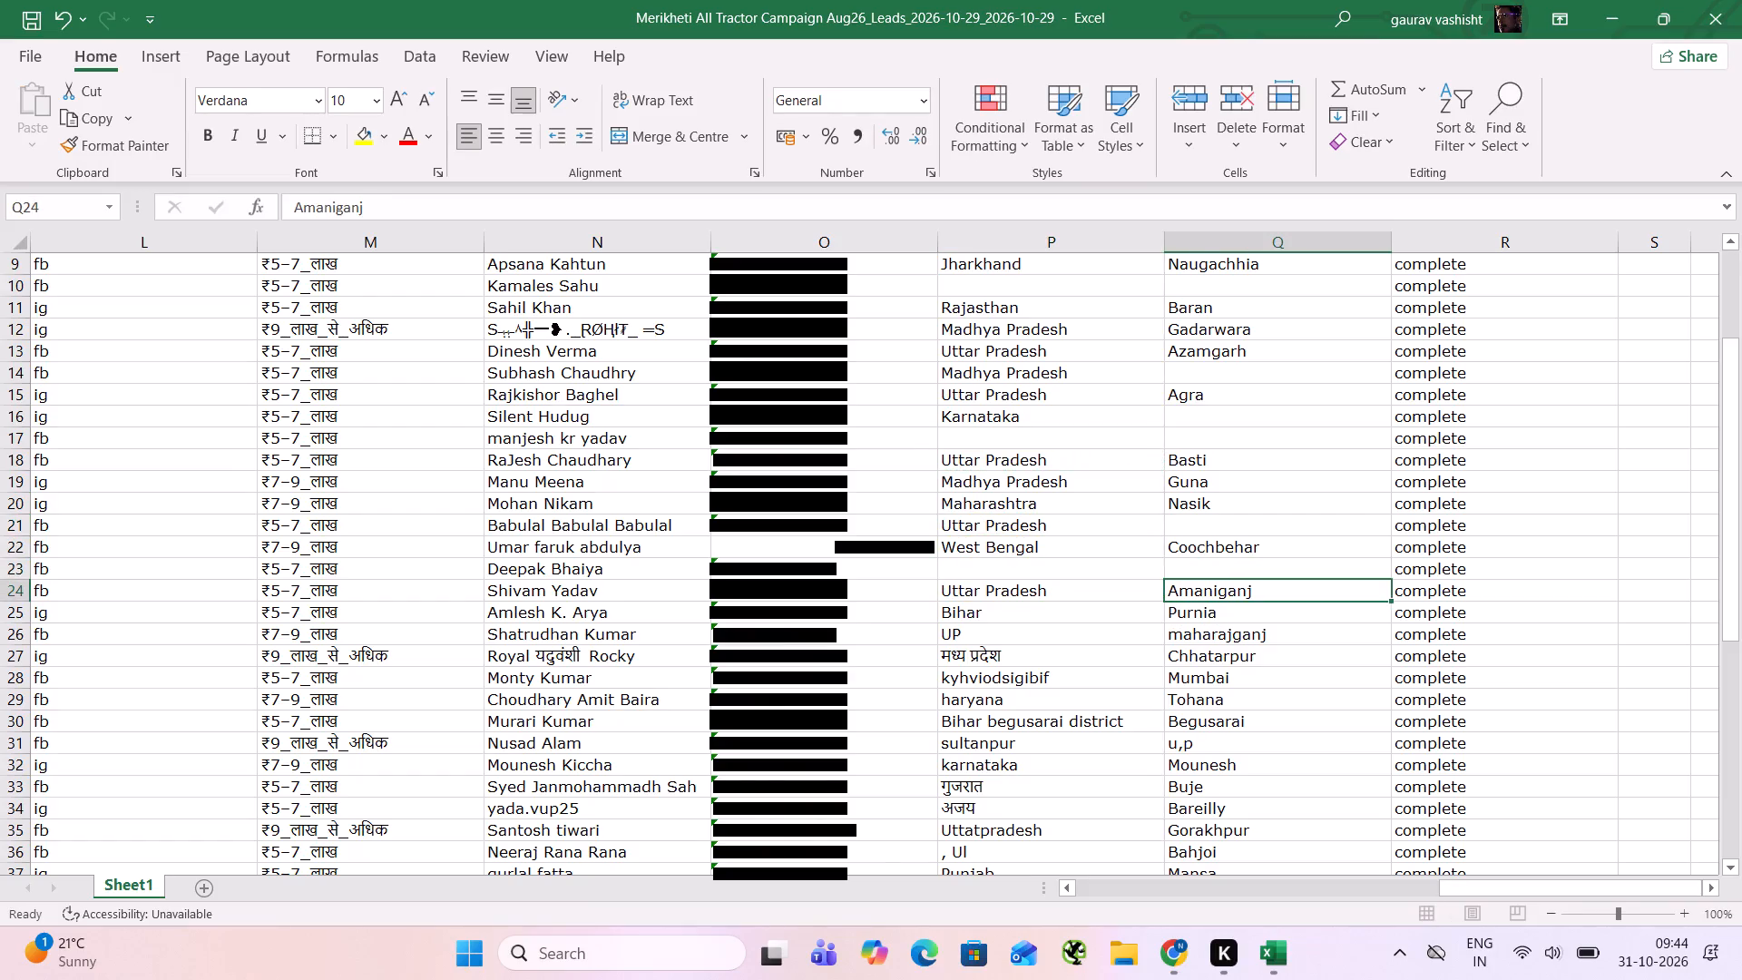
# Copy Uttar Pradesh from P24 into the state cell P26.
pyautogui.press('Down')
pyautogui.press('Left')
pyautogui.press('Up')
pyautogui.hotkey('ctrl', 'c')
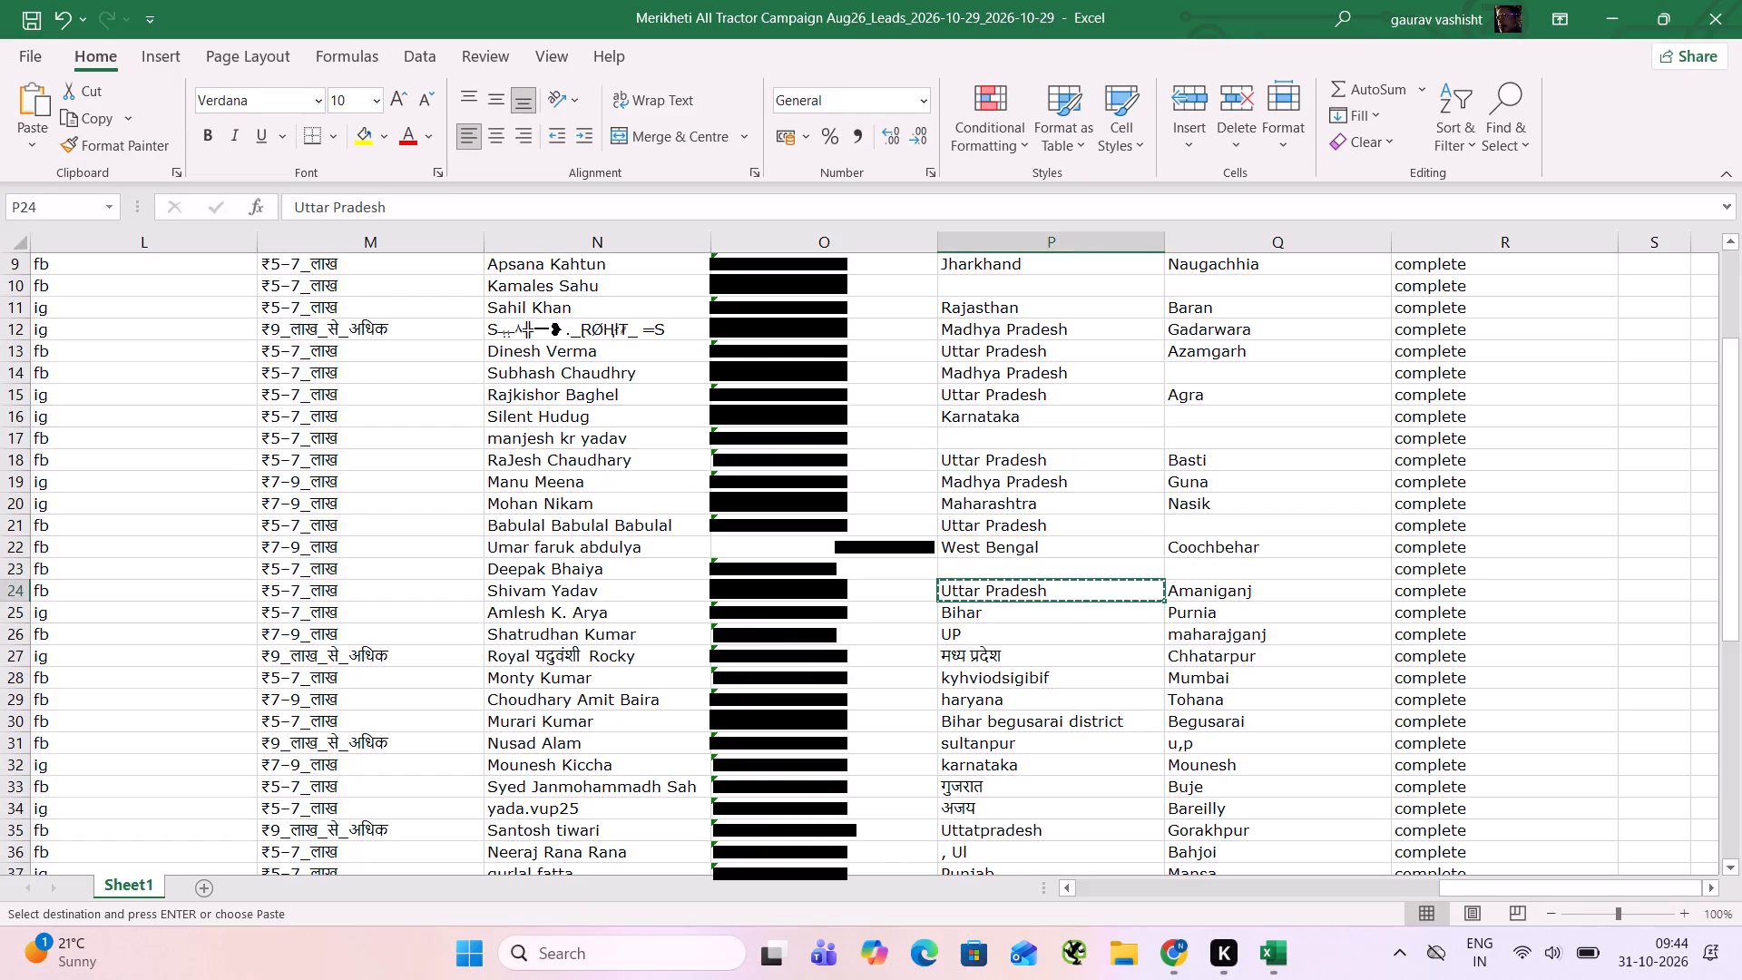
pyautogui.press('Down')
pyautogui.press('Down')
pyautogui.hotkey('ctrl', 'v')
# Replace the state entries with Madhya Pradesh in P27 and Maharashtra in P28.
pyautogui.press('Down')
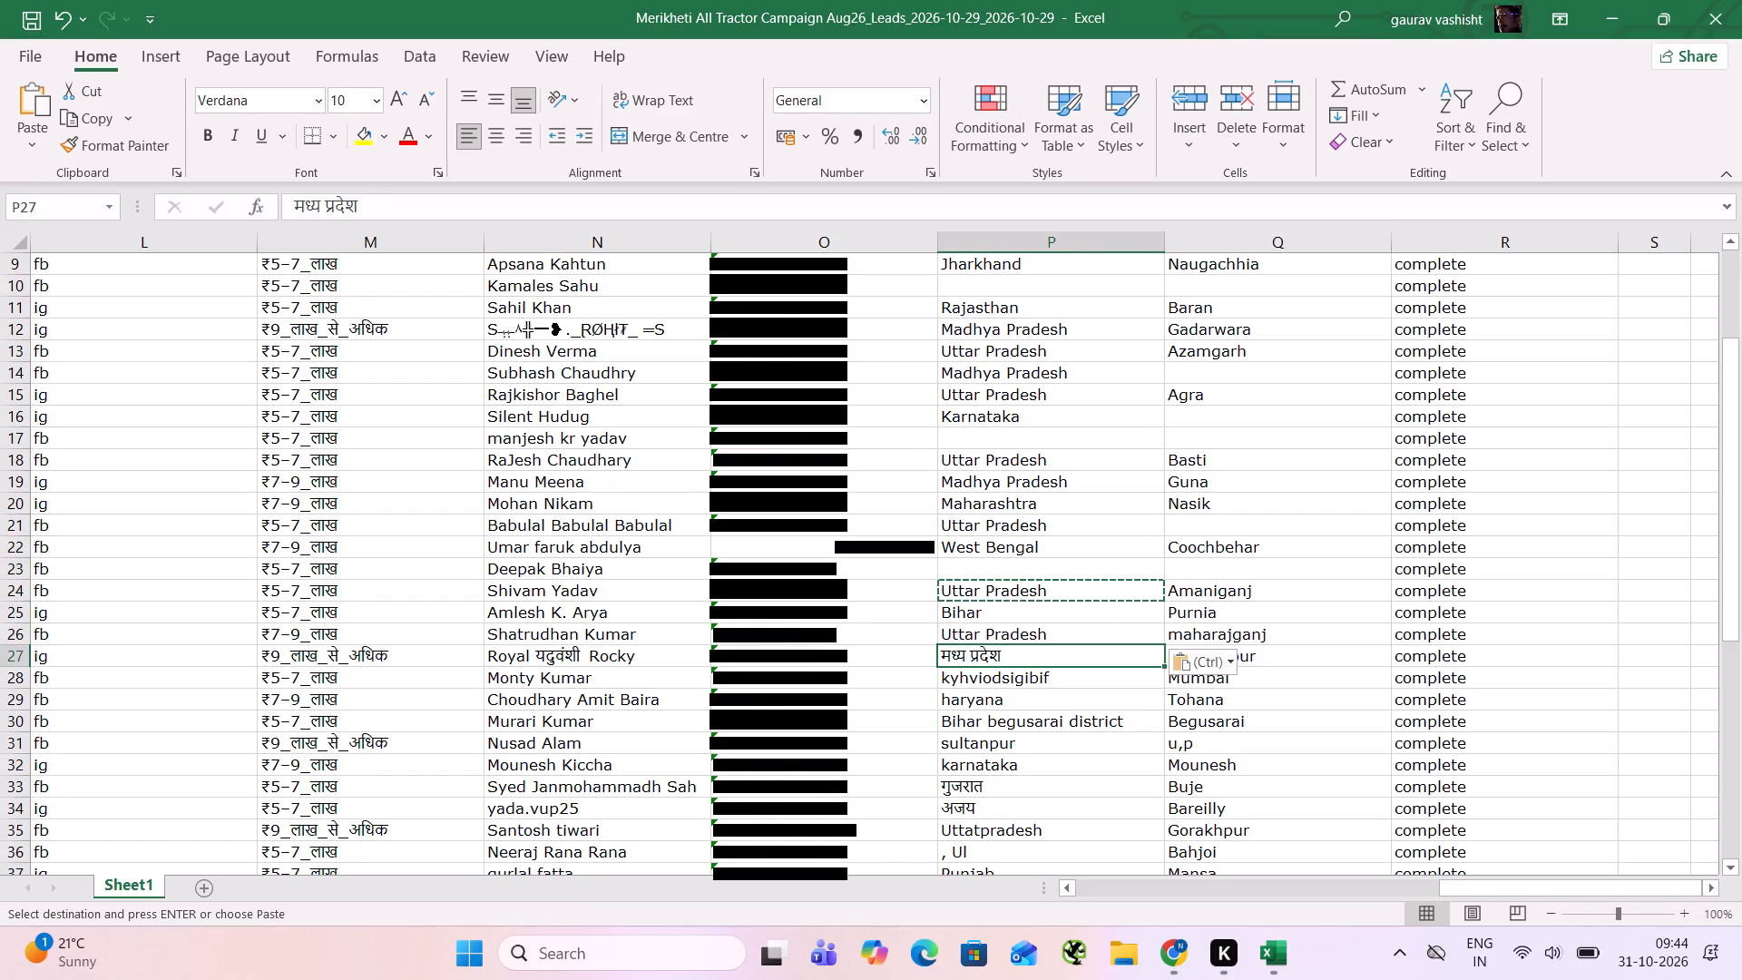
pyautogui.write('Mag')
pyautogui.press('BackSpace')
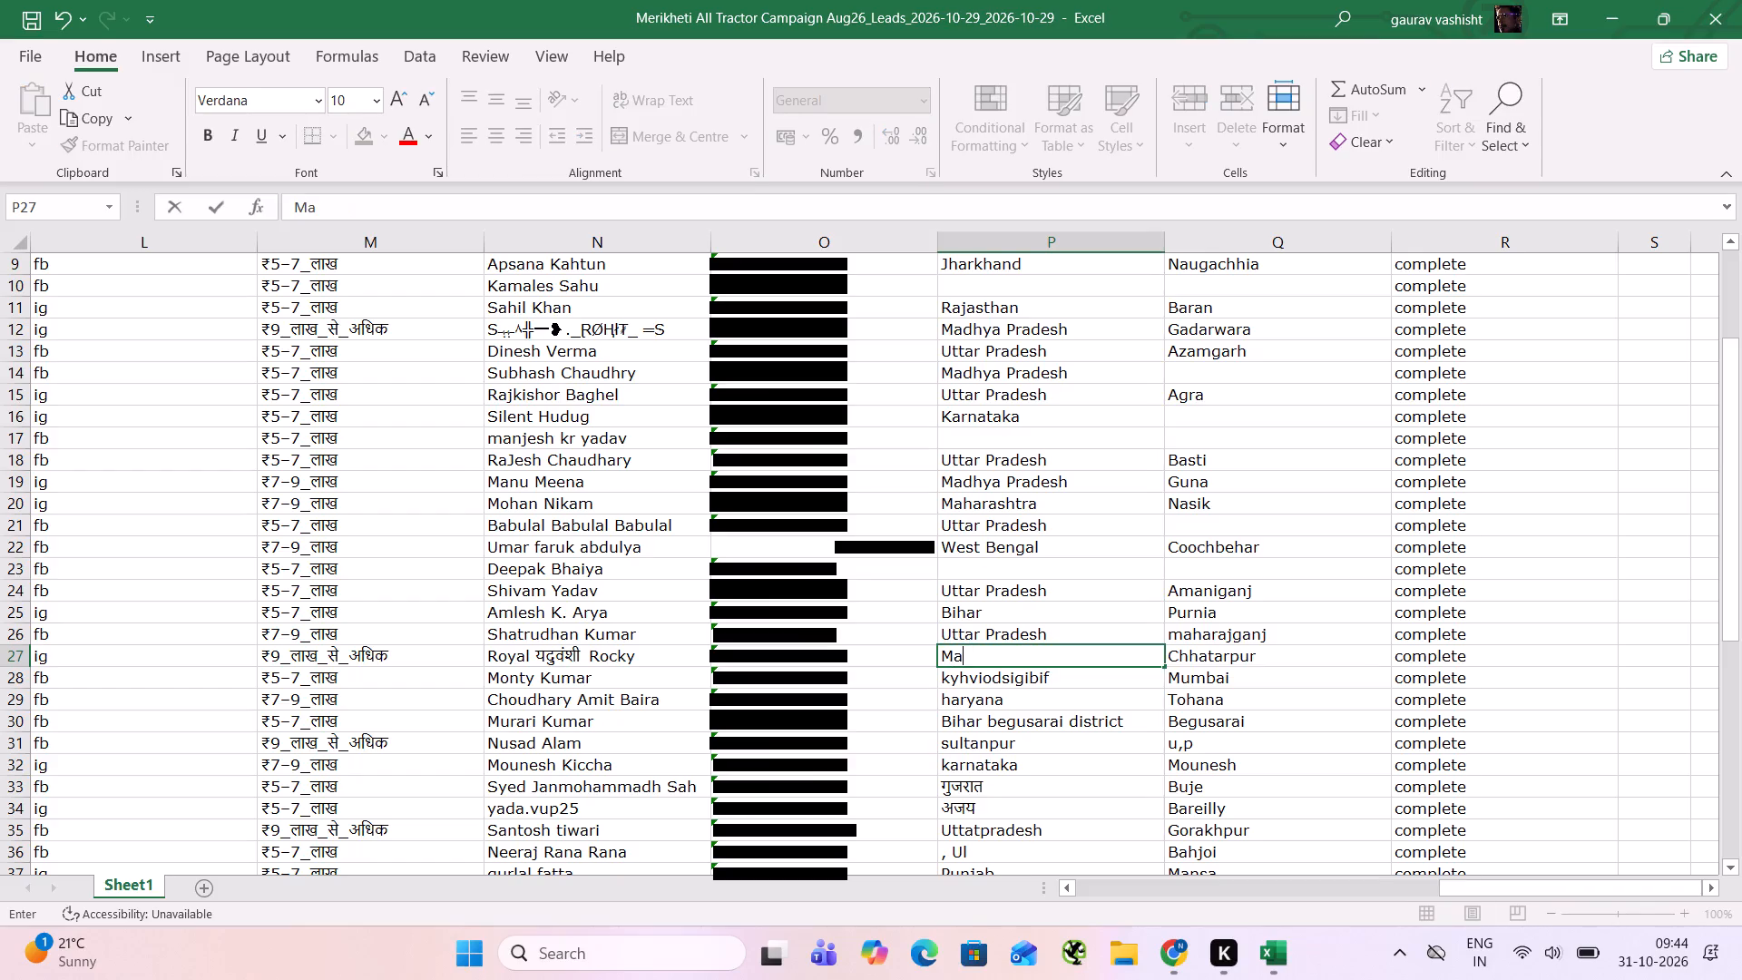
pyautogui.write('dhya')
pyautogui.press('space')
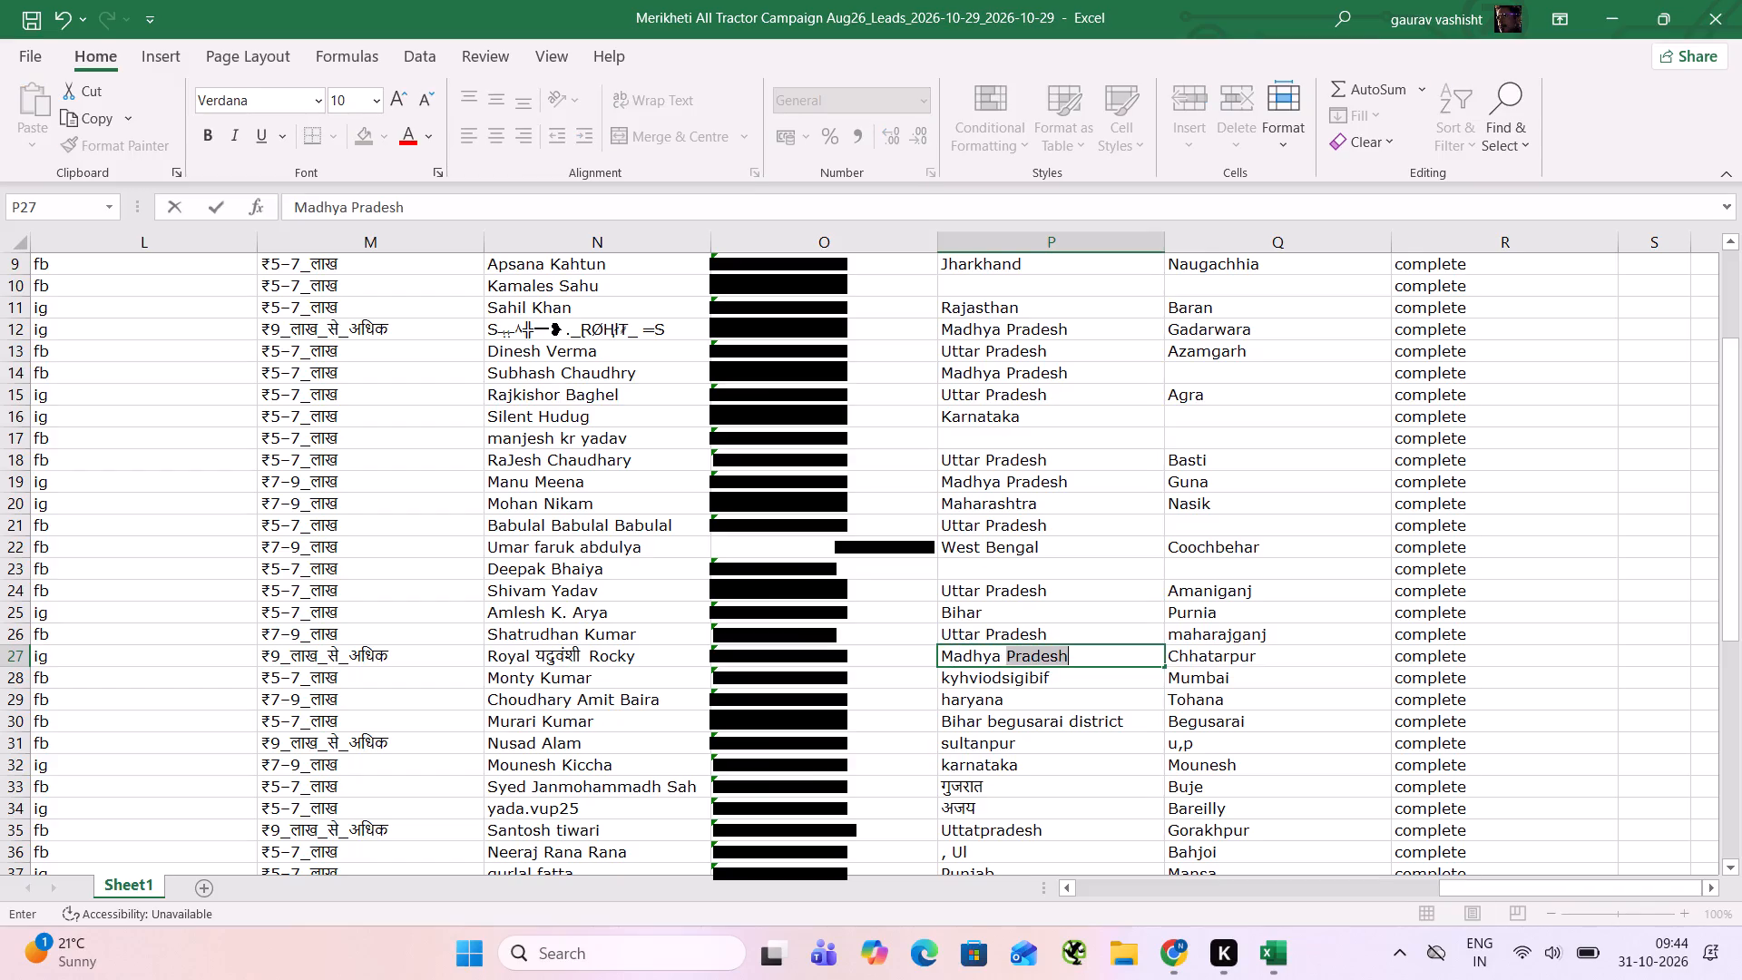
pyautogui.press('Return')
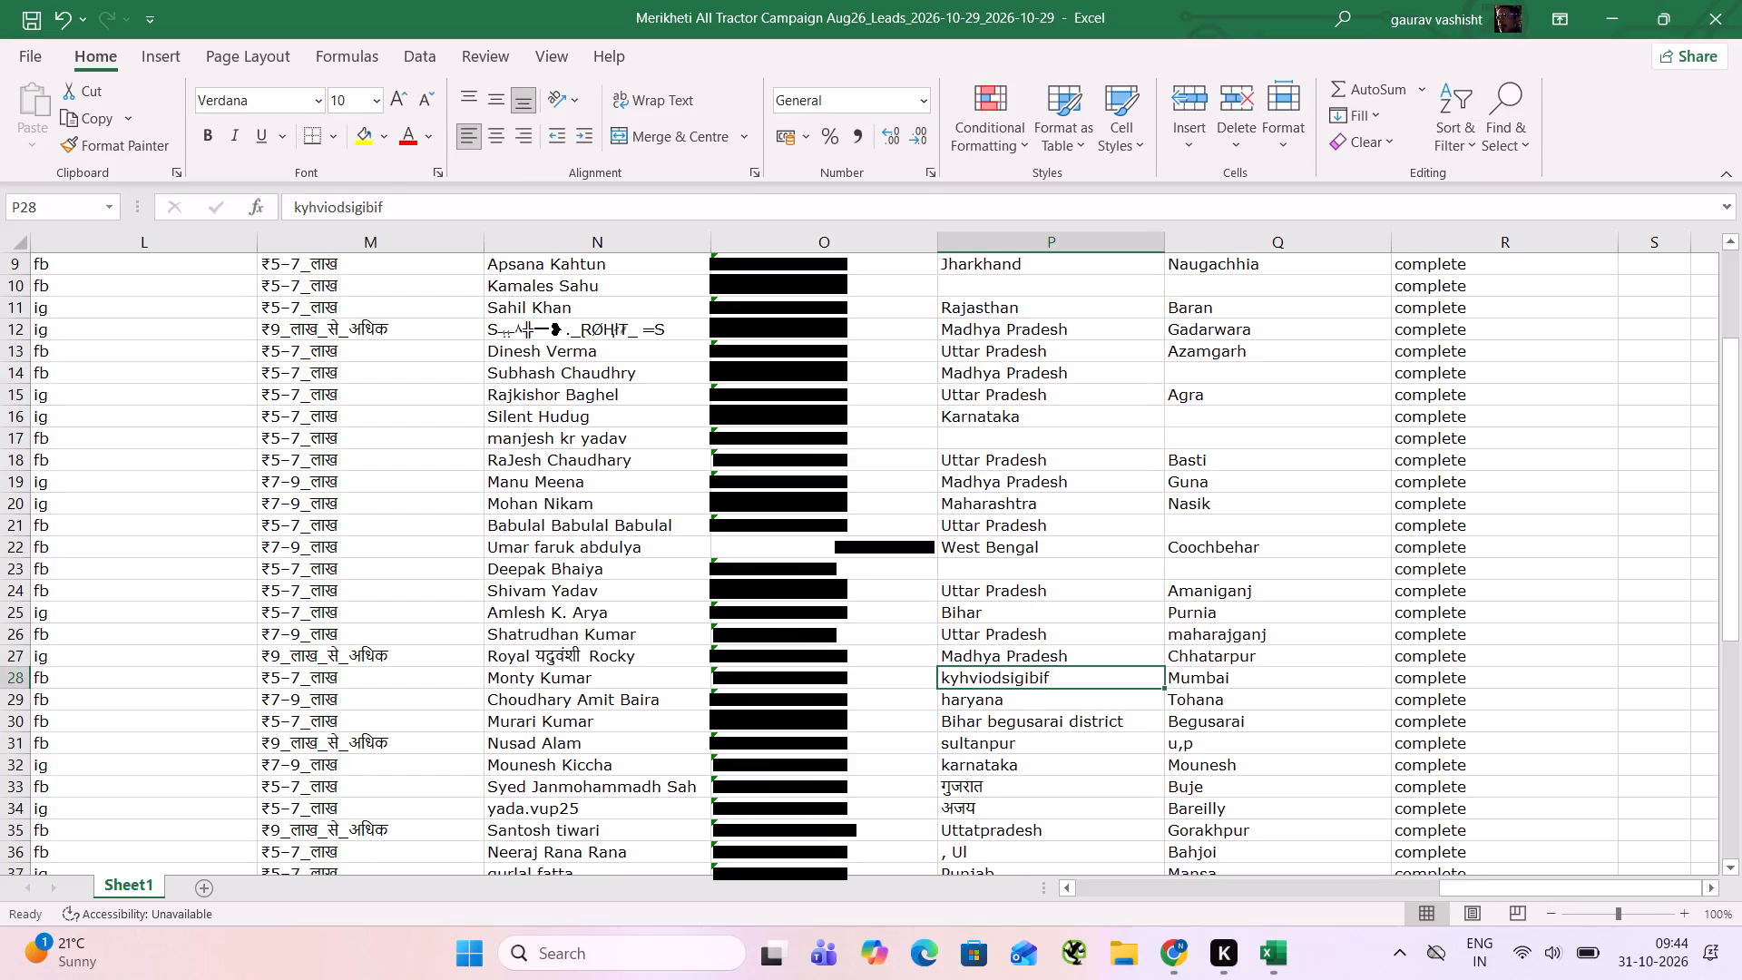
pyautogui.write('Maha')
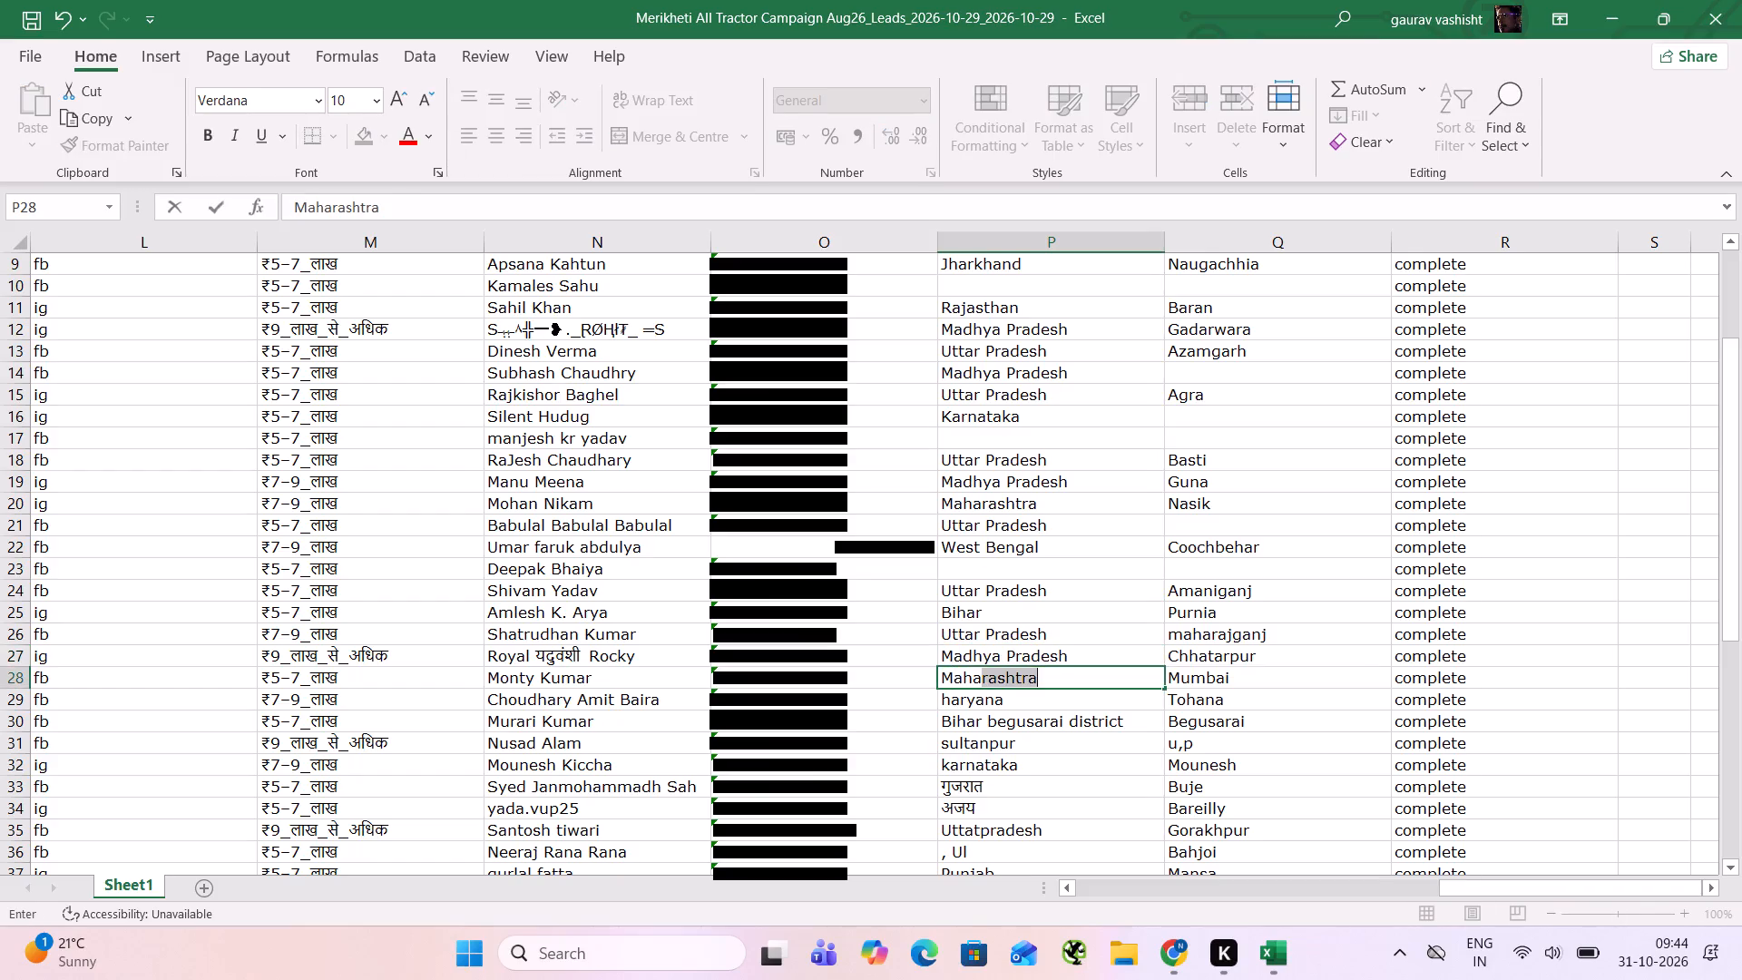
pyautogui.press('Return')
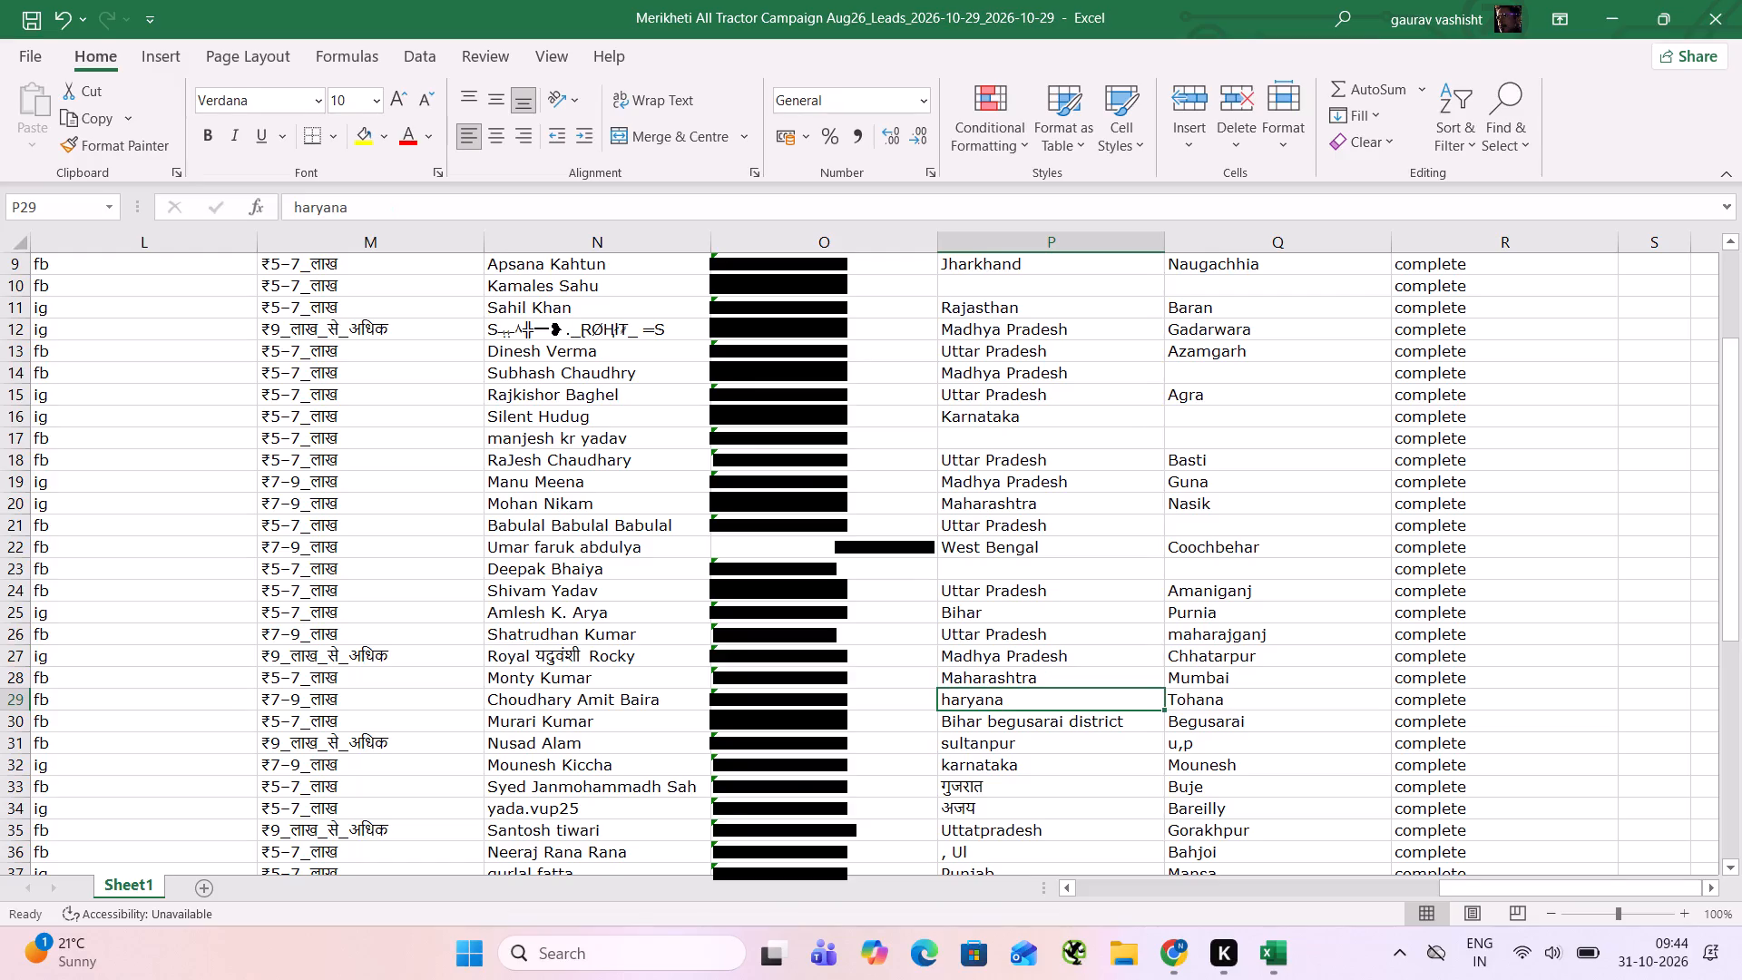
# Correct the state entries to Haryana in P29 and Bihar in P30.
pyautogui.write('Haryana')
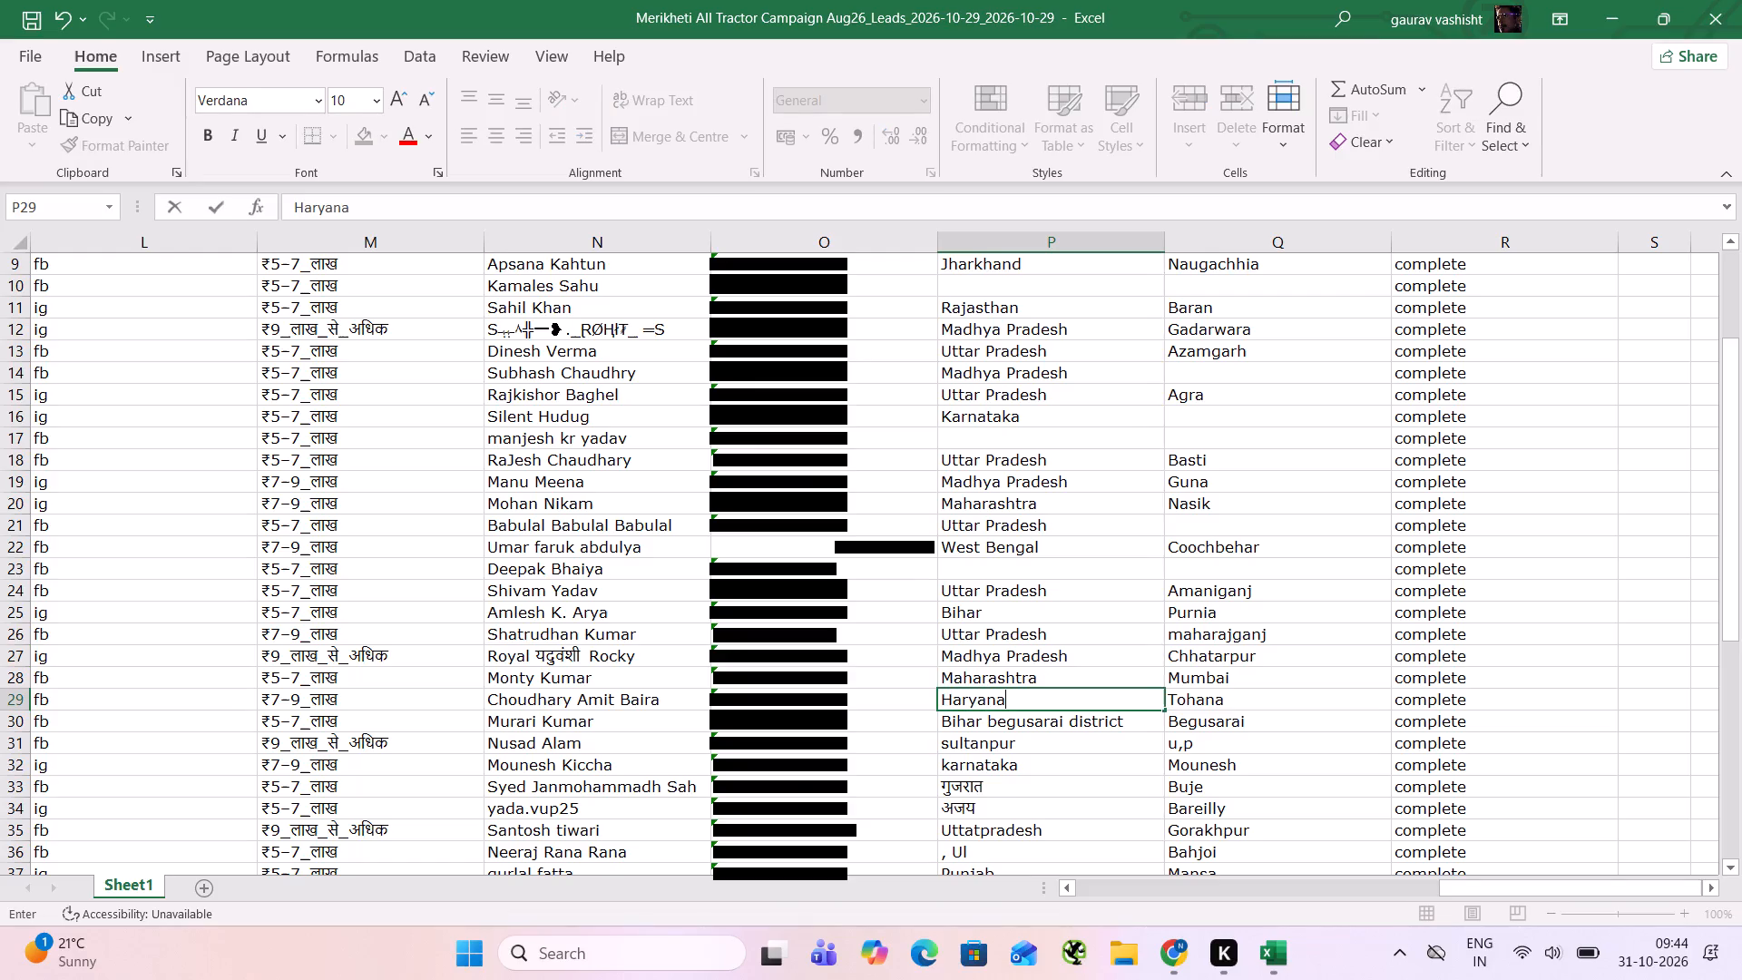
pyautogui.press('Down')
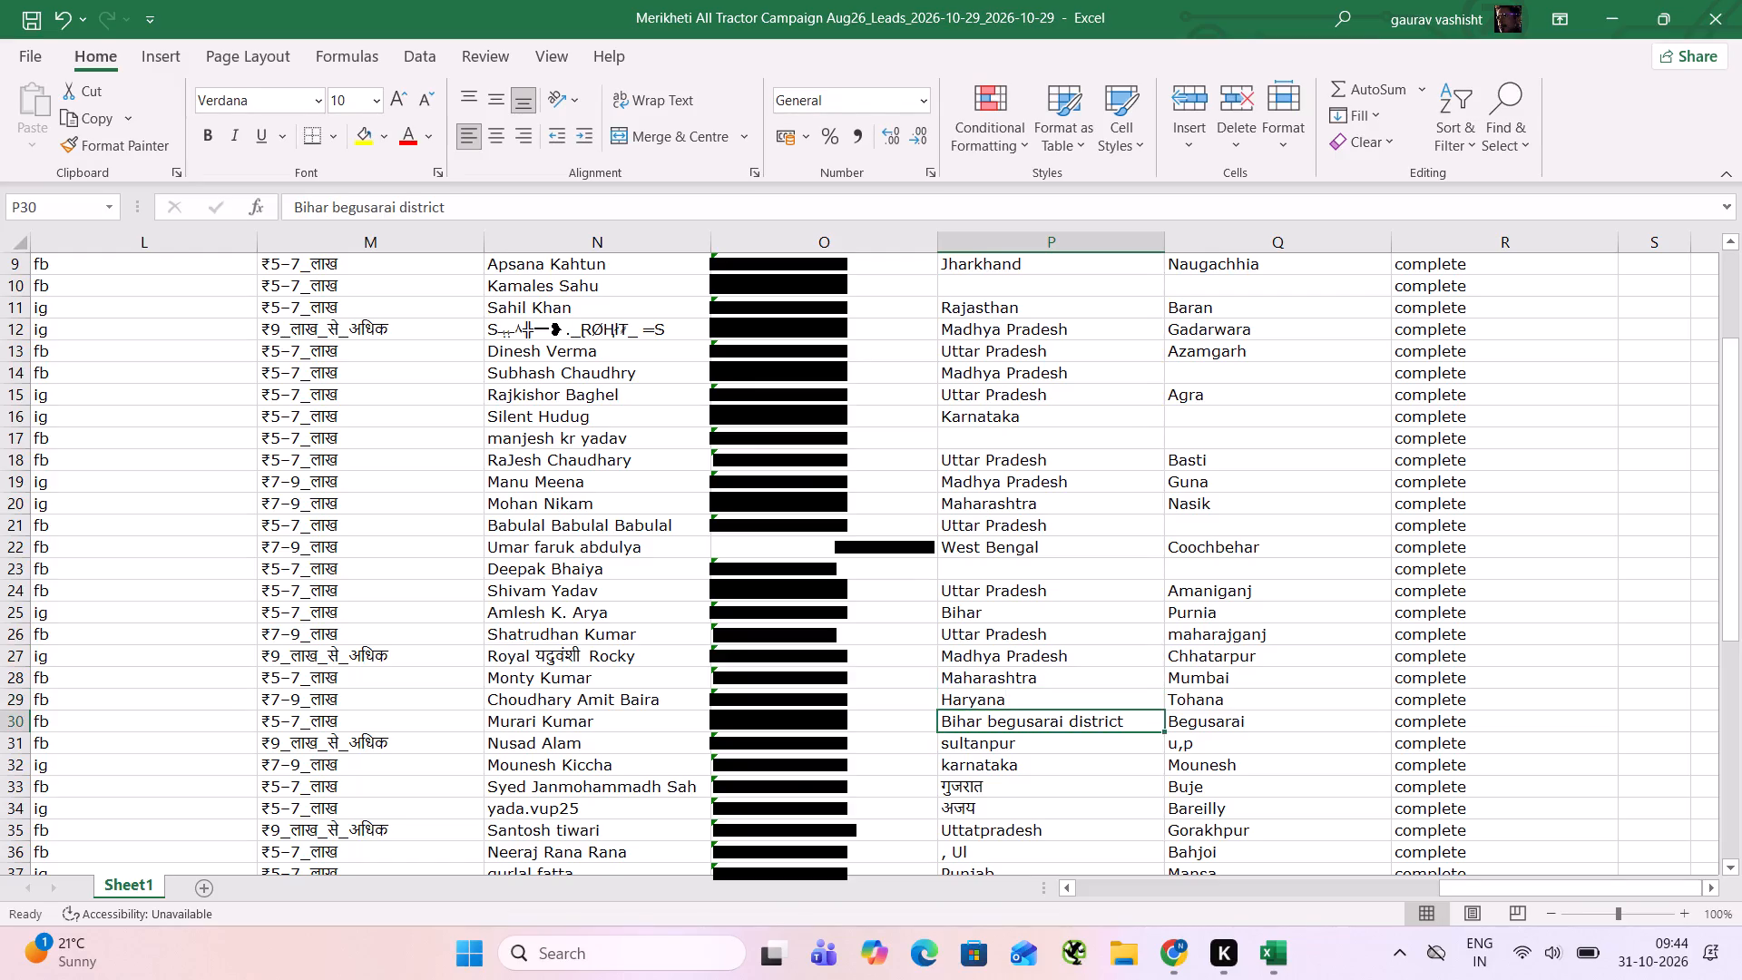
pyautogui.write('Bihar')
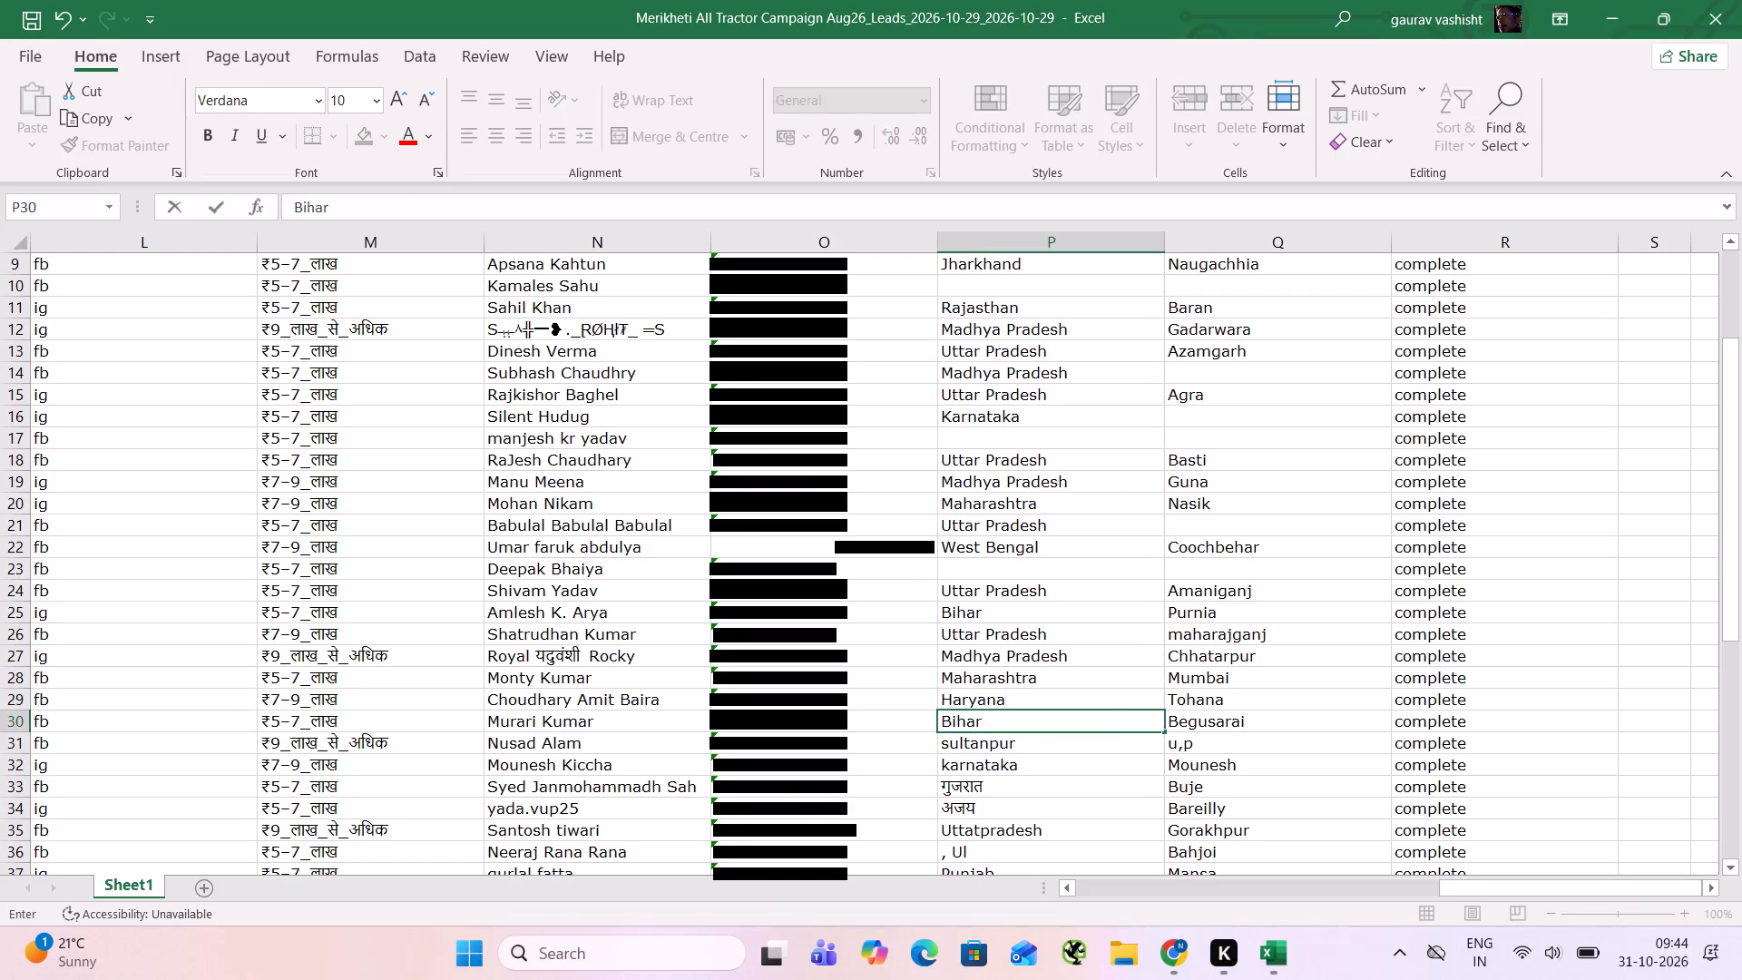
pyautogui.press('Down')
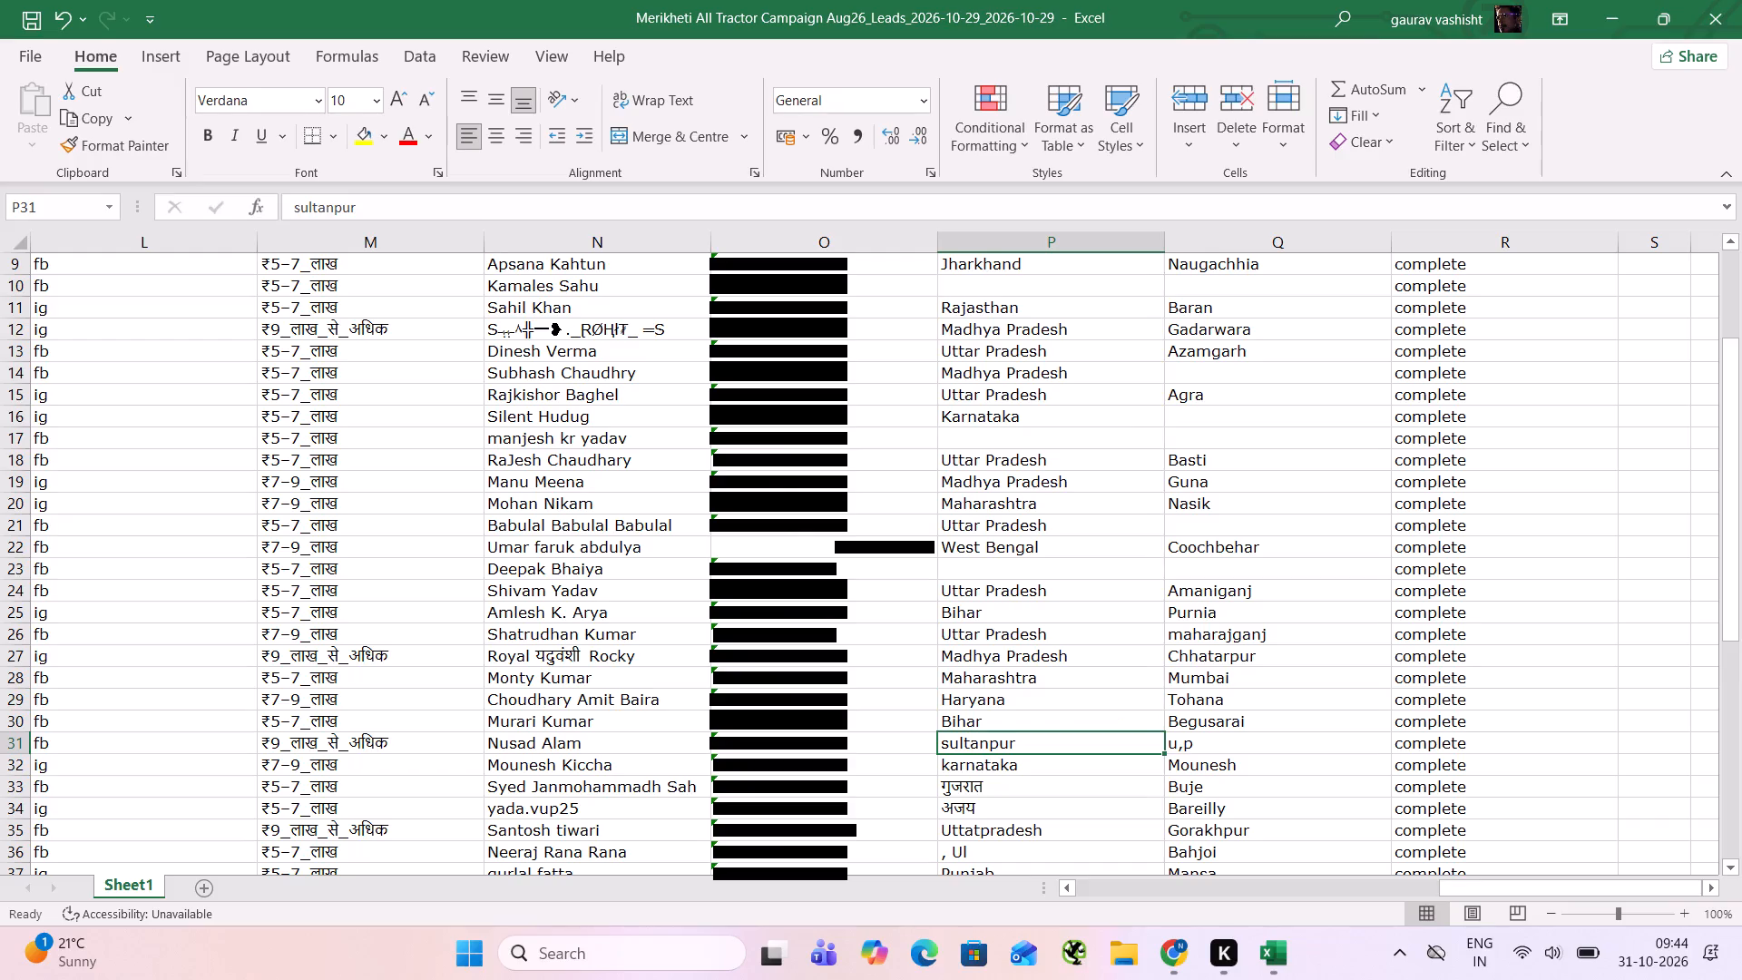
# Set the state in row 31 to Uttar Pradesh and clear its city entry.
pyautogui.write('Uttar')
pyautogui.press('space')
pyautogui.press('Return')
pyautogui.press('Right')
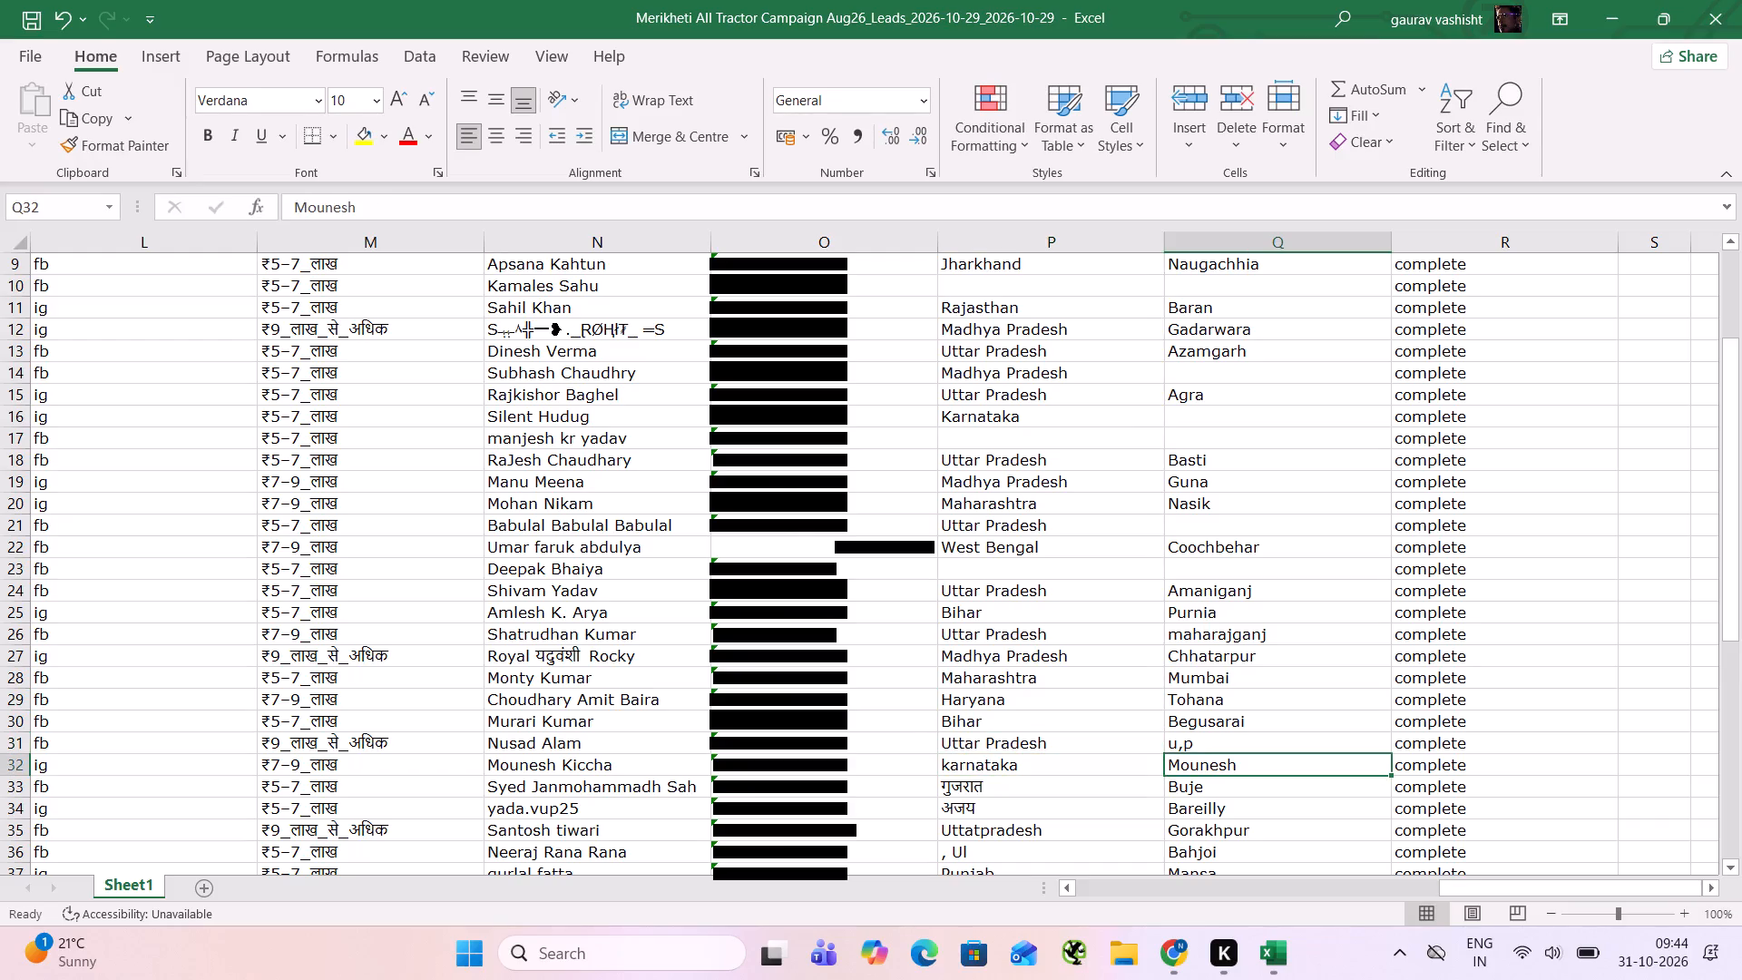
pyautogui.press('Up')
pyautogui.press('BackSpace')
# Correct the state entries to Karnataka in P32 and Gujarat in P33.
pyautogui.press('Down')
pyautogui.press('Left')
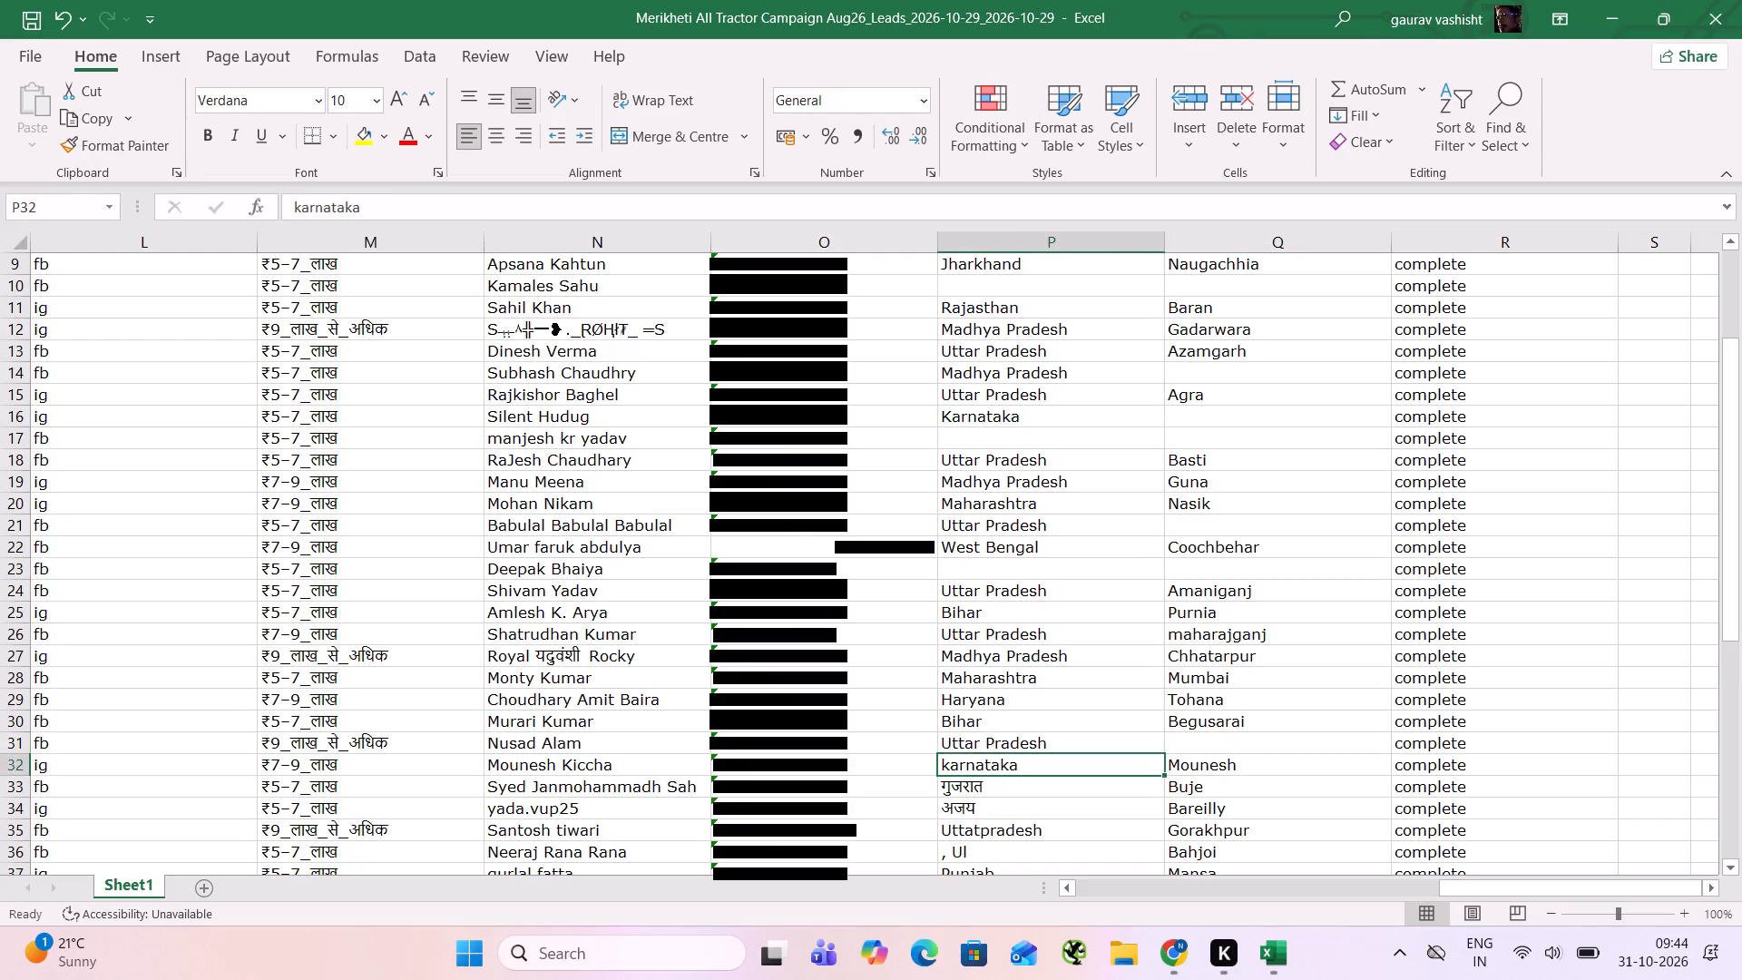
pyautogui.write('Karnataka')
pyautogui.press('Down')
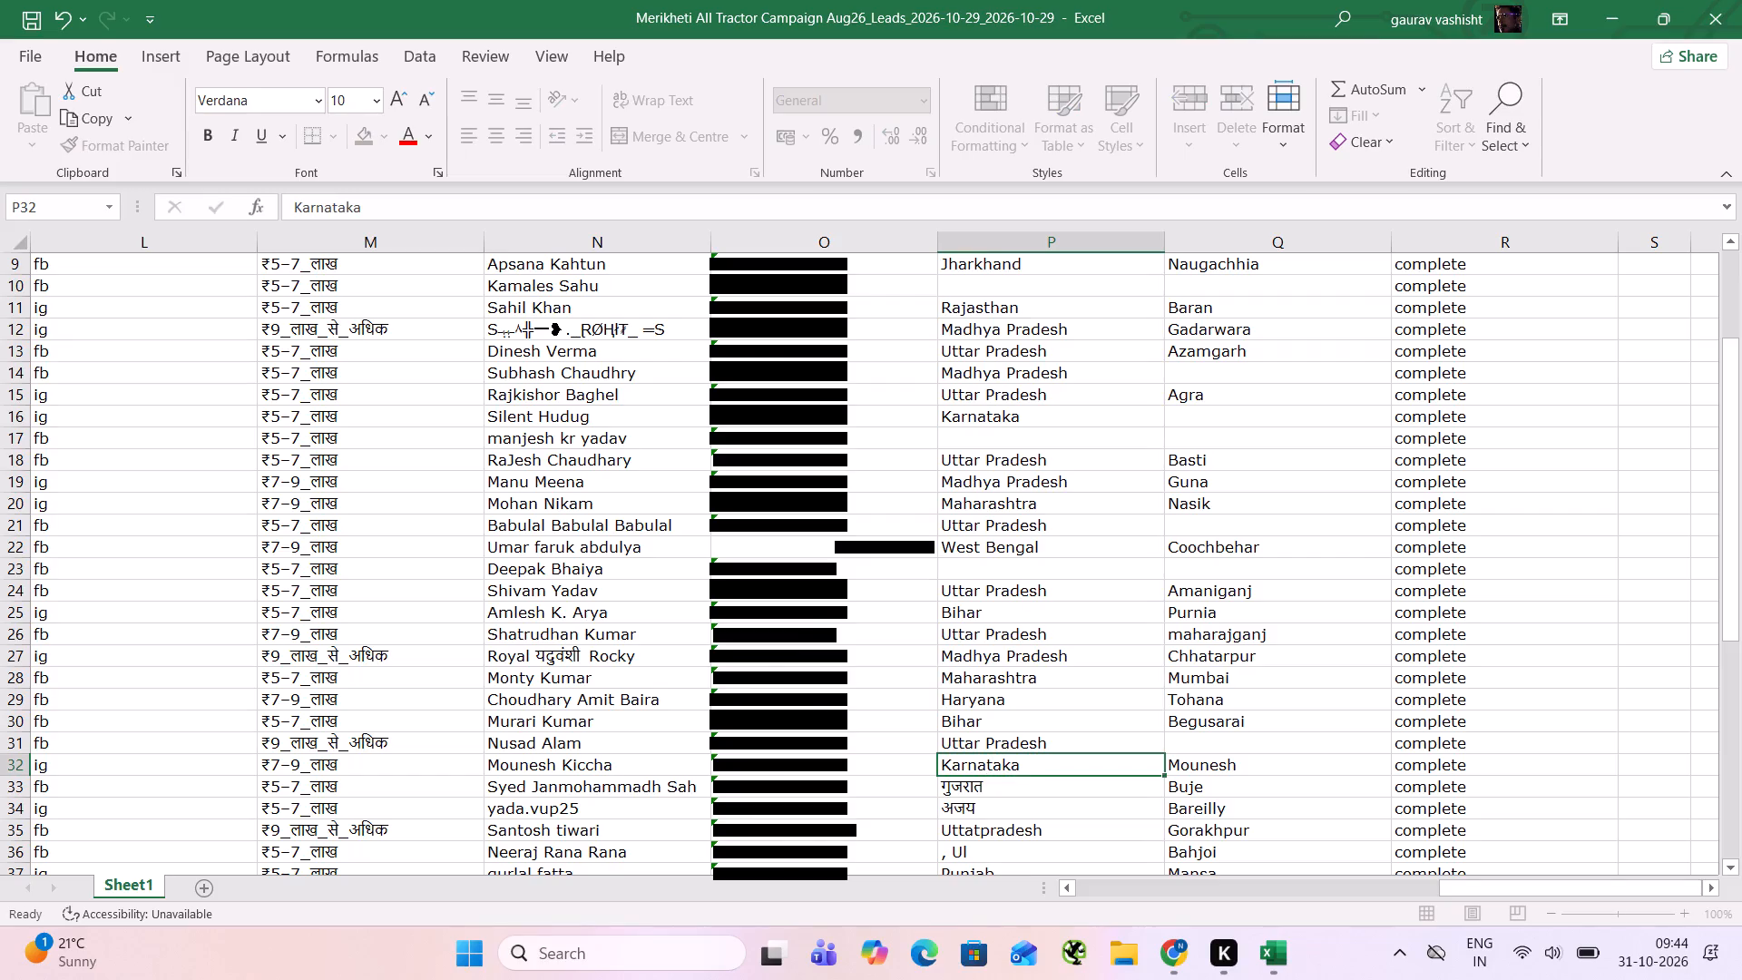
pyautogui.write('Gujarat')
pyautogui.press('Right')
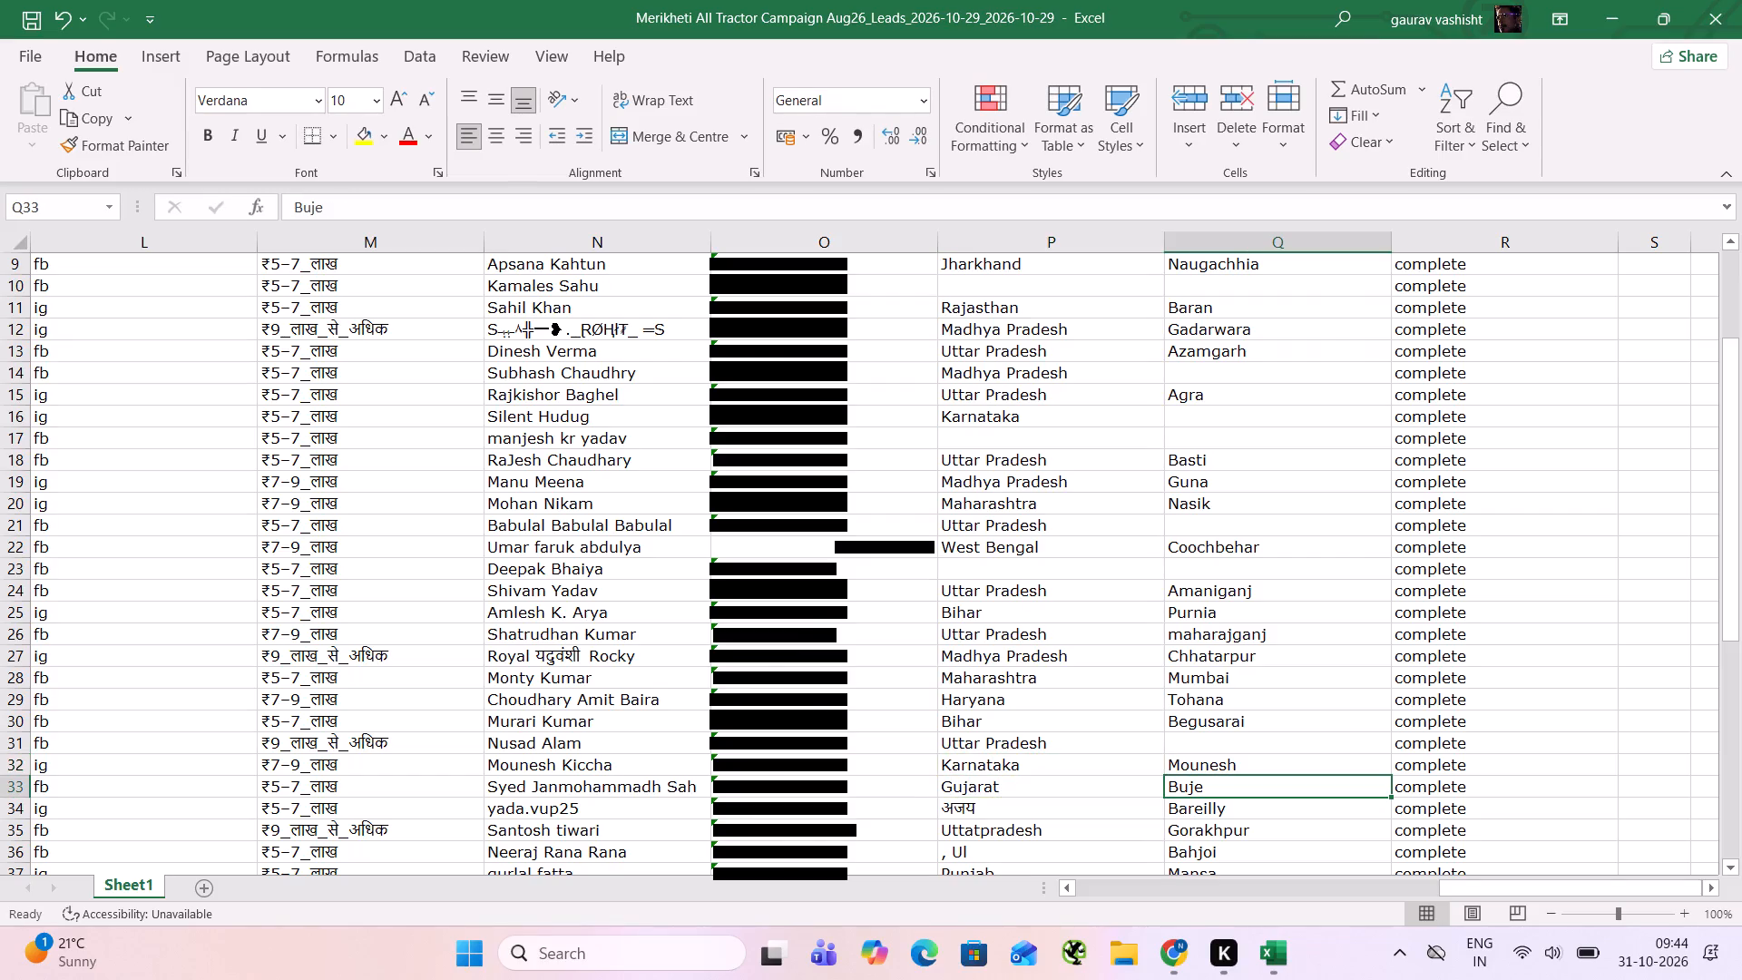
# Enter Uttar Pradesh as the state in P34 and fill it down through P35 and P36.
pyautogui.press('Down')
pyautogui.press('Left')
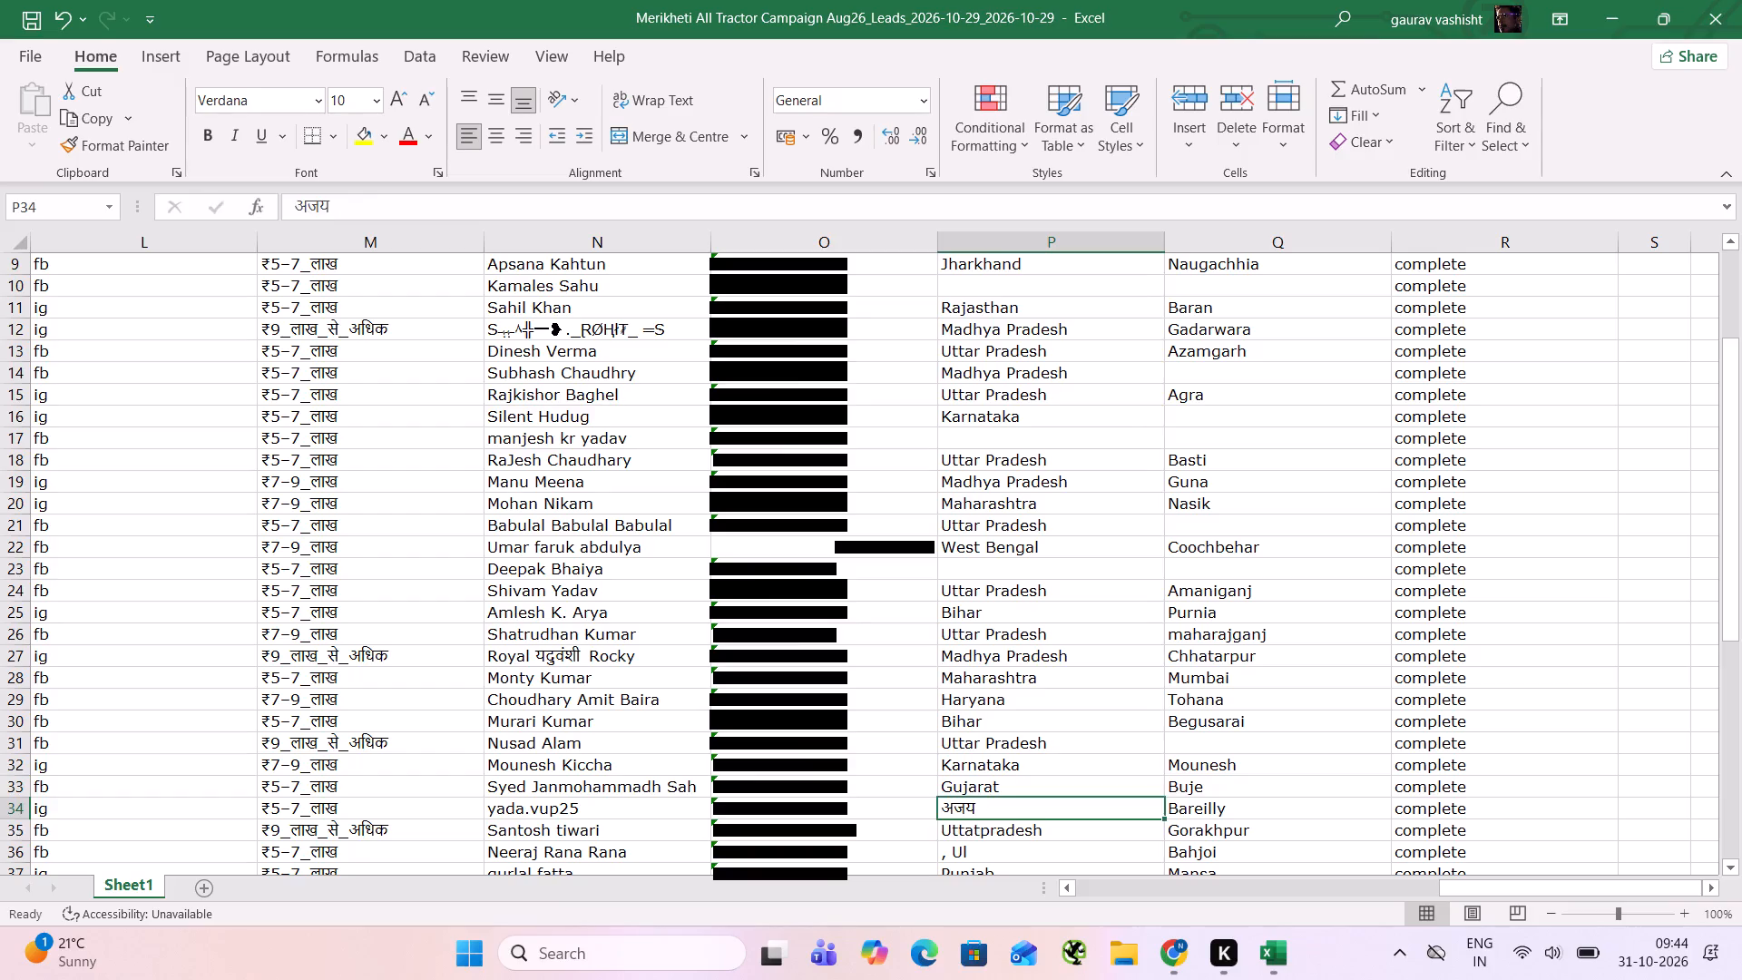
pyautogui.press('Down')
pyautogui.press('Up')
pyautogui.write('Uttar')
pyautogui.press('space')
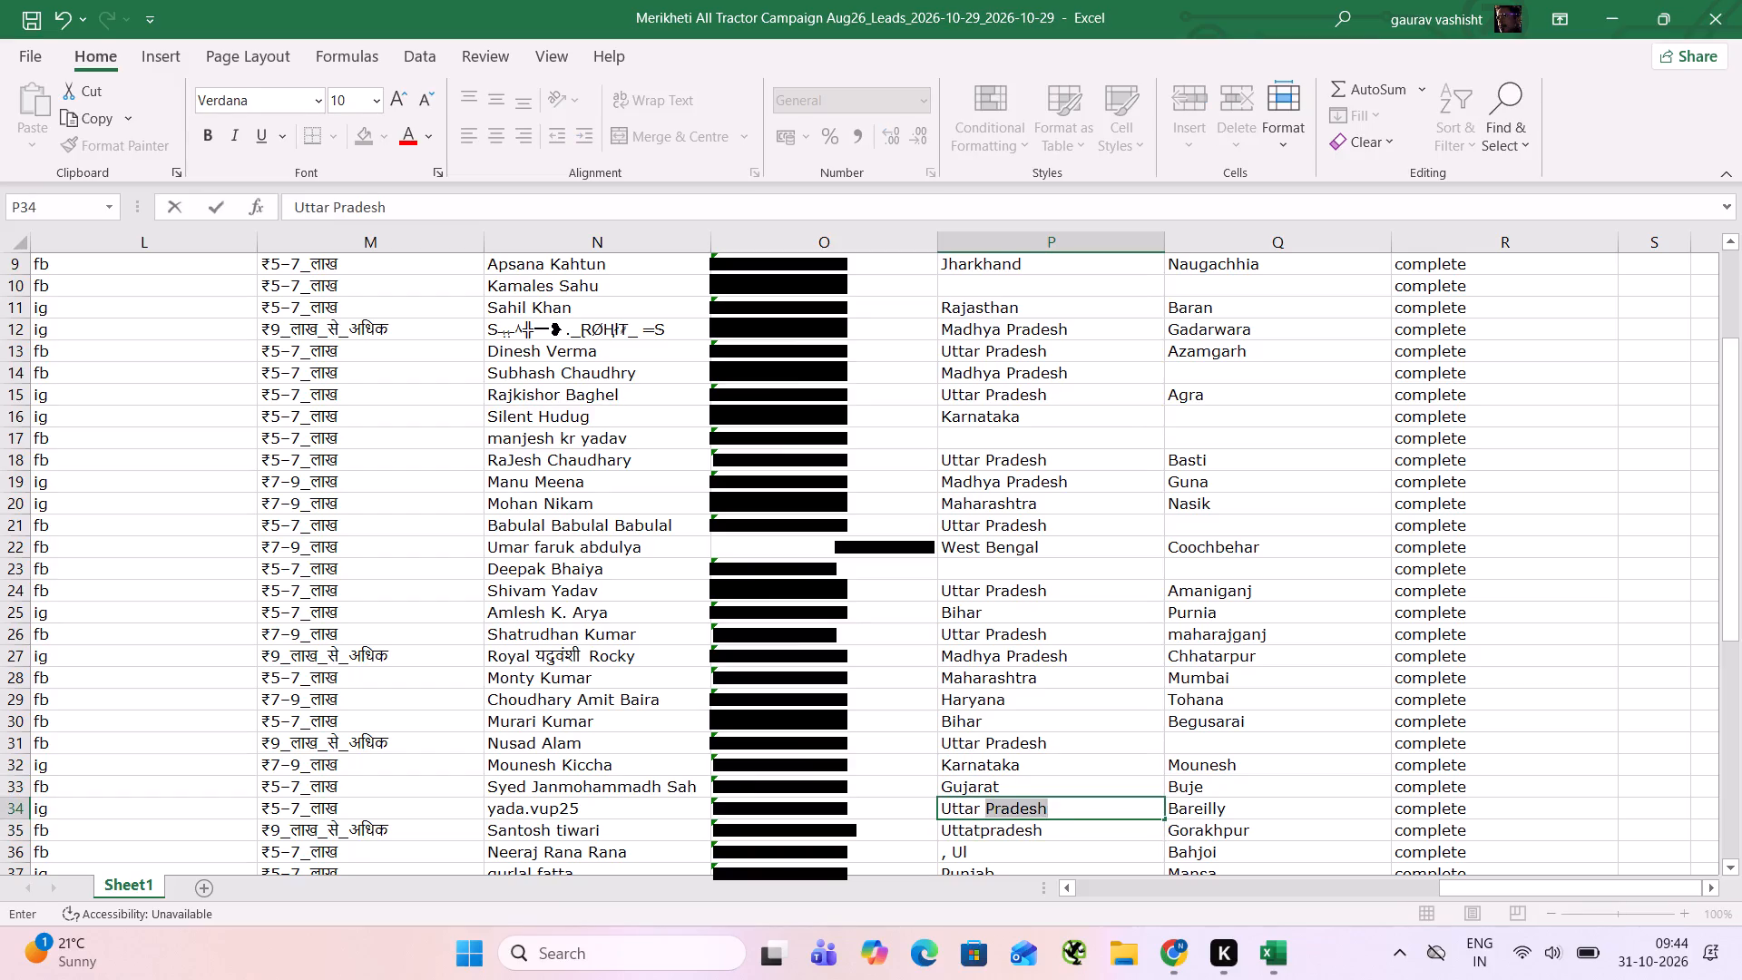
pyautogui.press('Return')
pyautogui.hotkey('ctrl', 'd')
pyautogui.press('Down')
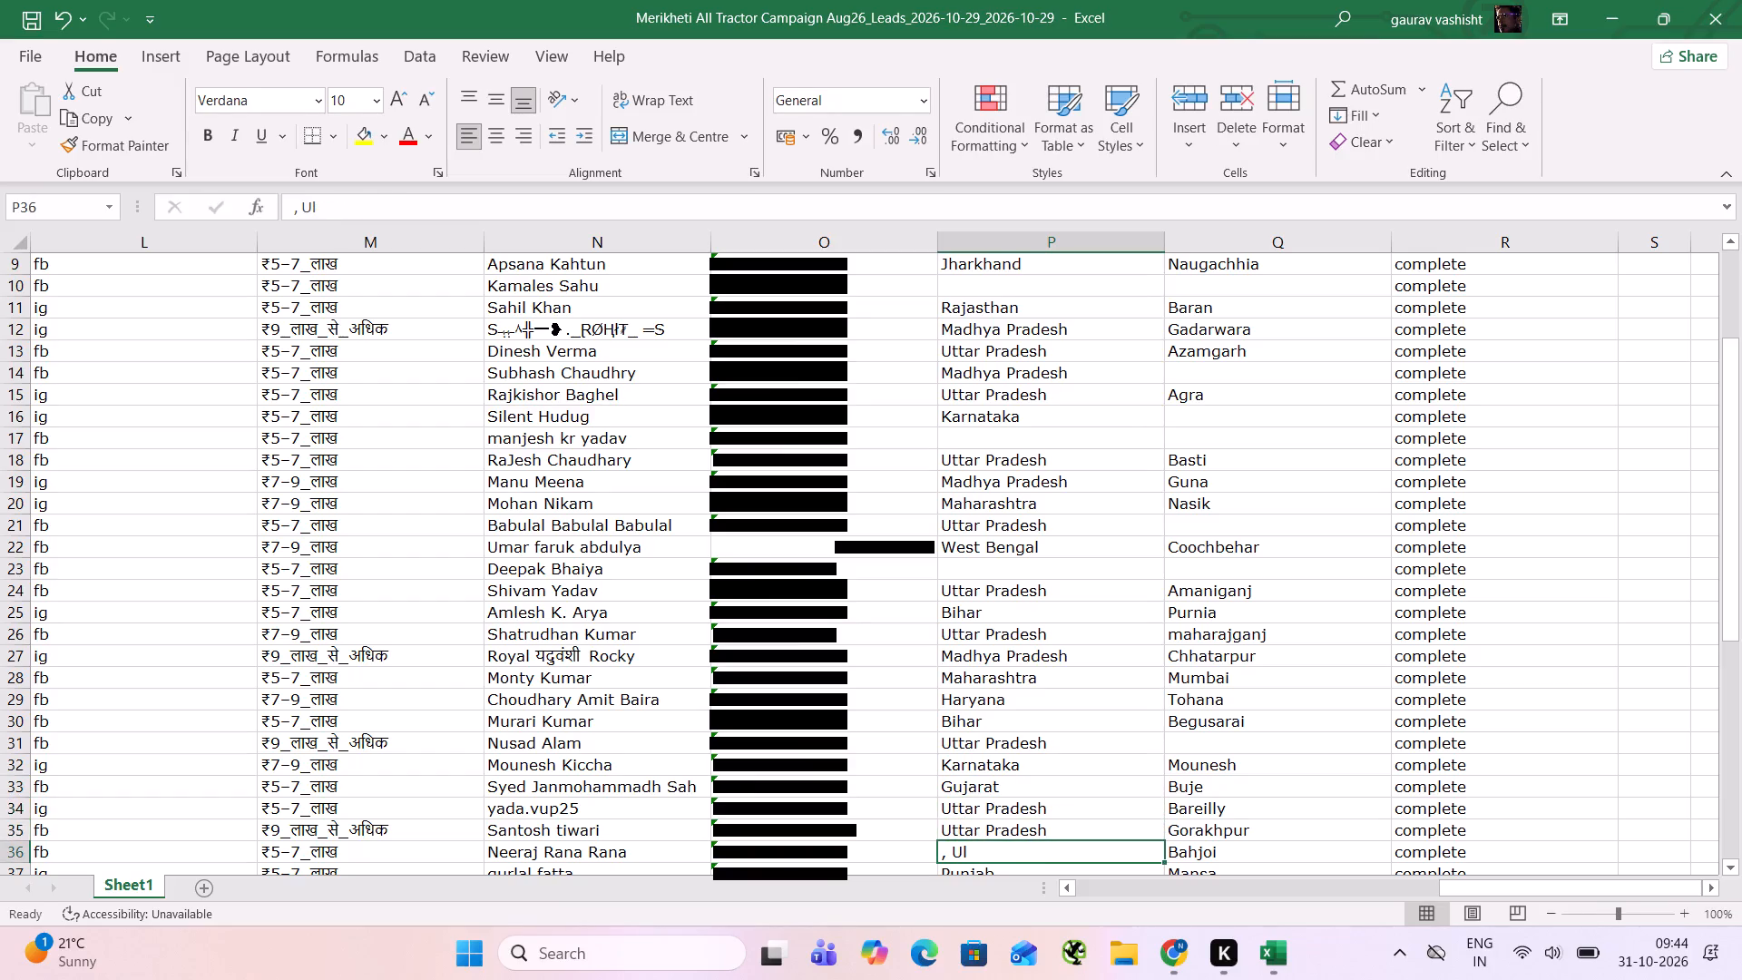
pyautogui.hotkey('ctrl', 'd')
# Look over the remaining state and city entries below row 36 to the end of the list.
pyautogui.press('Down')
pyautogui.press('Down')
pyautogui.press('Down')
pyautogui.press('Down')
pyautogui.press('Down')
pyautogui.press('Down')
pyautogui.press('Down')
pyautogui.press('Down')
pyautogui.press('Down')
pyautogui.press('Down')
pyautogui.press('Down')
pyautogui.press('Down')
pyautogui.press('Down')
pyautogui.press('Down')
pyautogui.press('Down')
pyautogui.press('Down')
pyautogui.press('Down')
pyautogui.press('Down')
pyautogui.press('Down')
pyautogui.press('Down')
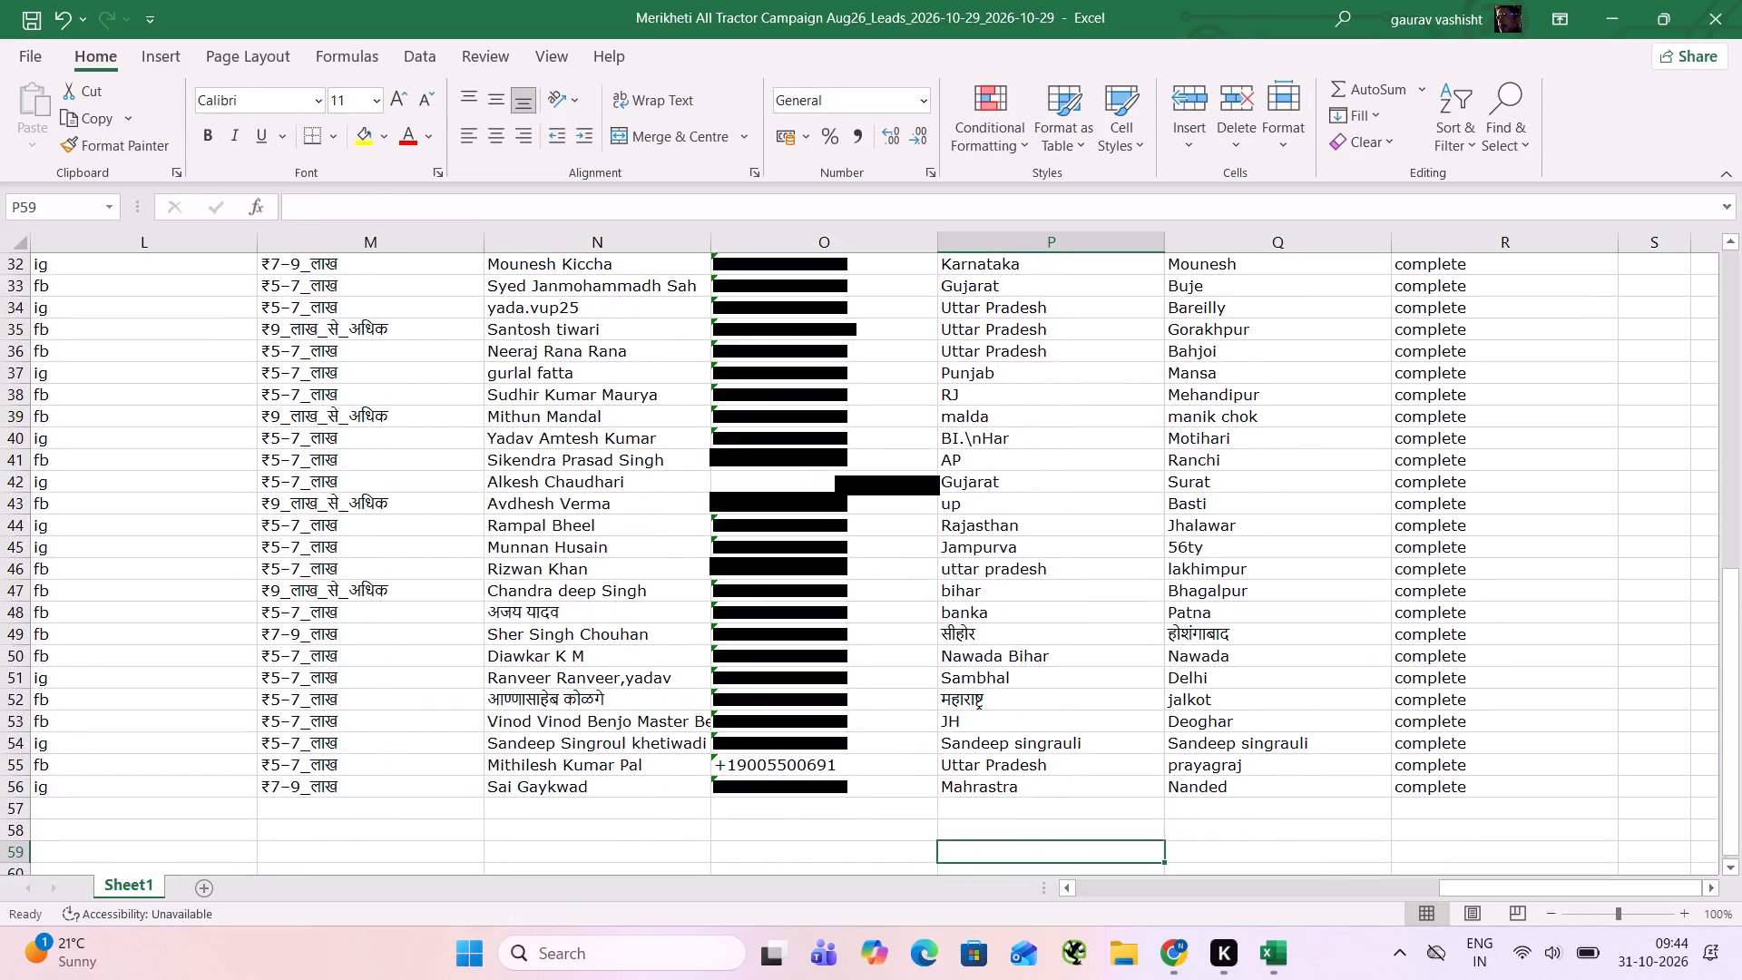
pyautogui.press('Down')
pyautogui.press('Up')
pyautogui.press('Up')
pyautogui.press('Up')
pyautogui.press('Up')
pyautogui.press('Up')
pyautogui.press('Up')
pyautogui.press('Up')
pyautogui.press('Up')
pyautogui.press('Up')
pyautogui.press('Up')
pyautogui.press('Up')
pyautogui.press('Up')
pyautogui.press('Up')
pyautogui.press('Up')
pyautogui.press('Up')
pyautogui.press('Up')
pyautogui.press('Up')
pyautogui.press('Up')
pyautogui.press('Up')
pyautogui.press('Up')
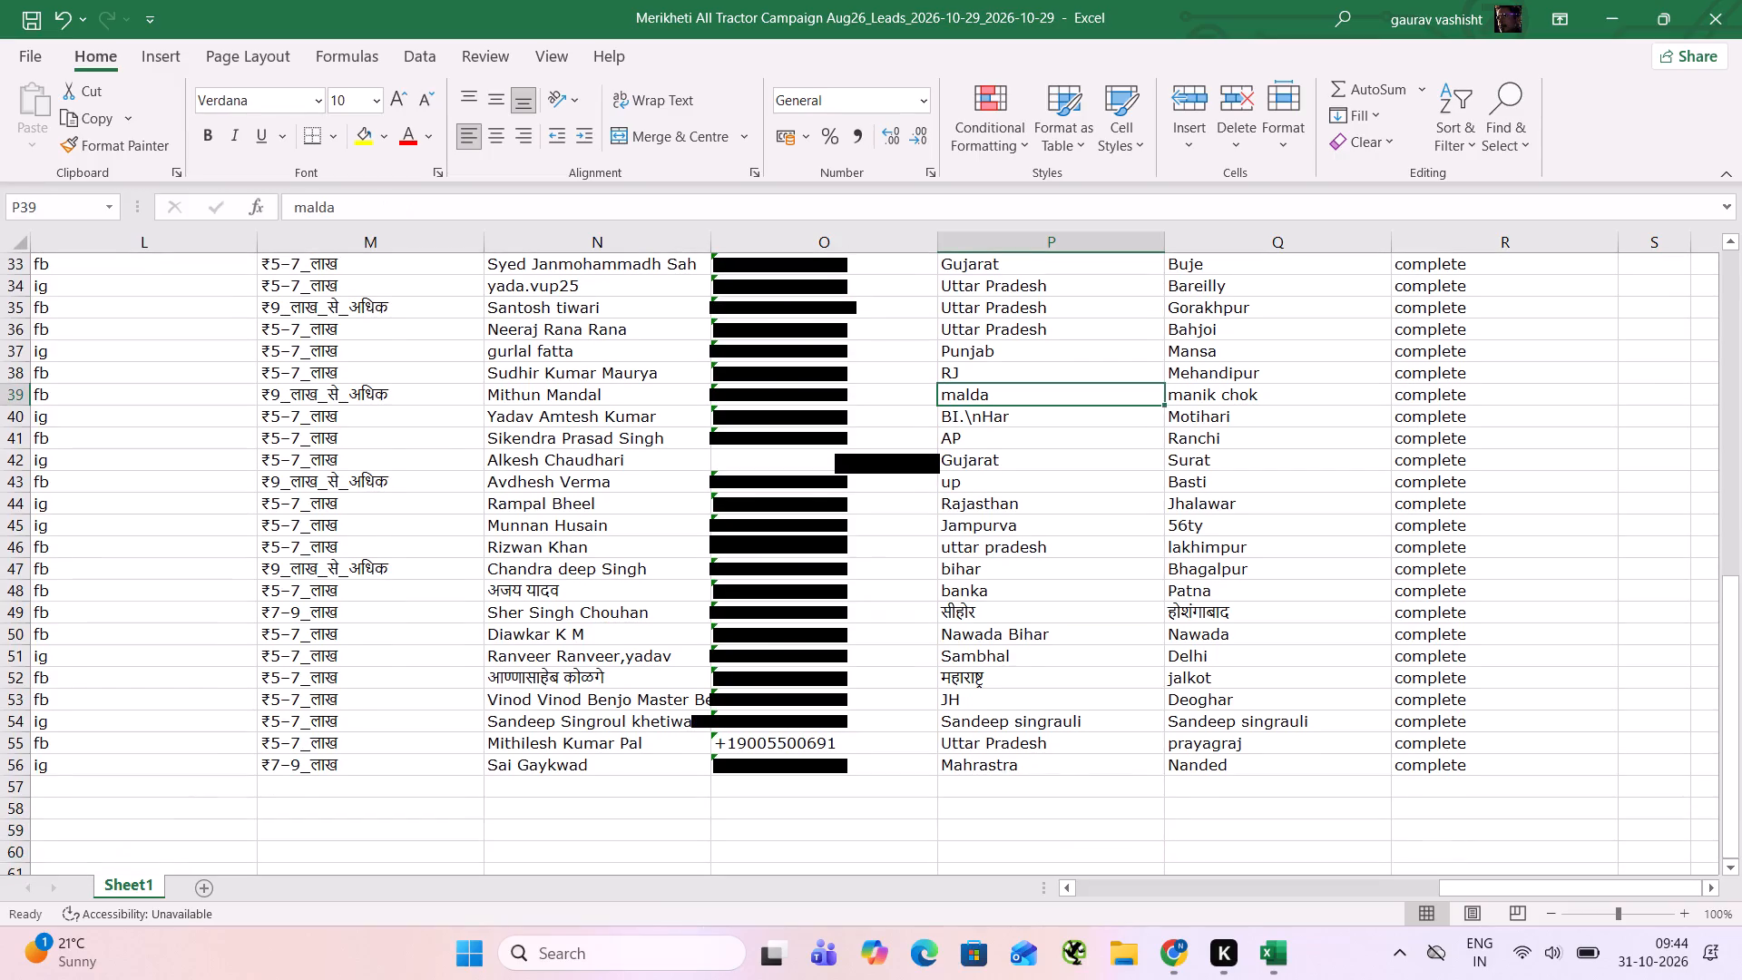
# Replace the abbreviated state in P38 with Rajasthan.
pyautogui.press('Up')
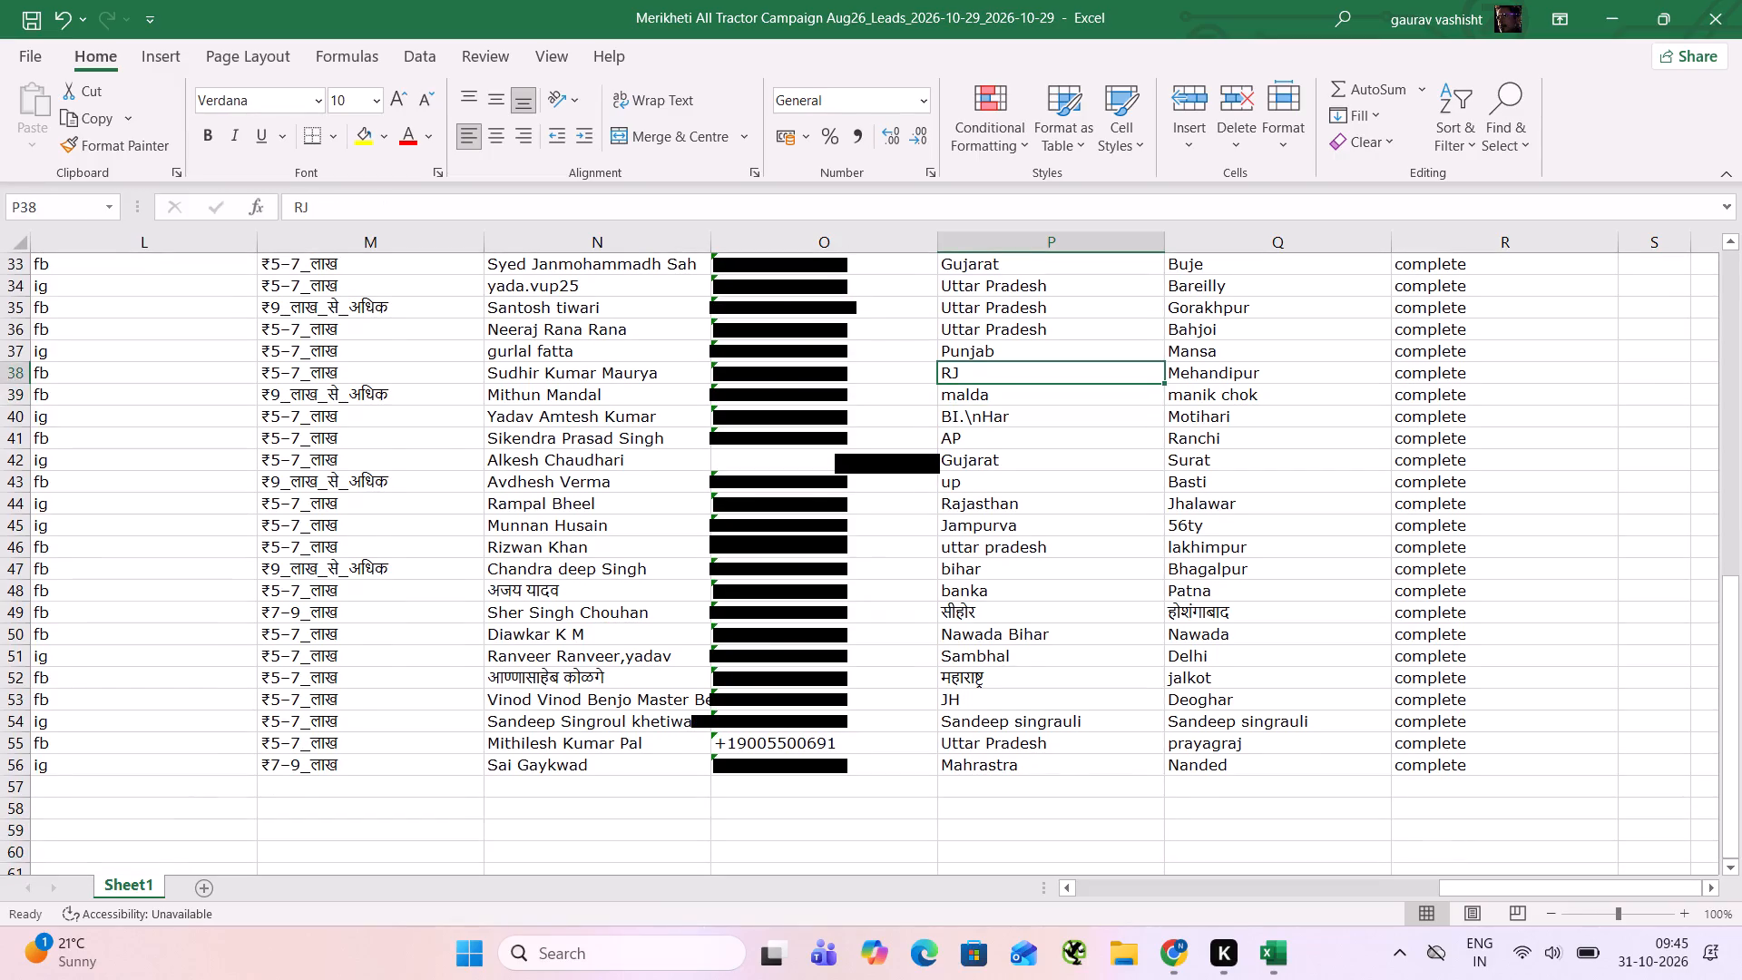
pyautogui.write('Rajasthan')
pyautogui.press('Right')
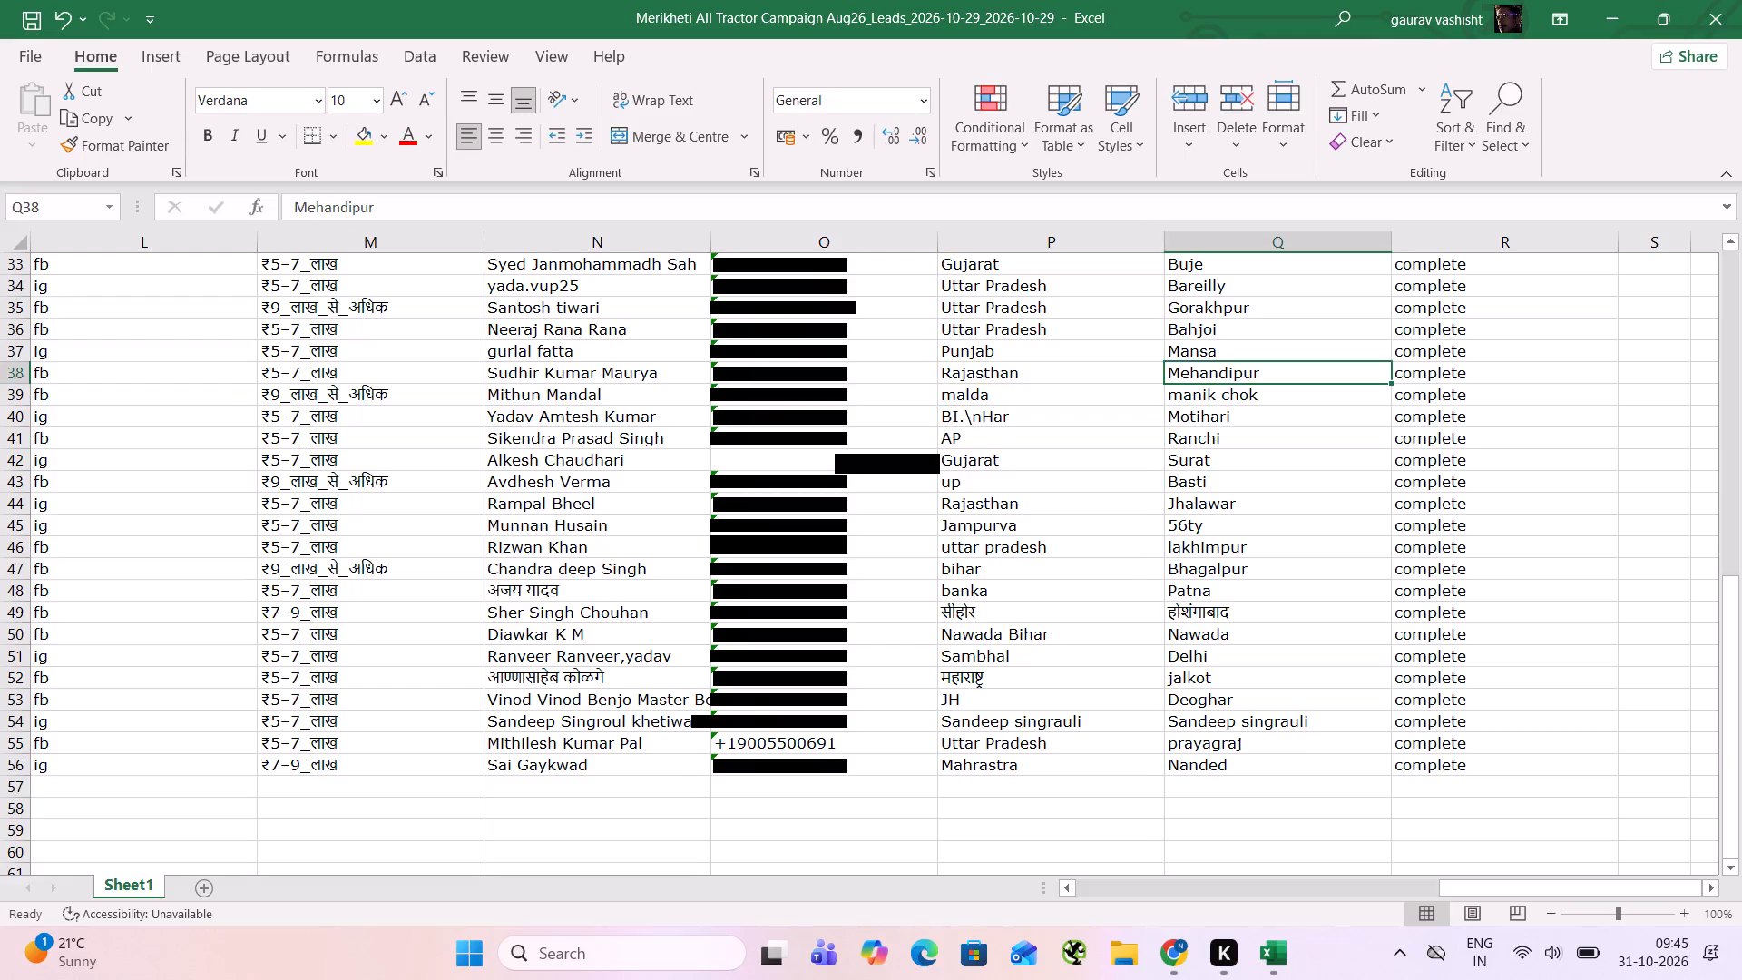
# Clear the city in Q39 and set the state in P39 to West Bengal.
pyautogui.press('Down')
pyautogui.press('Left')
pyautogui.press('Right')
pyautogui.press('BackSpace')
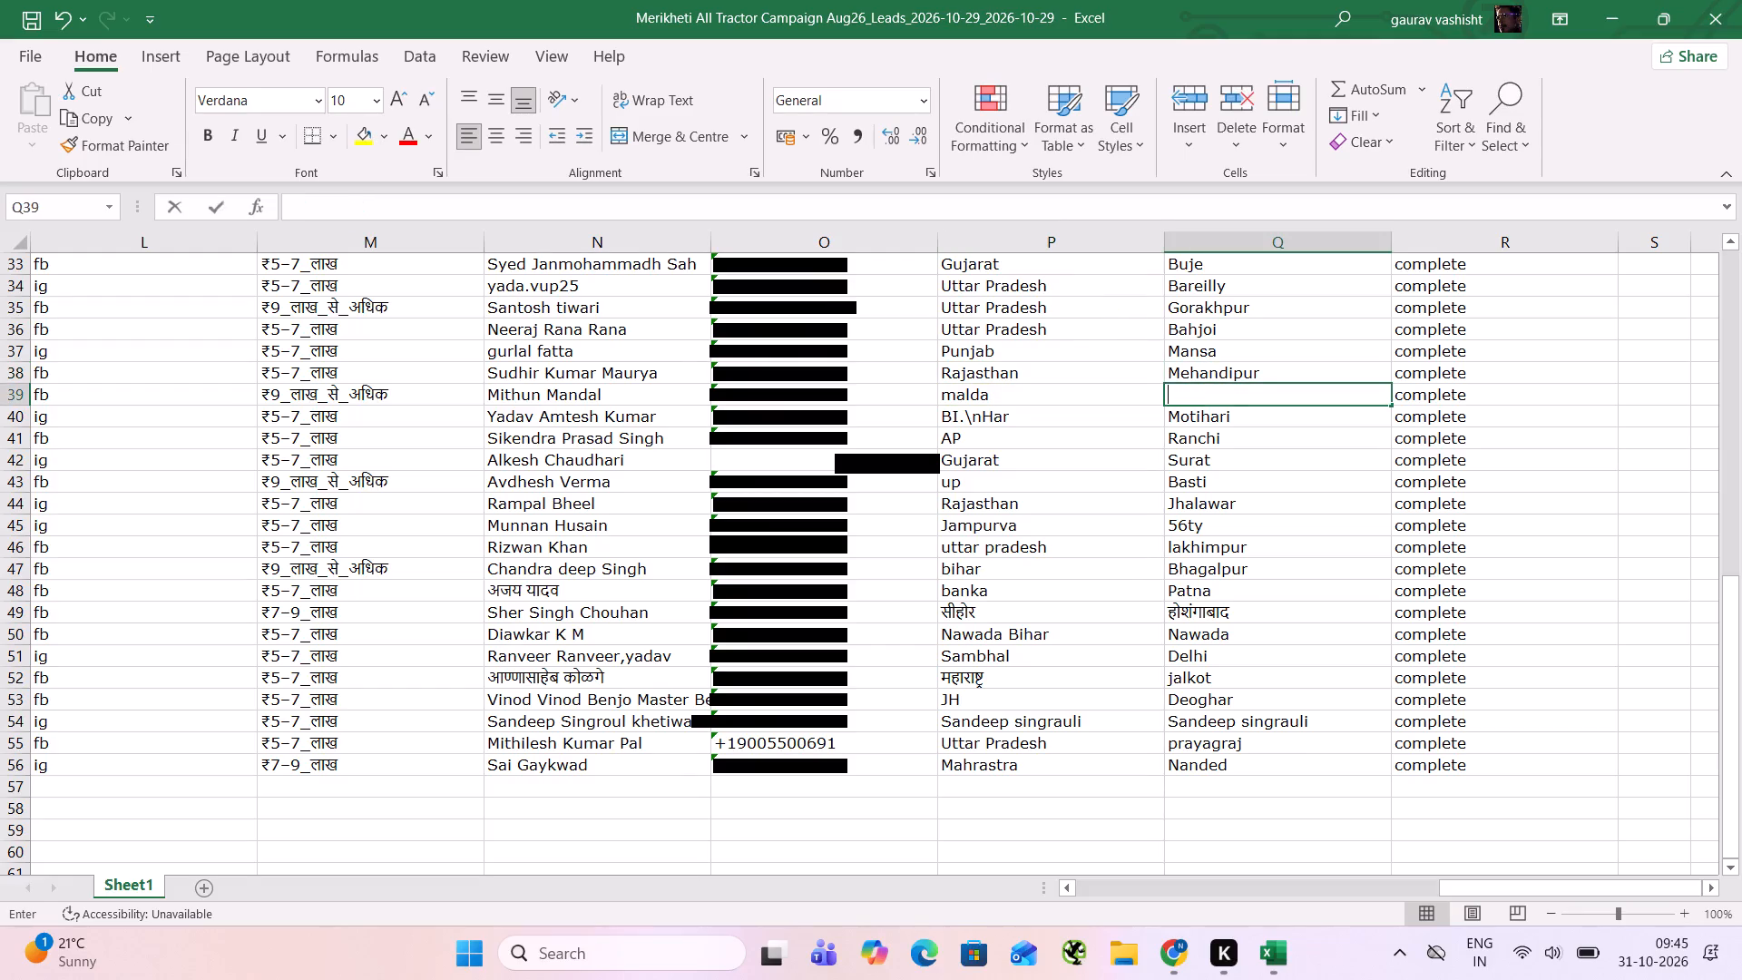
pyautogui.press('Left')
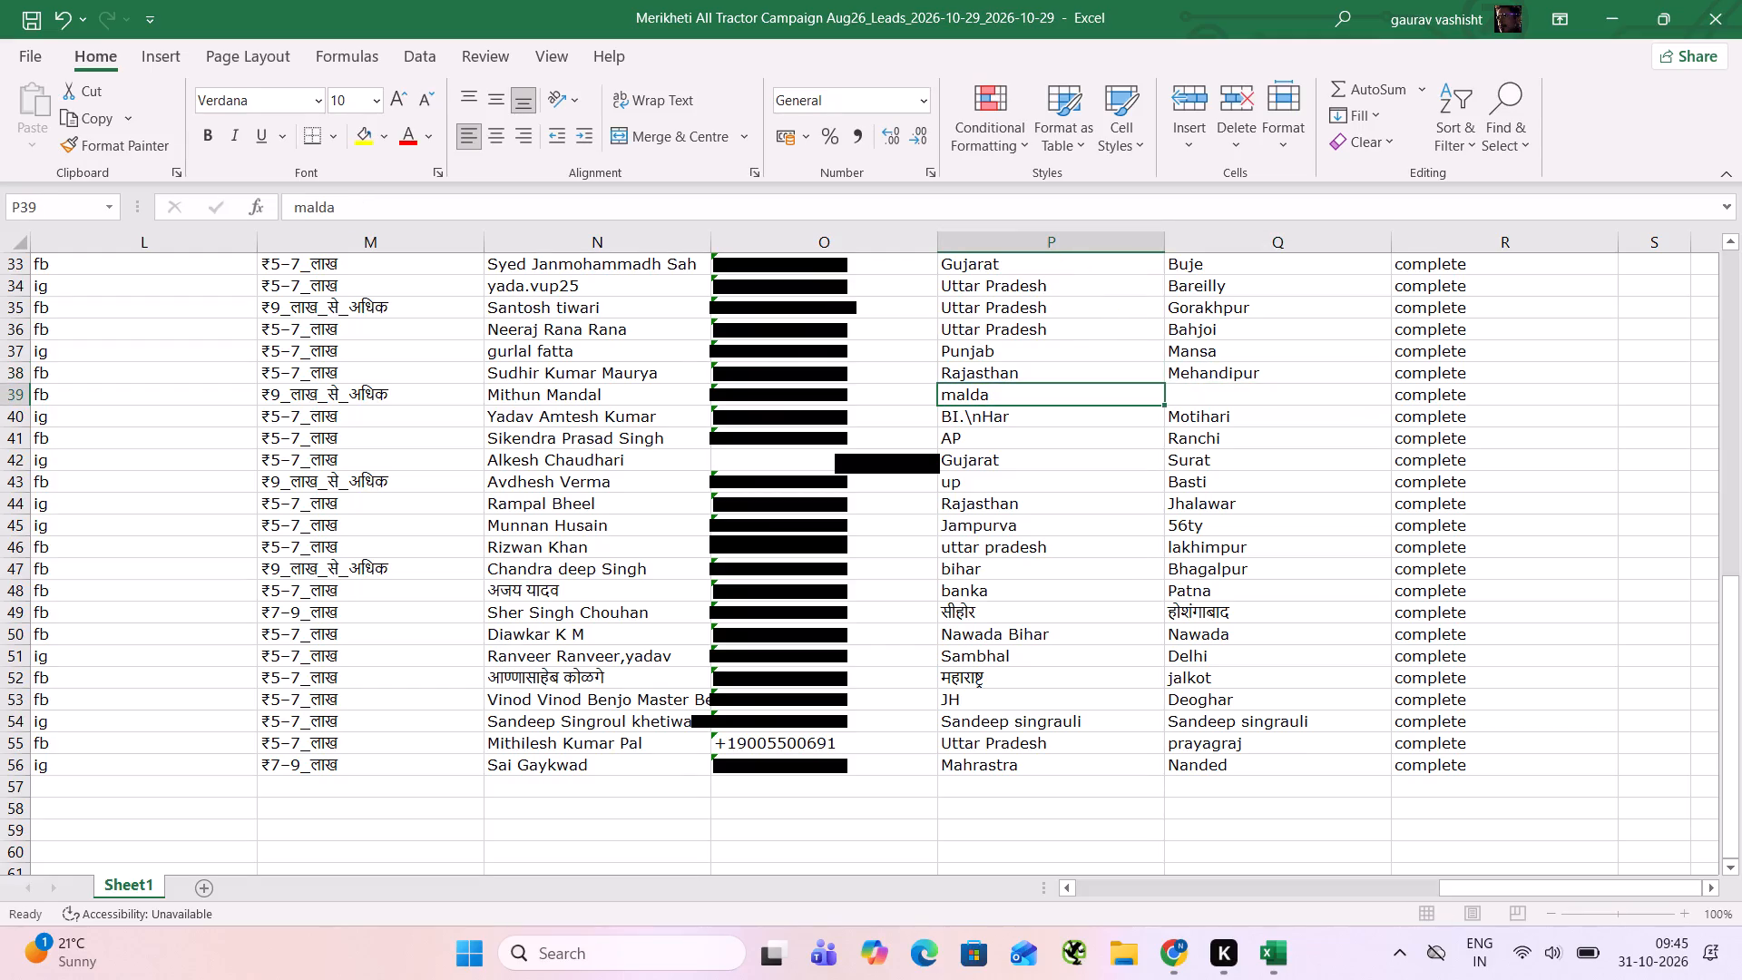
pyautogui.write('West')
pyautogui.press('space')
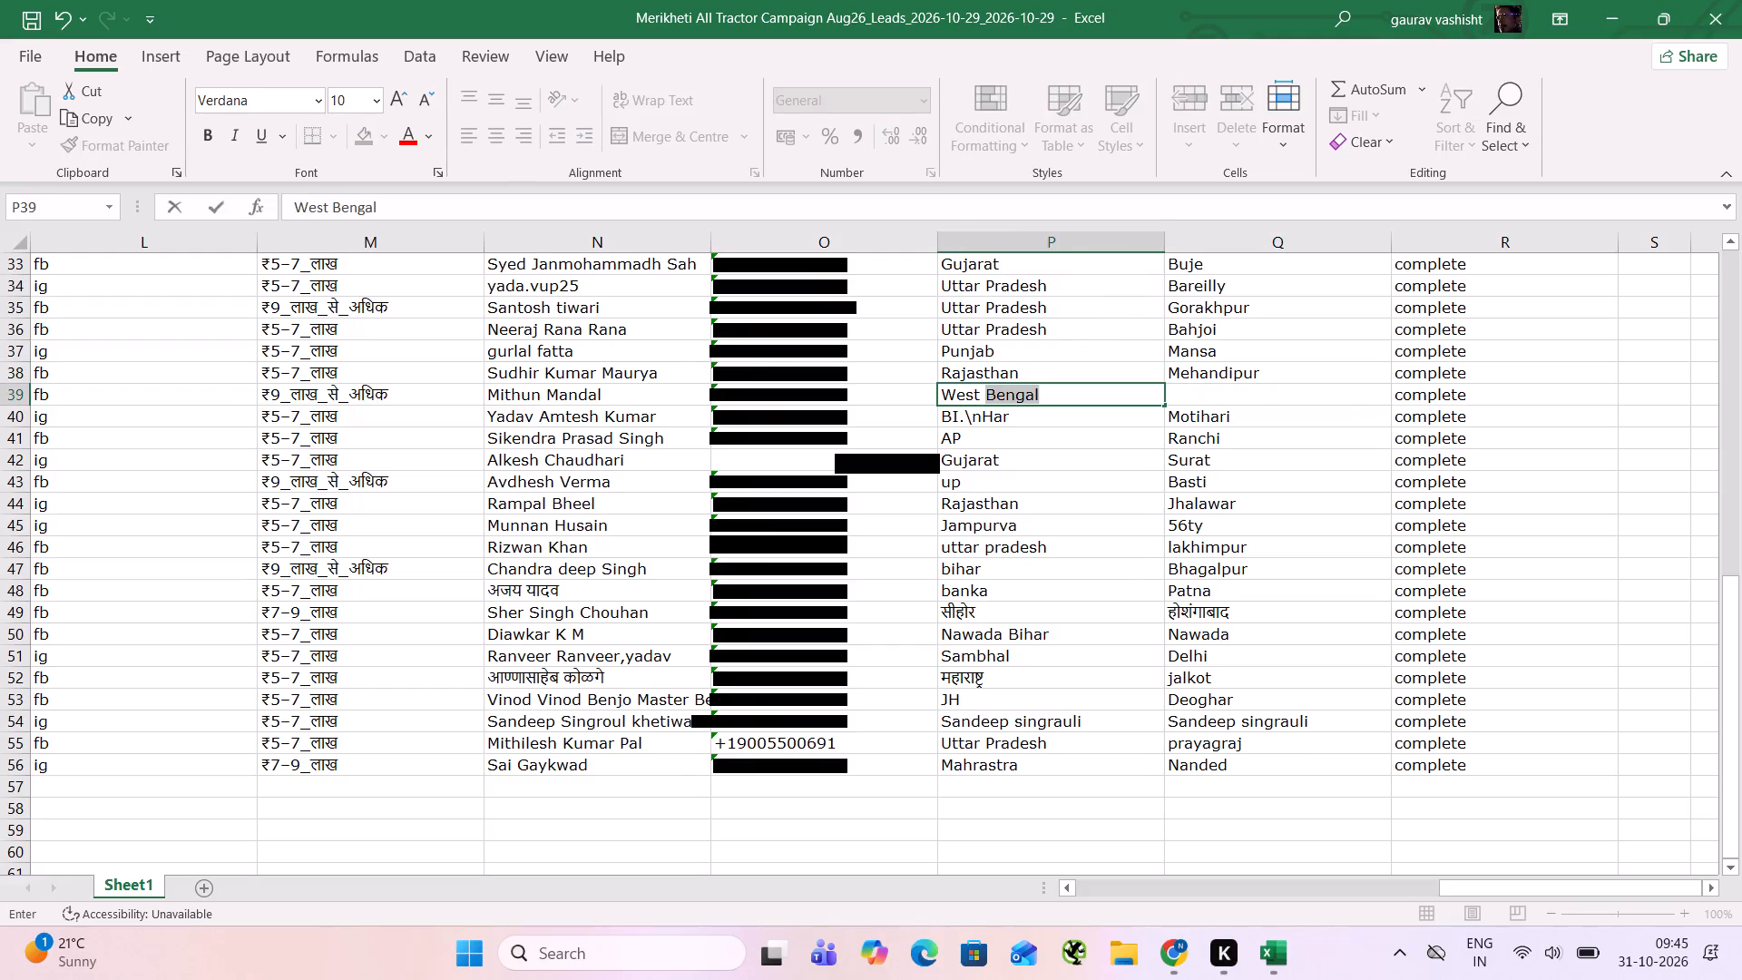
pyautogui.press('Return')
pyautogui.press('Up')
pyautogui.press('Down')
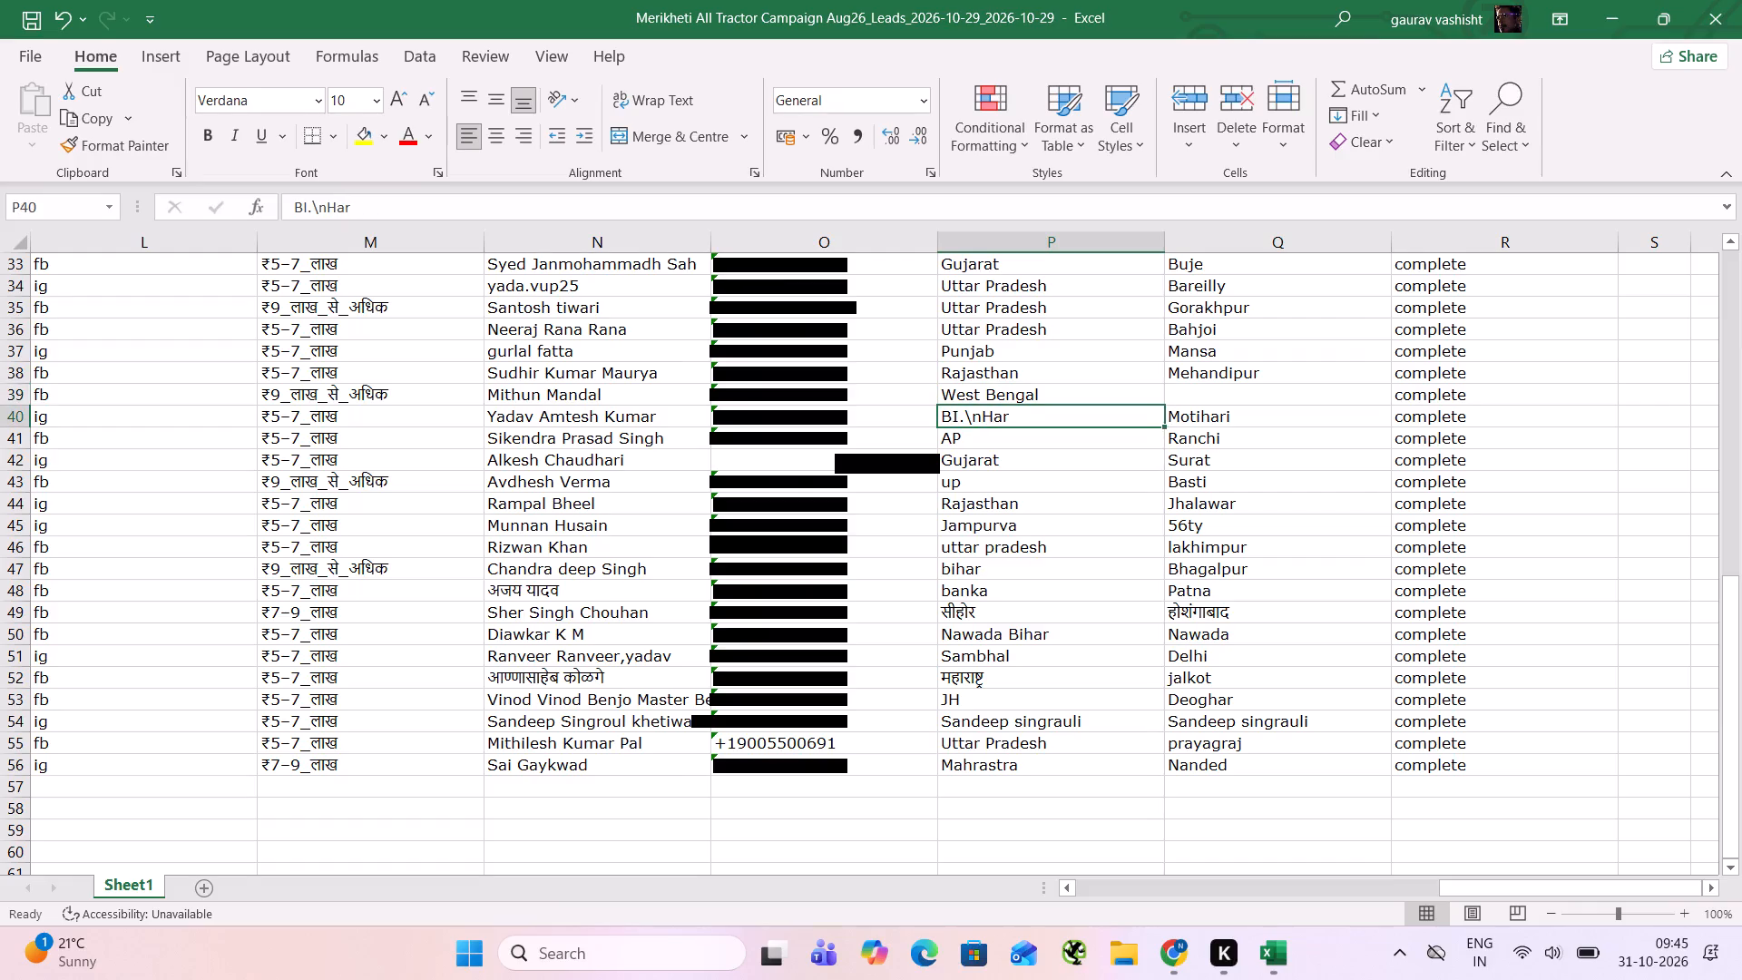
# Correct the state entries to Bihar in P40 and Jharkhand in P41.
pyautogui.write('Bihar')
pyautogui.press('Right')
pyautogui.press('Down')
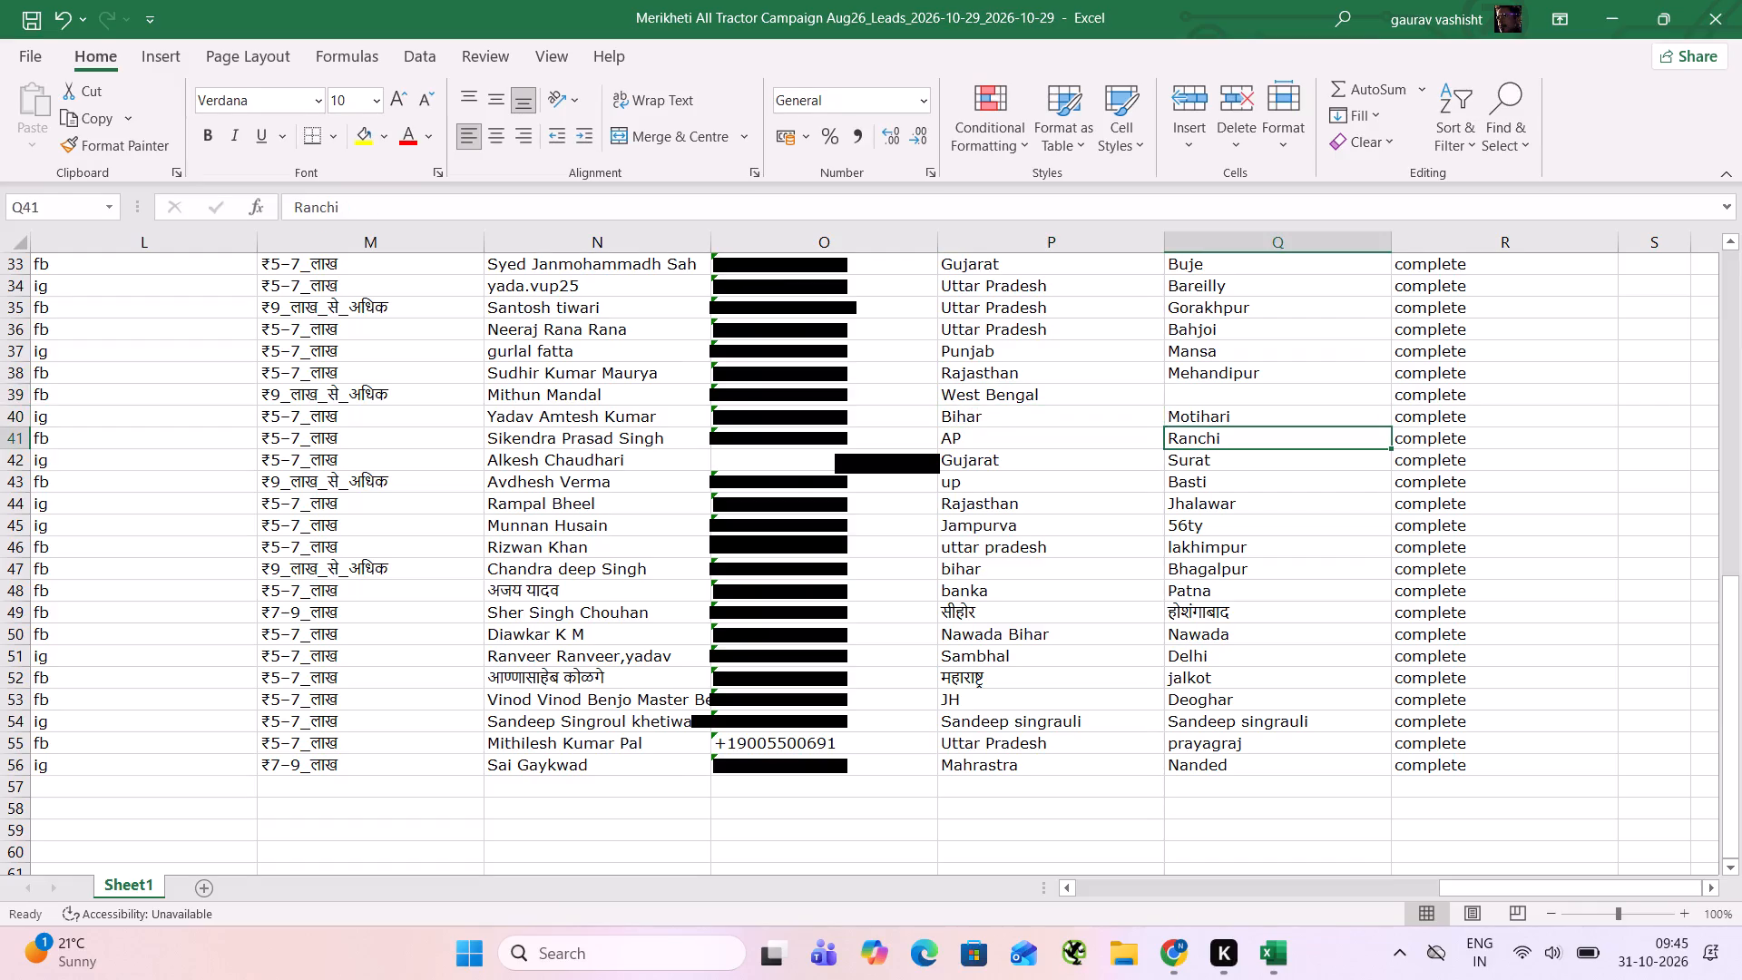
pyautogui.press('Left')
pyautogui.write('Jharkhna')
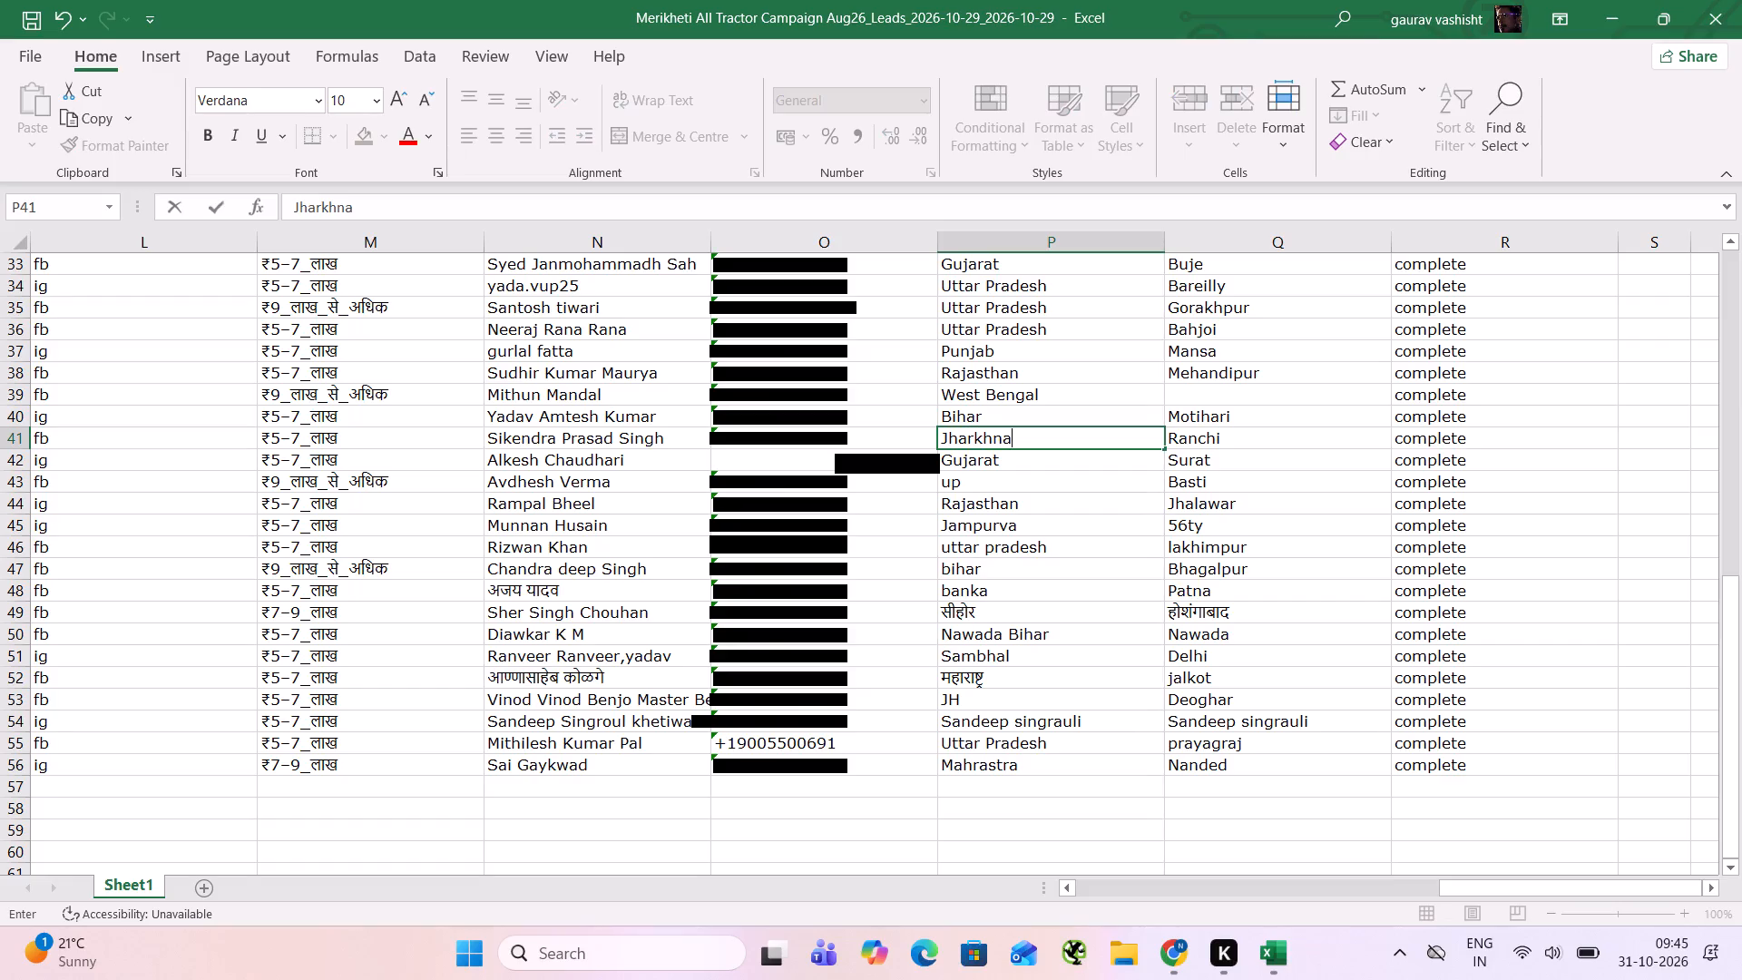
pyautogui.press('BackSpace')
pyautogui.press('BackSpace')
pyautogui.write('and')
pyautogui.press('Right')
# Replace the abbreviated state in P43 with Uttar Pradesh.
pyautogui.press('Down')
pyautogui.press('Left')
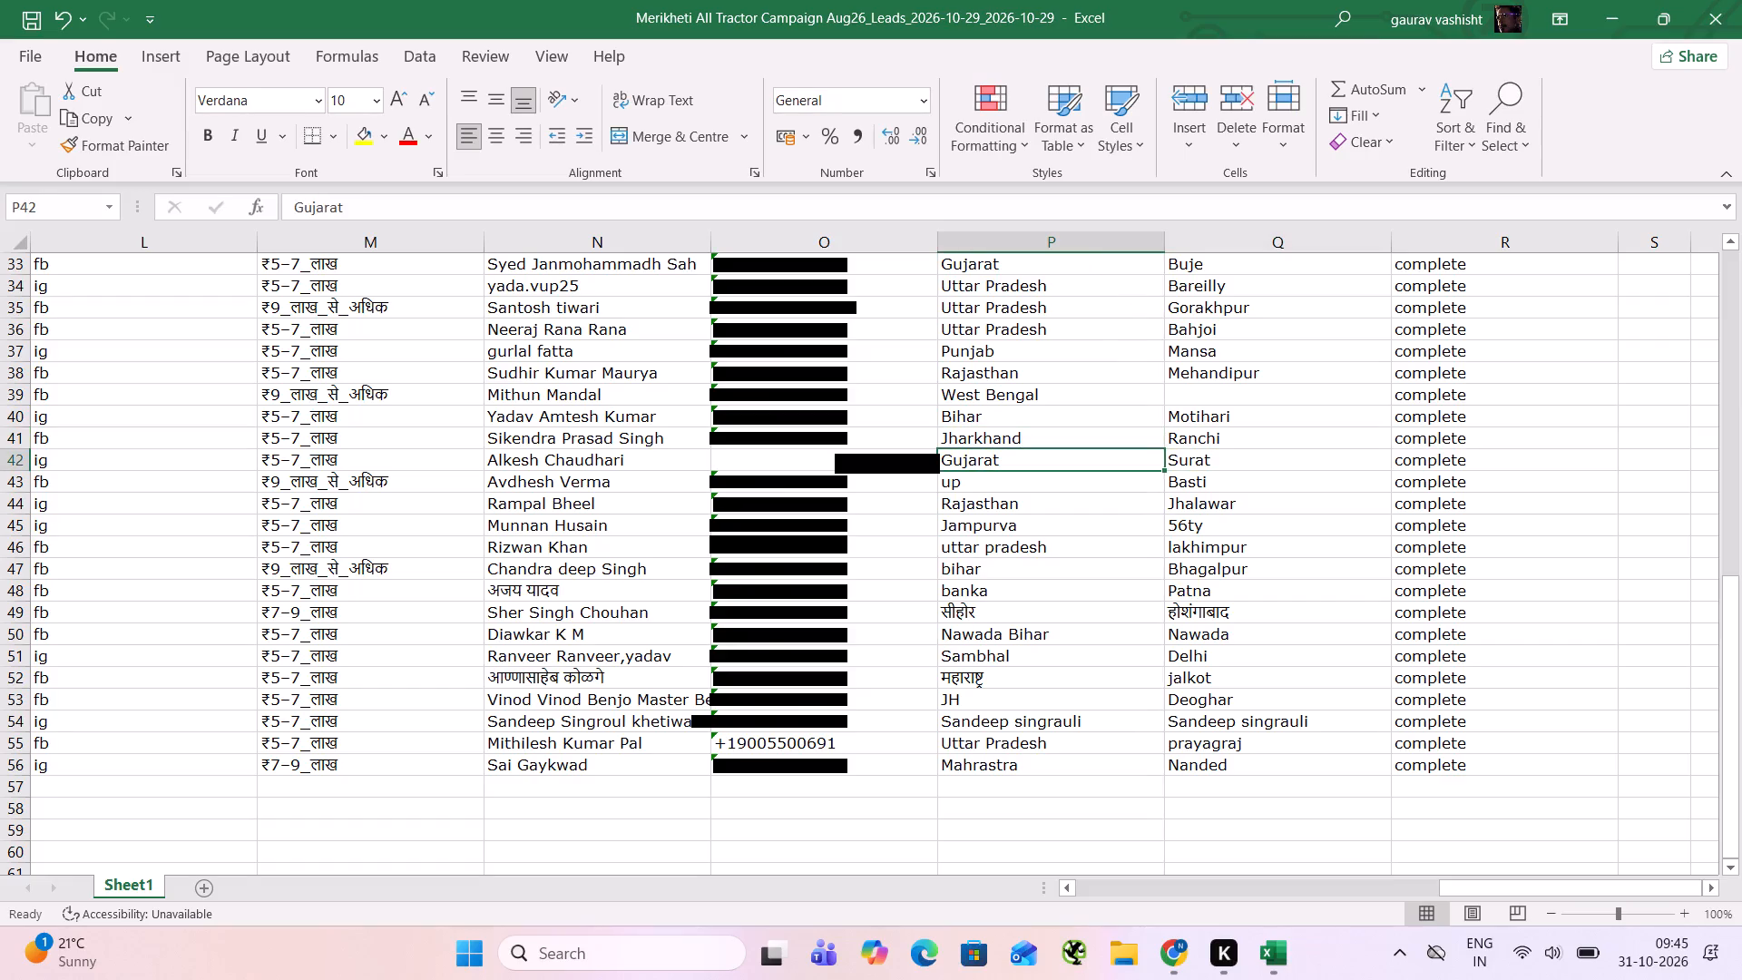
pyautogui.press('Down')
pyautogui.write('Utt')
pyautogui.press('Return')
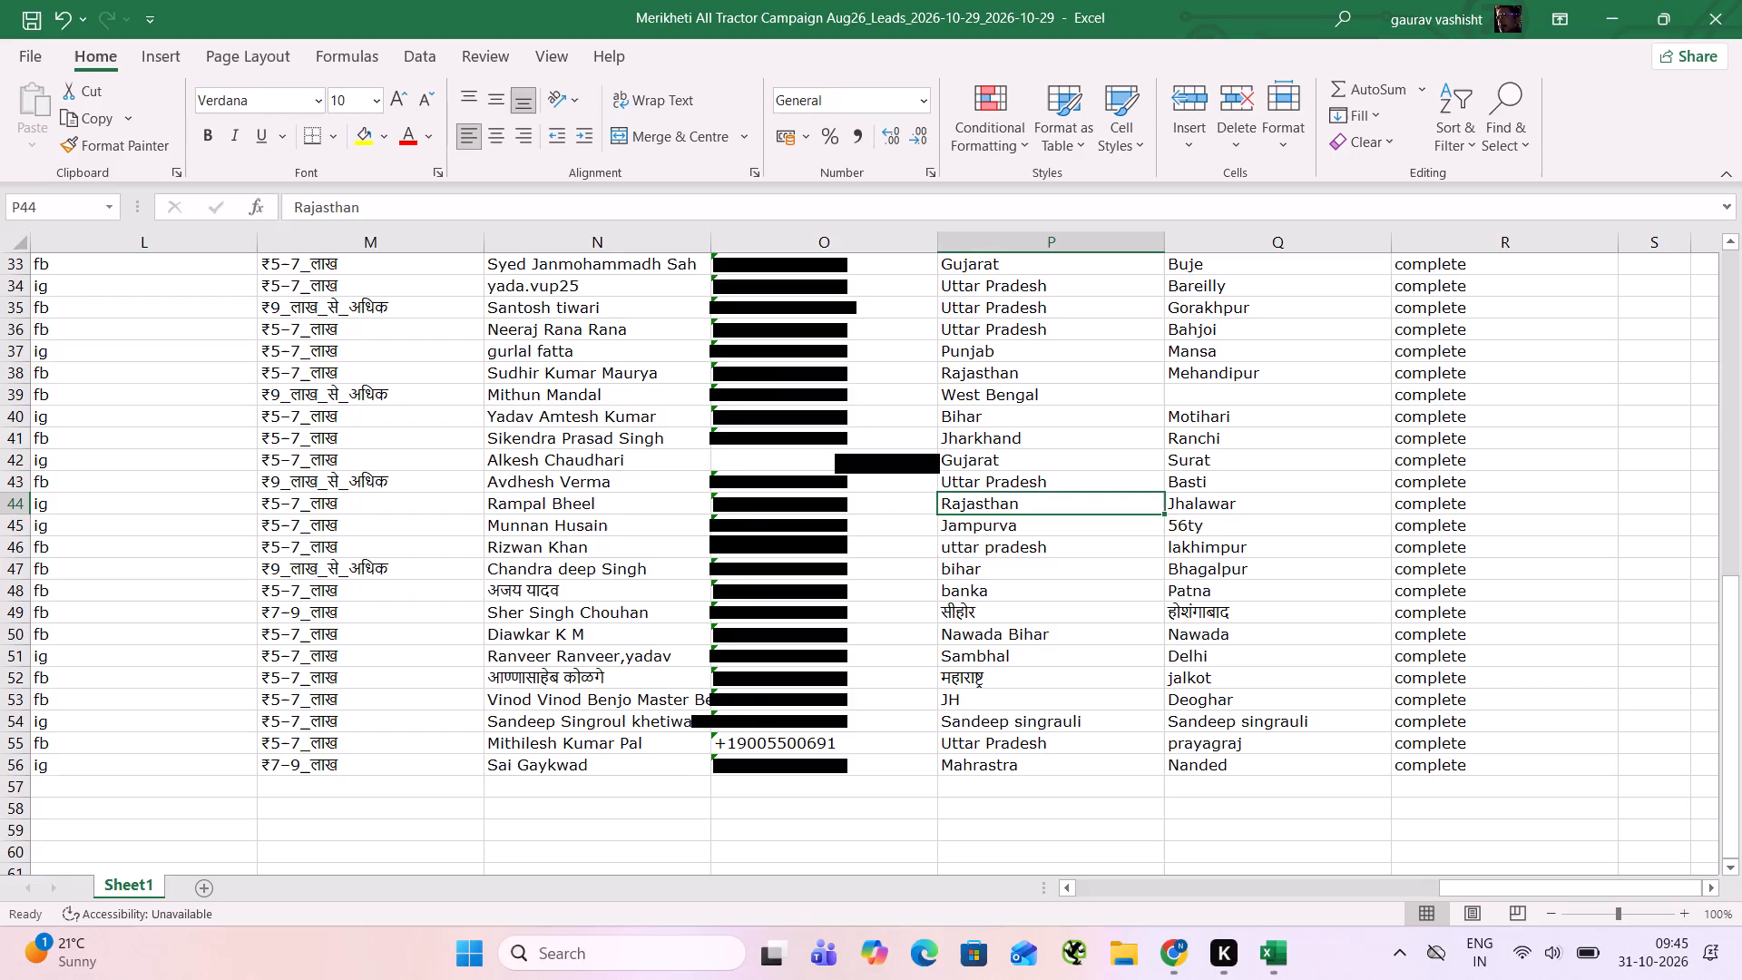
# Copy Uttar Pradesh from P43 into the state cell P45 and clear the city in Q45.
pyautogui.press('Up')
pyautogui.hotkey('ctrl', 'c')
pyautogui.press('Down')
pyautogui.press('Down')
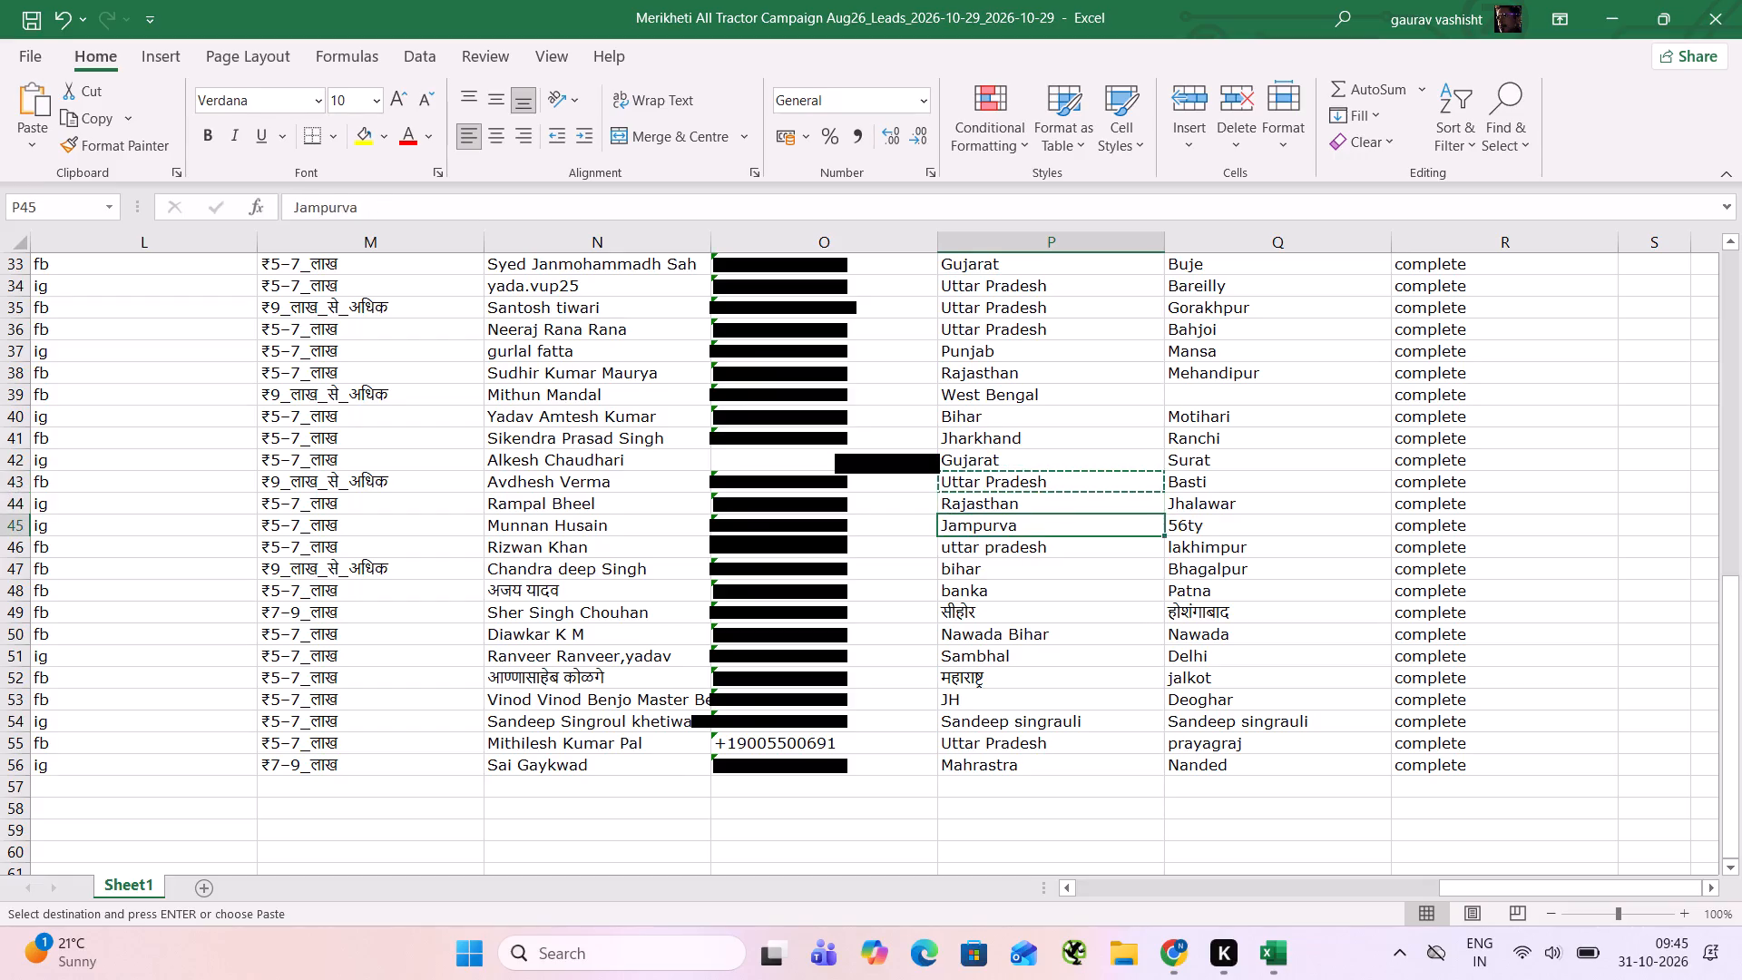
pyautogui.hotkey('ctrl', 'v')
pyautogui.press('Right')
pyautogui.press('BackSpace')
# Clear the city in Q46 and copy Uttar Pradesh from P45 into the state cell P46.
pyautogui.press('Down')
pyautogui.press('BackSpace')
pyautogui.press('Left')
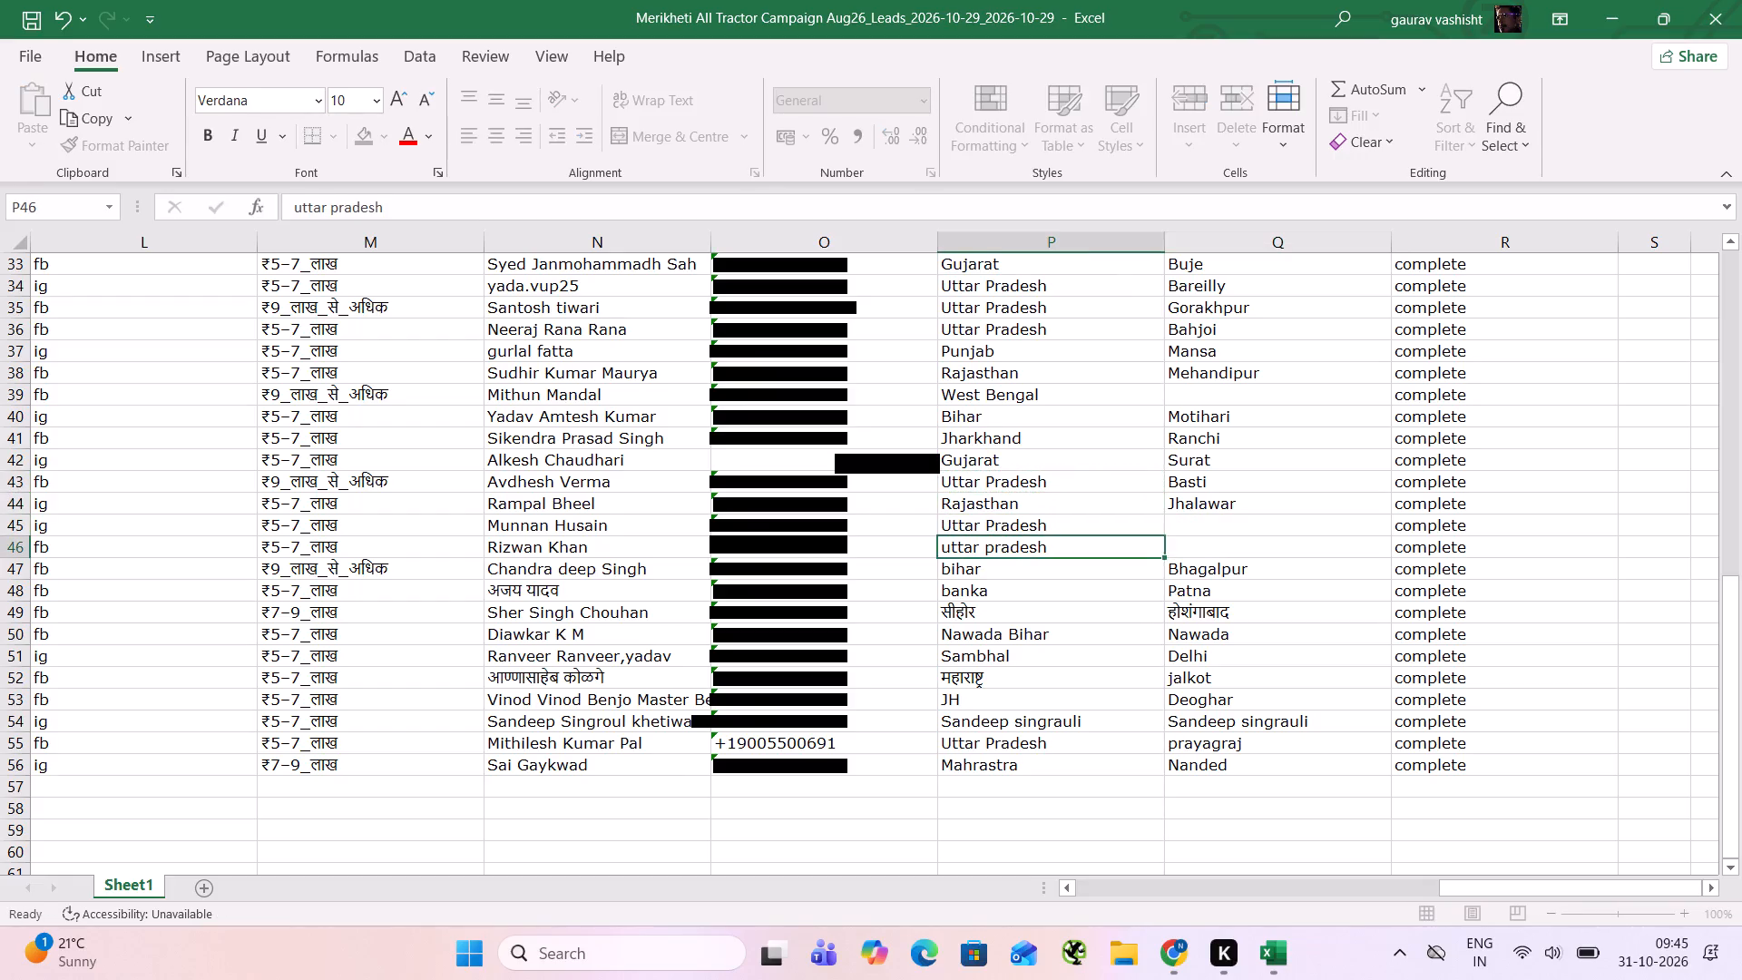
pyautogui.press('Up')
pyautogui.hotkey('ctrl', 'c')
pyautogui.press('Down')
pyautogui.hotkey('ctrl', 'v')
# Correct the state entry in P47 to Bihar.
pyautogui.press('Down')
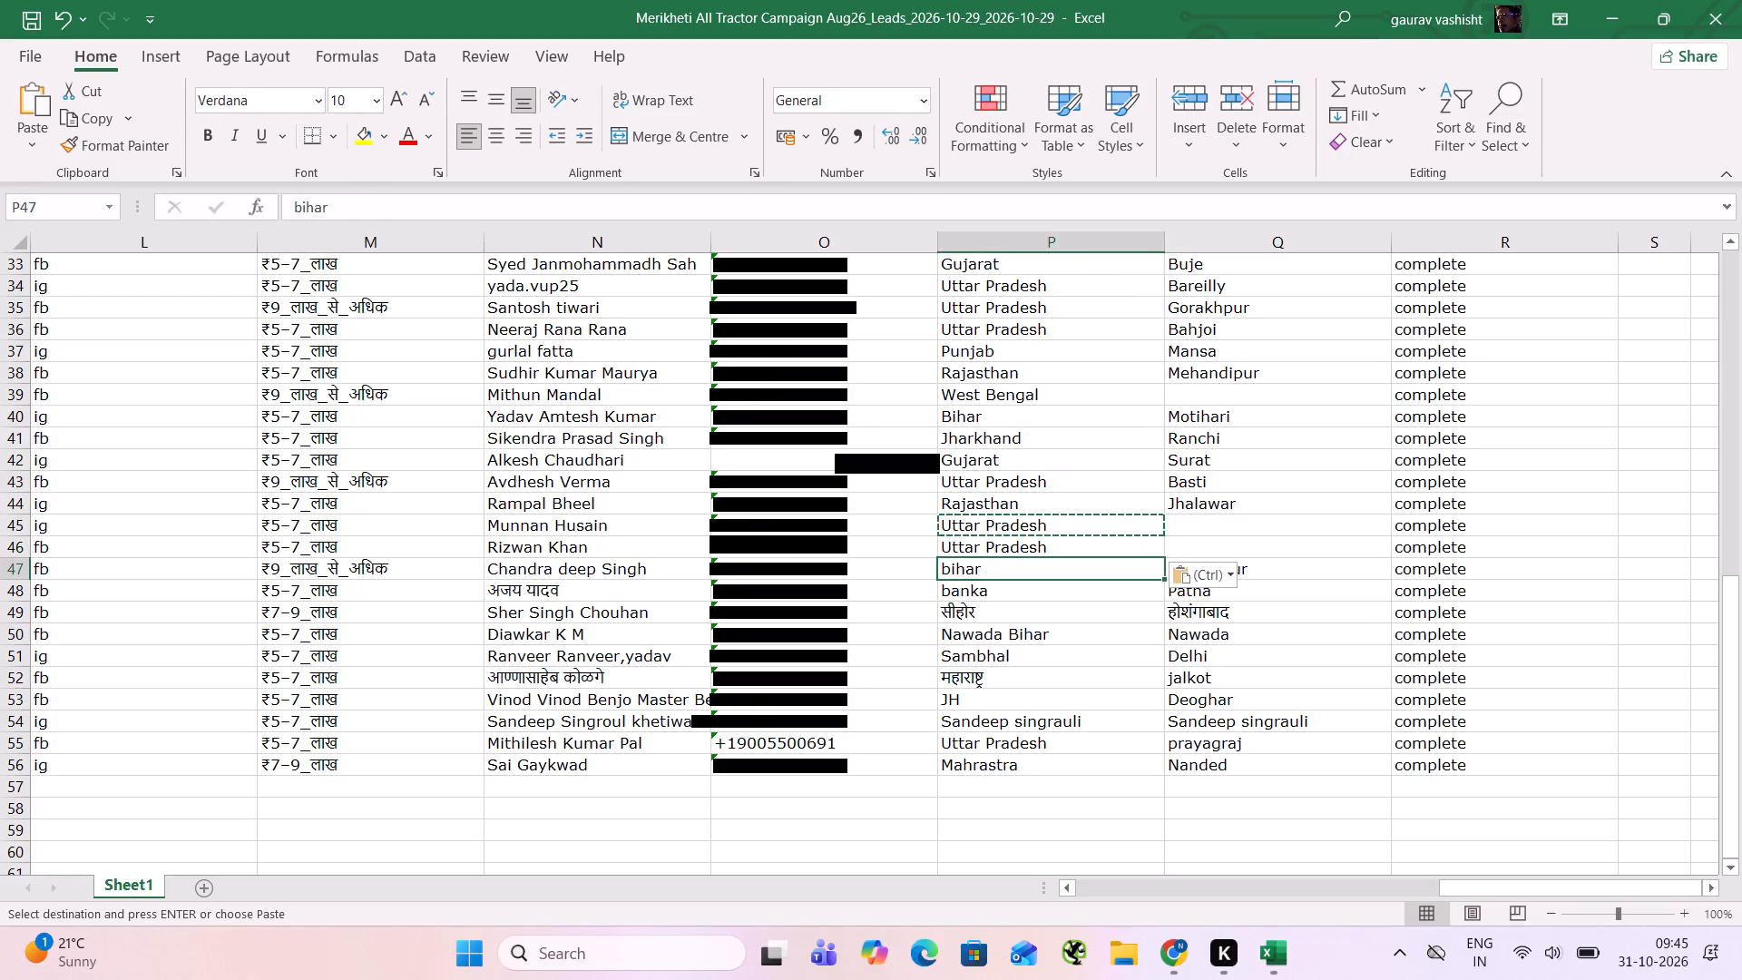
pyautogui.write('Bihar')
pyautogui.press('Right')
pyautogui.press('Down')
pyautogui.press('Left')
pyautogui.press('Up')
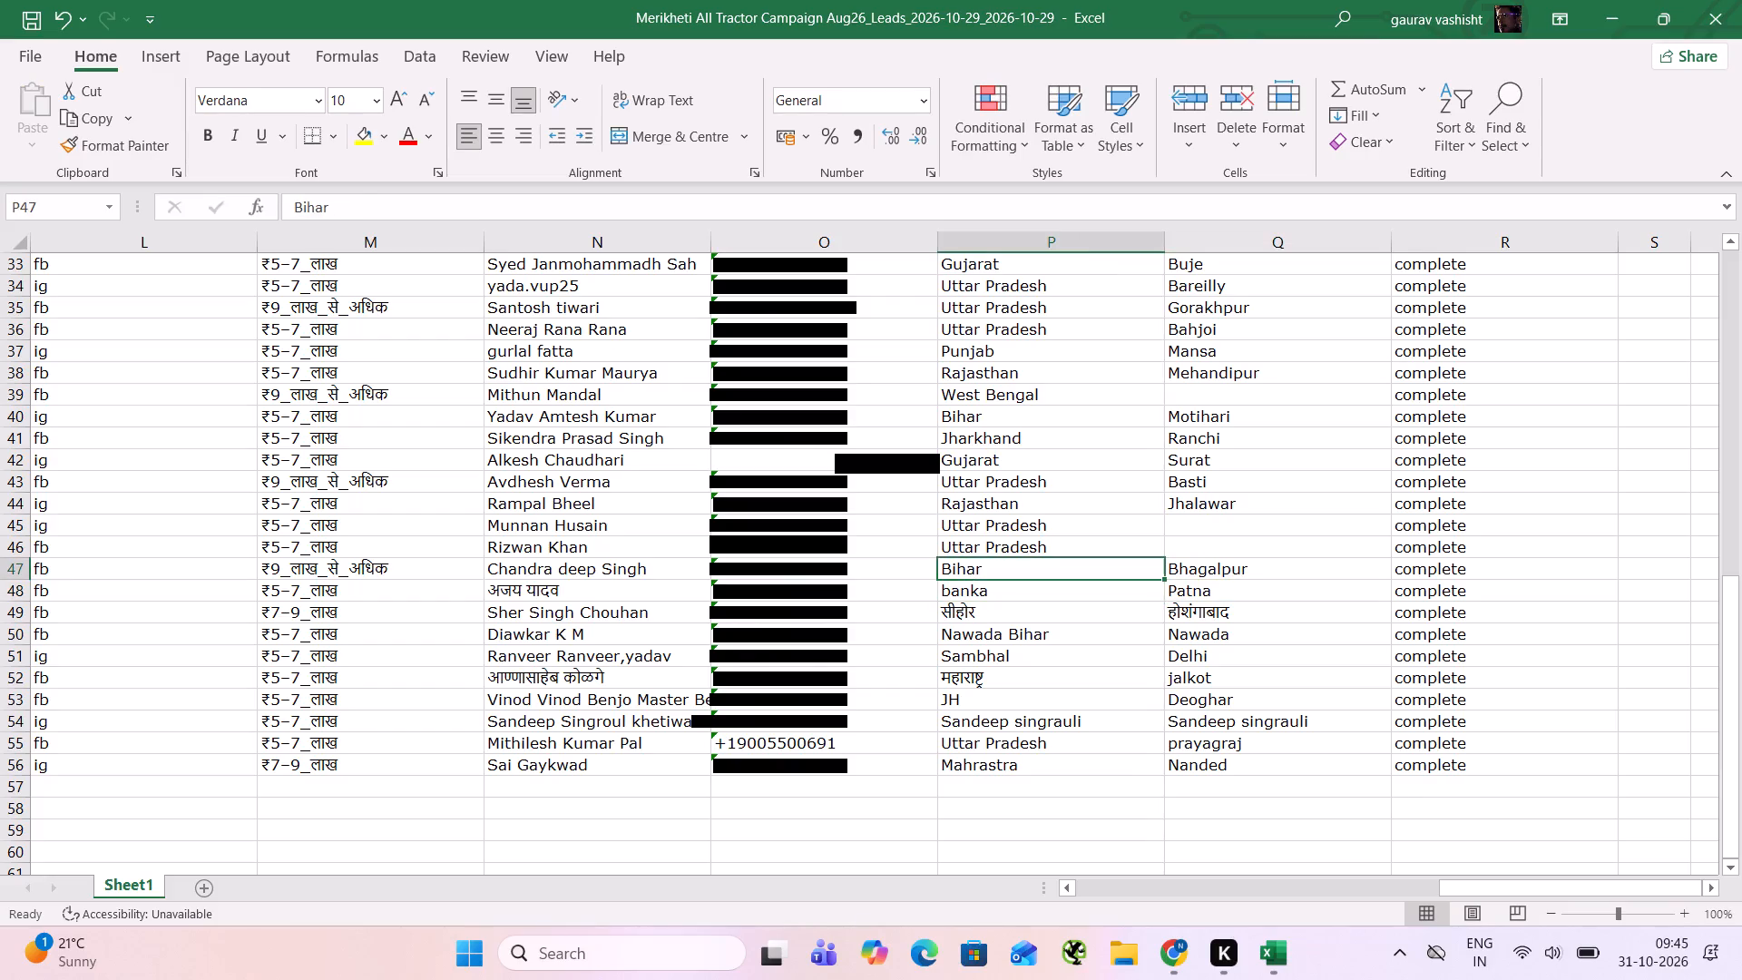
# Replace the state entry in P48 with Bihar.
pyautogui.press('Up')
pyautogui.hotkey('ctrl', 'c')
pyautogui.press('Down')
pyautogui.press('Down')
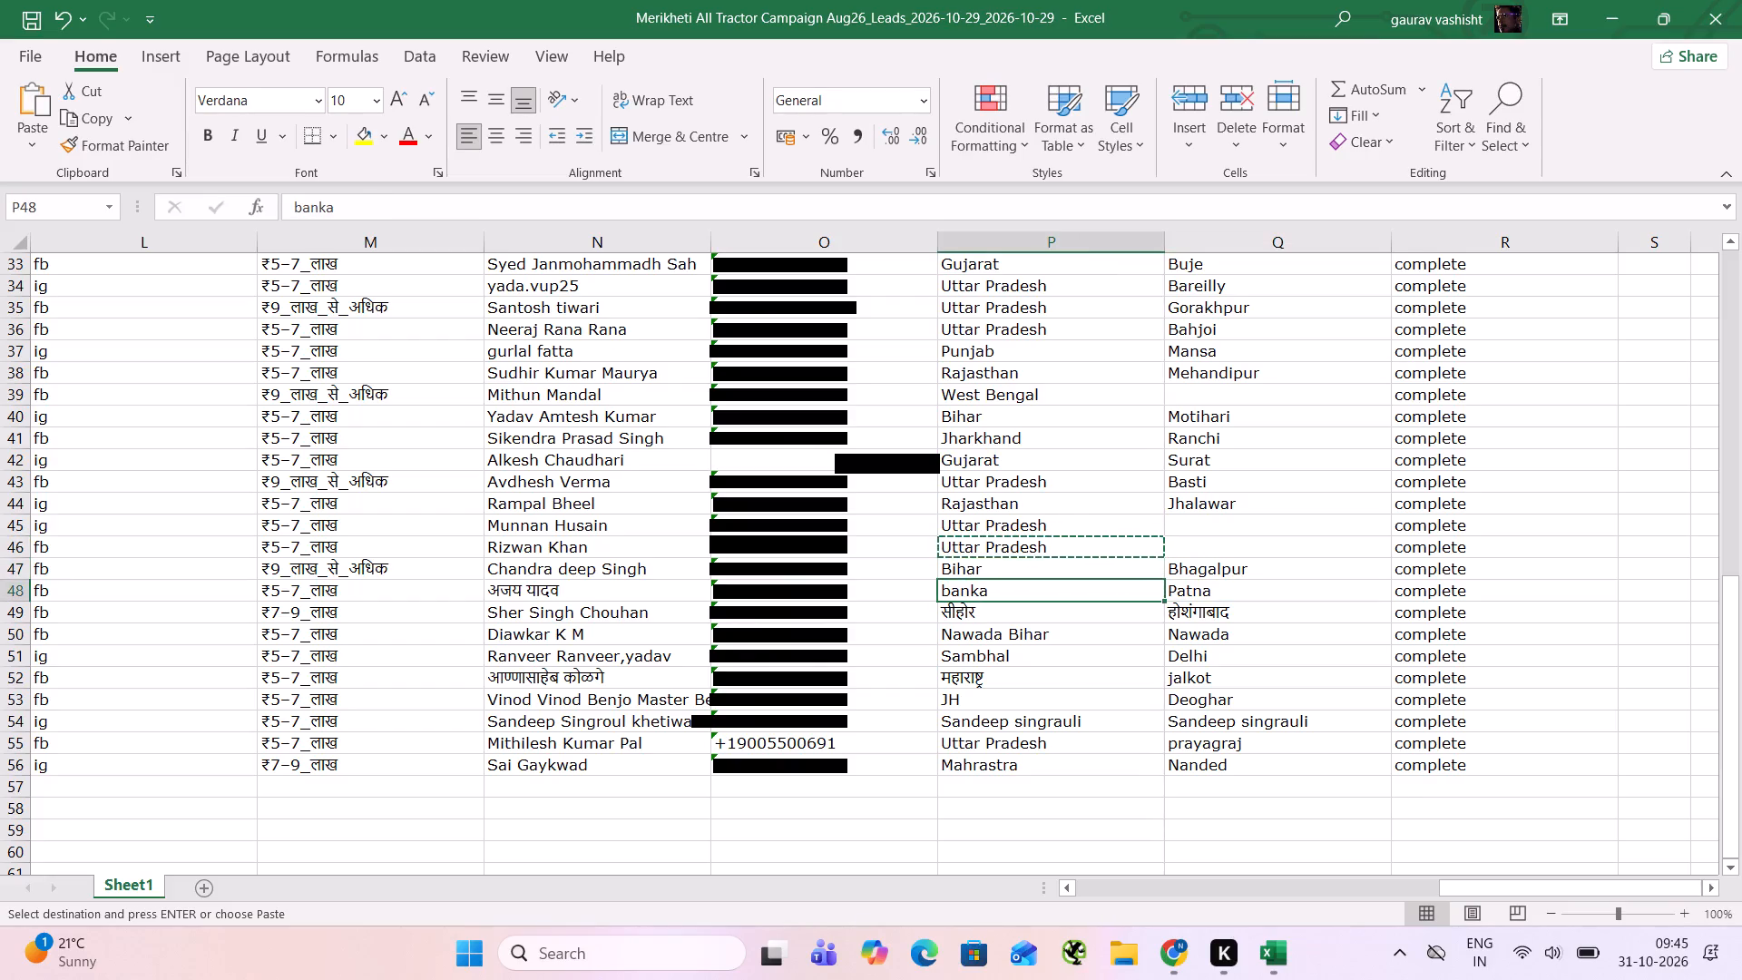
pyautogui.write('Bihar')
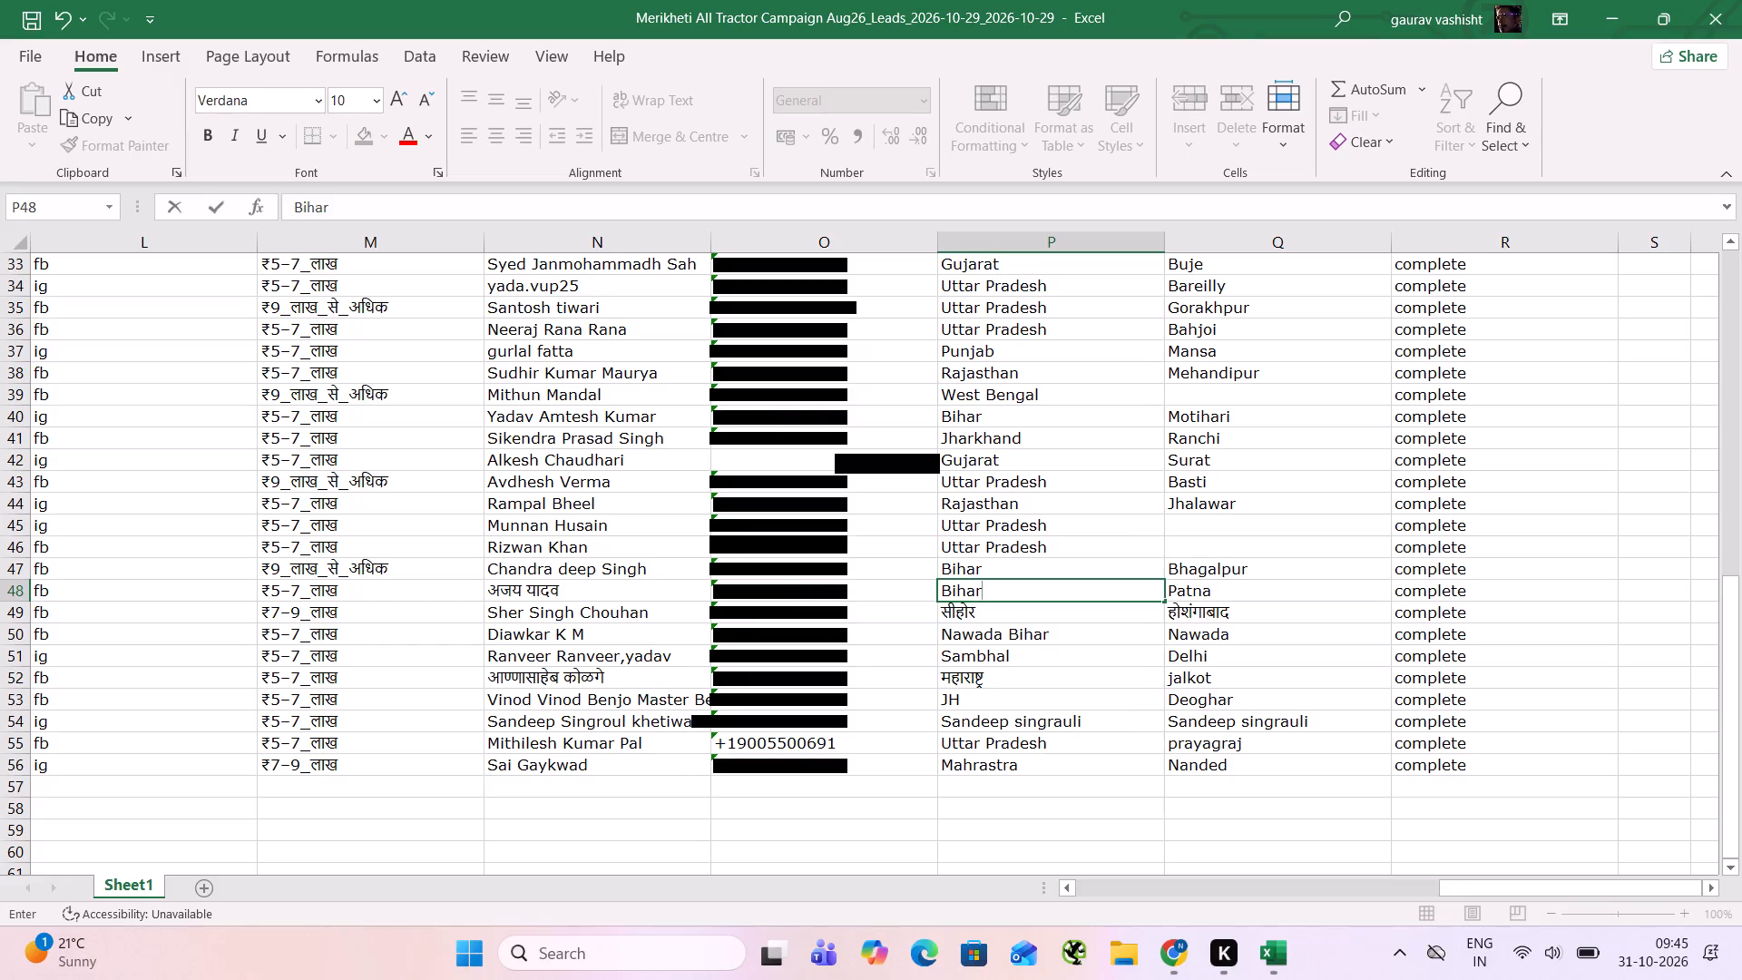
pyautogui.press('Down')
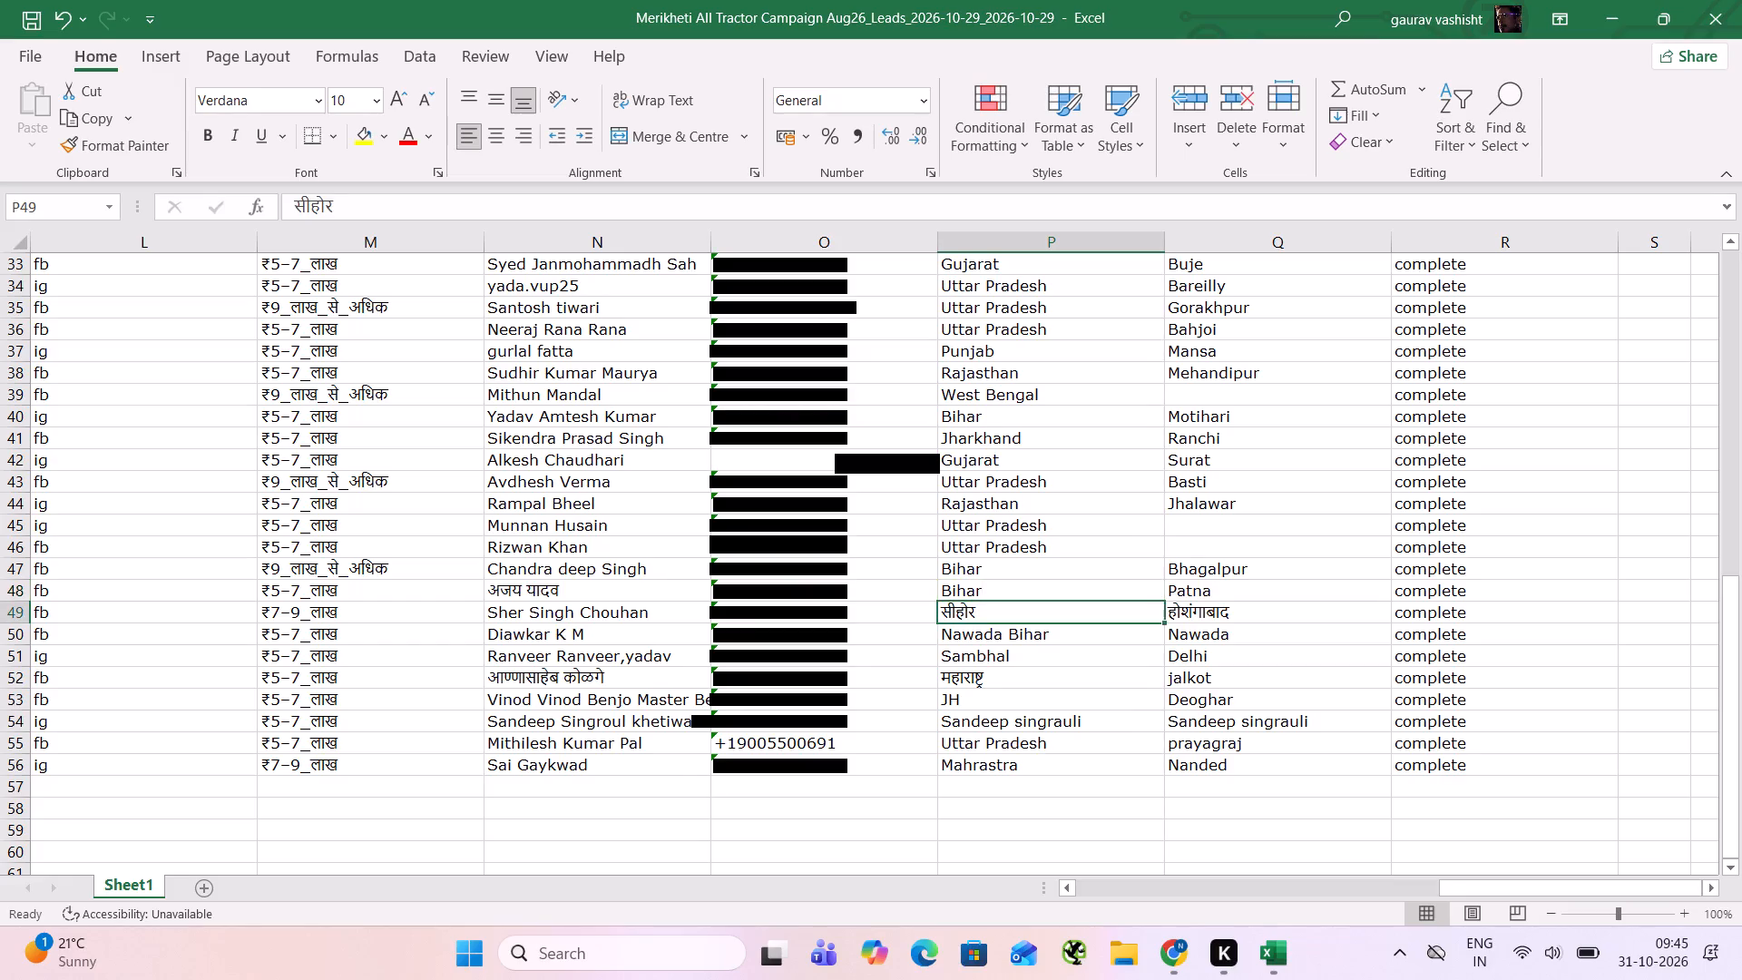
# Copy Bihar from P48 into the state cell P49 and replace the Hindi city in Q49 with Hosangabaf.
pyautogui.press('Up')
pyautogui.hotkey('ctrl', 'c')
pyautogui.press('Down')
pyautogui.hotkey('ctrl', 'v')
pyautogui.press('Right')
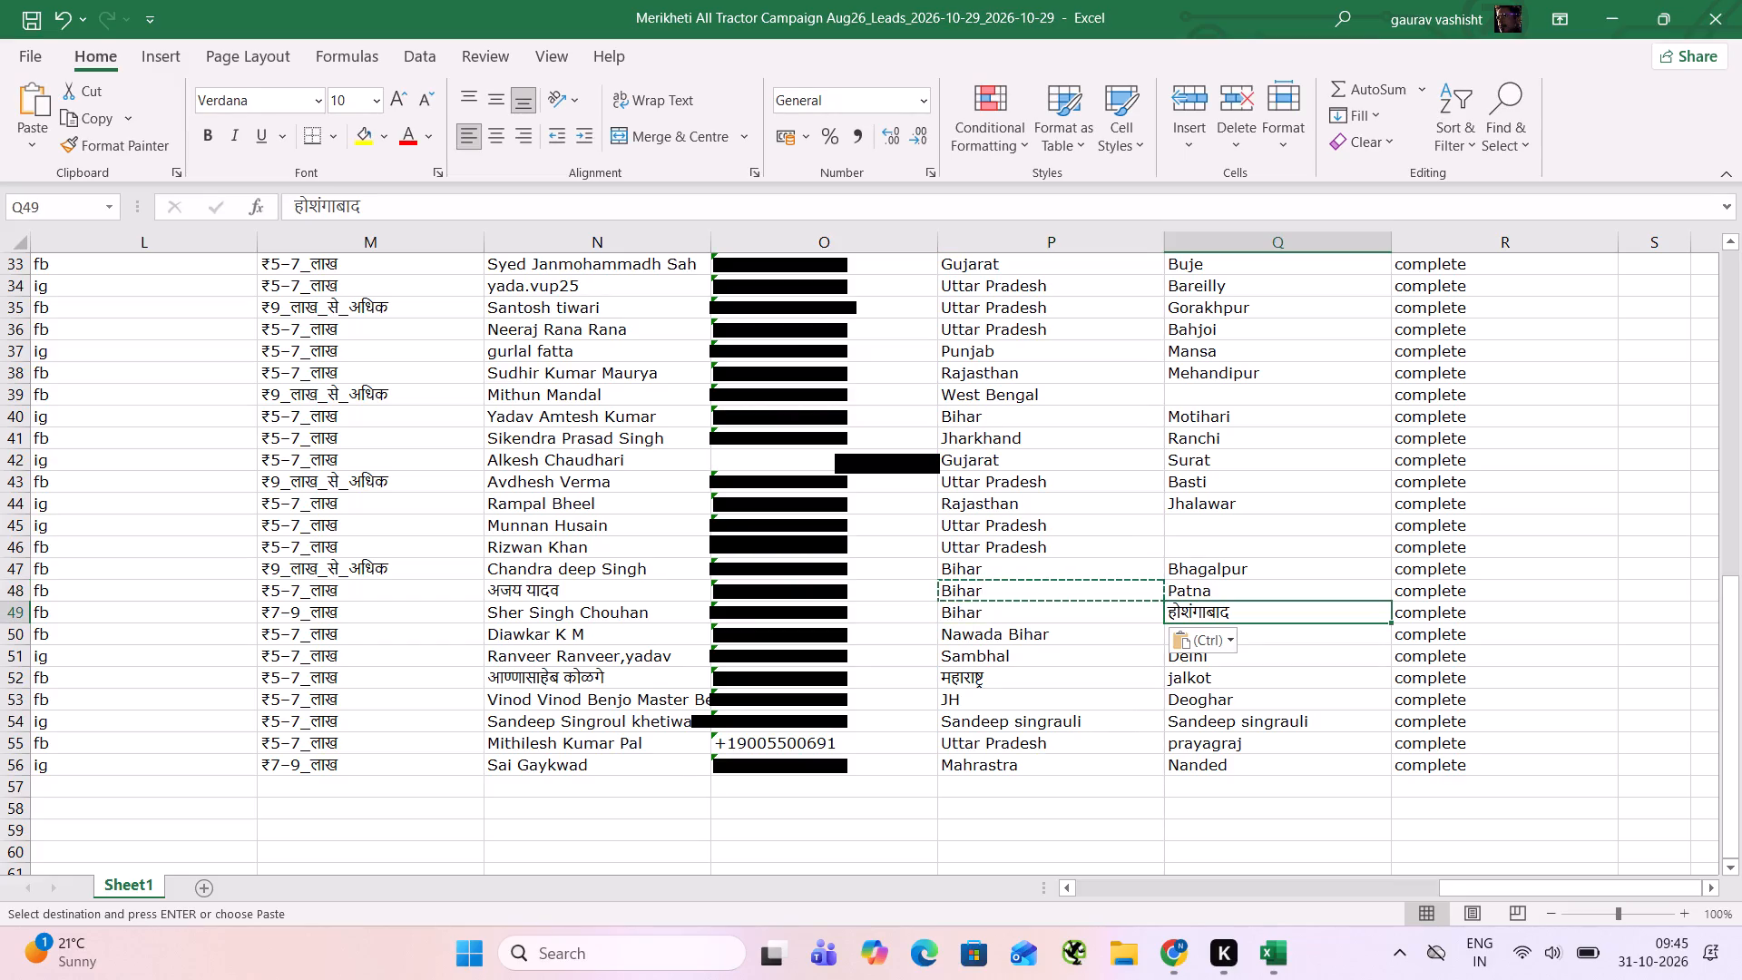
pyautogui.write('Ho')
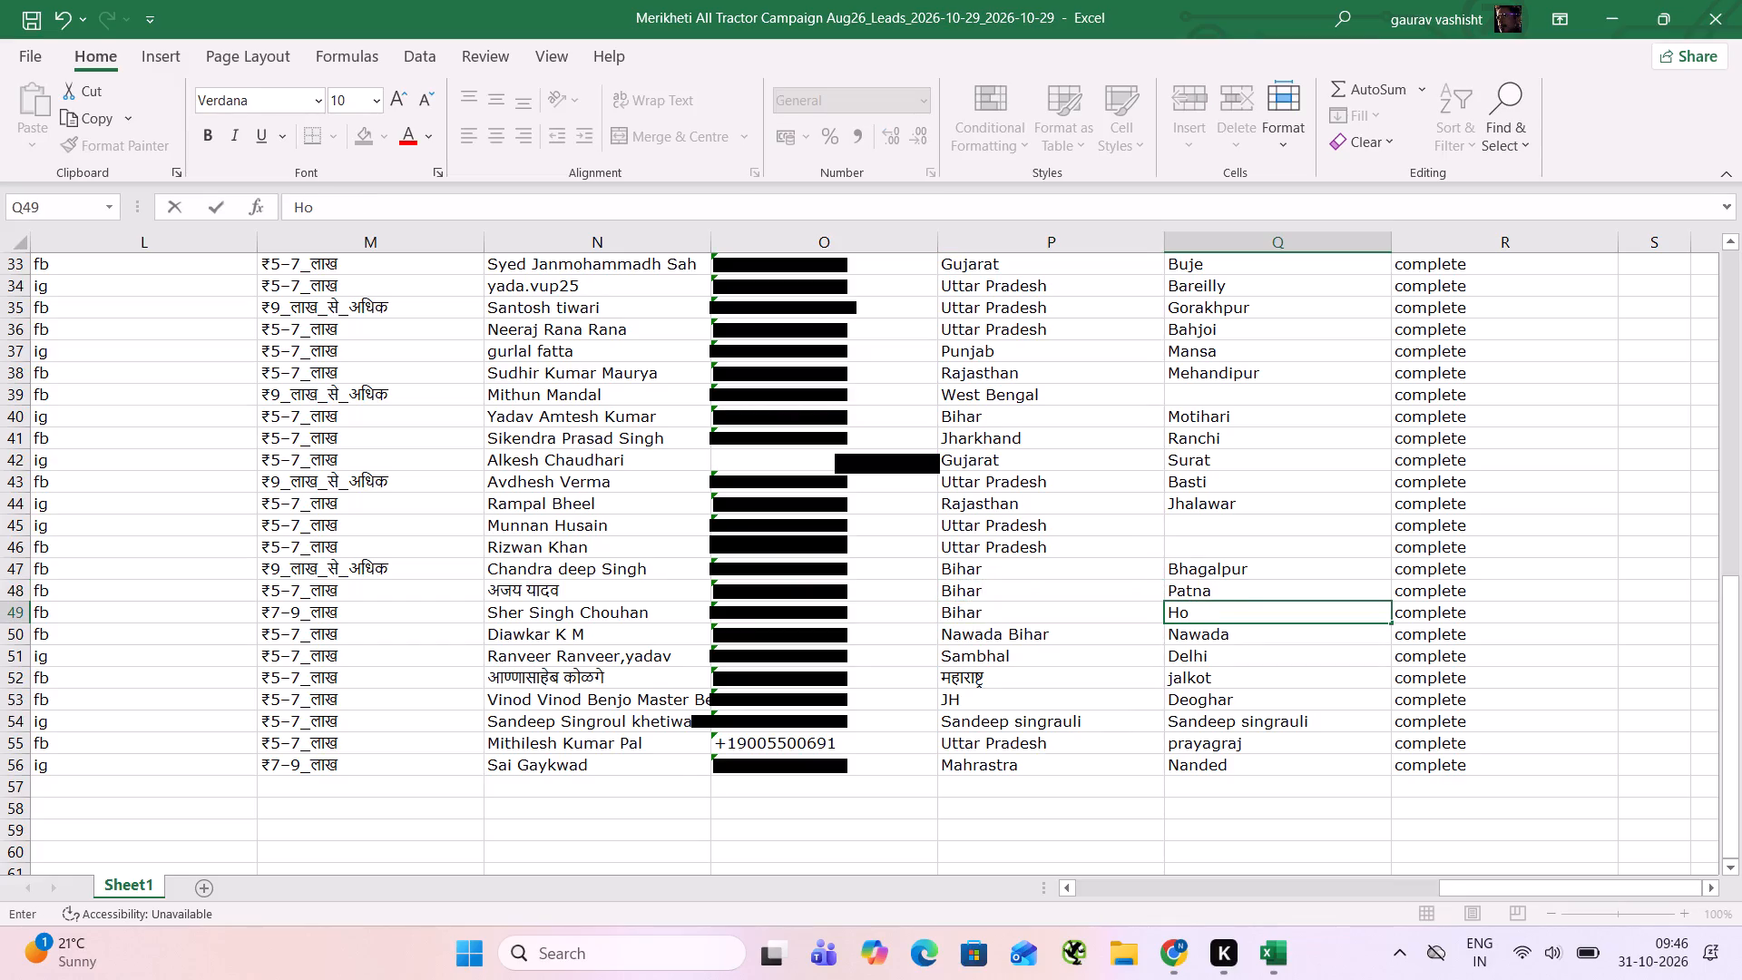
pyautogui.write('sangabaf')
pyautogui.press('Down')
# Copy Bihar from P49 over the state entry in P50.
pyautogui.press('Left')
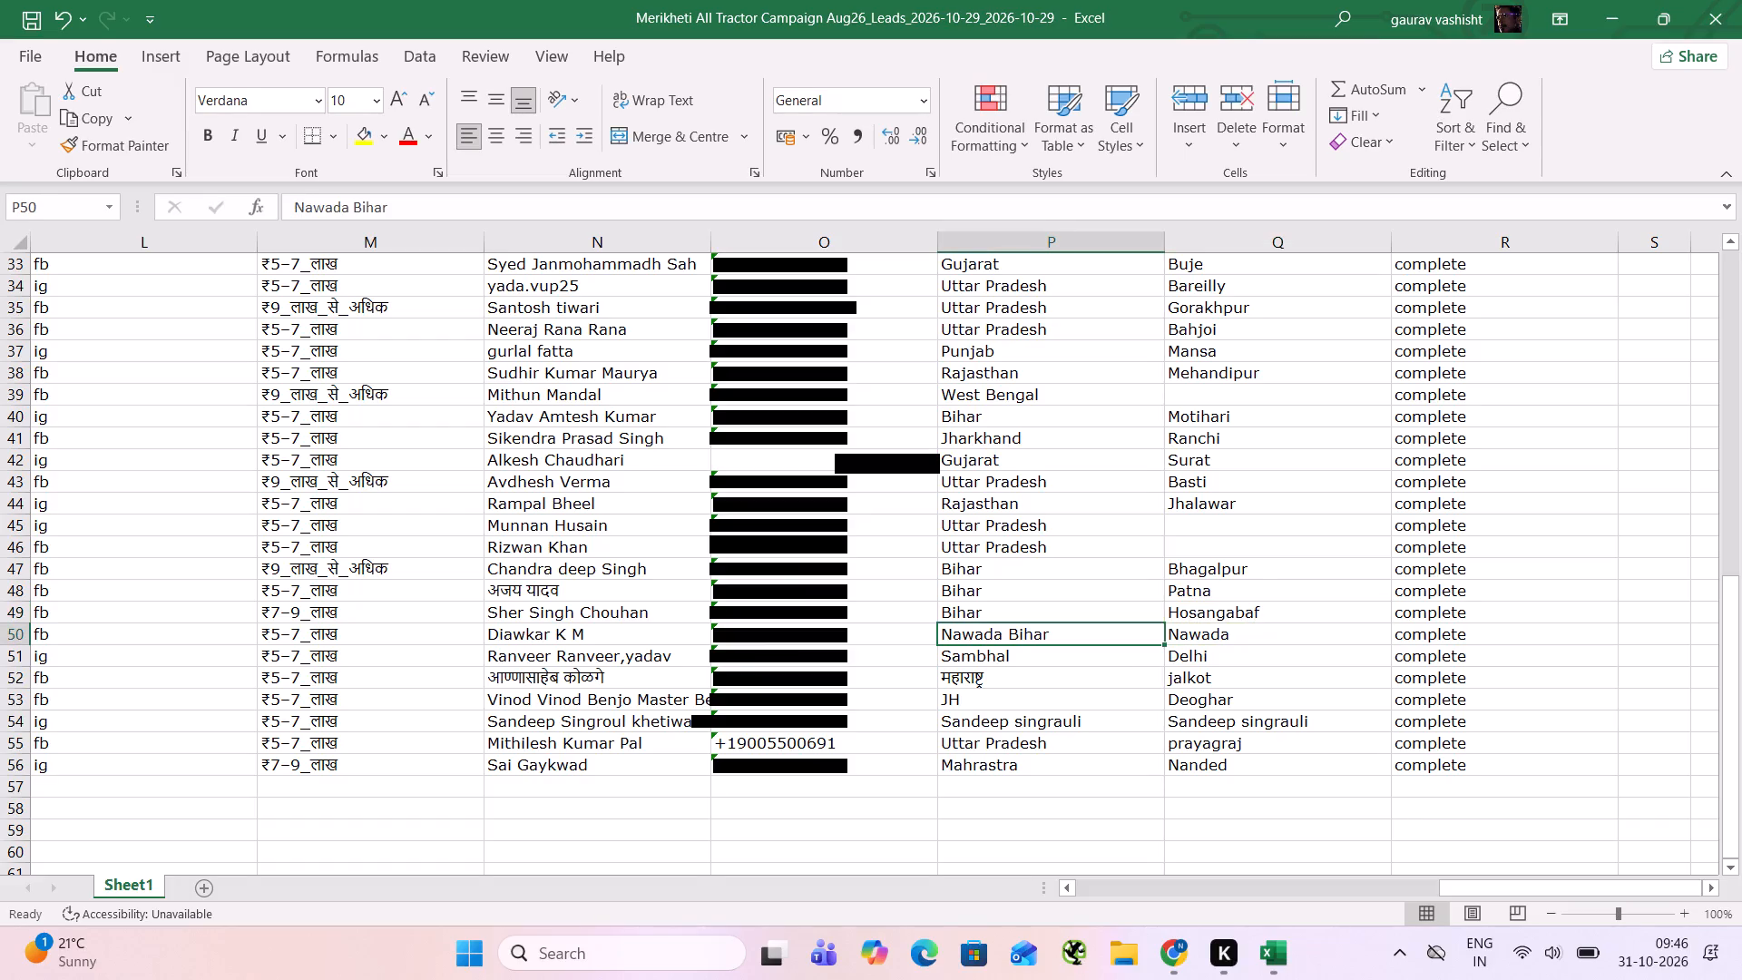
pyautogui.press('Up')
pyautogui.hotkey('ctrl', 'c')
pyautogui.press('Down')
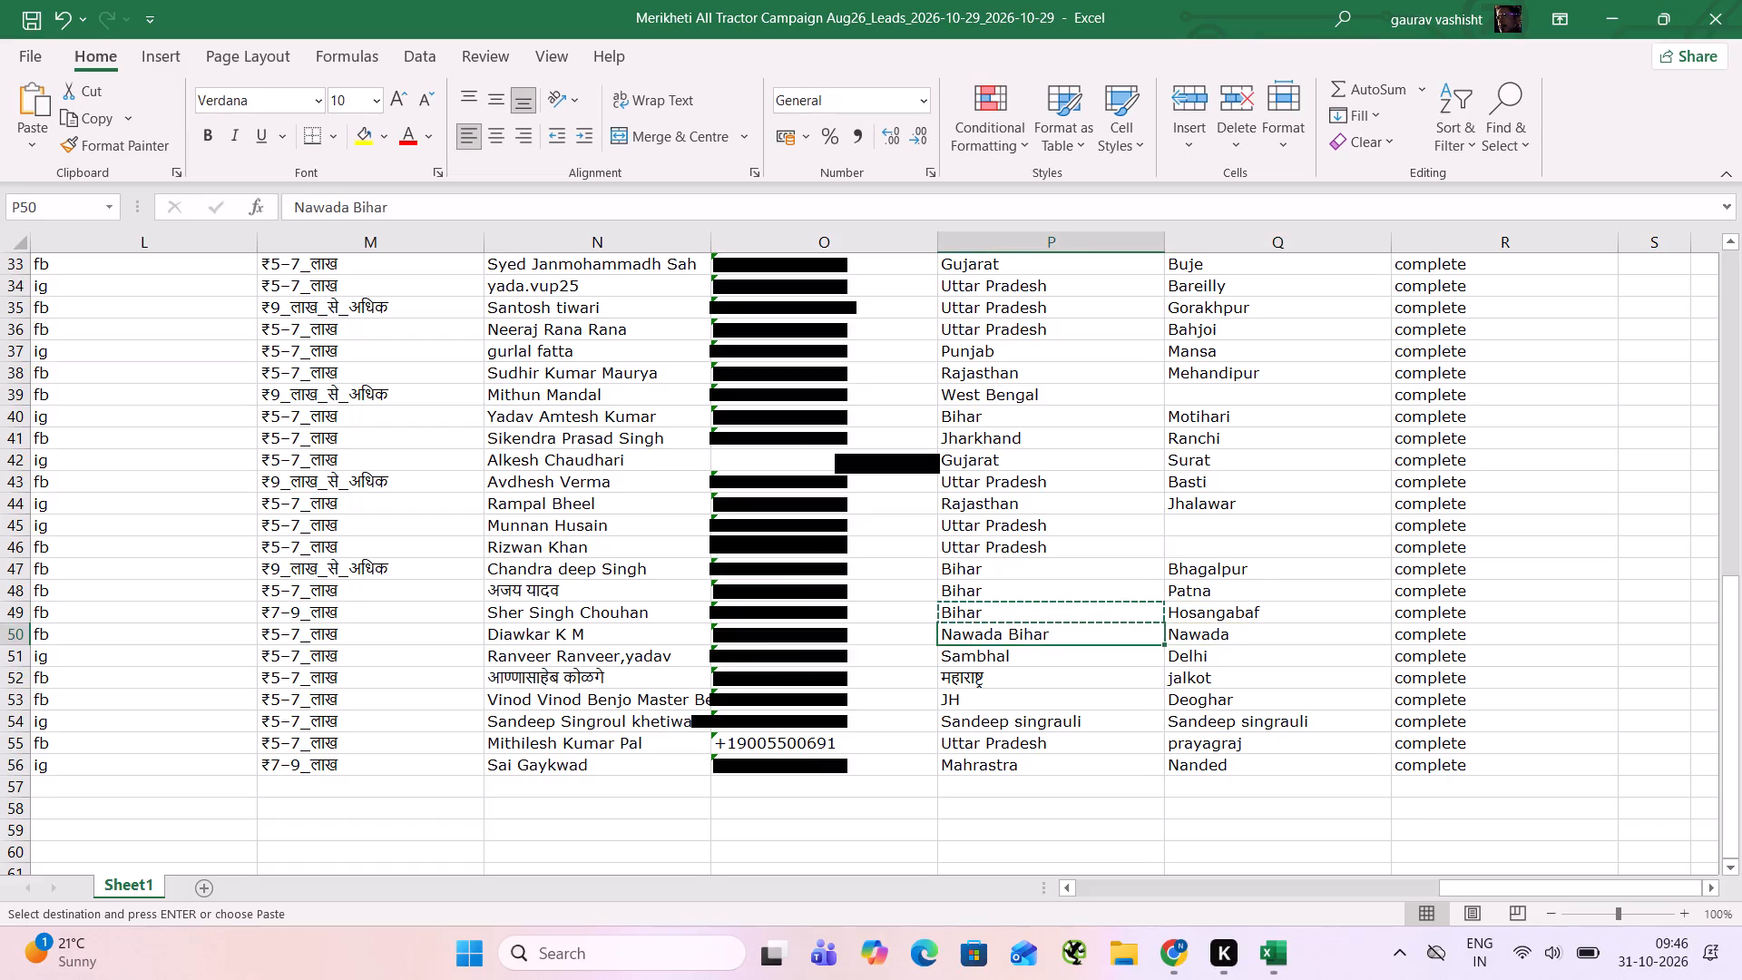
pyautogui.hotkey('ctrl', 'v')
# Move Sambhal from the state cell P51 into the city cell Q51, replacing Delhi.
pyautogui.press('Down')
pyautogui.hotkey('ctrl', 'x')
pyautogui.press('Right')
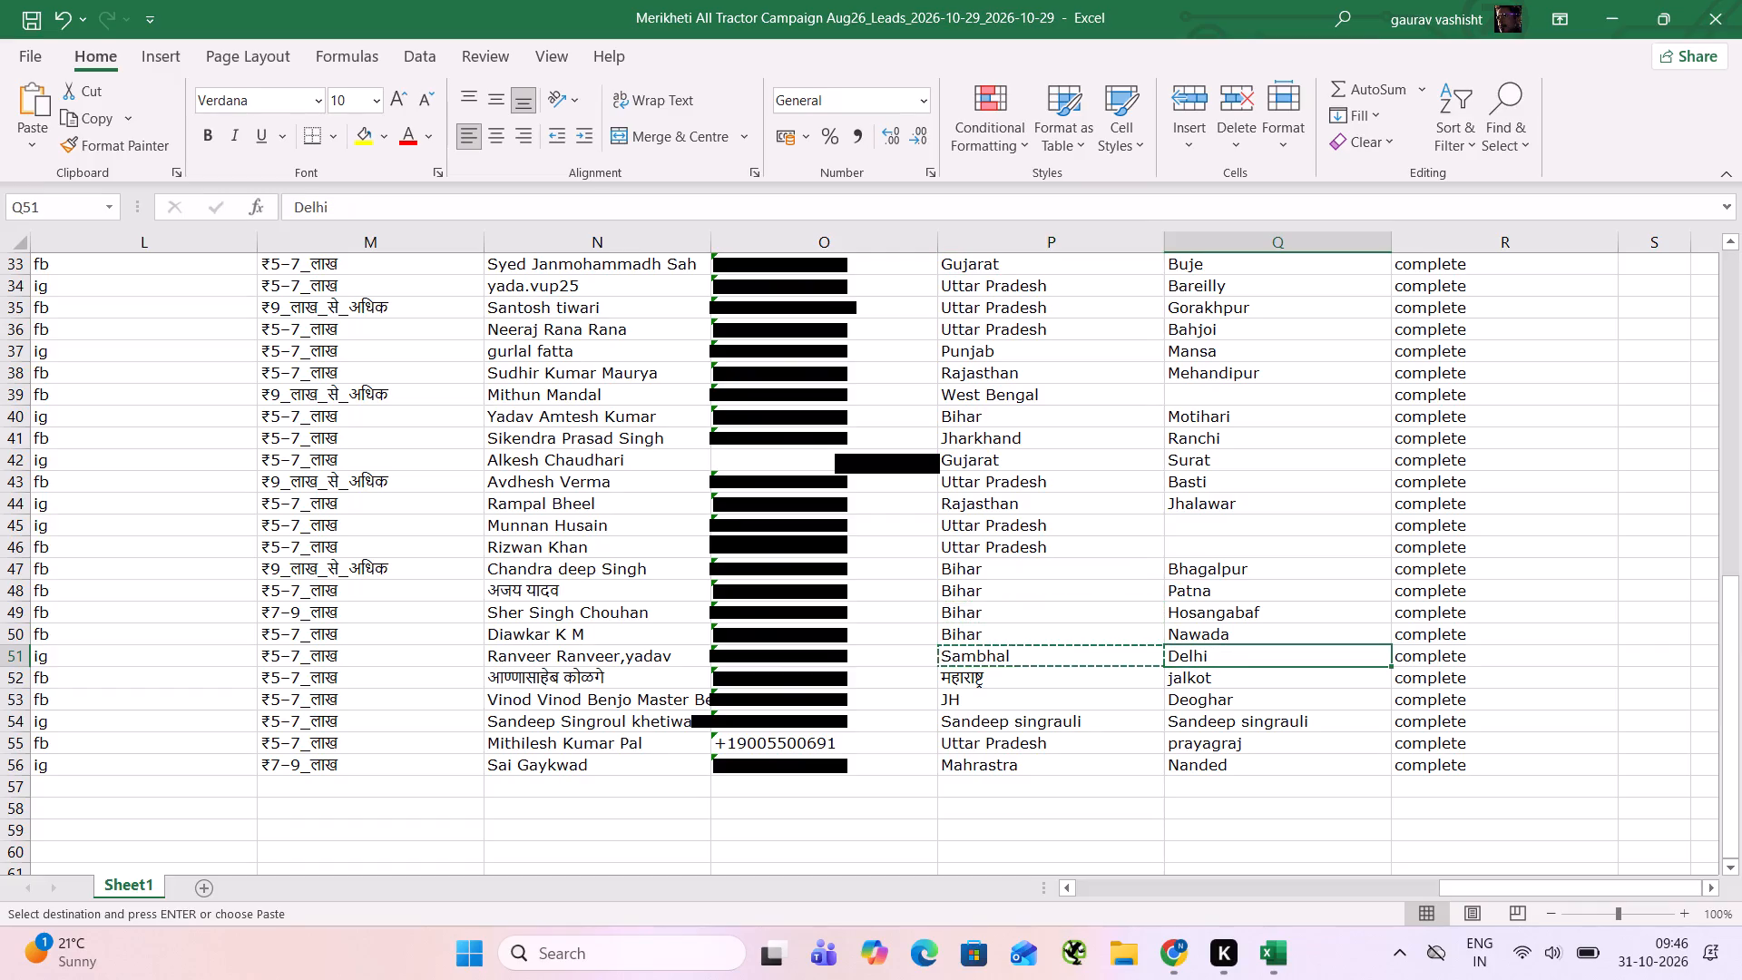
pyautogui.hotkey('ctrl', 'v')
# Copy Uttar Pradesh from P45 into the empty state cell P51.
pyautogui.press('Left')
pyautogui.press('Up')
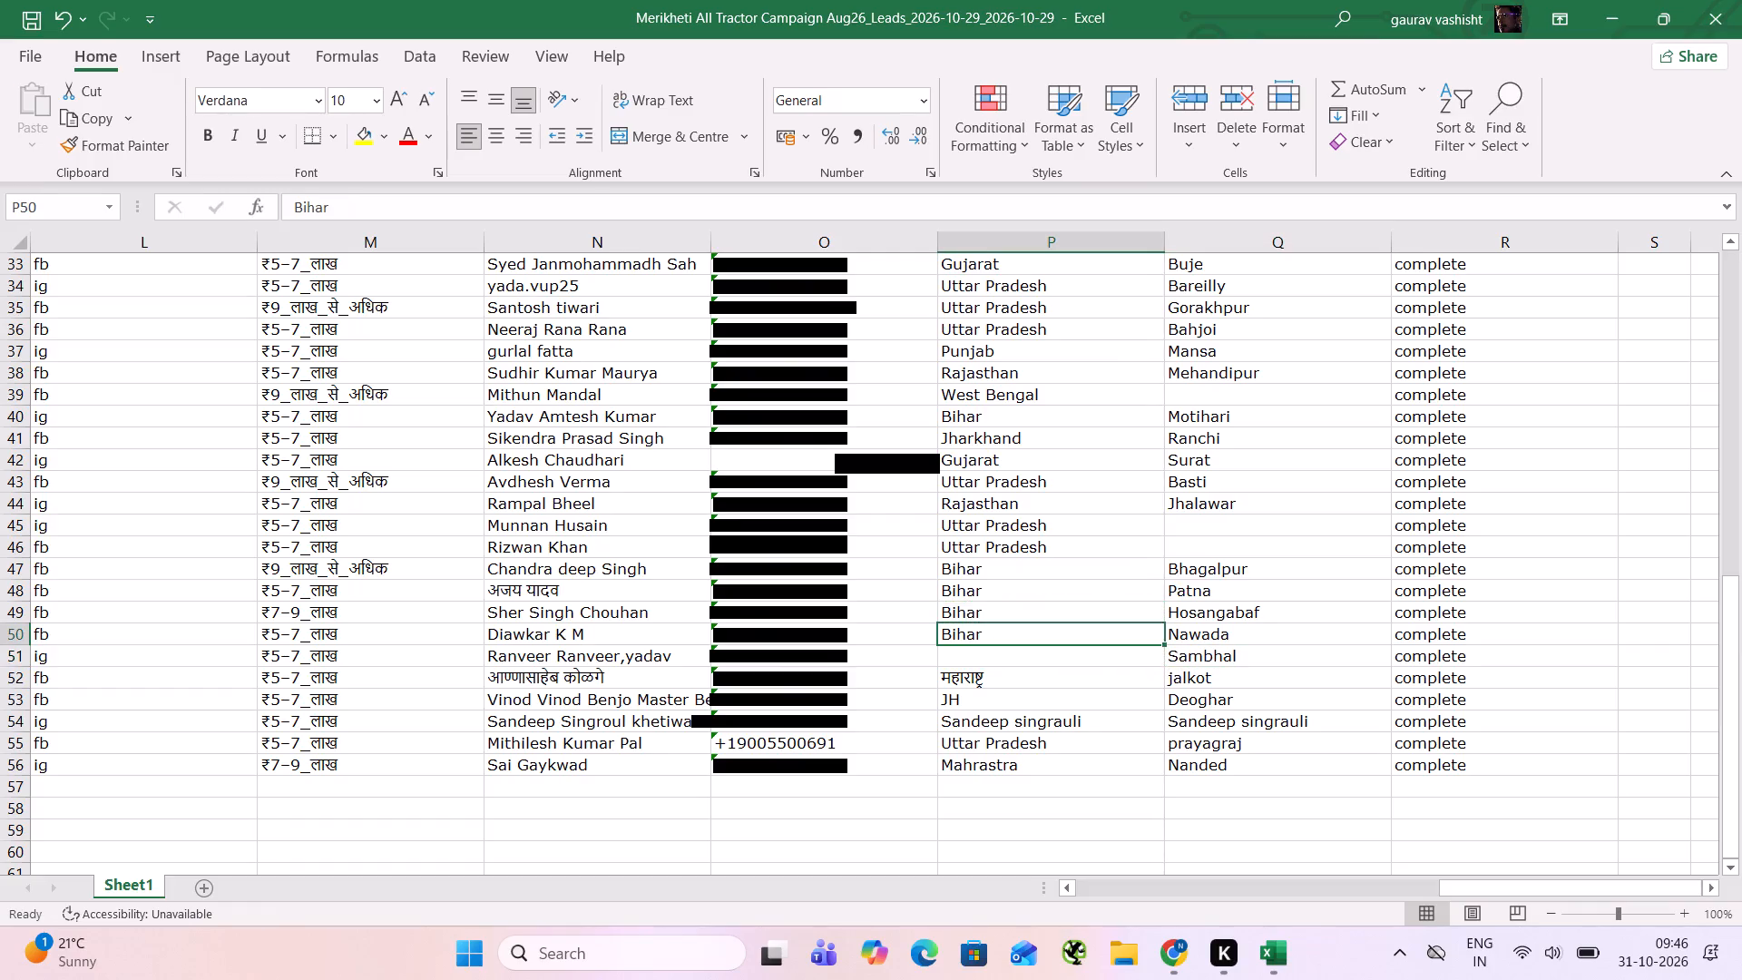
pyautogui.press('Up')
pyautogui.press('Up')
pyautogui.press('Up')
pyautogui.press('Up')
pyautogui.press('Up')
pyautogui.press('Up')
pyautogui.press('Up')
pyautogui.press('Down')
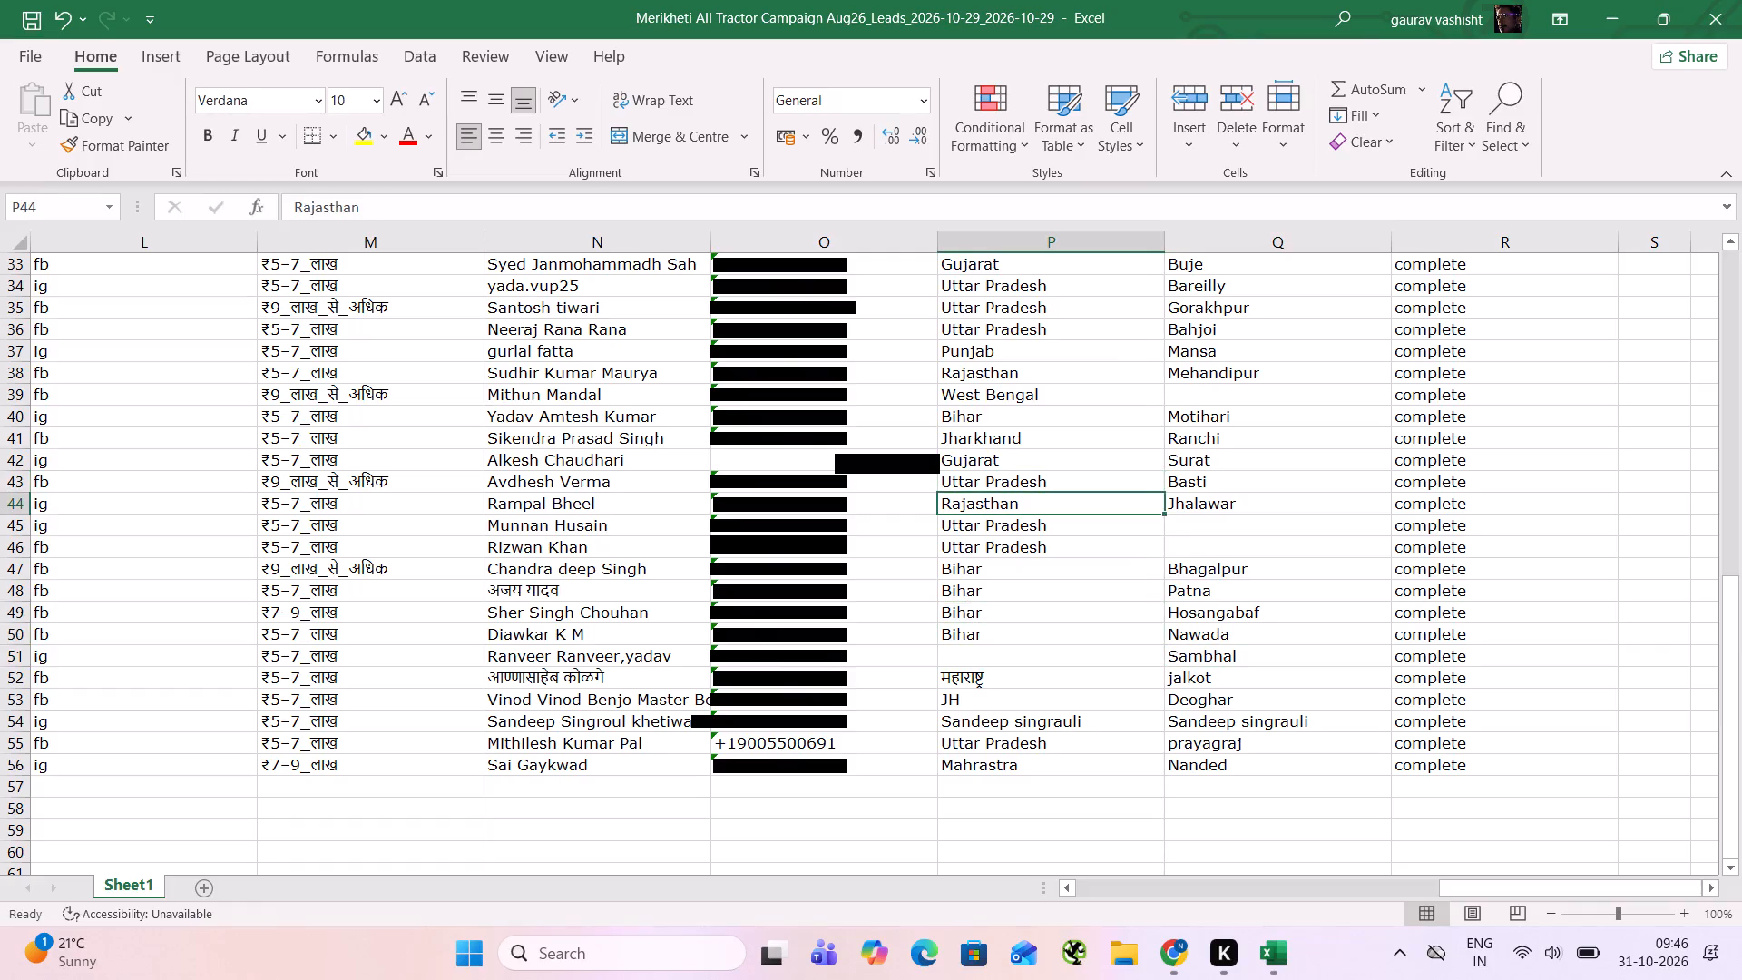
pyautogui.press('Down')
pyautogui.hotkey('ctrl', 'c')
pyautogui.press('Down')
pyautogui.press('Down')
pyautogui.press('Down')
pyautogui.press('Down')
pyautogui.press('Down')
pyautogui.press('Down')
pyautogui.press('Down')
pyautogui.press('Down')
pyautogui.press('Up')
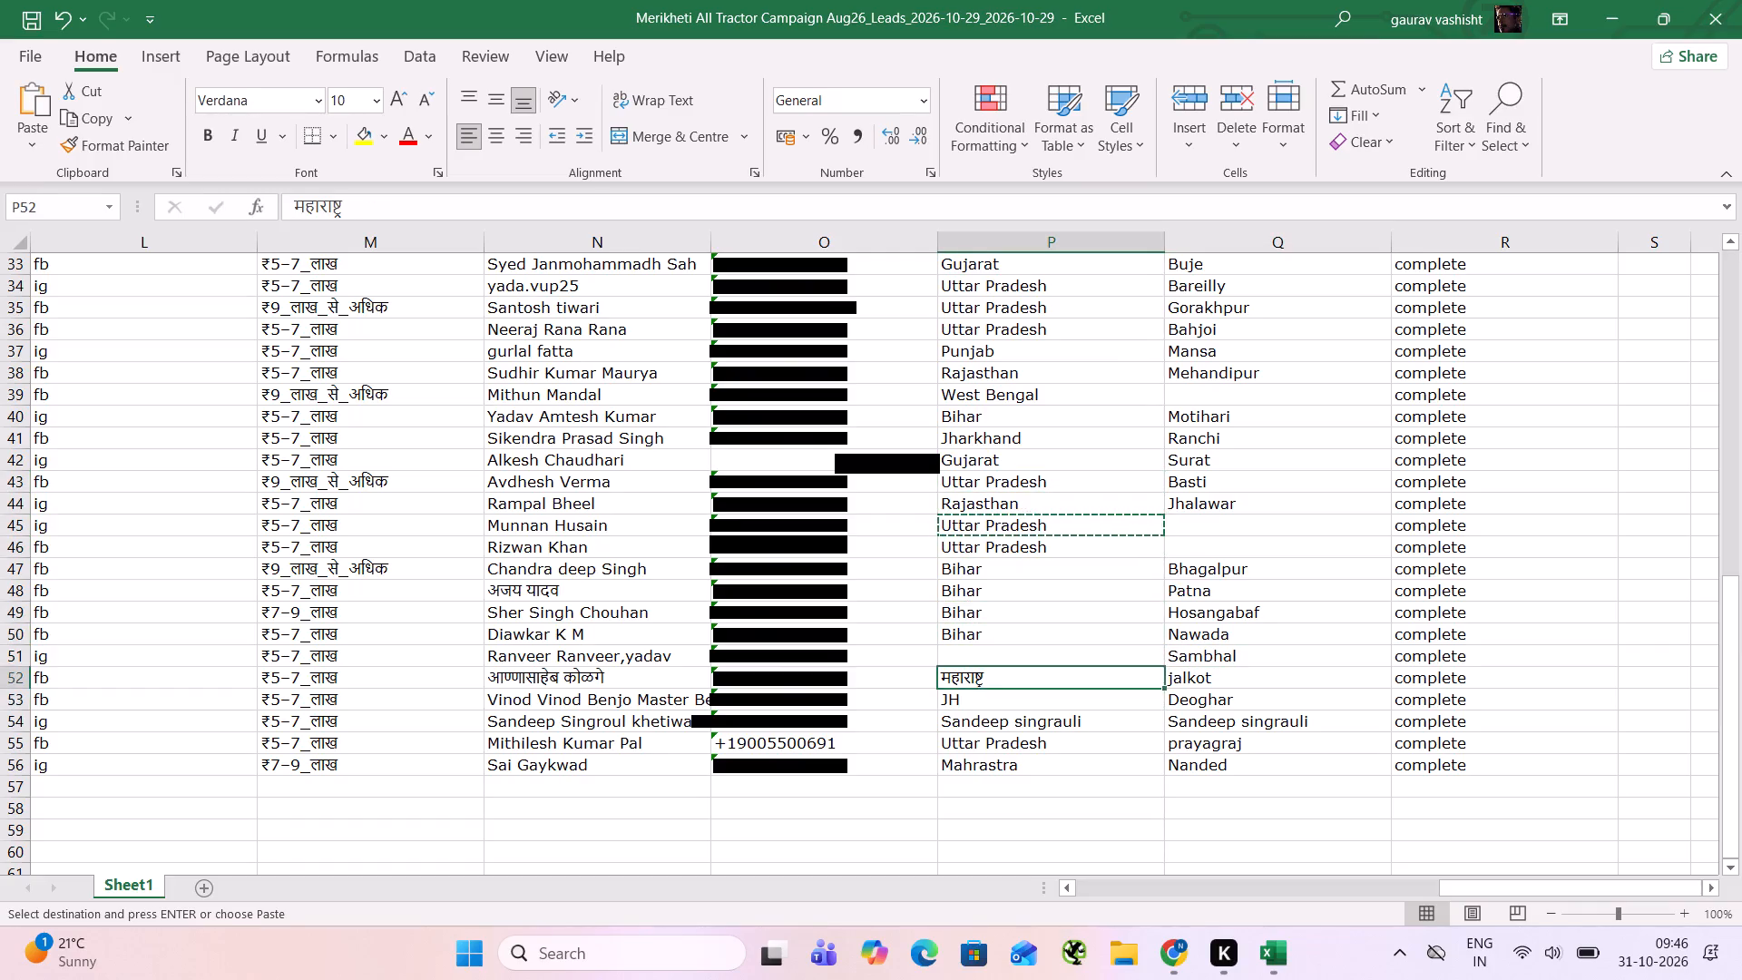
pyautogui.press('Up')
pyautogui.hotkey('ctrl', 'v')
# Replace the Hindi state in P52 with Maharashtra and clear the city in Q52.
pyautogui.press('Down')
pyautogui.write('Mahars')
pyautogui.press('BackSpace')
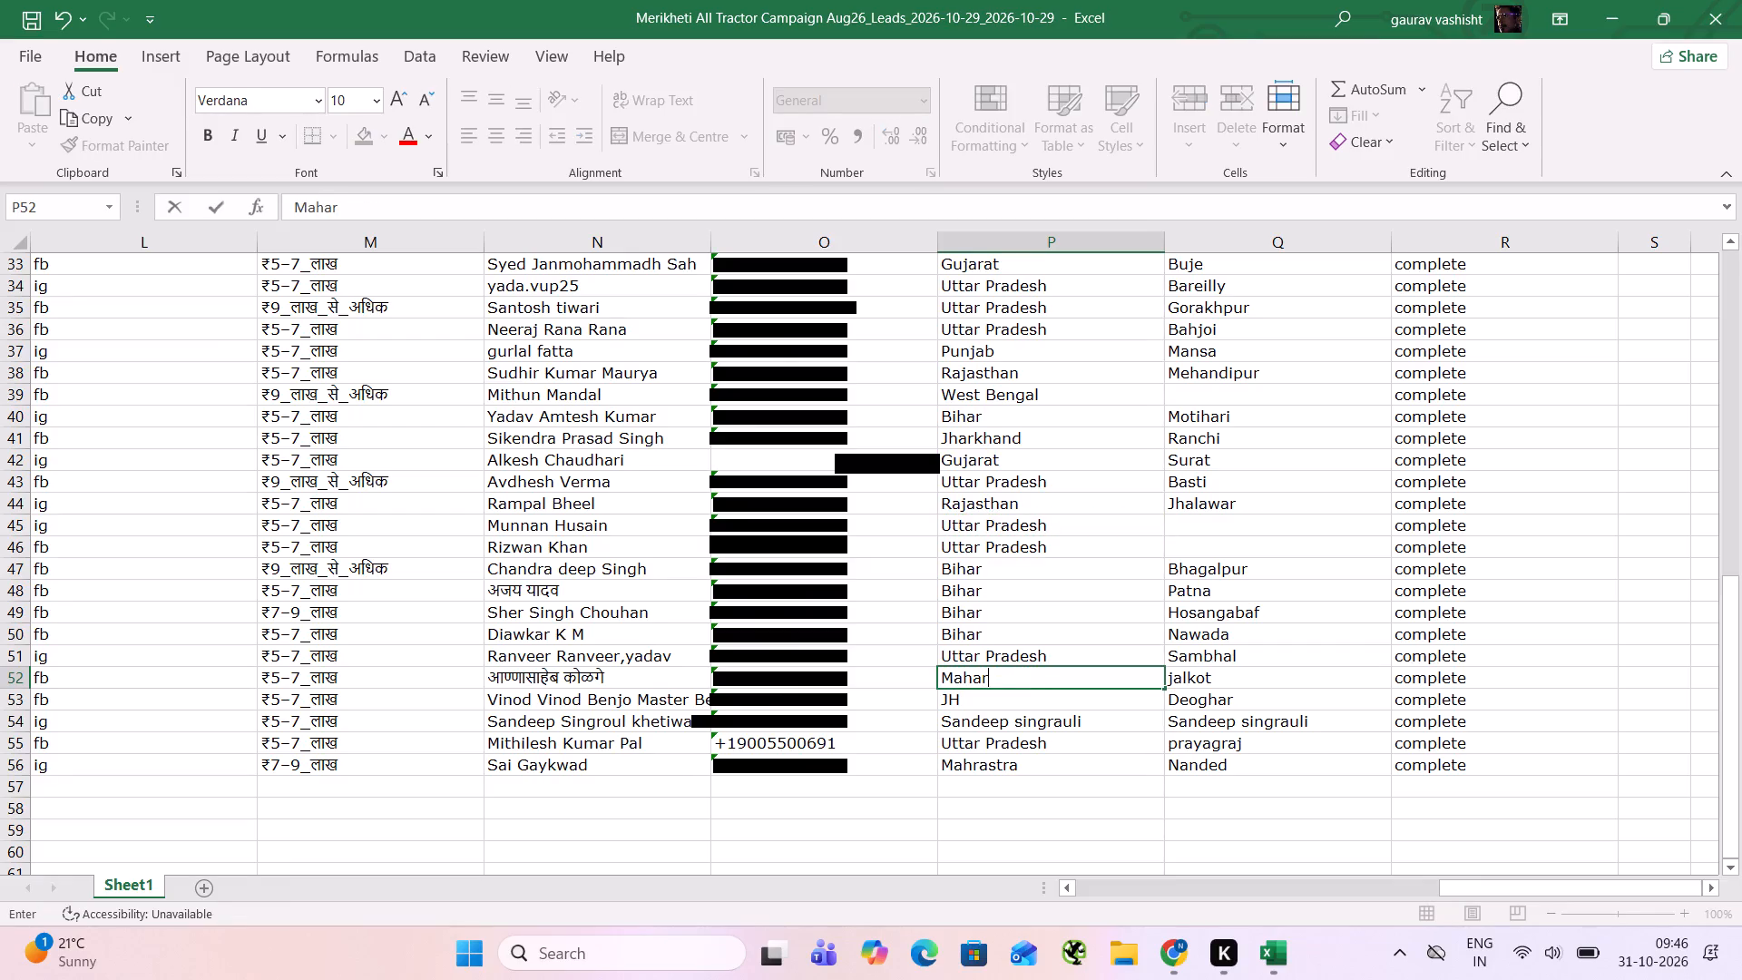
pyautogui.write('as')
pyautogui.write('htra')
pyautogui.press('Right')
pyautogui.press('BackSpace')
pyautogui.press('Down')
# Copy Jharkhand from P41 into the state cells P53 and P54.
pyautogui.press('Left')
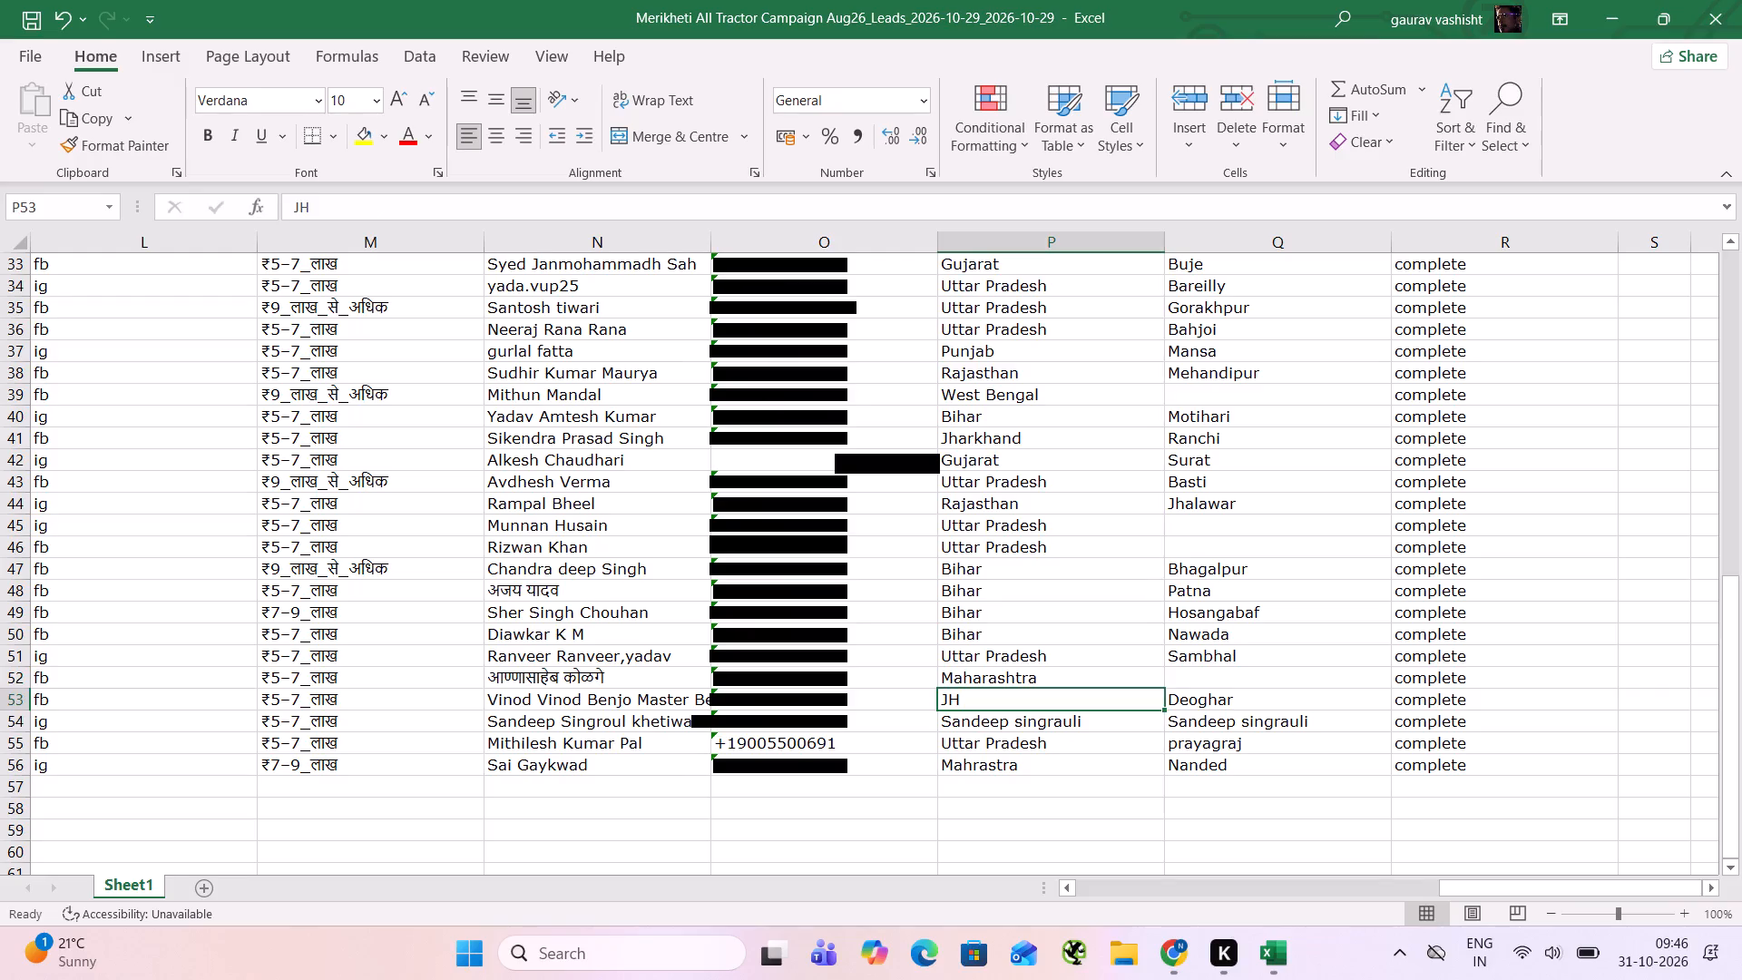
pyautogui.press('Up')
pyautogui.press('Up')
pyautogui.press('Up')
pyautogui.press('Up')
pyautogui.press('Up')
pyautogui.press('Up')
pyautogui.press('Up')
pyautogui.press('Up')
pyautogui.press('Up')
pyautogui.press('Up')
pyautogui.press('Up')
pyautogui.press('Up')
pyautogui.press('Up')
pyautogui.press('Up')
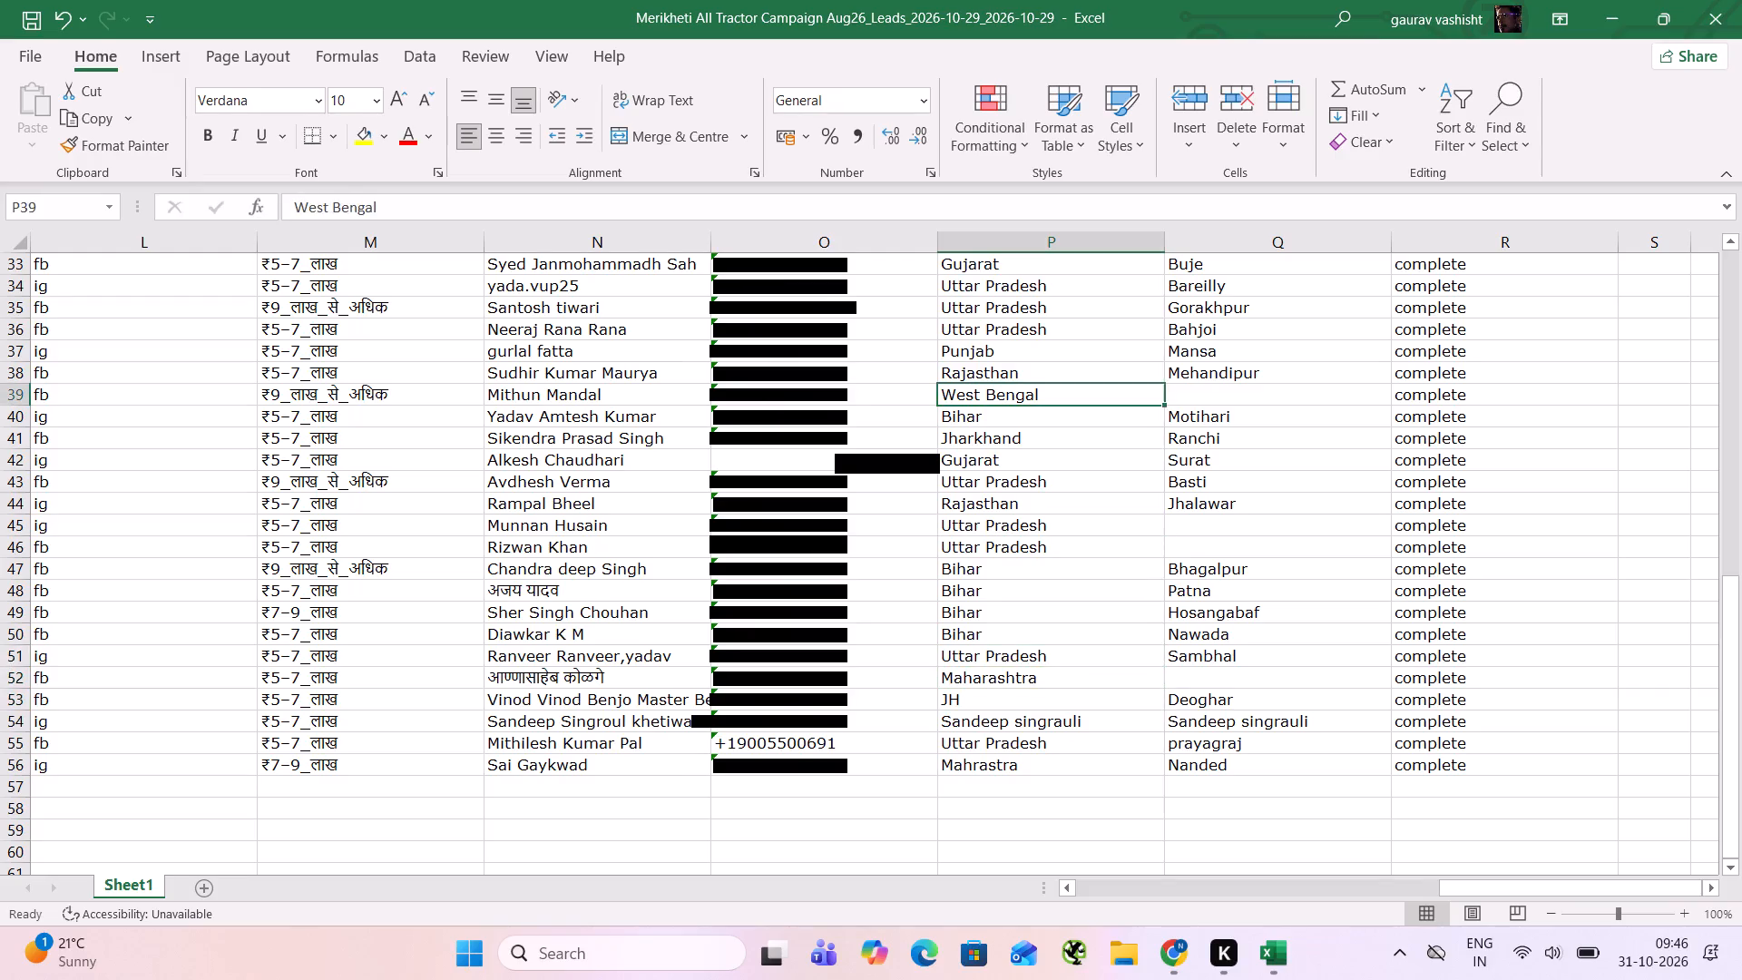
pyautogui.press('Down')
pyautogui.press('Down')
pyautogui.hotkey('ctrl', 'c')
pyautogui.press('Down')
pyautogui.press('Down')
pyautogui.press('Down')
pyautogui.press('Down')
pyautogui.press('Down')
pyautogui.press('Down')
pyautogui.press('Down')
pyautogui.press('Down')
pyautogui.press('Down')
pyautogui.press('Down')
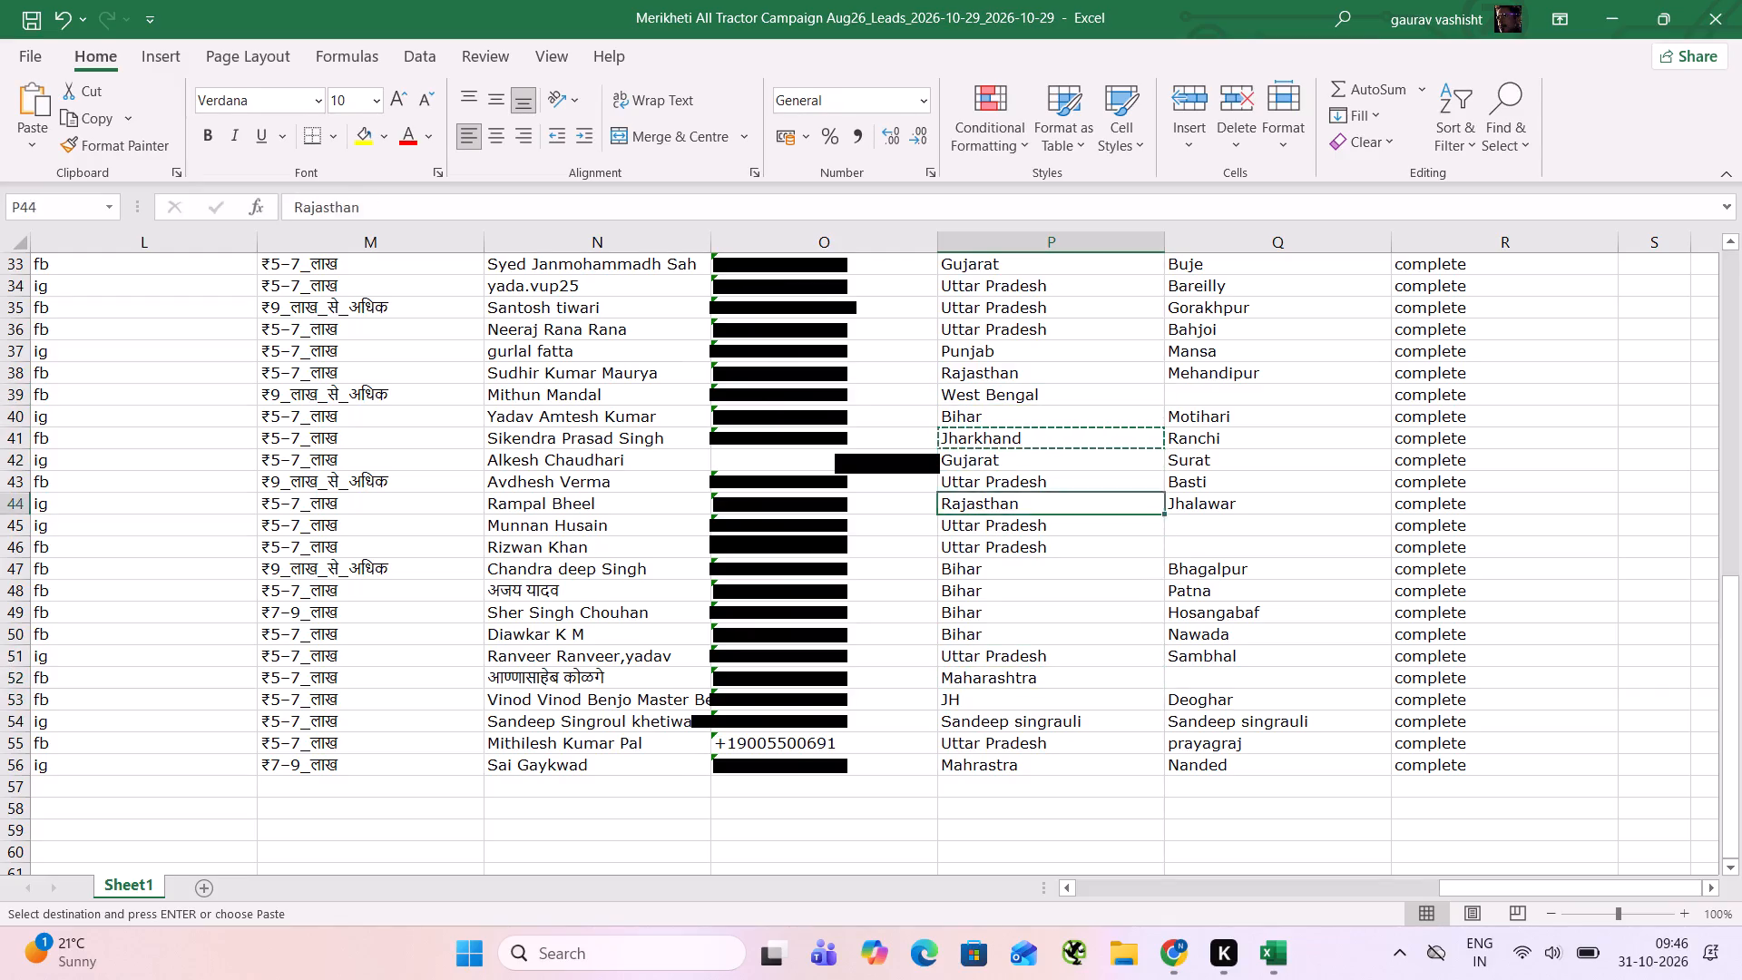
pyautogui.press('Down')
pyautogui.press('Down')
pyautogui.hotkey('ctrl', 'v')
pyautogui.press('Down')
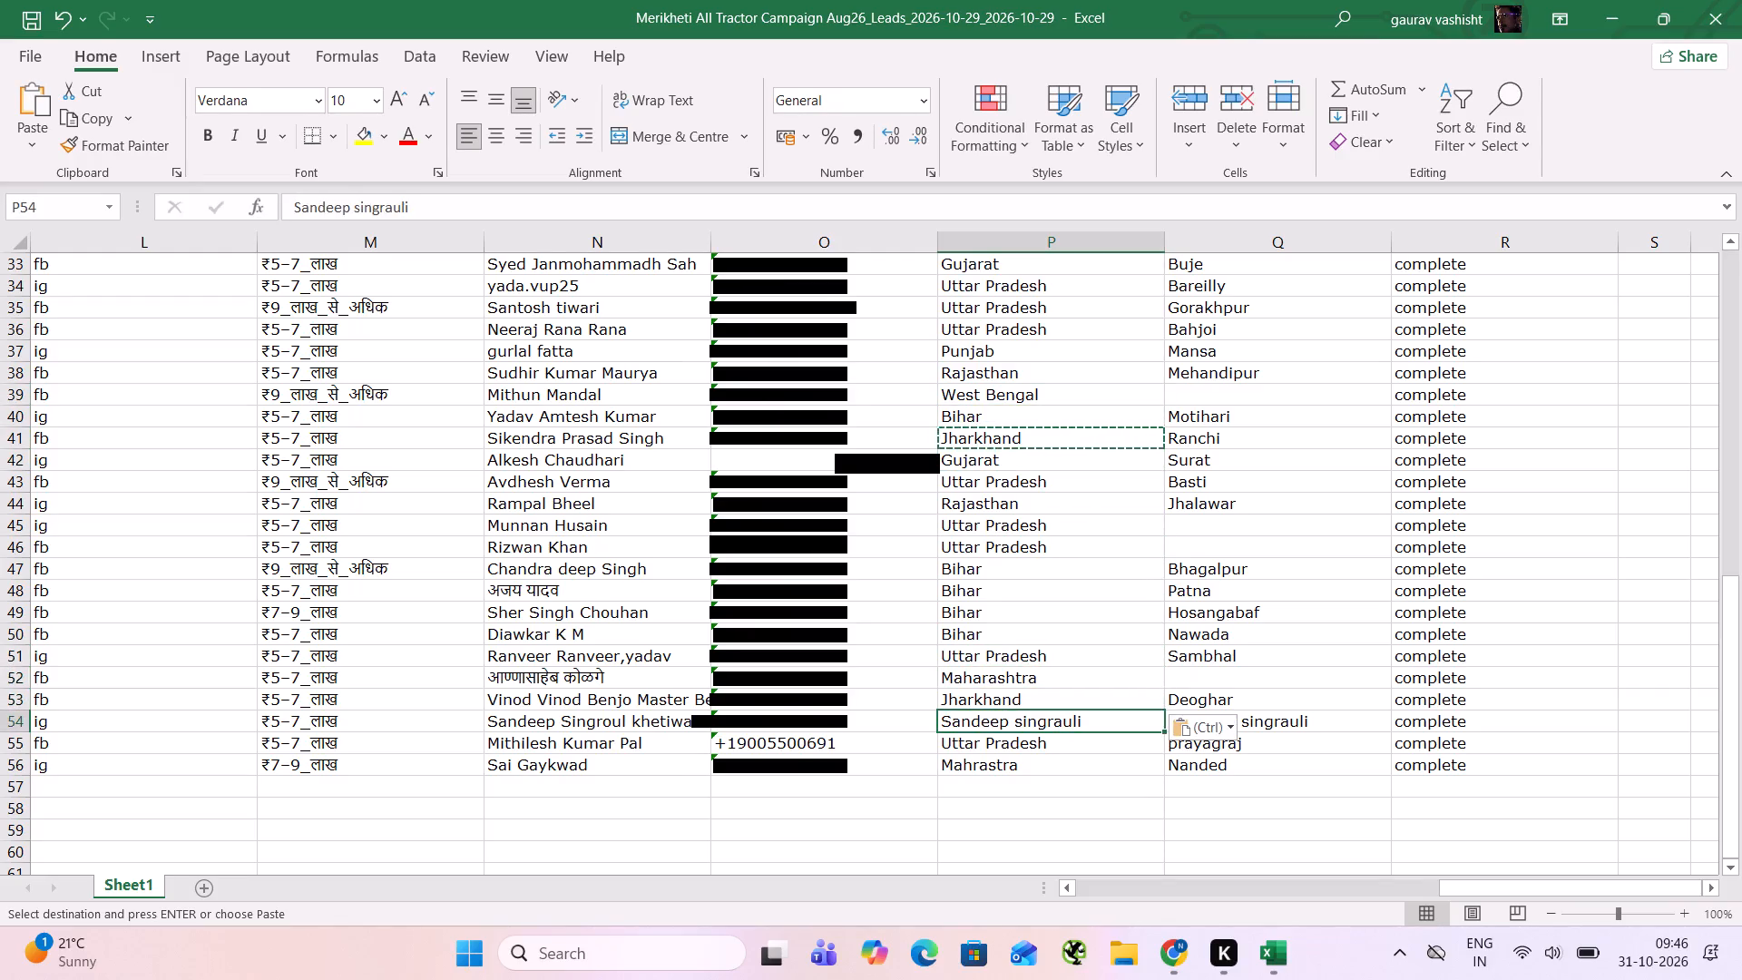
pyautogui.hotkey('ctrl', 'v')
# Correct the state spelling in P56 to Maharashtra.
pyautogui.press('Down')
pyautogui.press('Down')
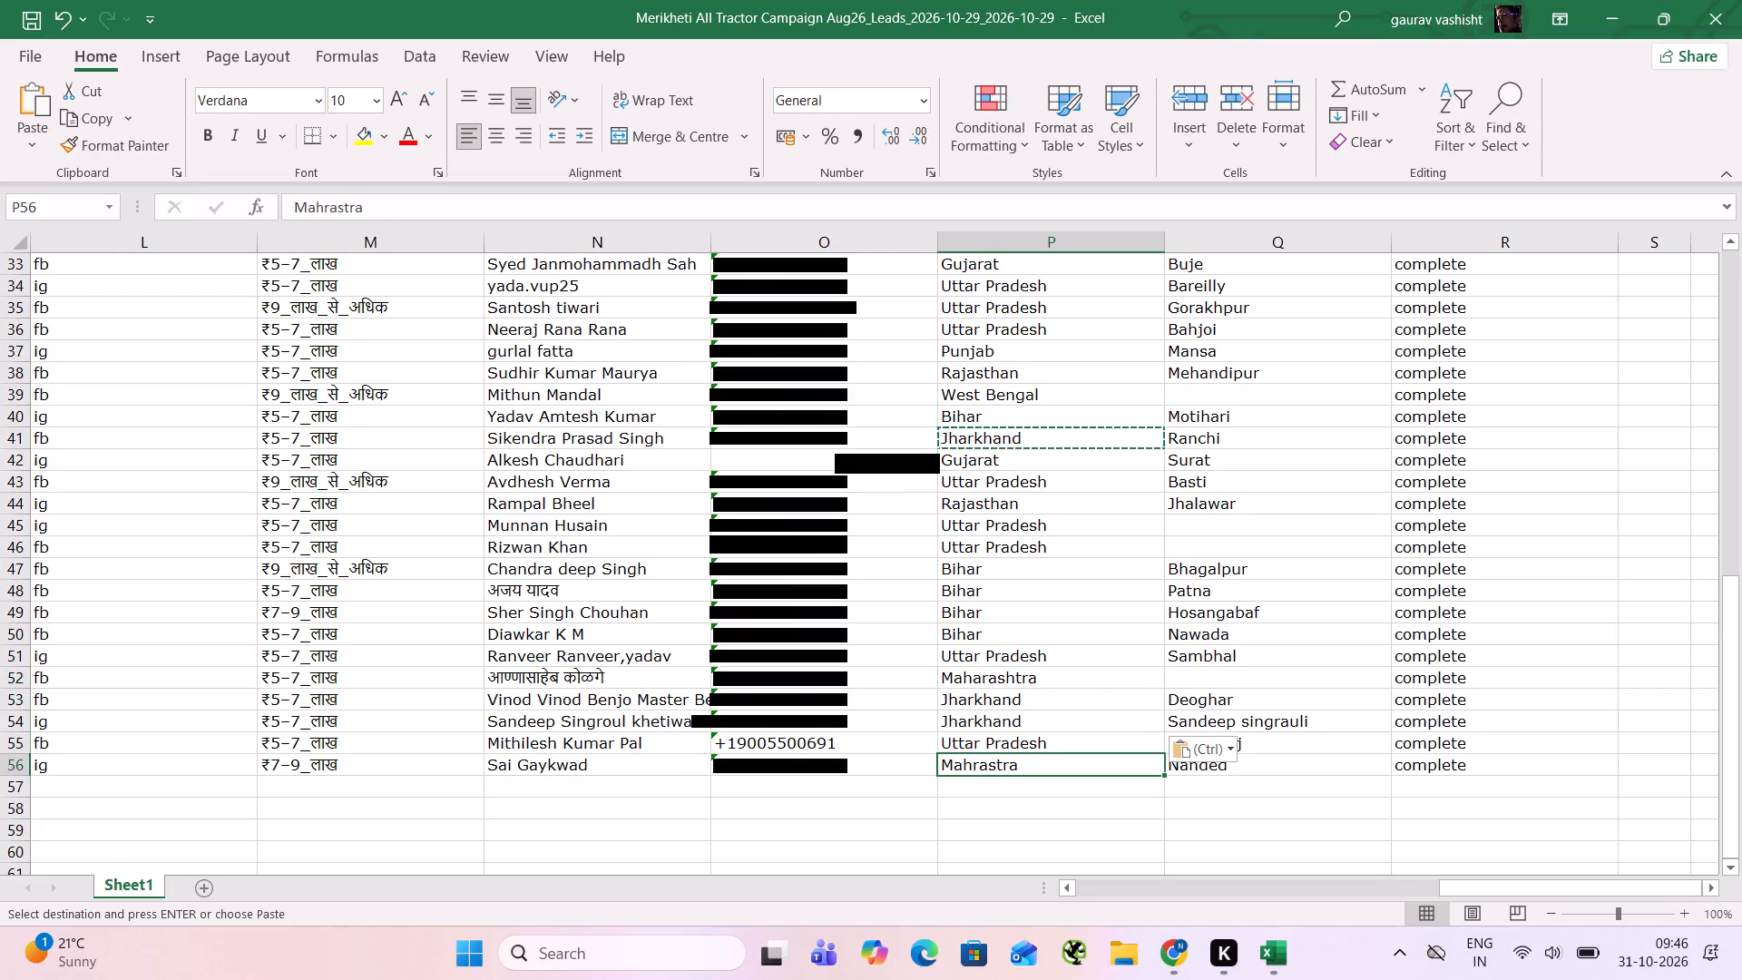
pyautogui.write('Maharashtrs')
pyautogui.press('BackSpace')
pyautogui.press('a')
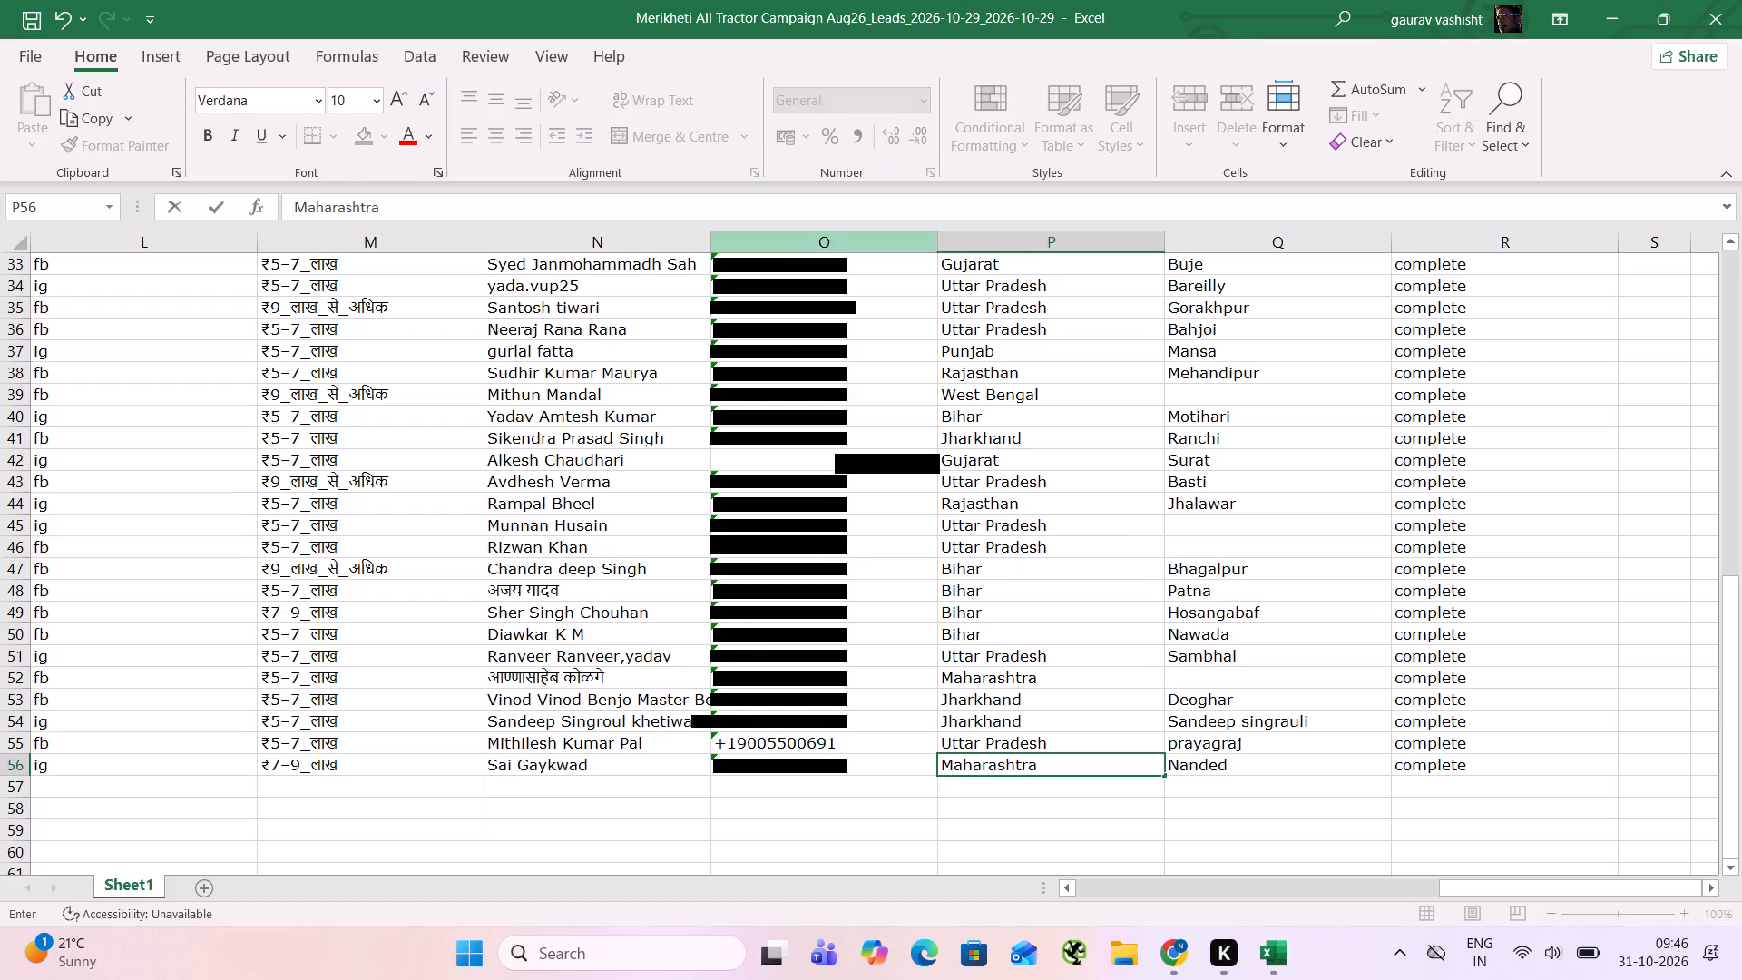
pyautogui.click(817, 375)
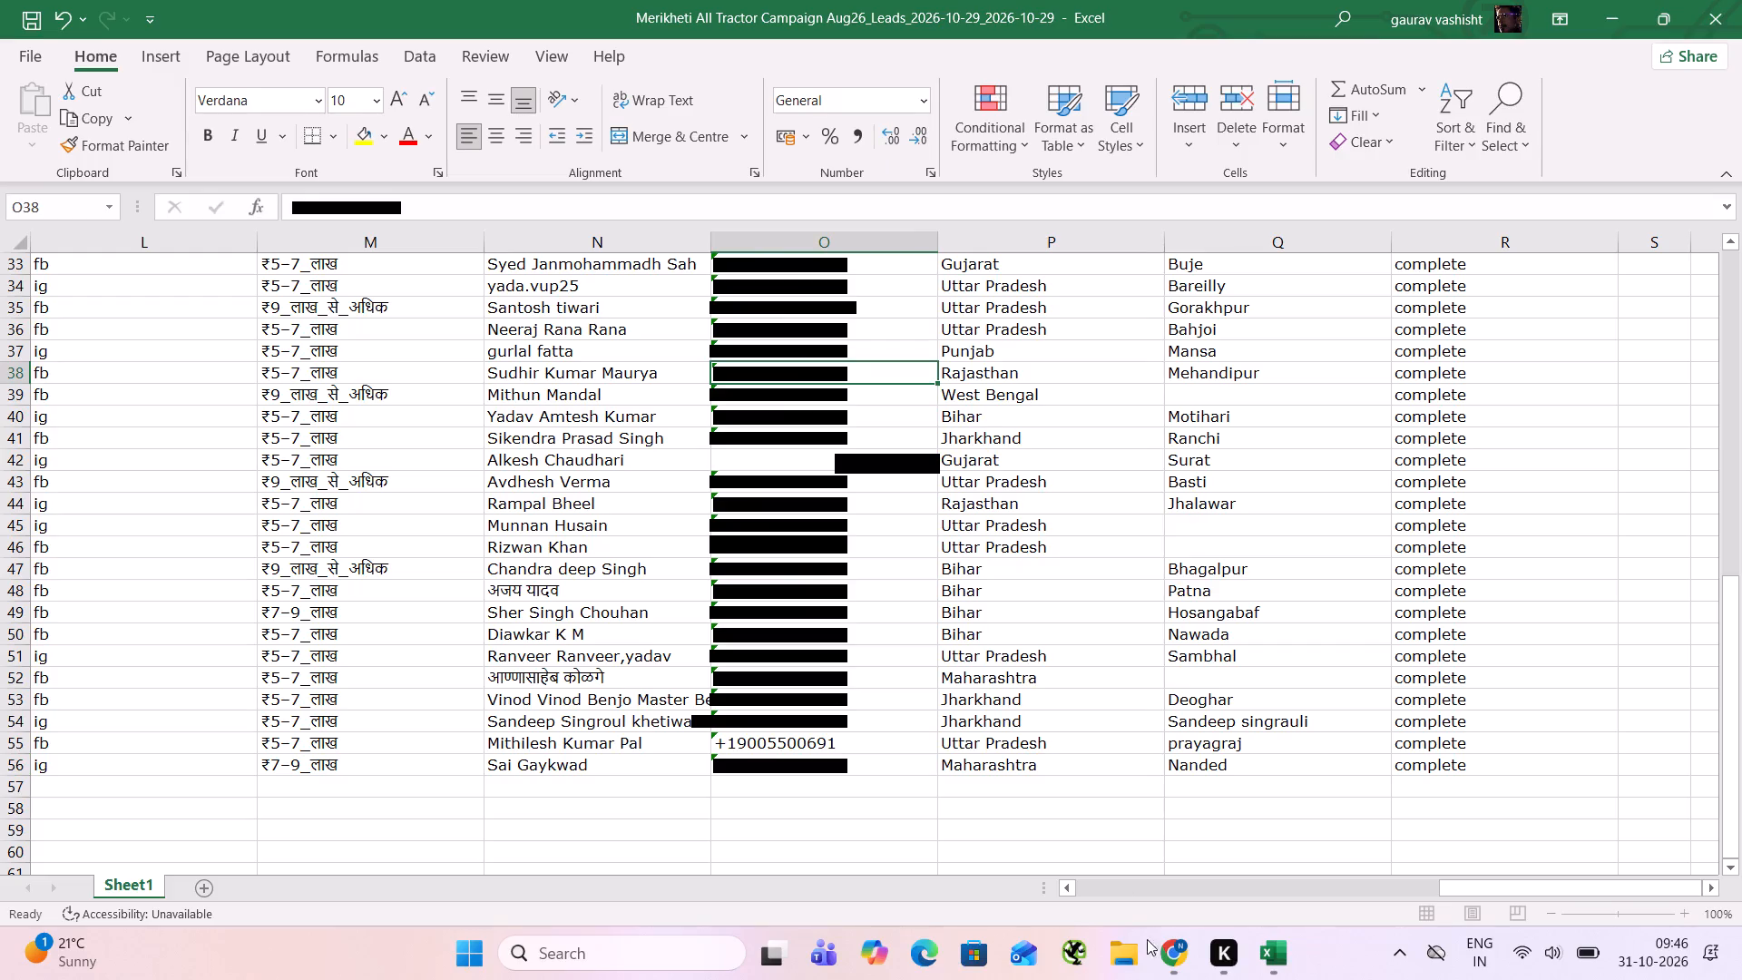
# Copy the file name of today's Merikheti All Tractor Campaign Aug26 sheet from the Downloads folder in File Explorer.
pyautogui.click(1128, 975)
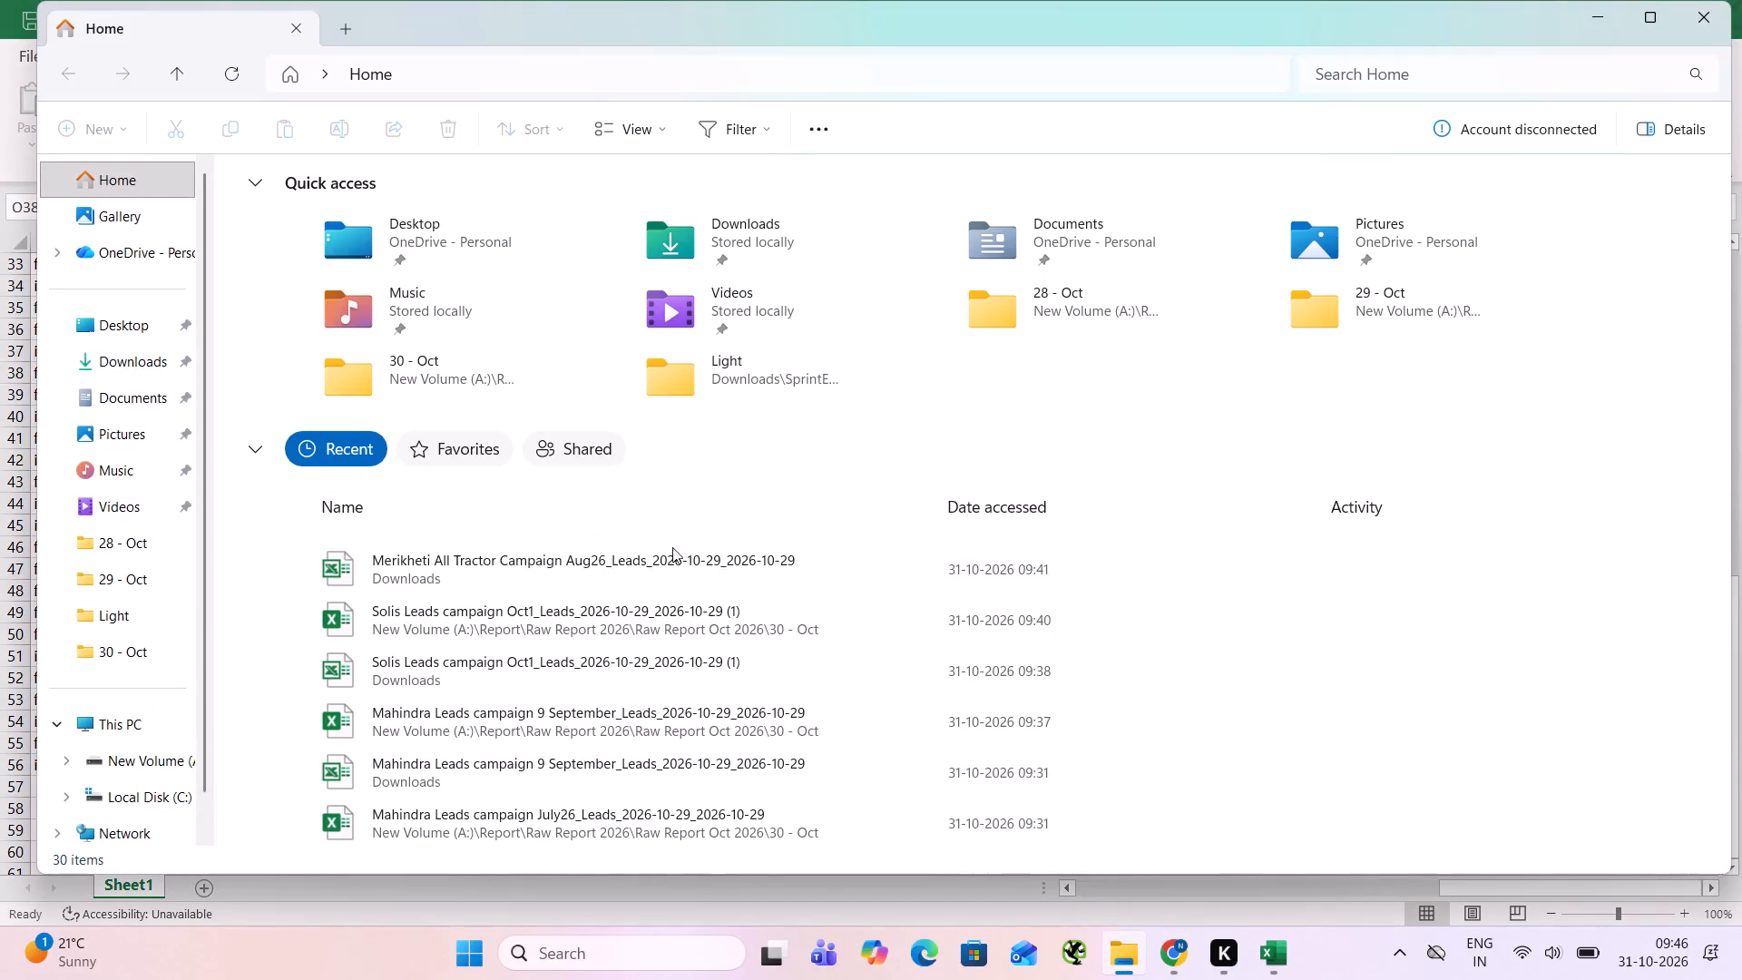
pyautogui.click(96, 358)
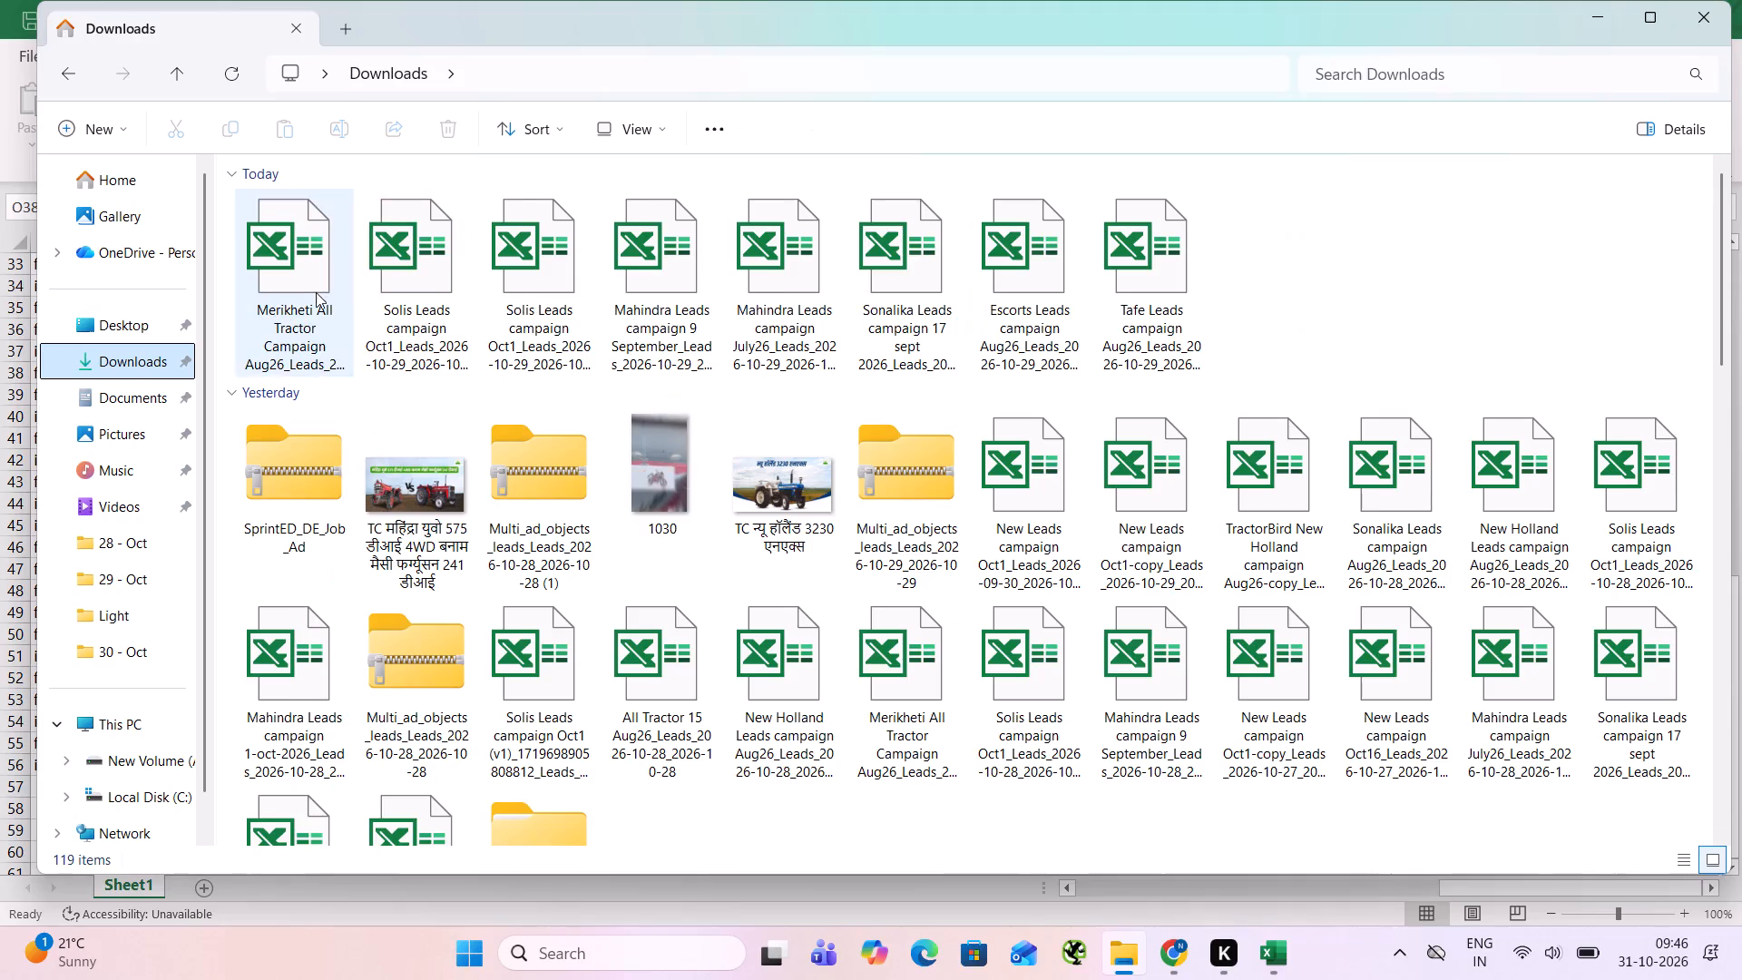
pyautogui.click(318, 292)
pyautogui.click(345, 129)
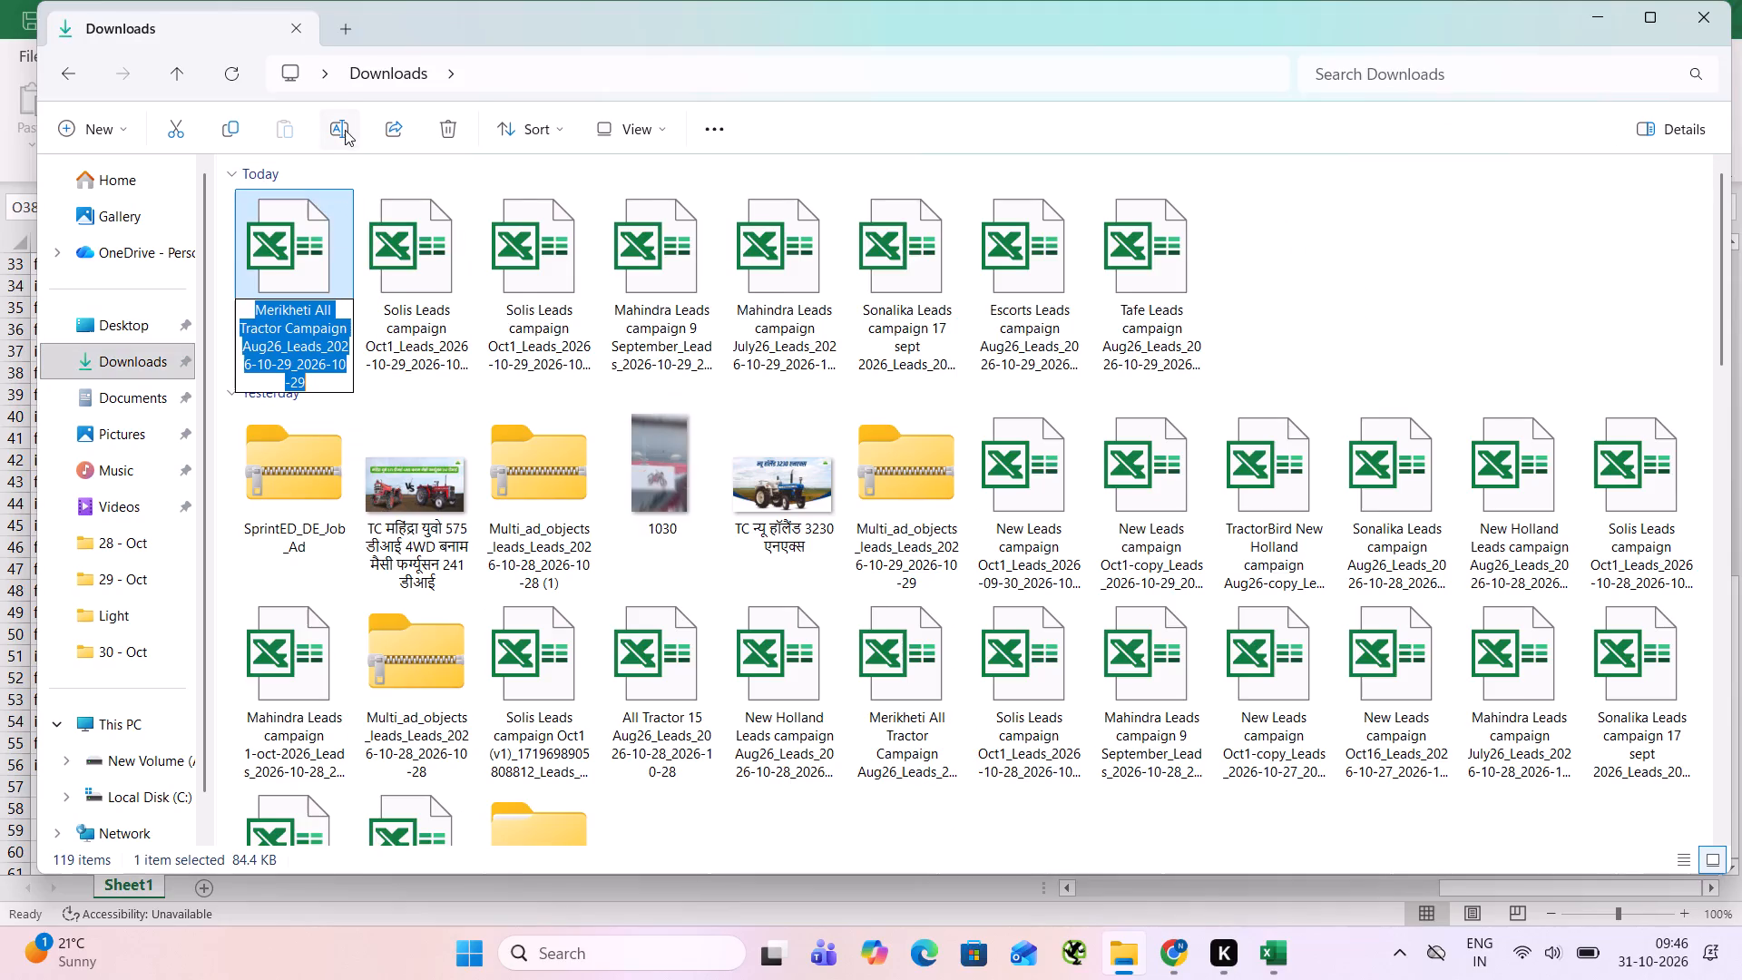
pyautogui.hotkey('ctrl', 'c')
pyautogui.click(1718, 10)
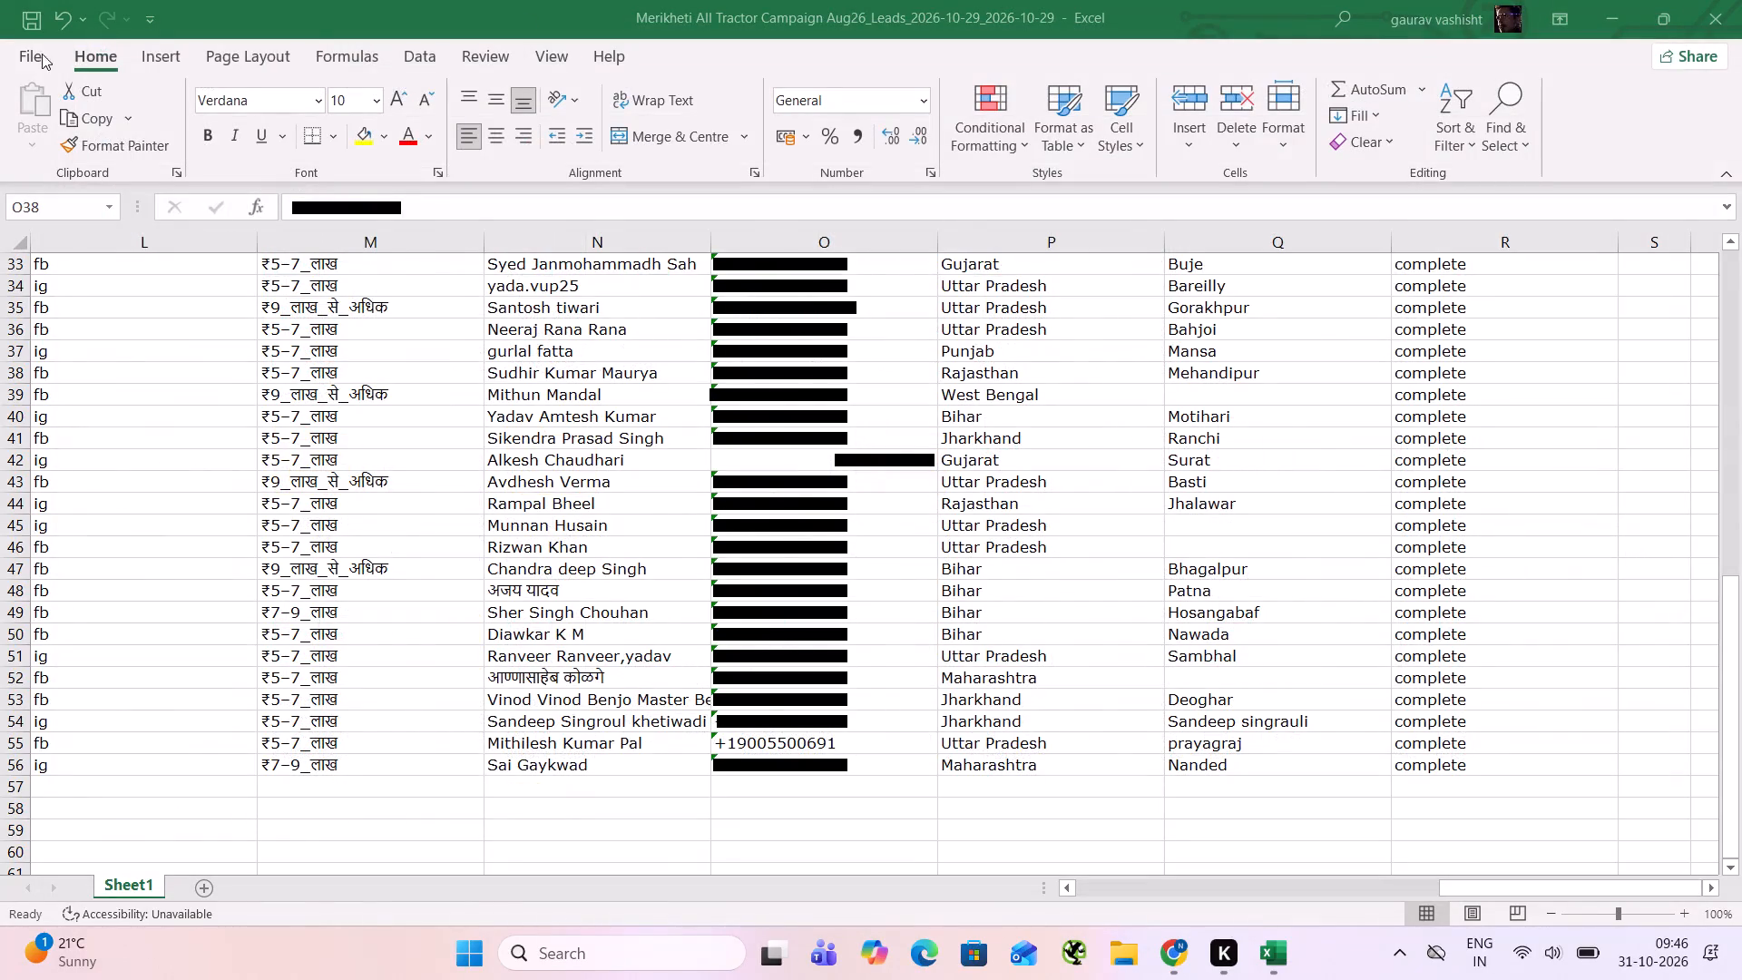
# Save the sheet in the 30 - Oct folder as an Excel Workbook named Merikheti All Tractor Campaign Aug26_Leads_2026-10-29_2026-10-29.
pyautogui.click(5, 57)
pyautogui.click(13, 56)
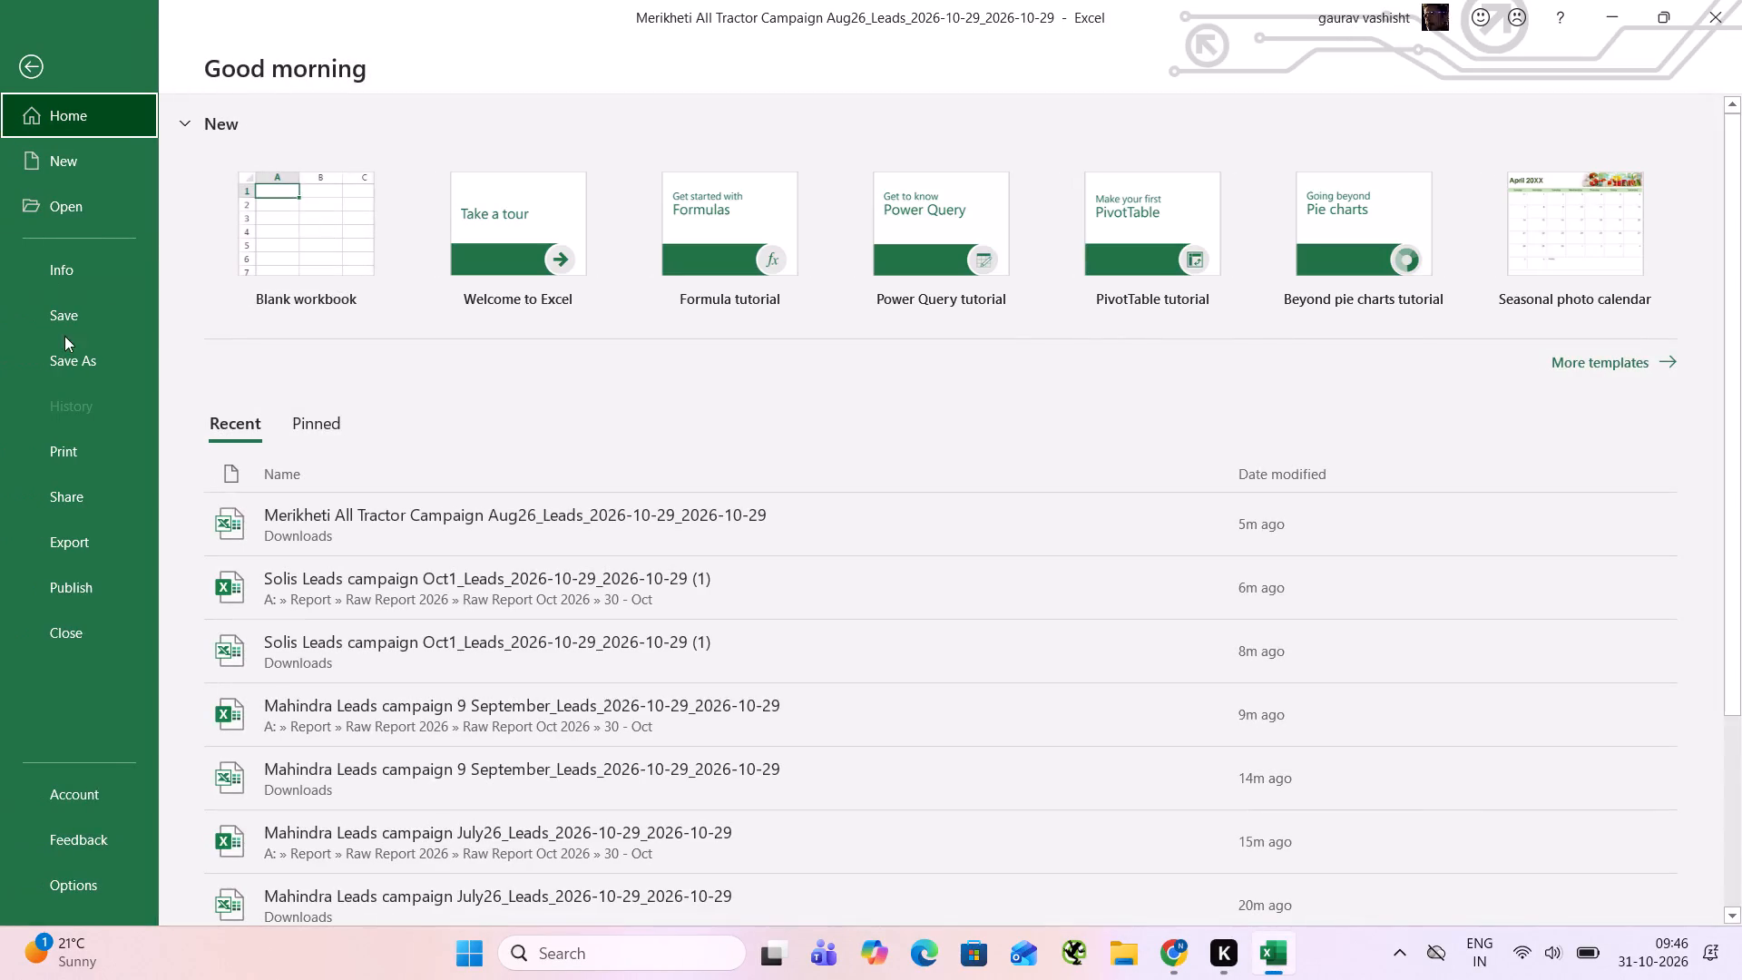
pyautogui.click(73, 354)
pyautogui.click(684, 291)
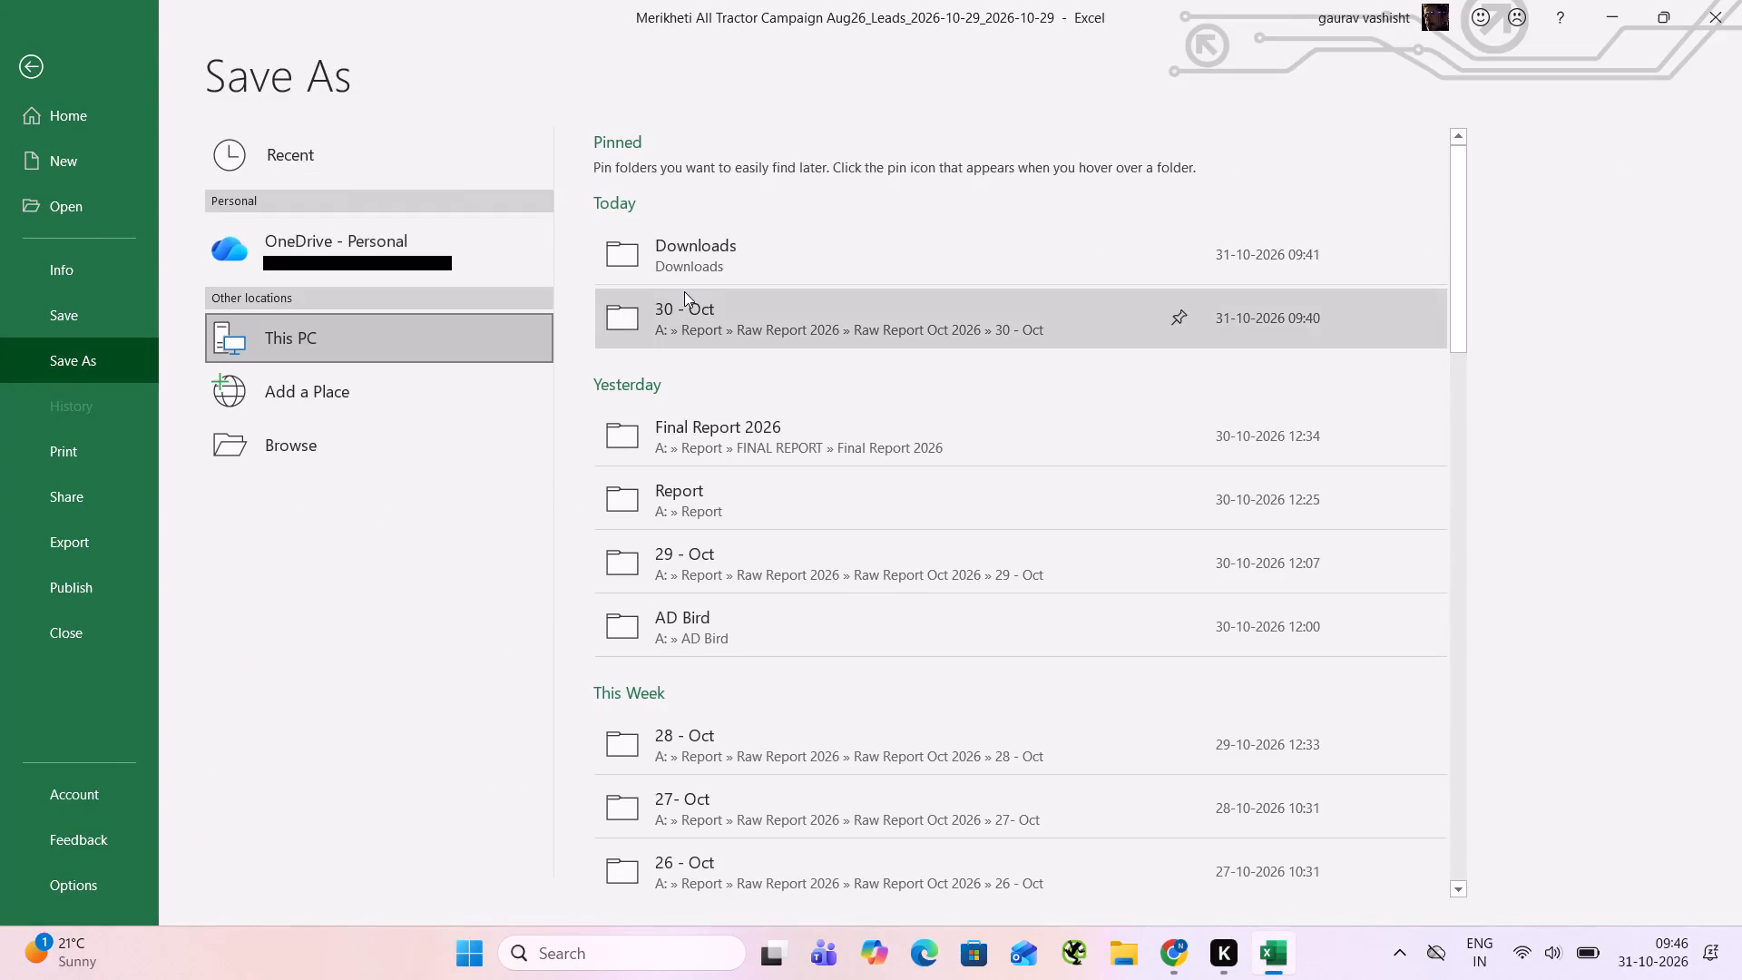
pyautogui.hotkey('ctrl', 'v')
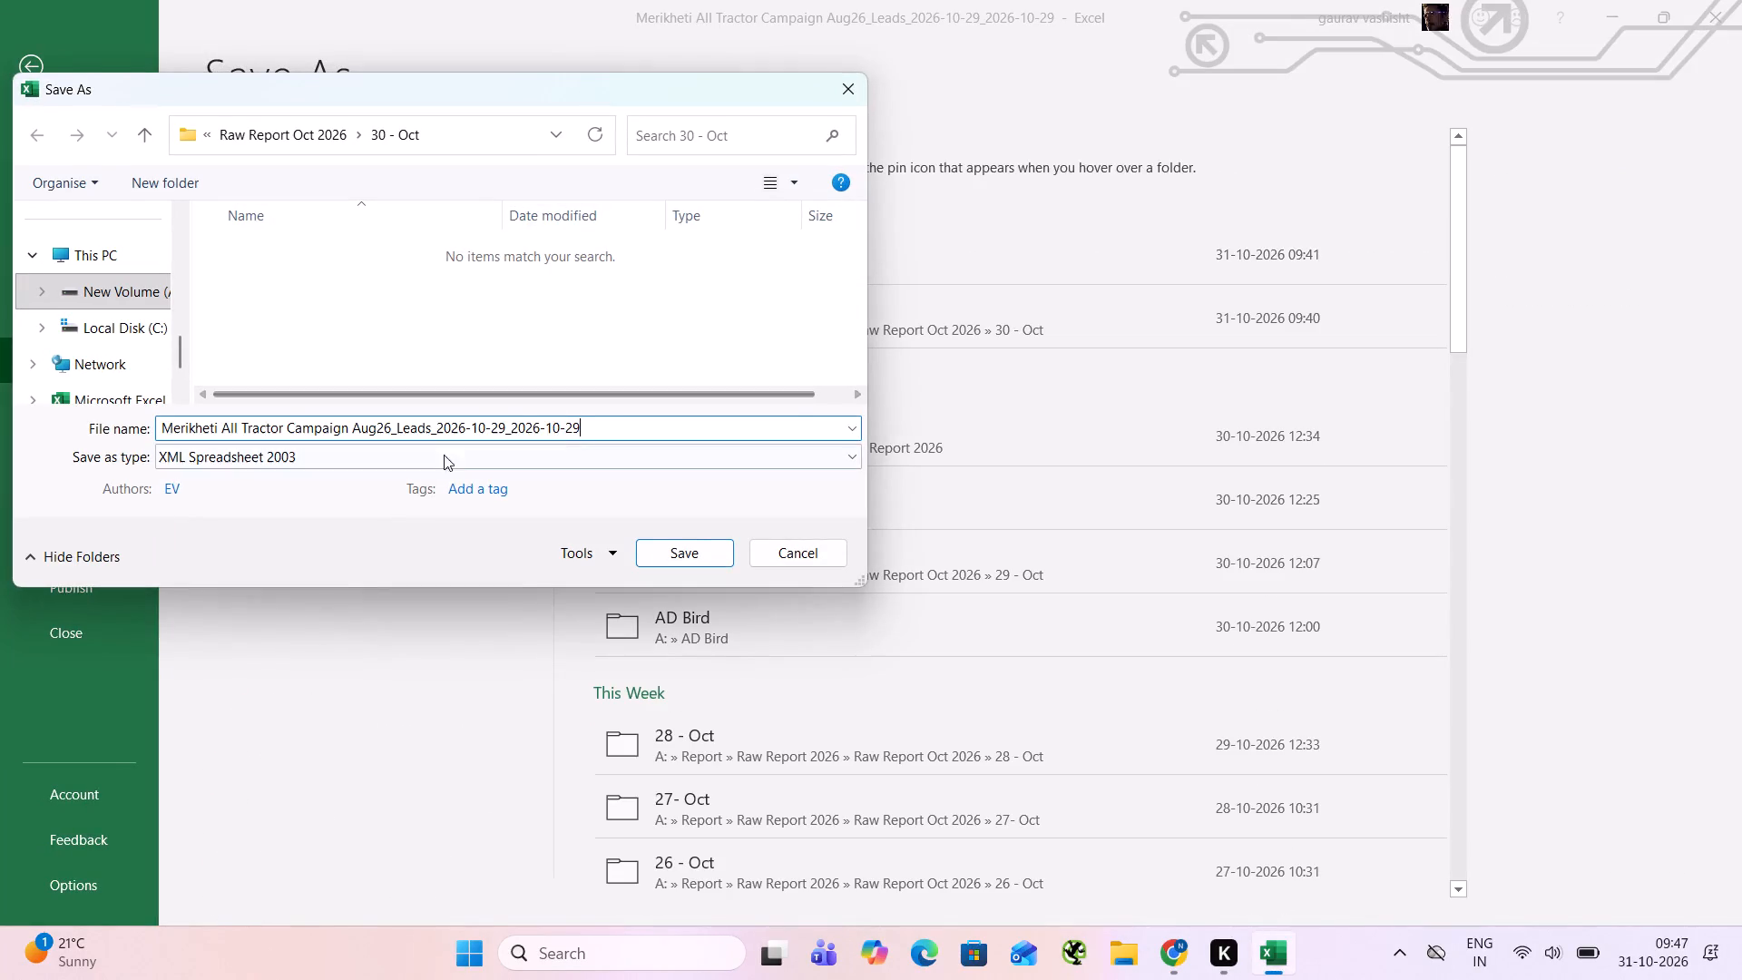
pyautogui.click(439, 458)
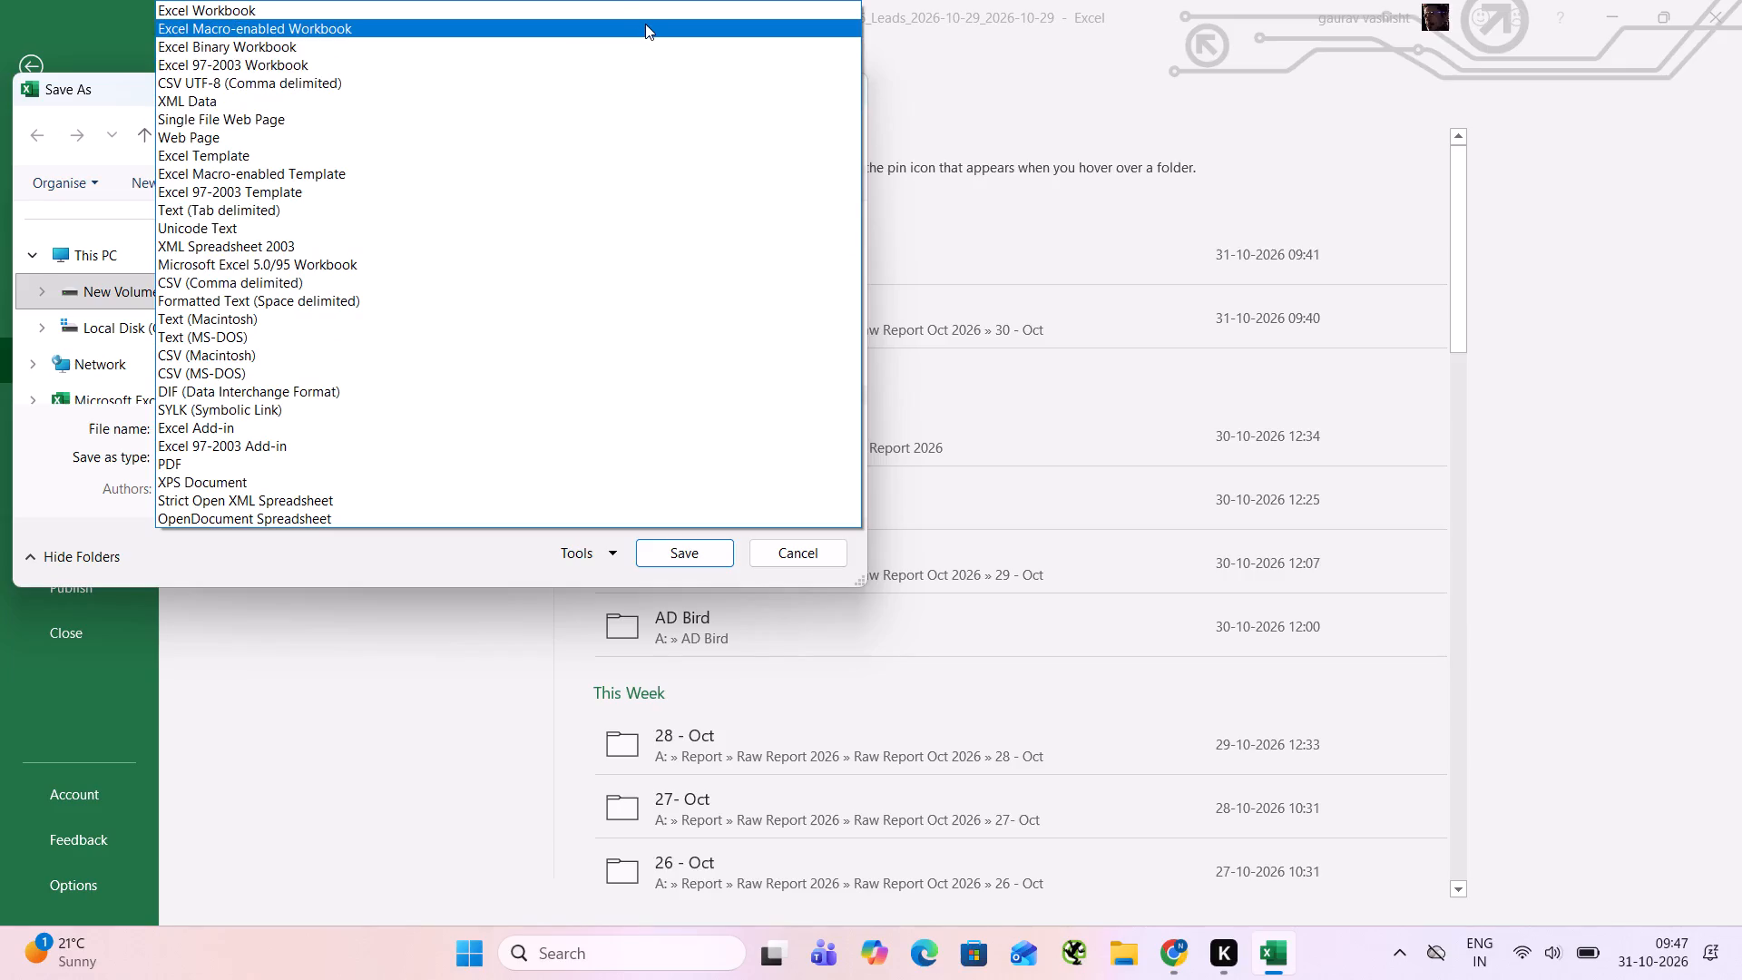
pyautogui.click(663, 5)
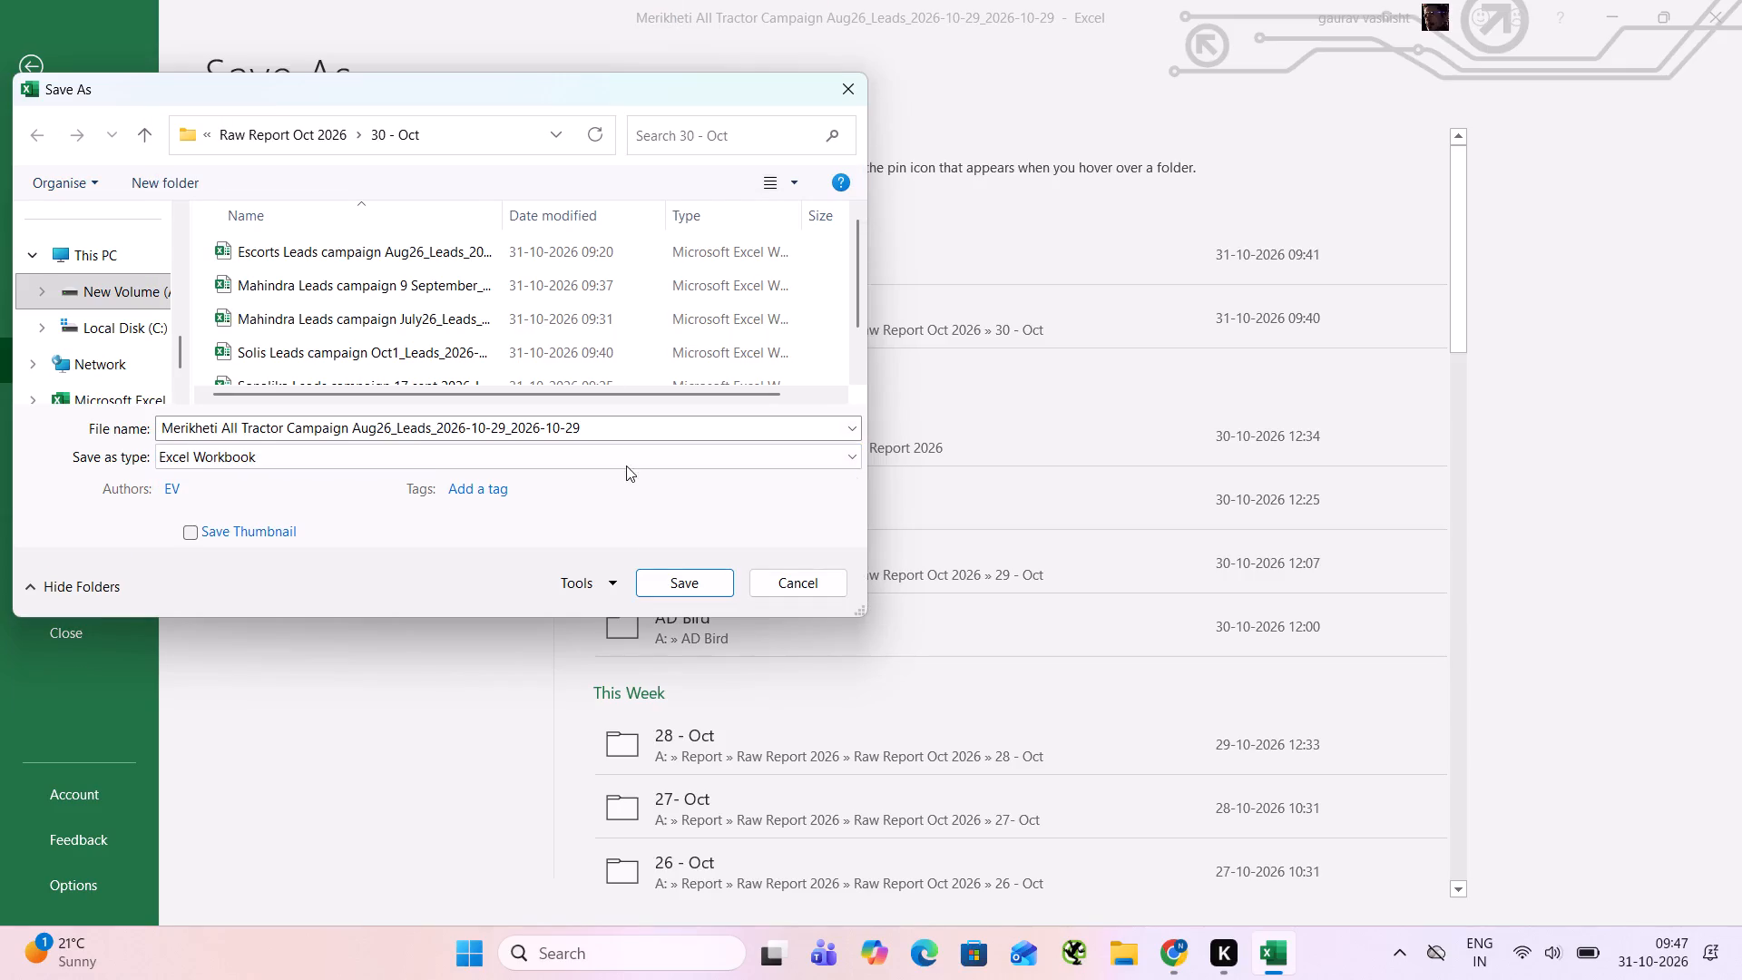
pyautogui.click(667, 584)
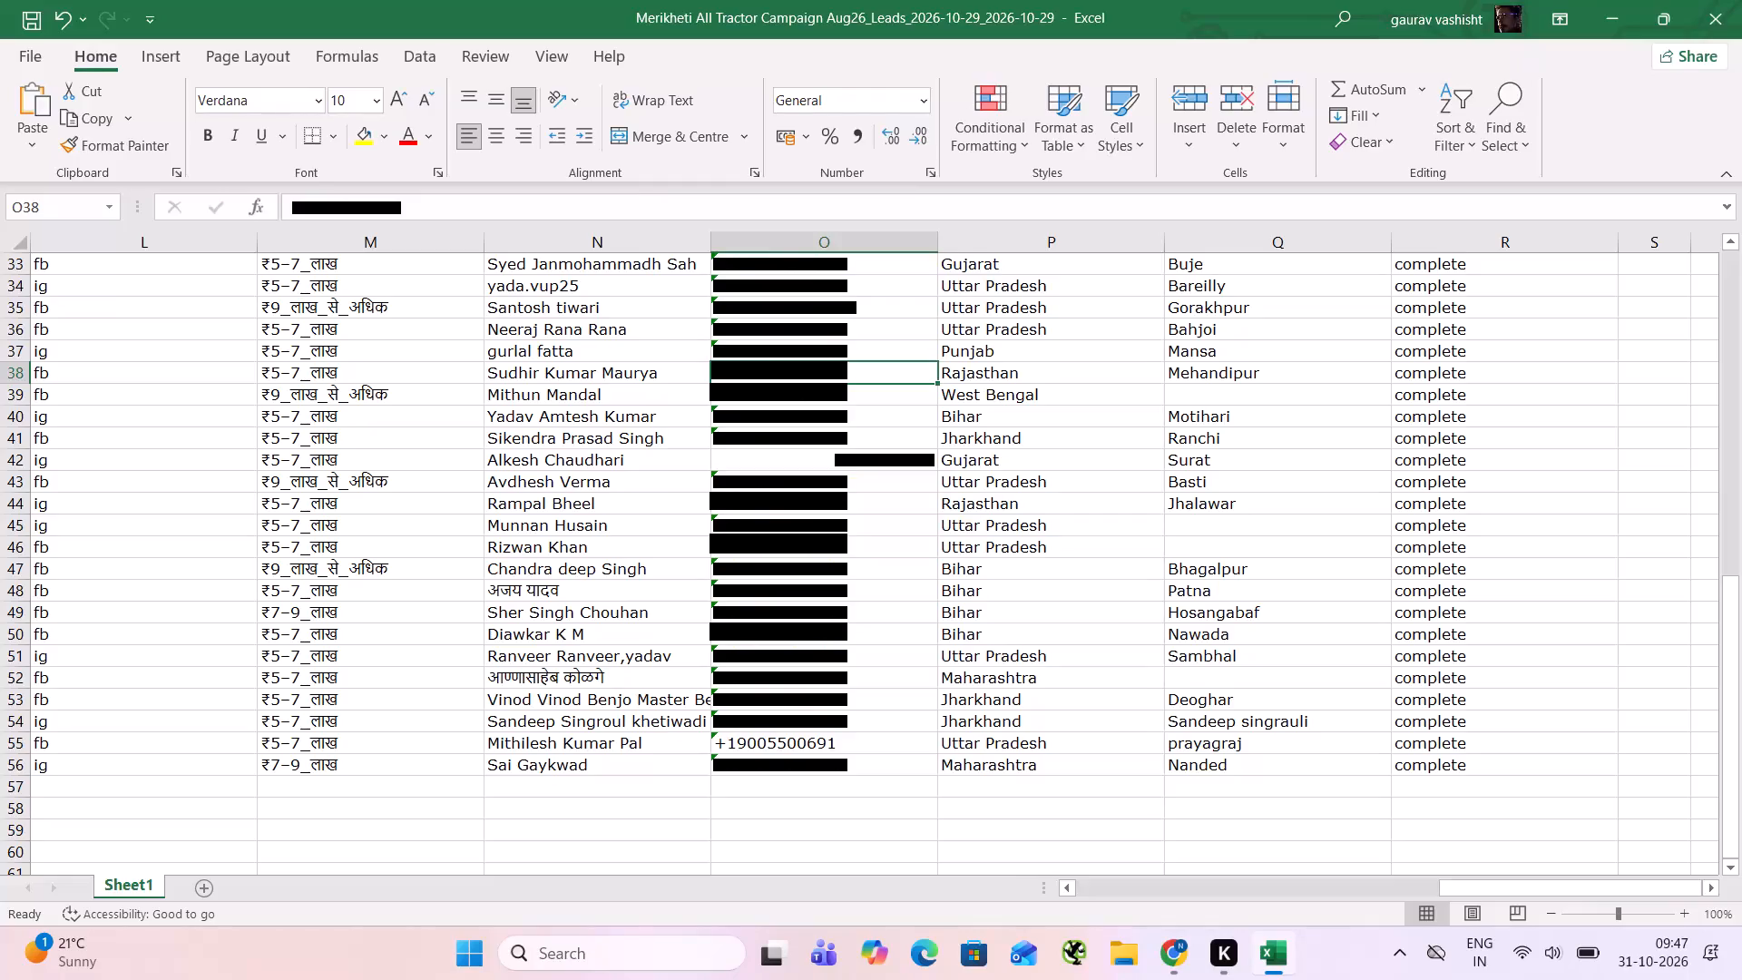
# Save the Merikheti workbook again and close it.
pyautogui.hotkey('ctrl', 's')
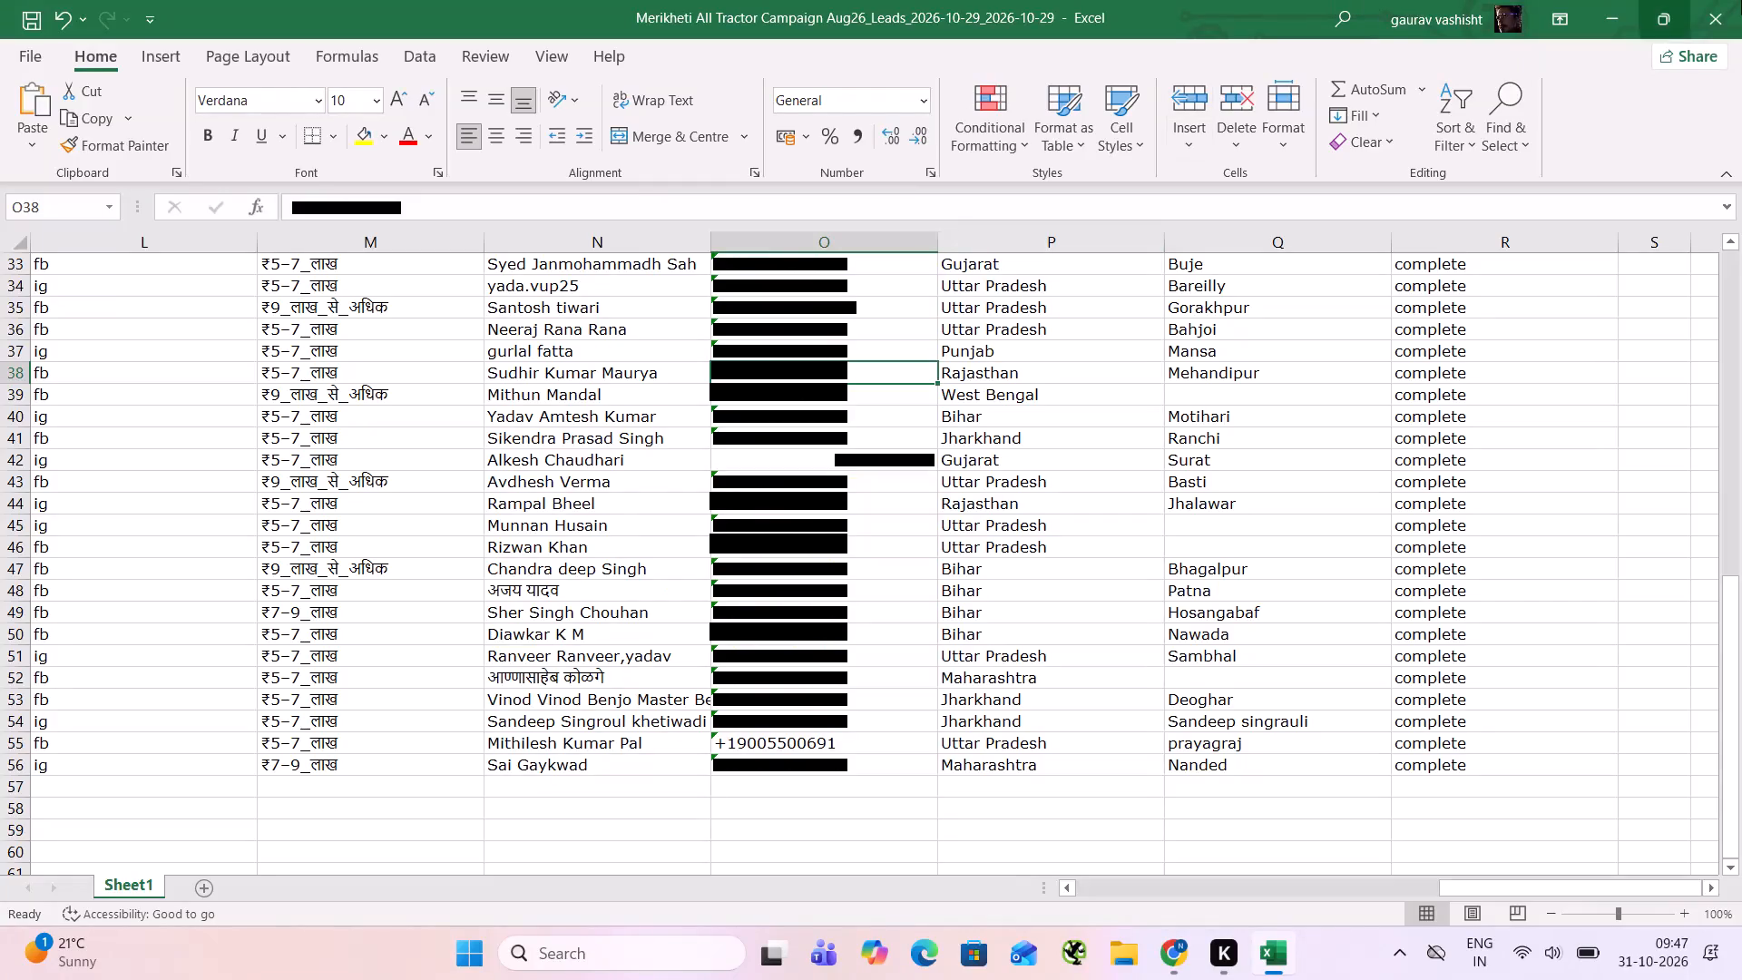
pyautogui.click(1740, 0)
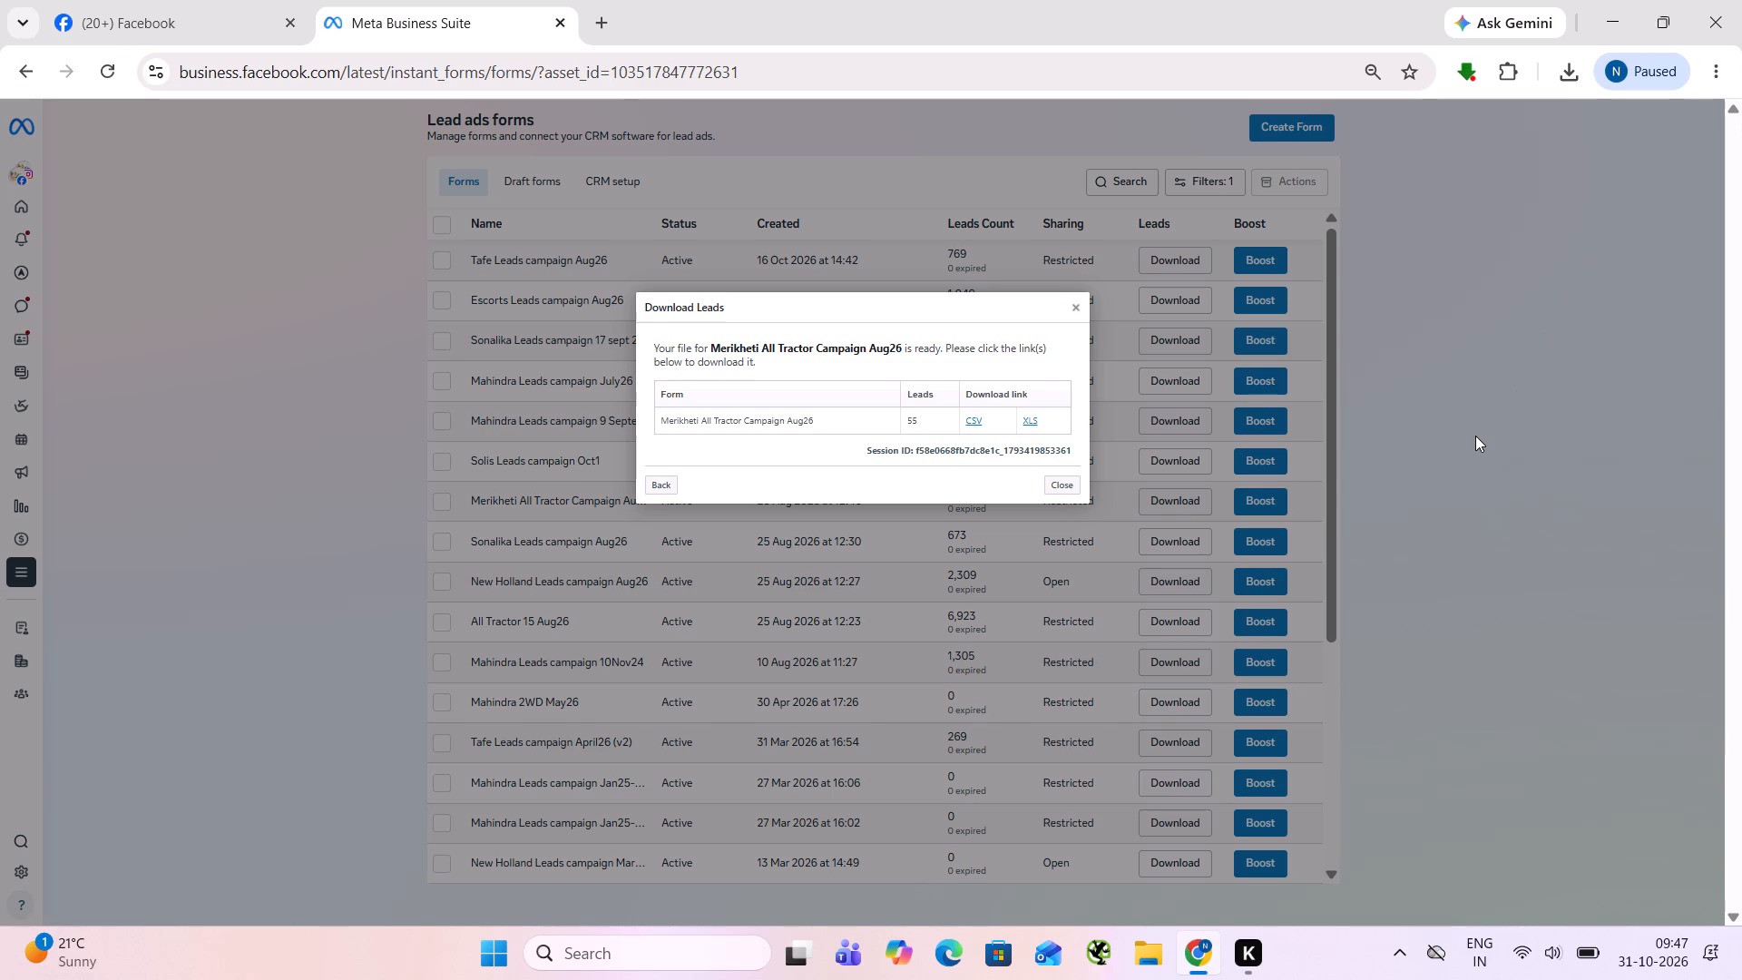
# Download yesterday's leads (30 Oct 2026) for the New Holland Leads campaign Aug26 form as an XLS file.
pyautogui.click(1145, 581)
pyautogui.click(1156, 583)
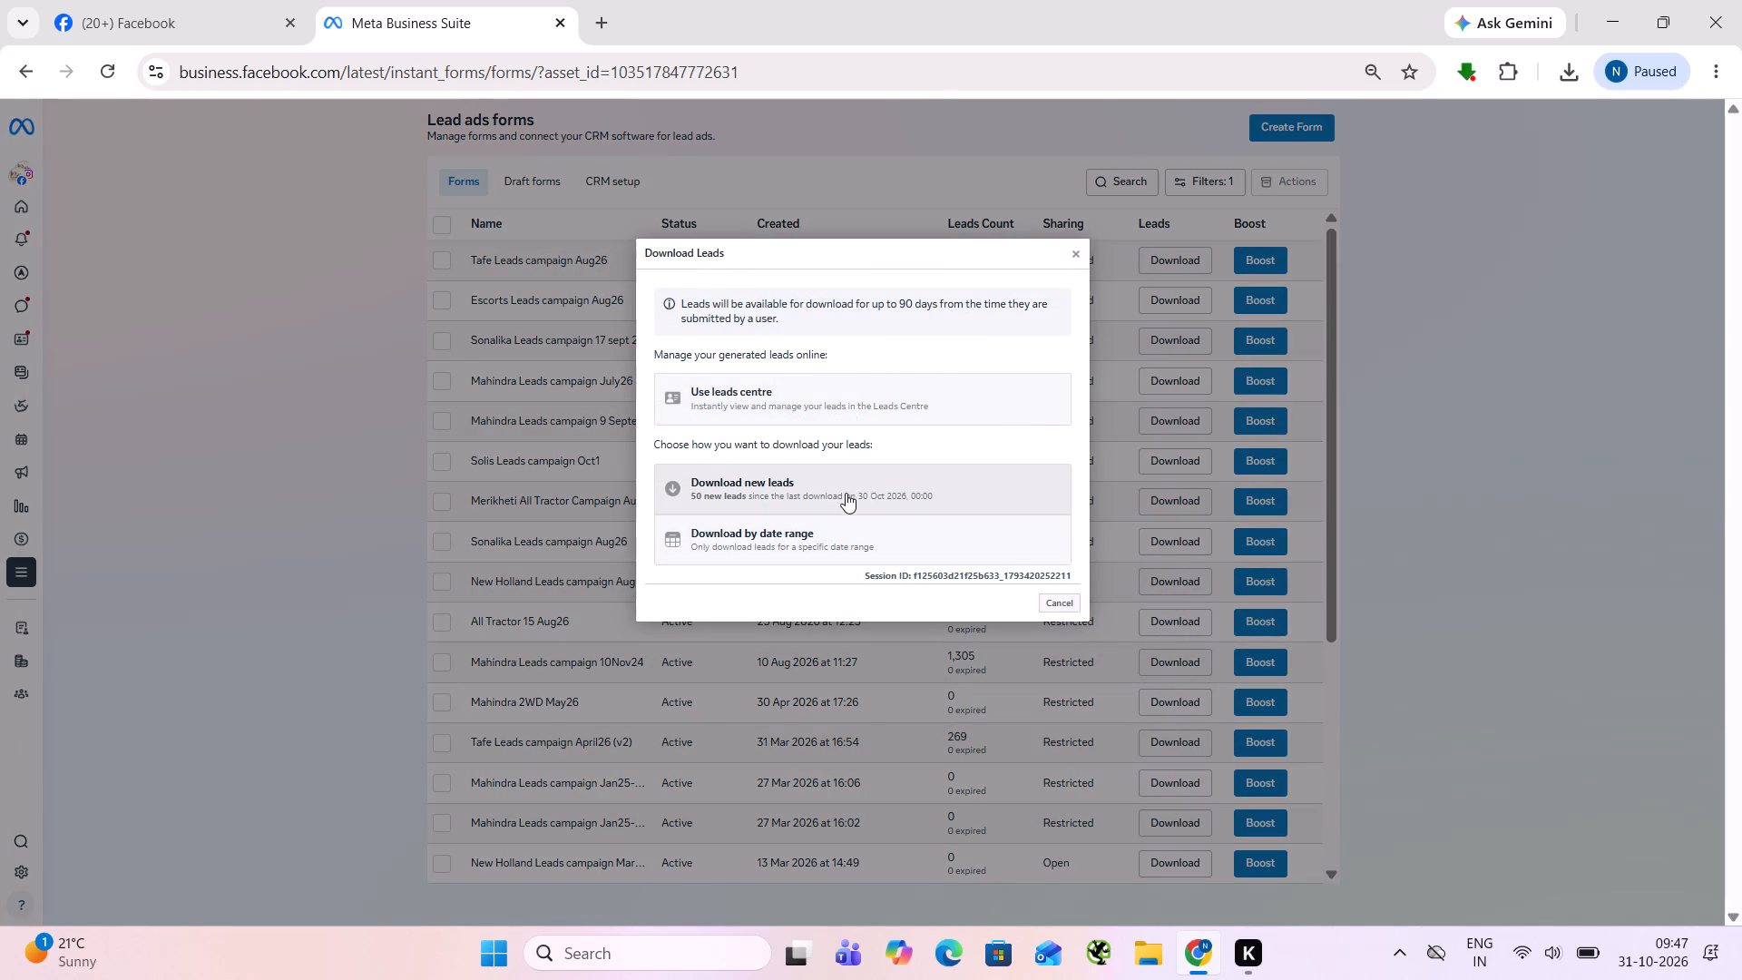
pyautogui.click(850, 525)
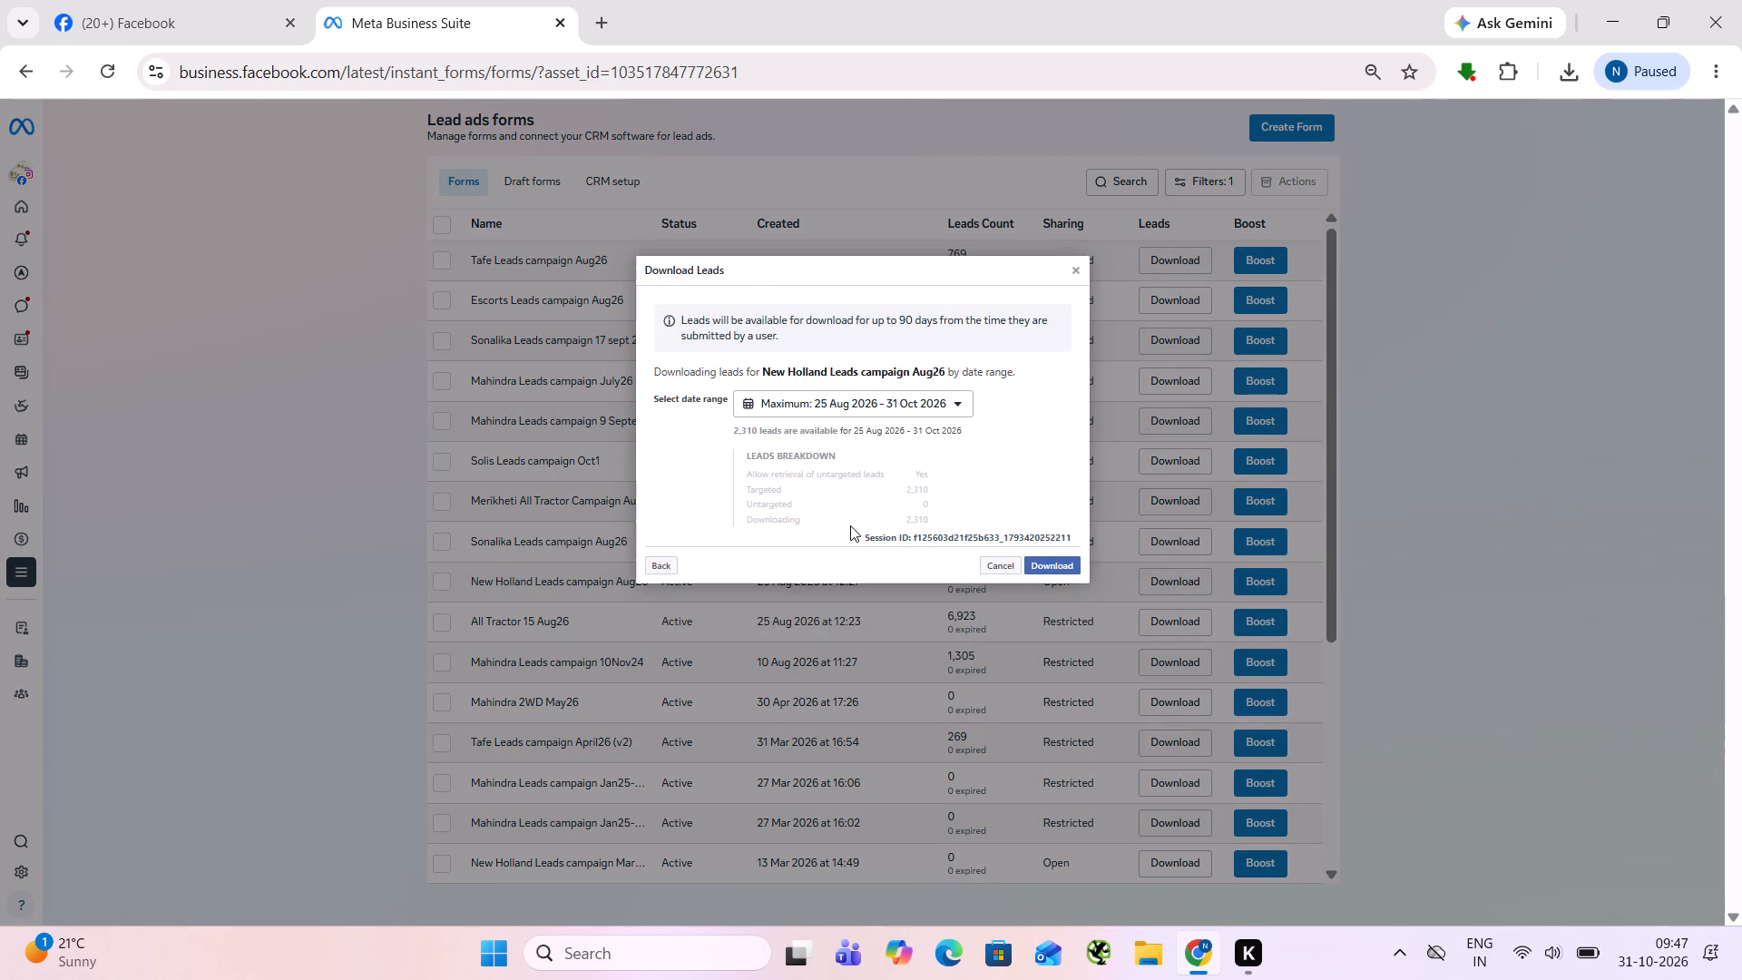
pyautogui.click(866, 401)
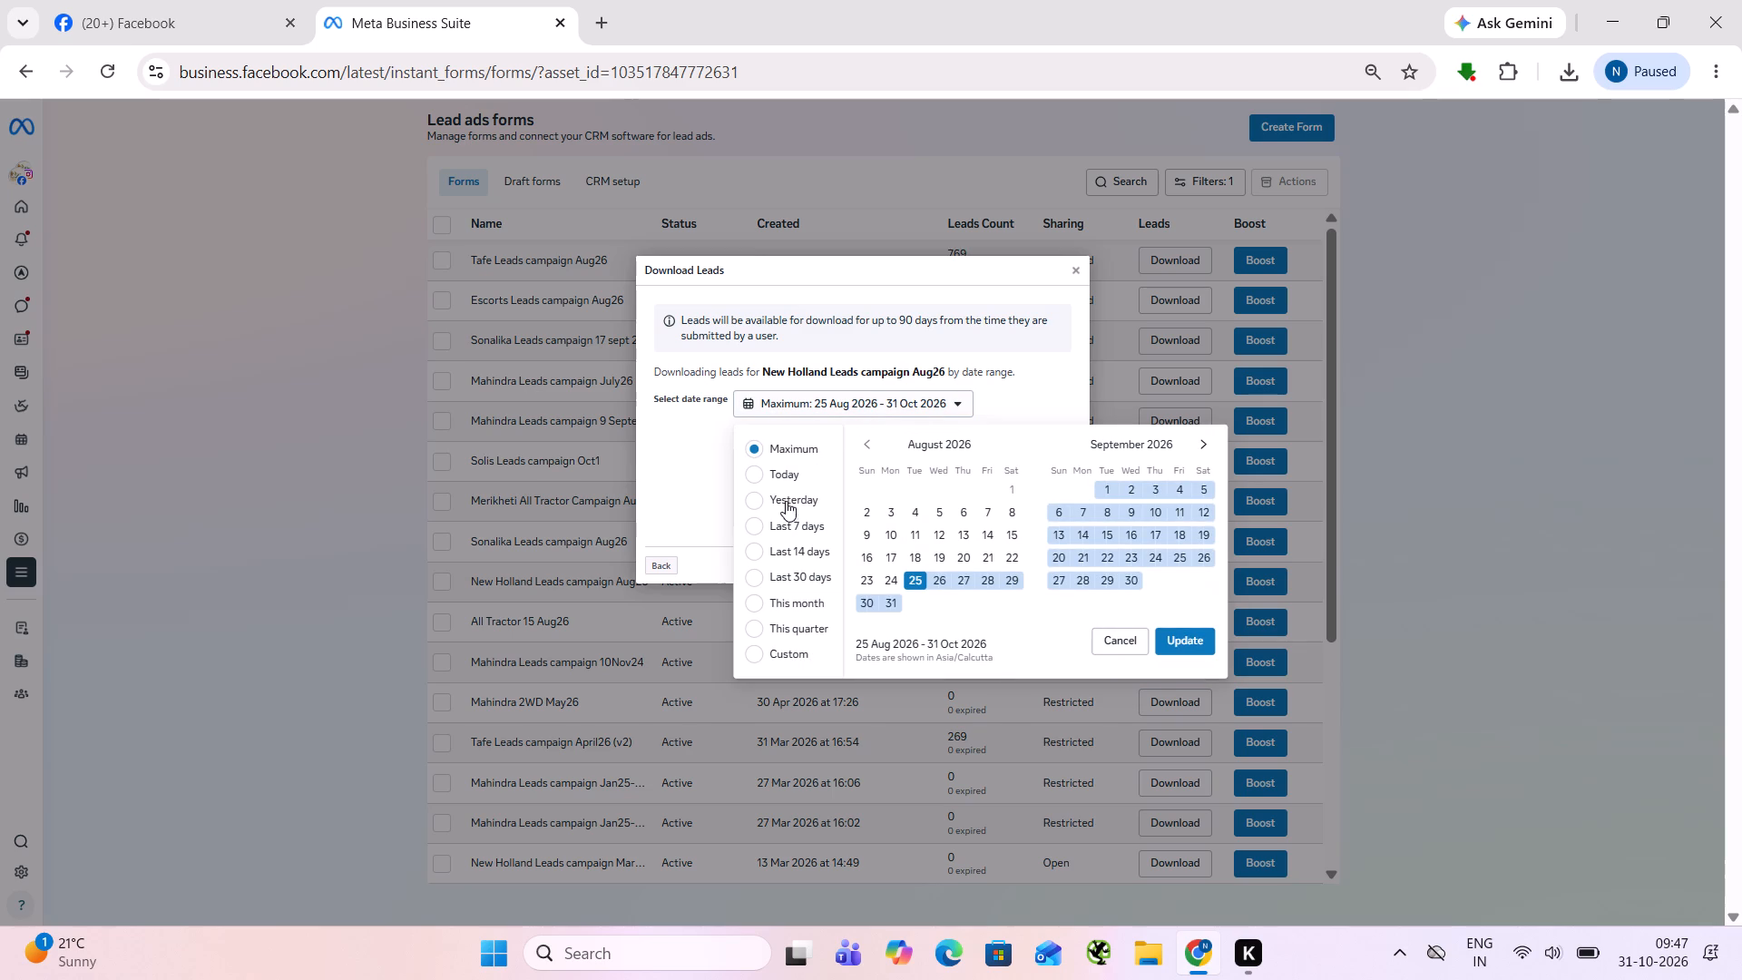
pyautogui.click(782, 495)
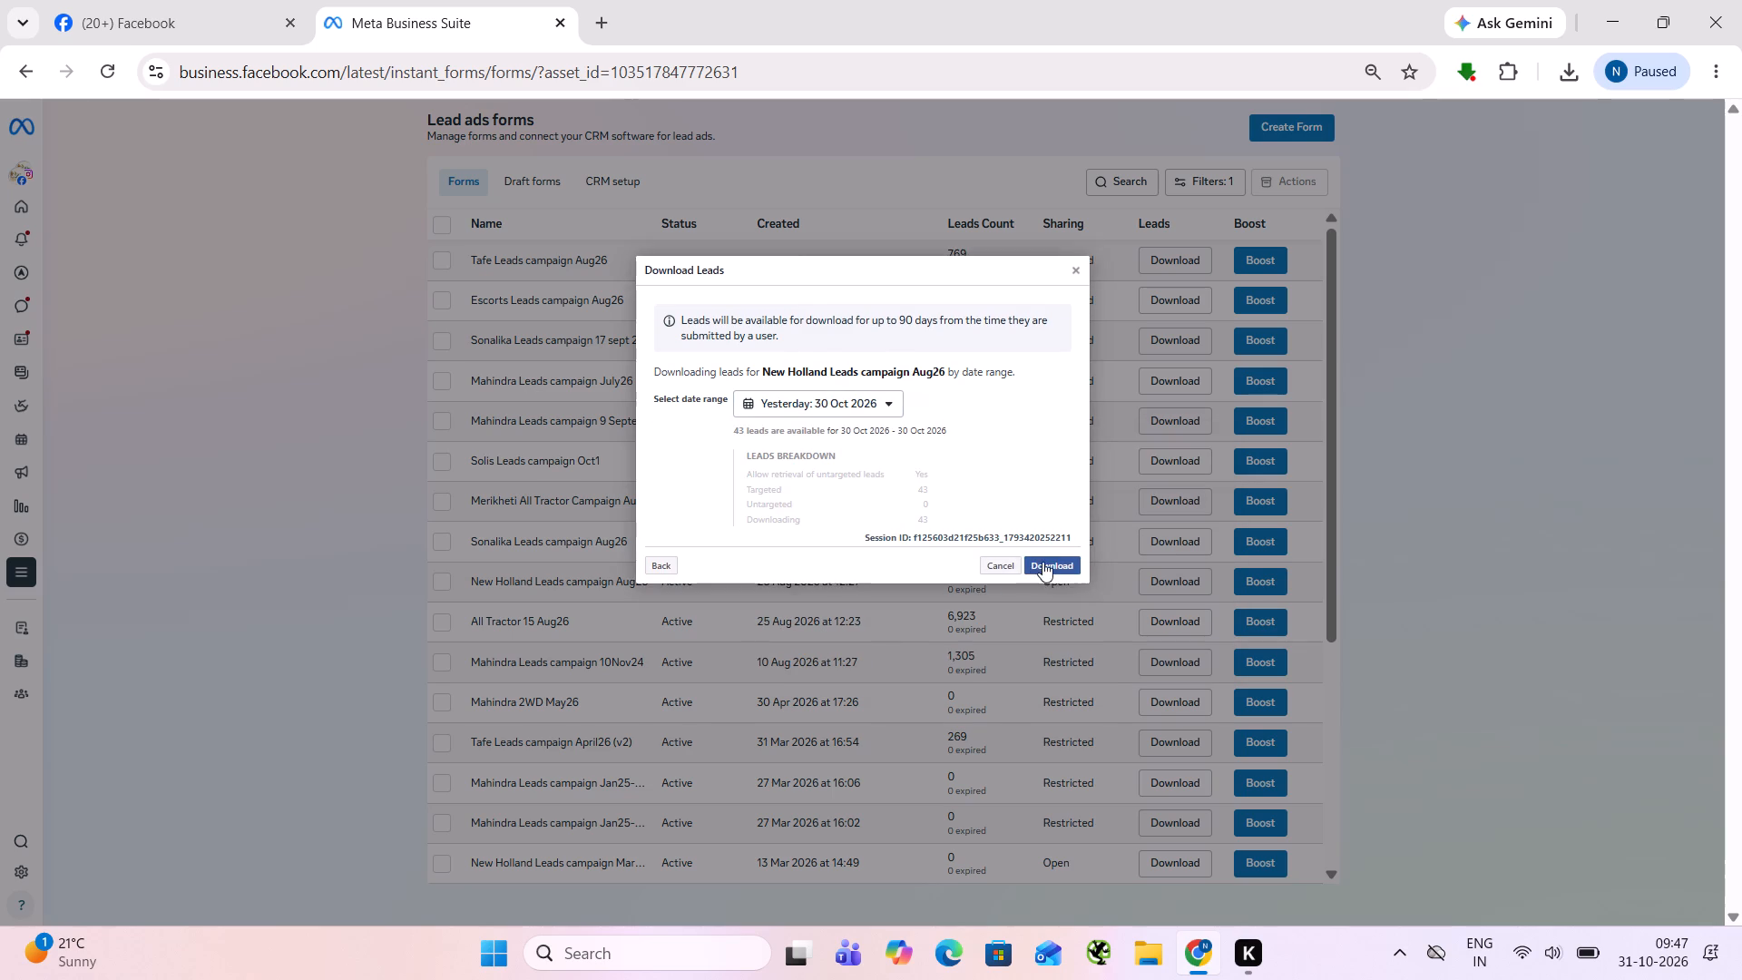
pyautogui.click(1042, 561)
pyautogui.click(1026, 425)
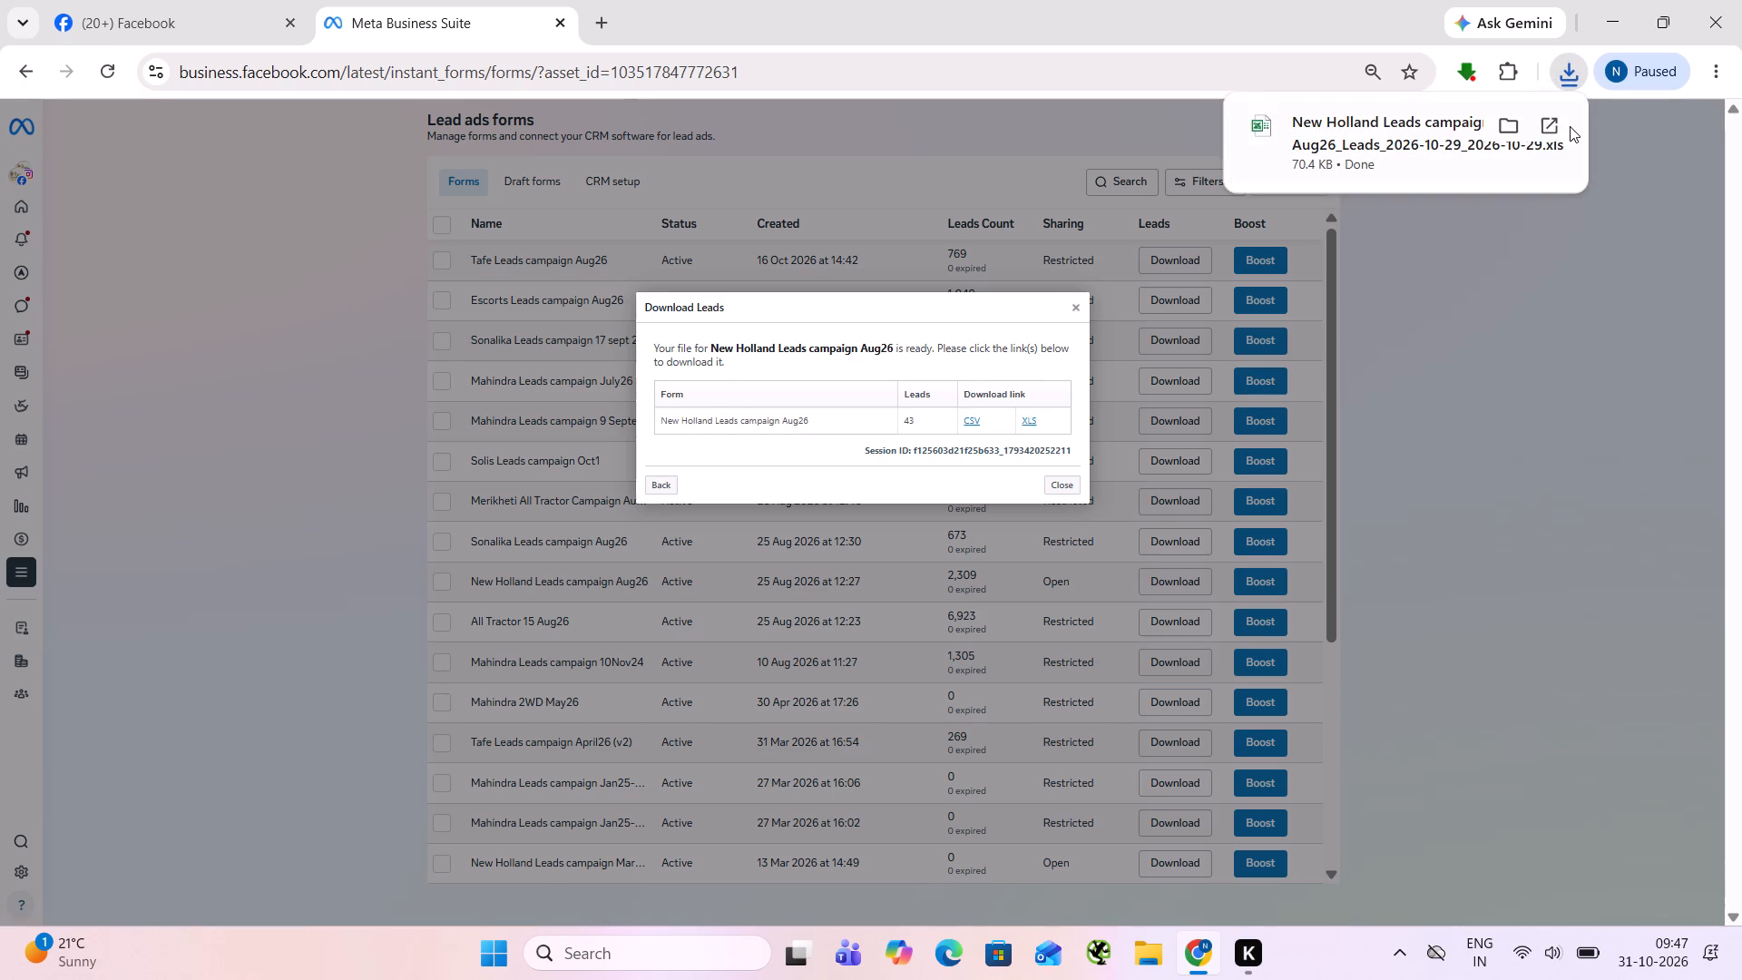
# Open the downloaded New Holland Leads campaign Aug26 file in Excel and enable editing.
pyautogui.click(1549, 126)
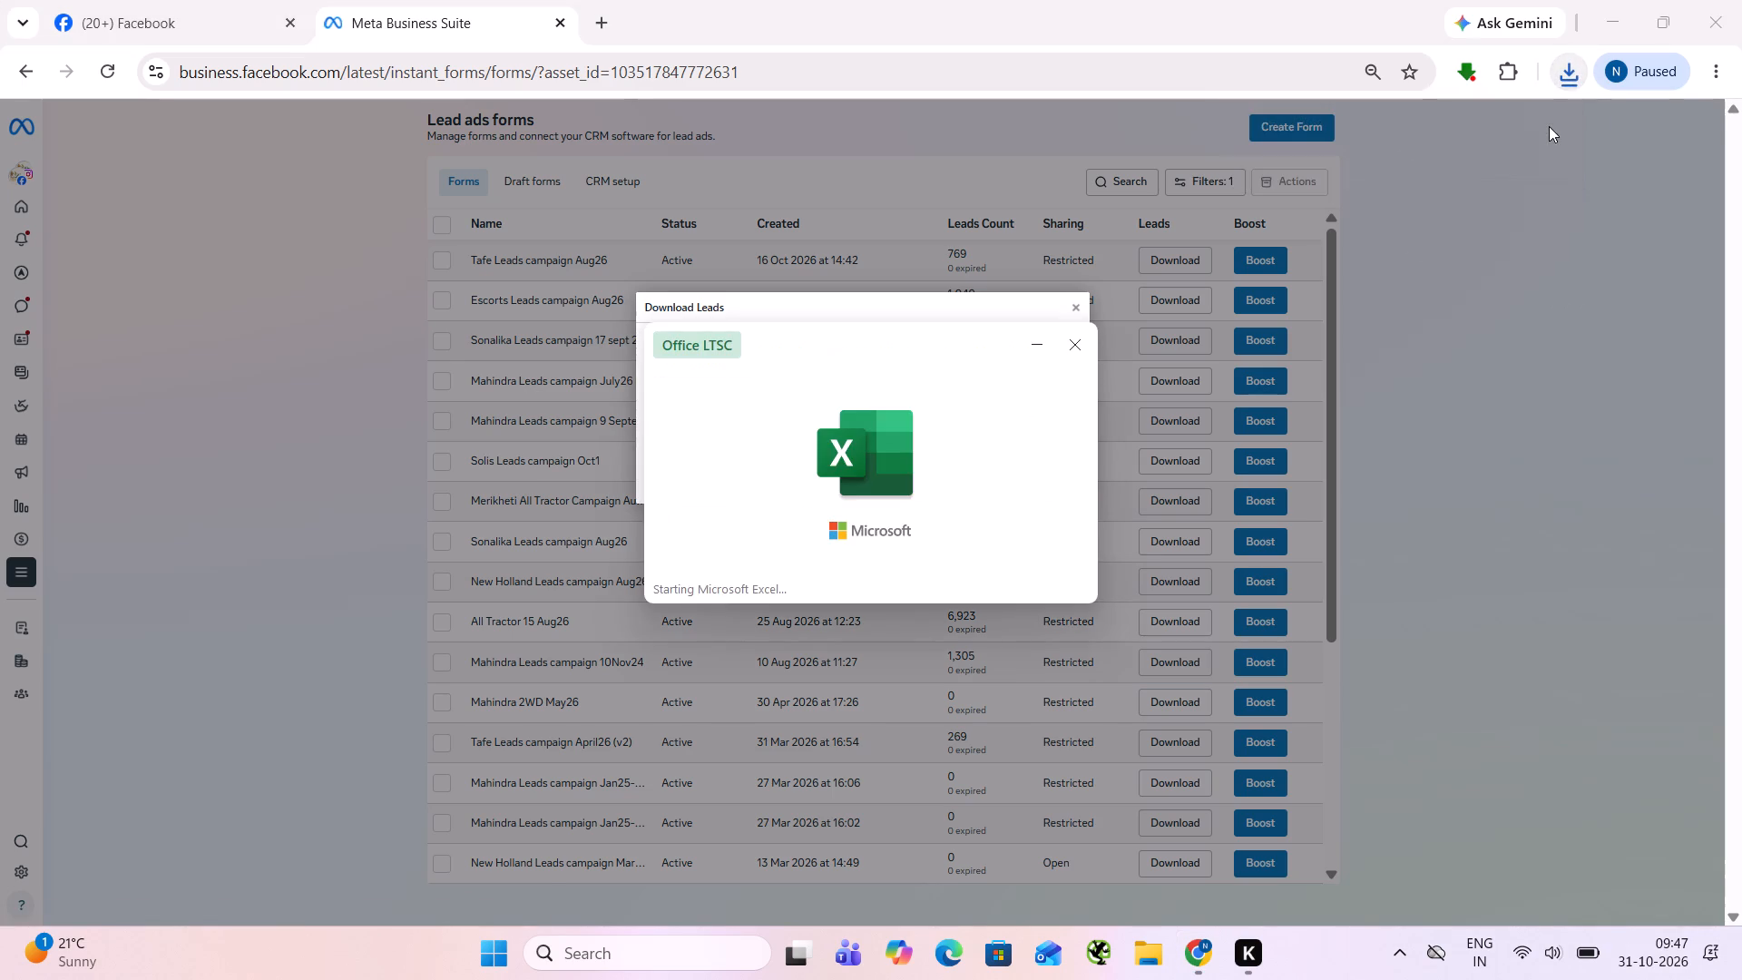
pyautogui.click(768, 537)
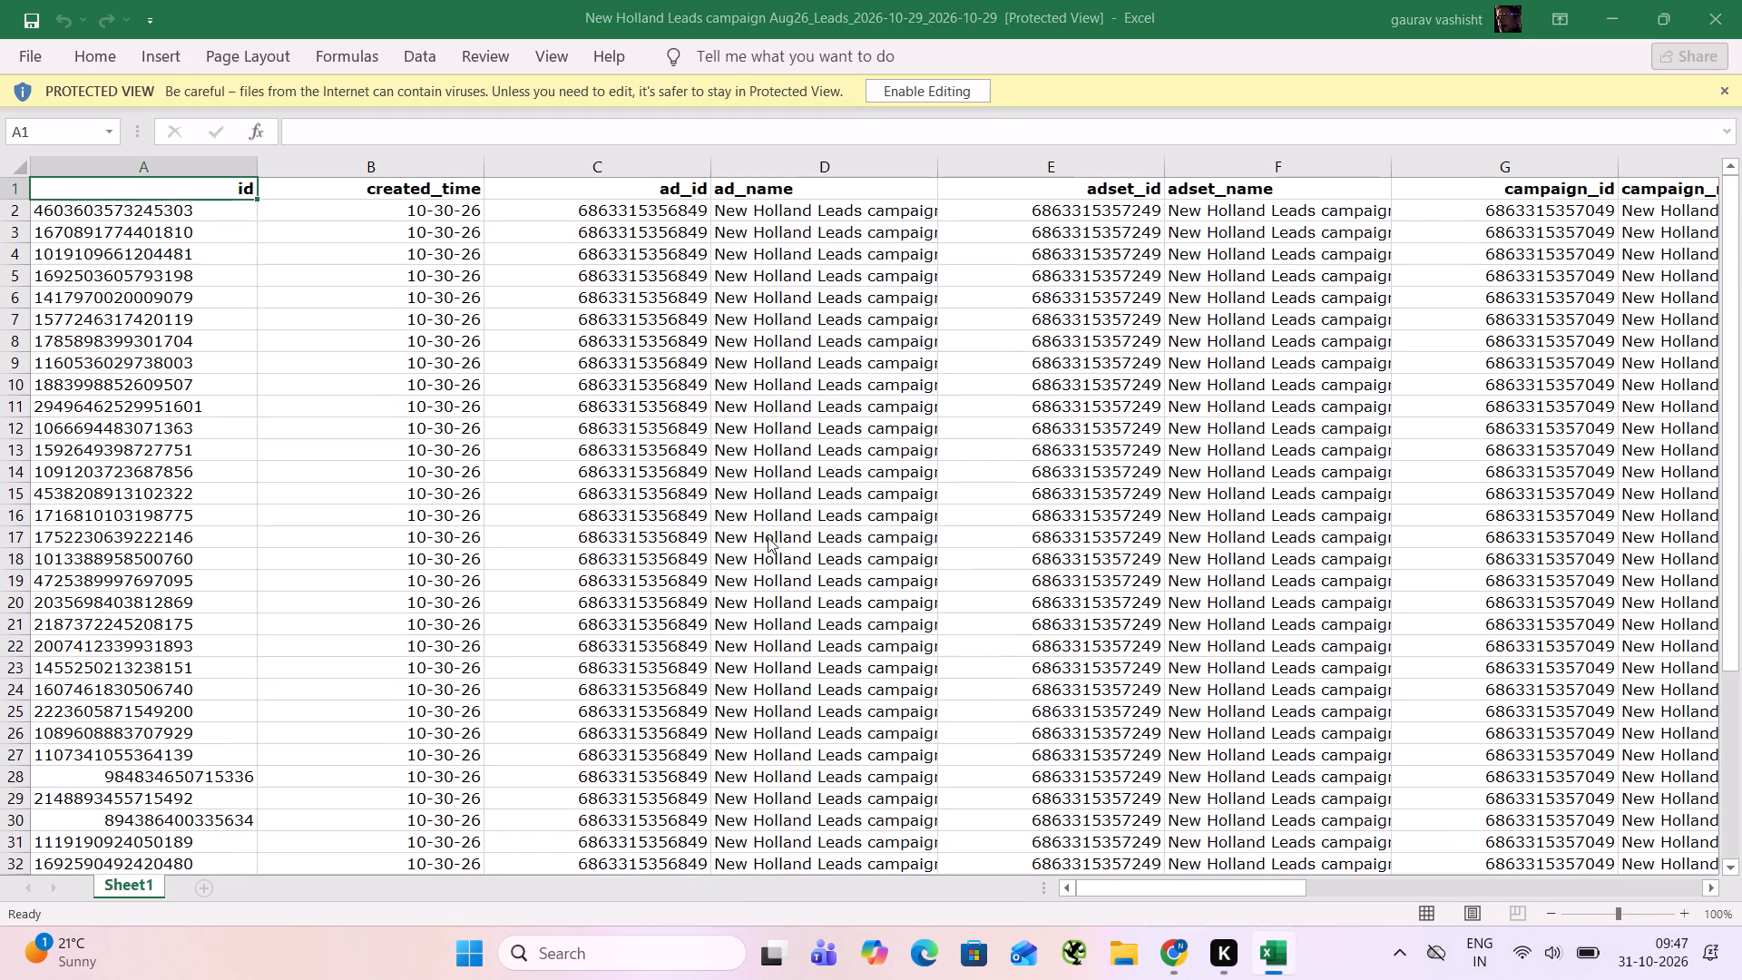
pyautogui.click(1128, 193)
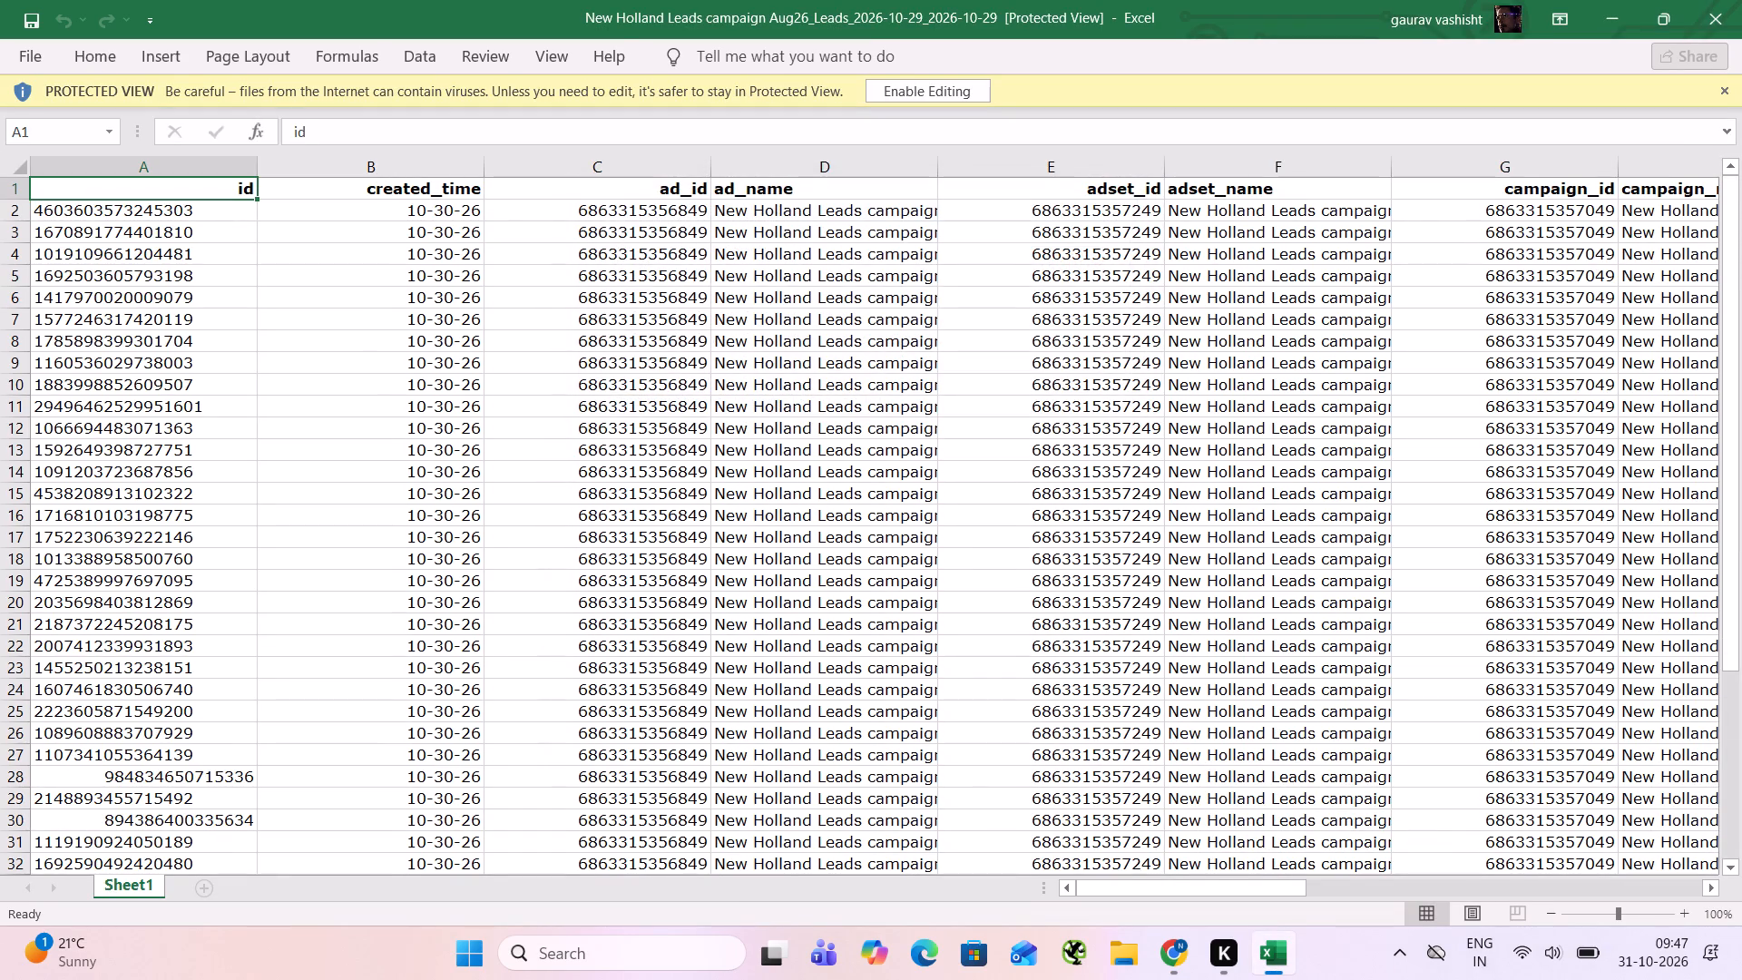
pyautogui.click(943, 88)
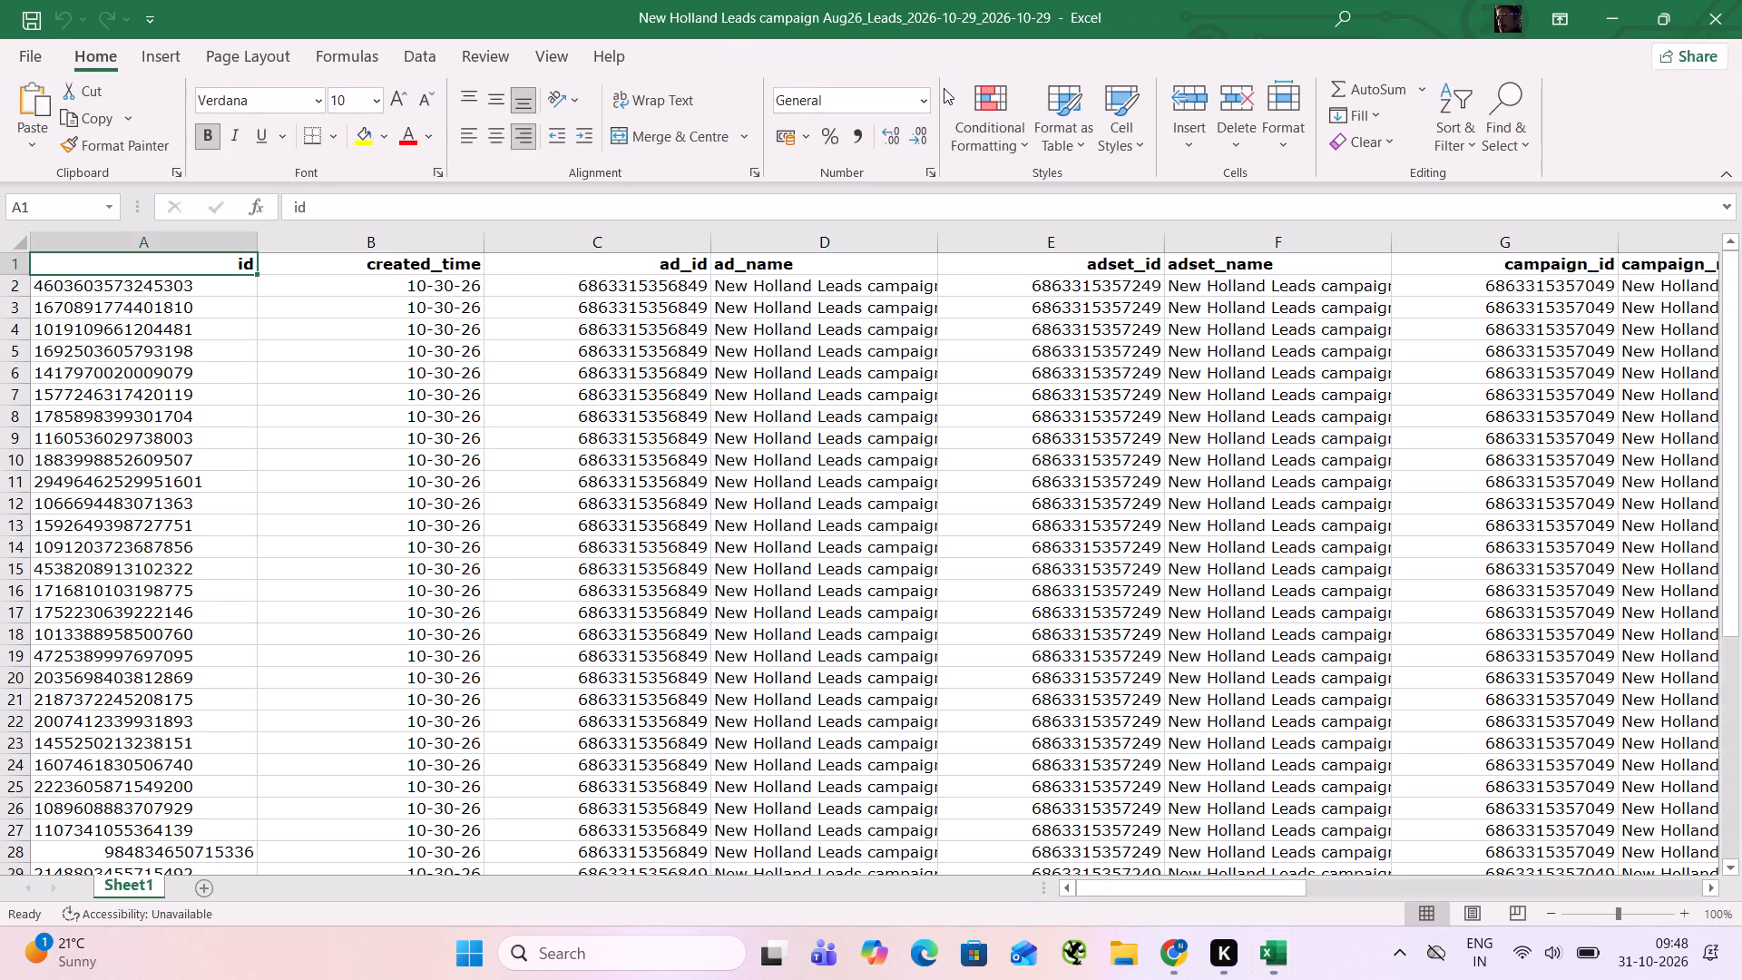